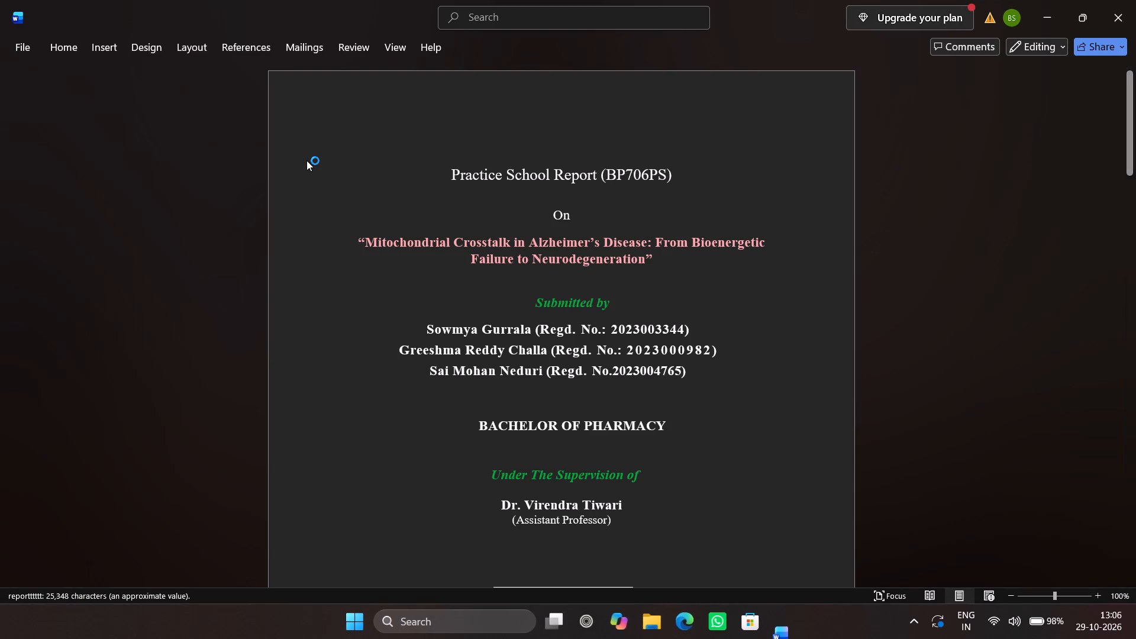
Delete the word "Signatures" after the first student's entry in the Declaration's signature list.
scroll(286, 169, down, 1)
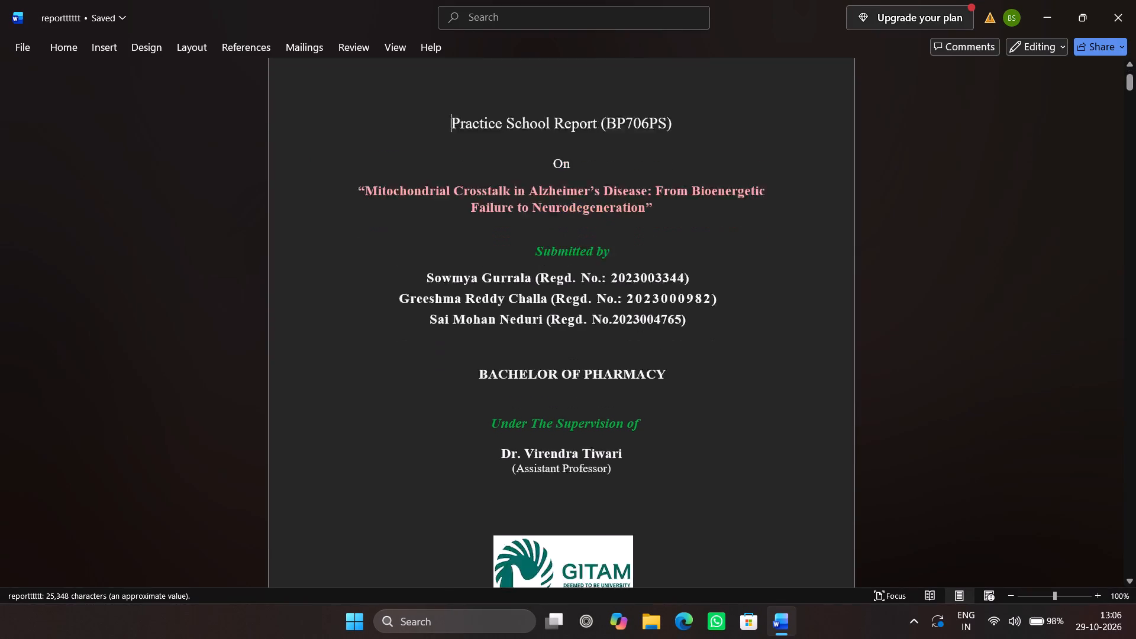
scroll(286, 169, down, 1)
scroll(286, 169, up, 1)
scroll(286, 169, down, 1)
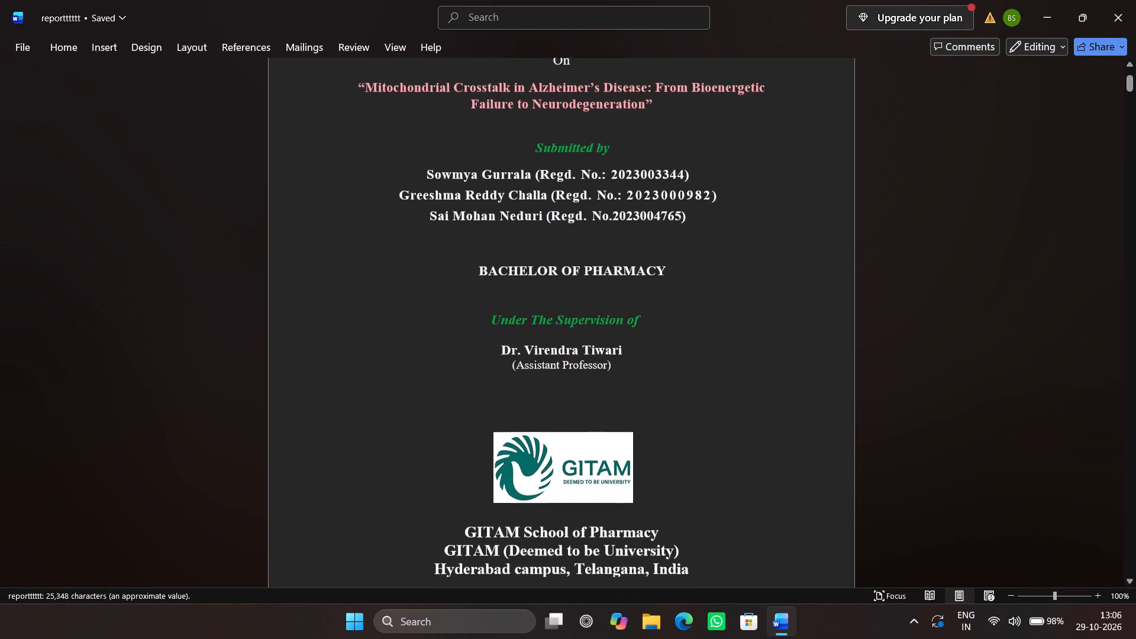
scroll(286, 169, down, 4)
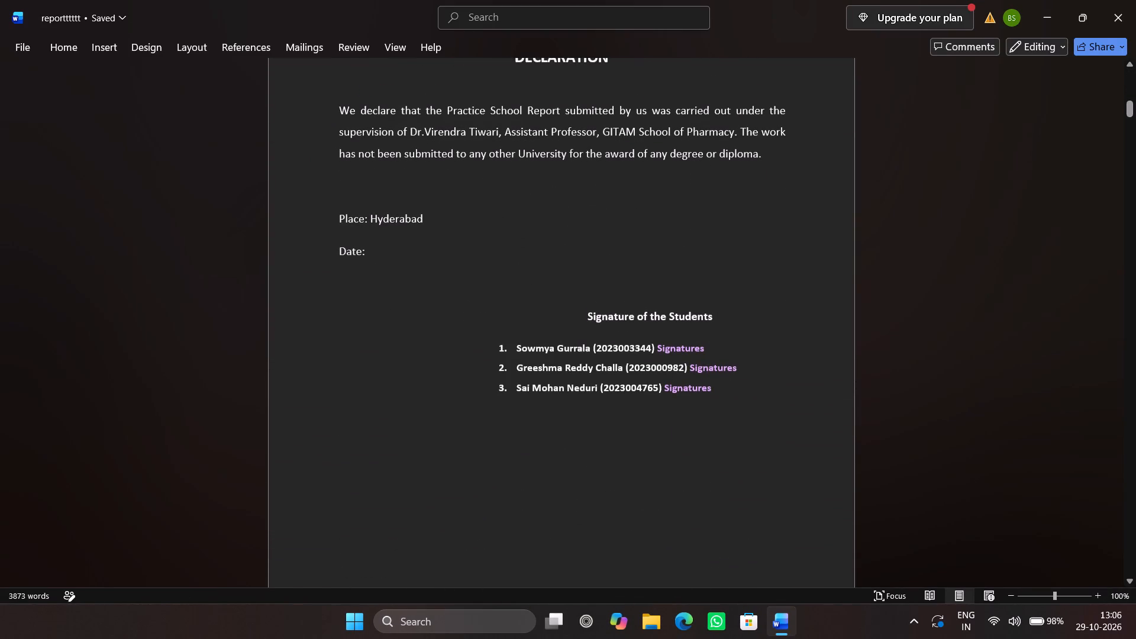
scroll(286, 169, down, 1)
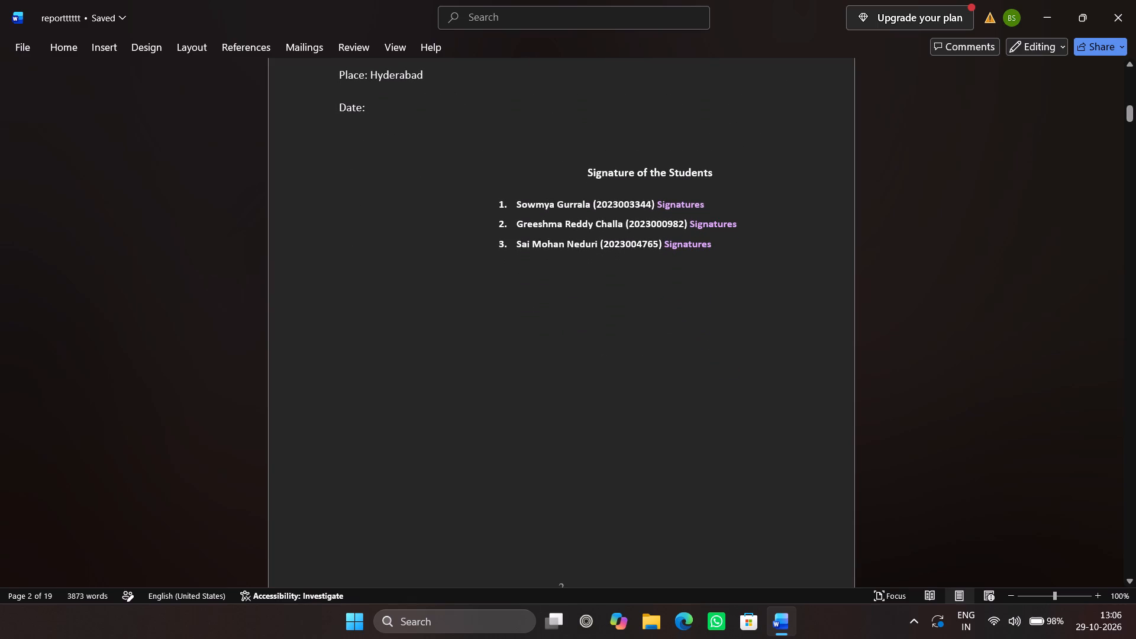
click(711, 212)
key(BackSpace)
key(BackSpace)
key(BackSpace)
key(BackSpace)
key(BackSpace)
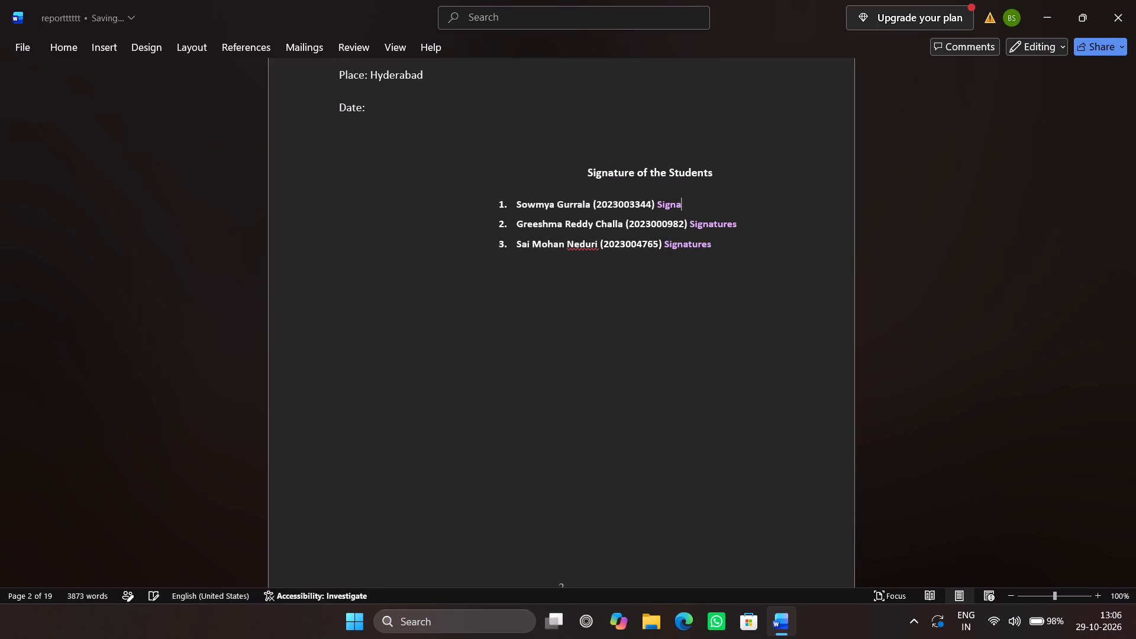
key(BackSpace)
key(BackSpace)
key(BackSpace)
key(BackSpace)
key(BackSpace)
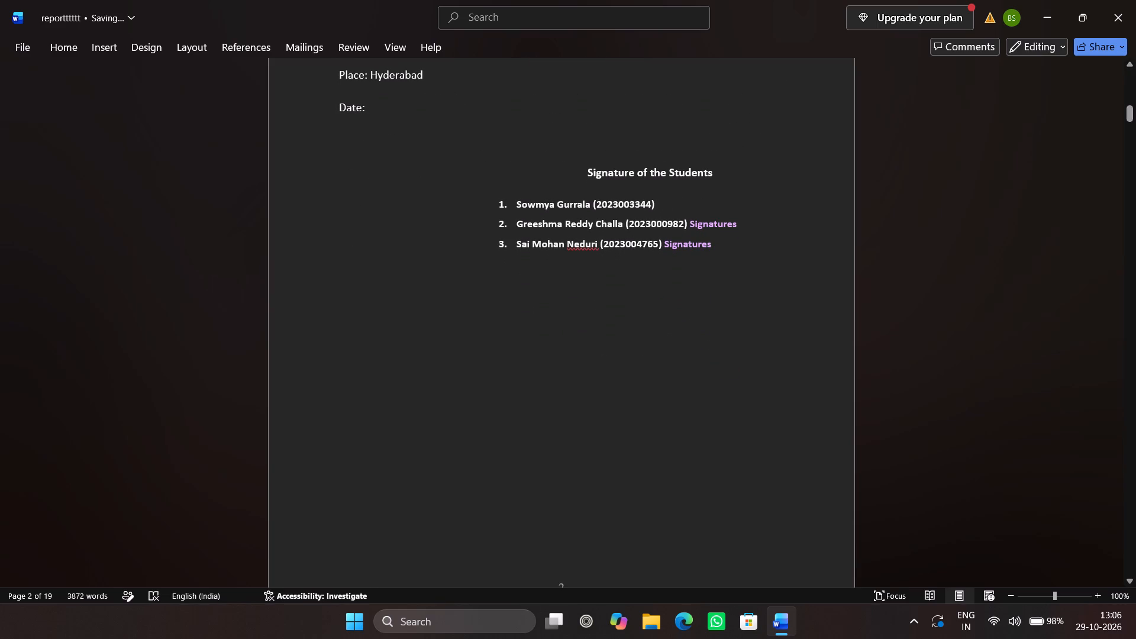
Delete the word "Signatures" after the second student's entry in the Declaration's signature list.
click(743, 222)
key(BackSpace)
key(BackSpace)
key(BackSpace)
key(BackSpace)
key(BackSpace)
key(BackSpace)
key(BackSpace)
key(BackSpace)
key(BackSpace)
key(BackSpace)
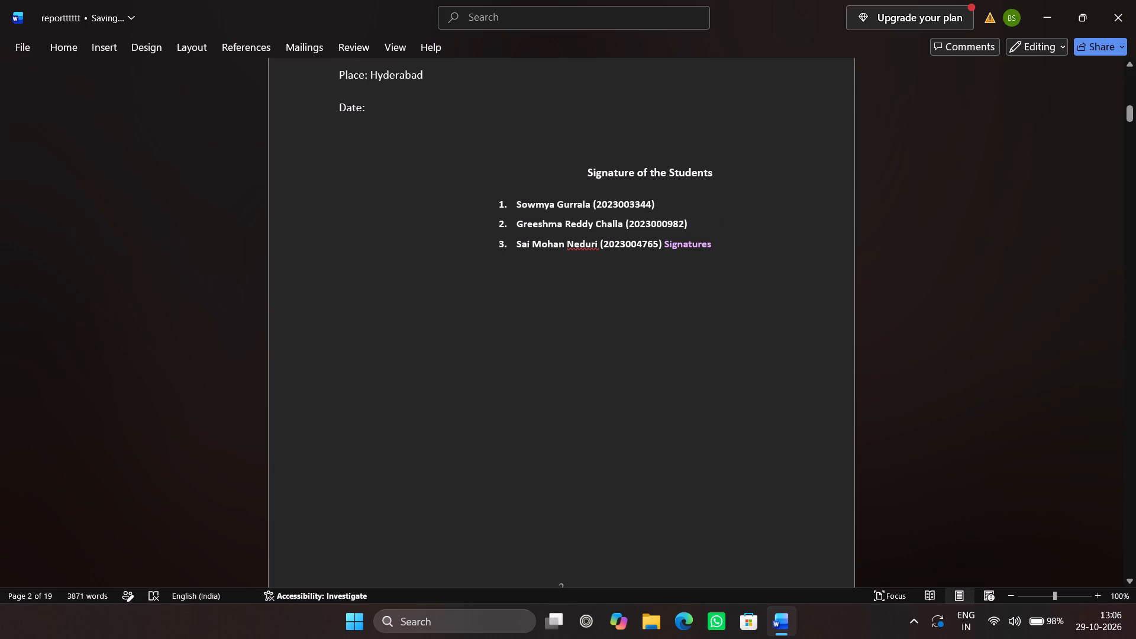
Delete the word "Signatures" after the third student's entry in the Declaration's signature list.
click(726, 244)
key(BackSpace)
key(BackSpace)
key(BackSpace)
key(BackSpace)
key(BackSpace)
key(BackSpace)
key(BackSpace)
key(BackSpace)
key(BackSpace)
key(BackSpace)
Replace "my" with "our" before "project guide" in the first sentence of the Acknowledgement.
scroll(726, 244, down, 1)
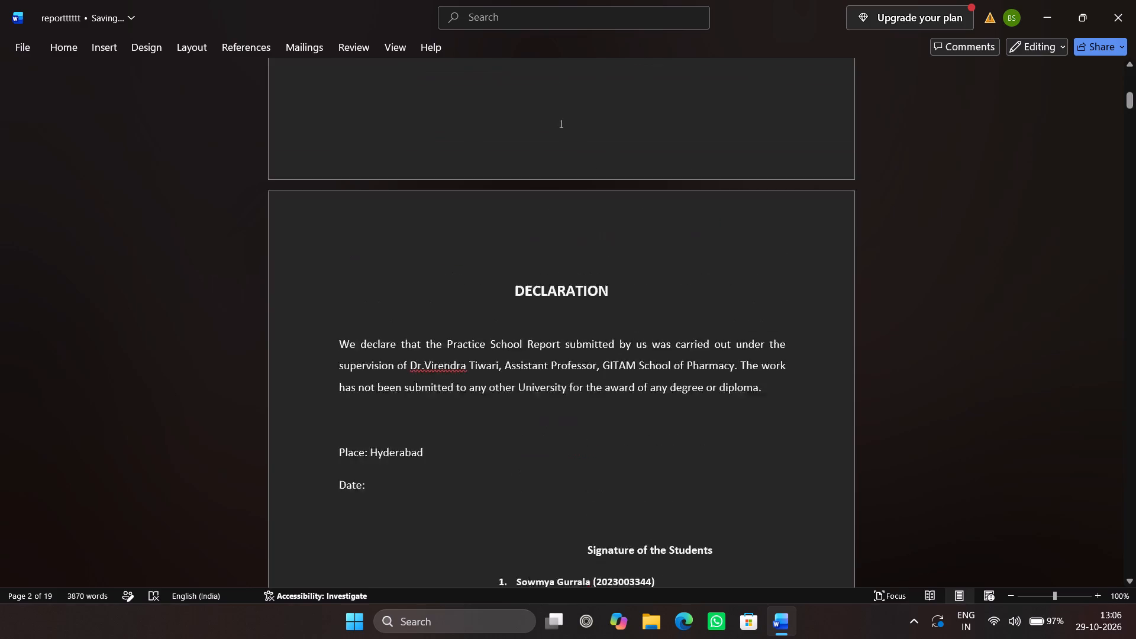
scroll(726, 244, down, 3)
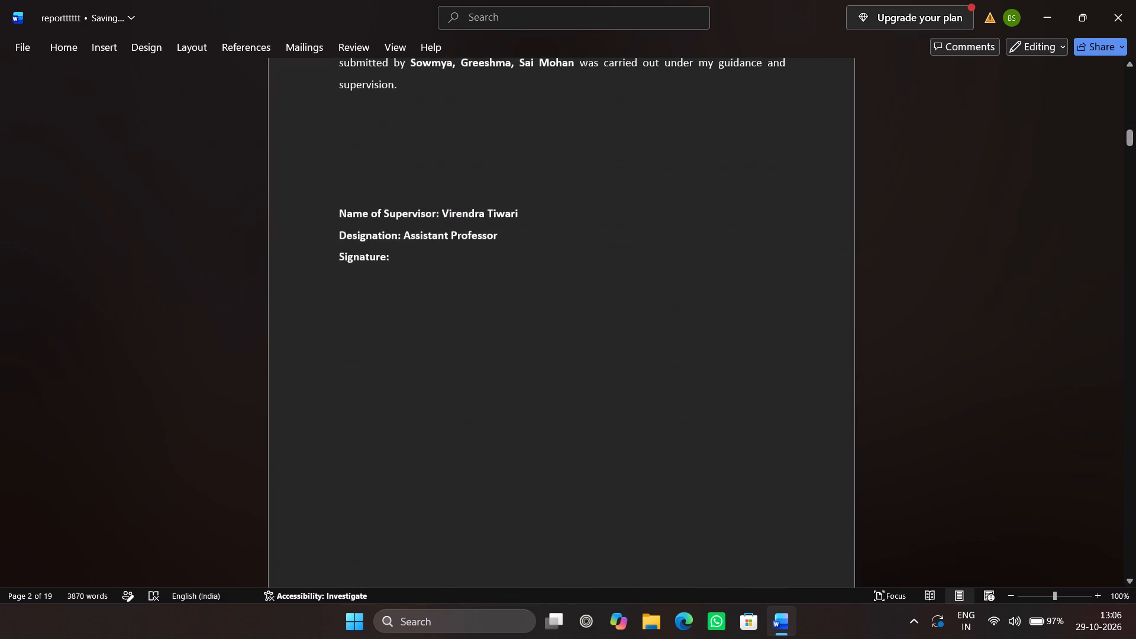
scroll(726, 244, down, 1)
scroll(726, 244, up, 1)
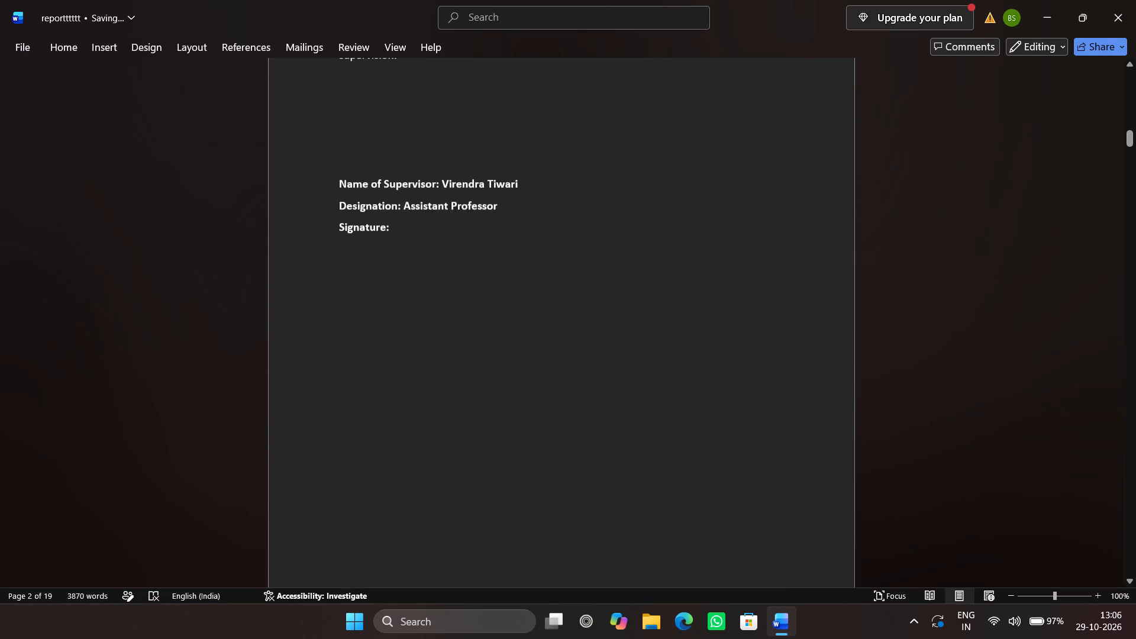
scroll(726, 244, down, 4)
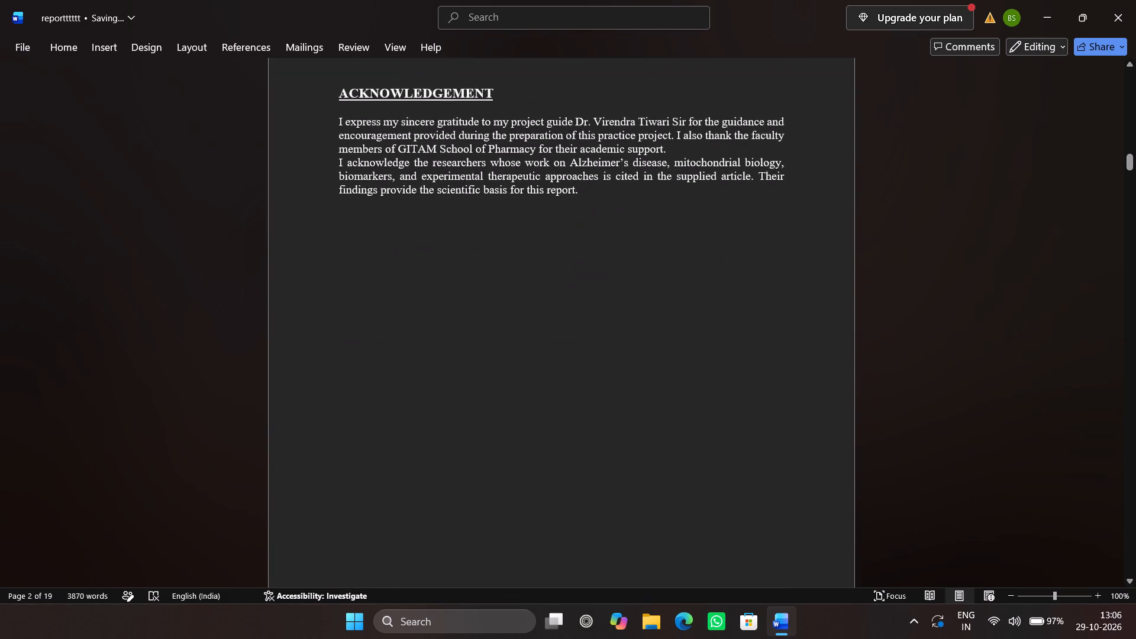
scroll(726, 244, down, 2)
scroll(726, 244, up, 1)
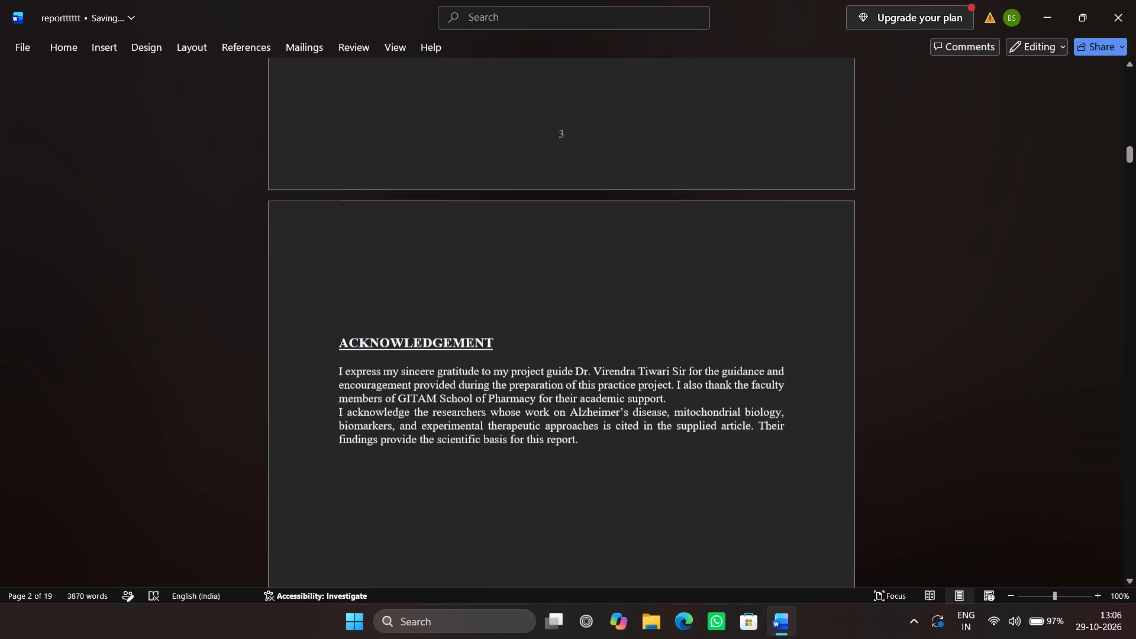
scroll(726, 244, up, 1)
scroll(726, 244, down, 1)
scroll(726, 244, up, 1)
scroll(726, 244, down, 1)
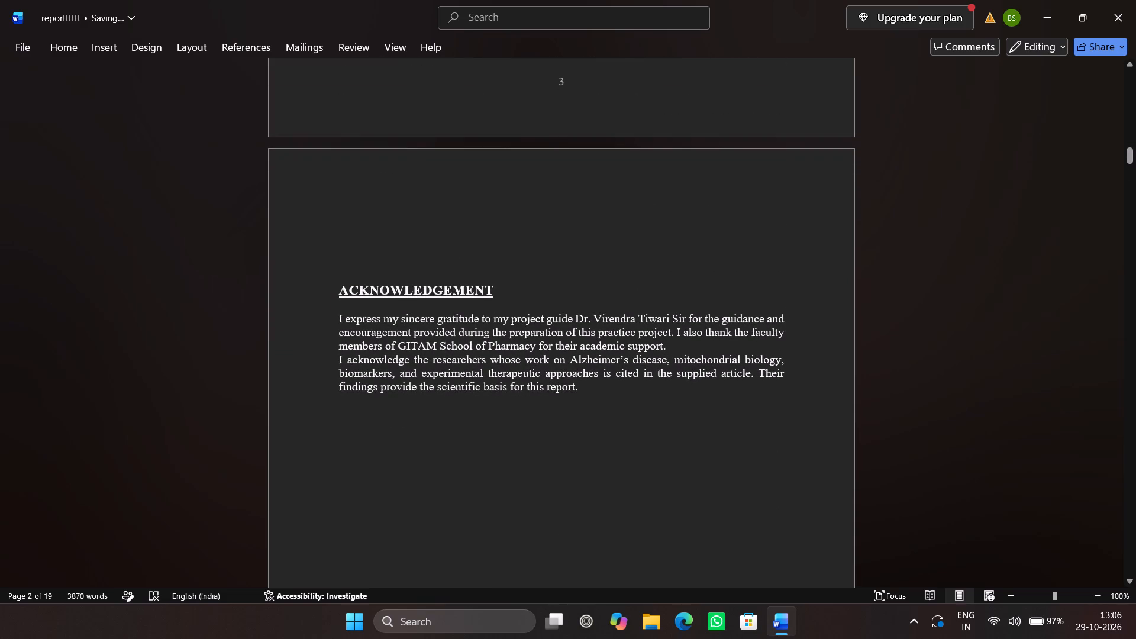
scroll(726, 244, down, 2)
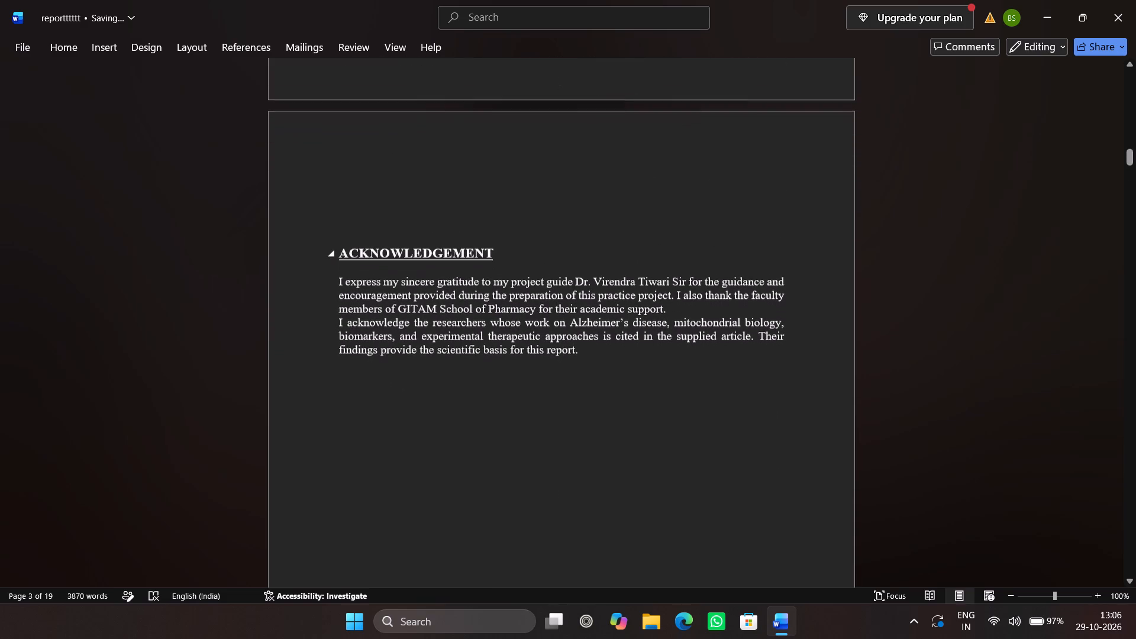
scroll(726, 244, down, 1)
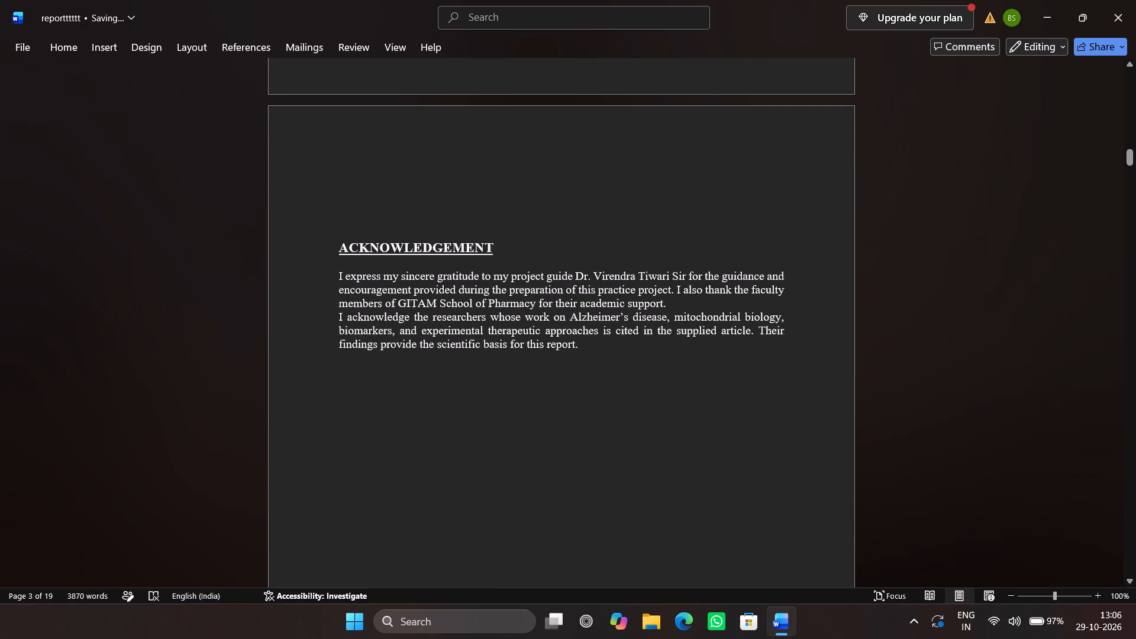
click(505, 277)
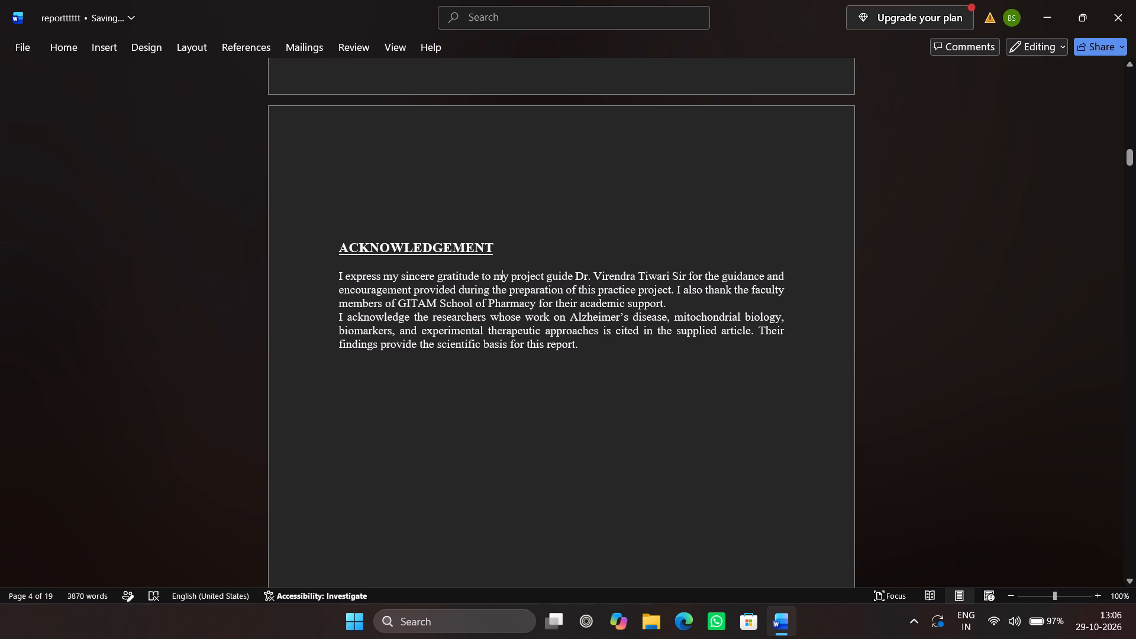
click(508, 277)
key(BackSpace)
key(BackSpace)
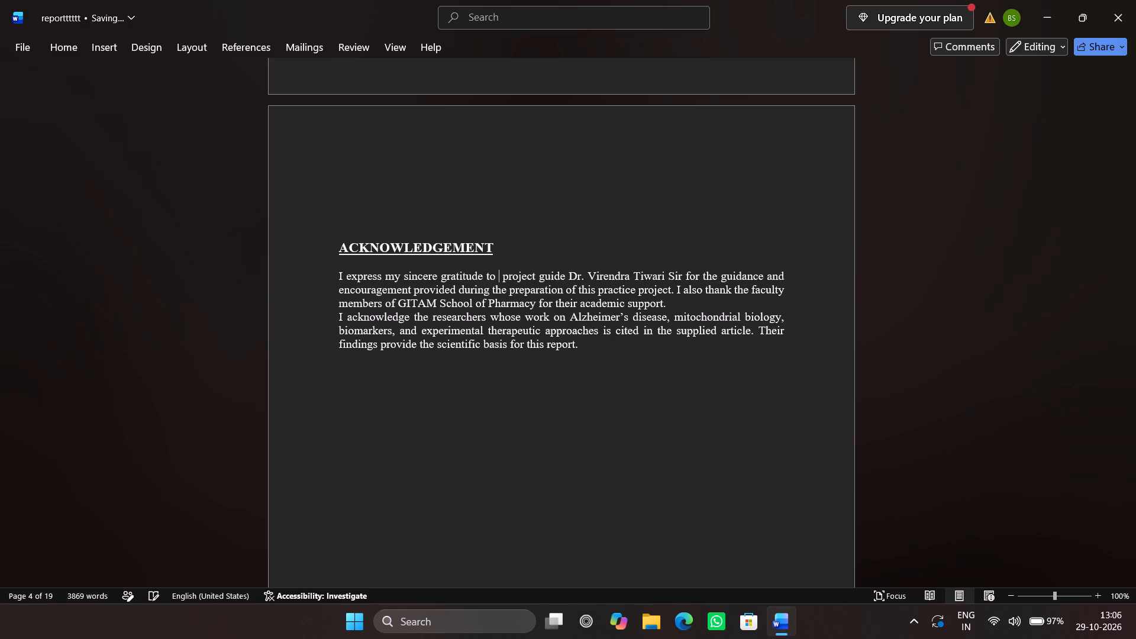
text(our)
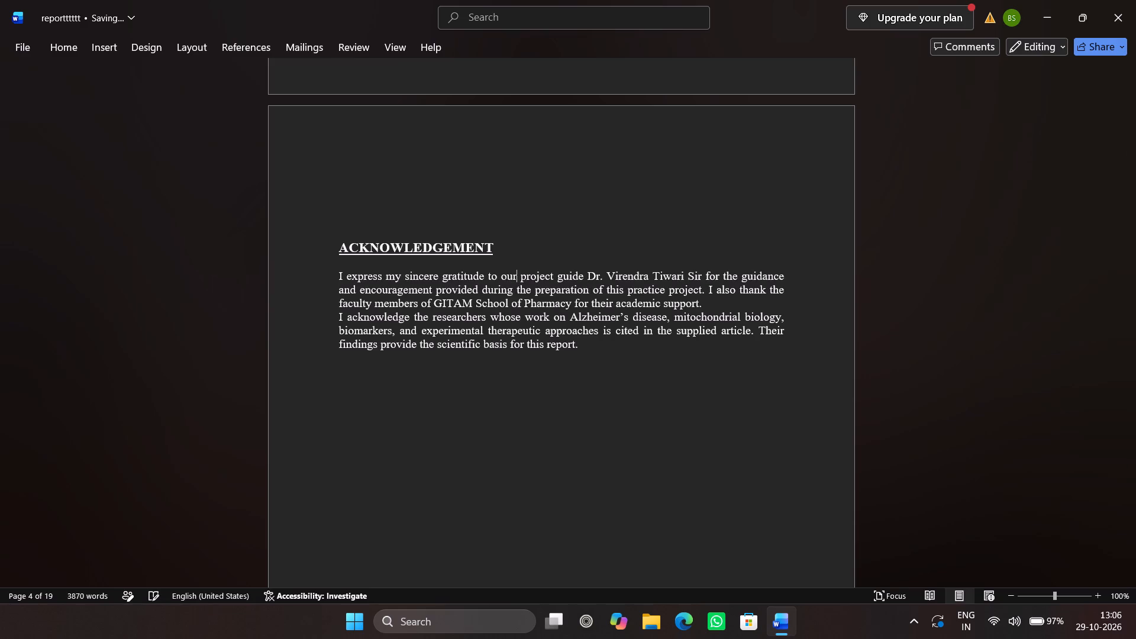
Review the abstract, table of contents, lists of tables and figures, abbreviations and introduction pages.
scroll(508, 277, down, 2)
scroll(508, 277, left, 1)
scroll(508, 277, down, 1)
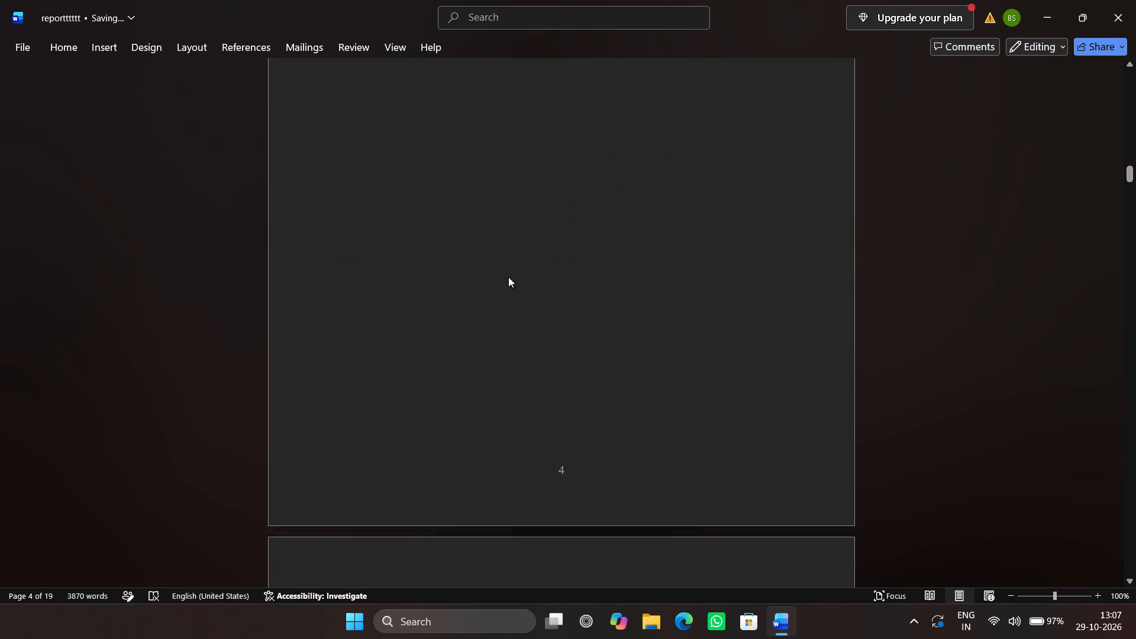
scroll(508, 277, down, 8)
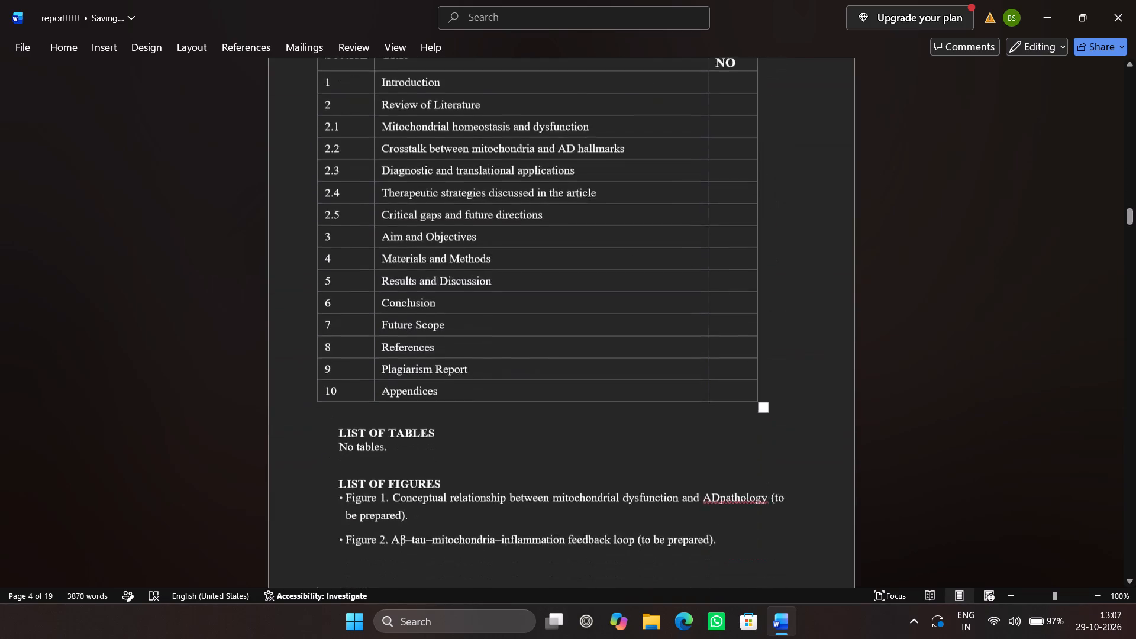
scroll(508, 277, up, 2)
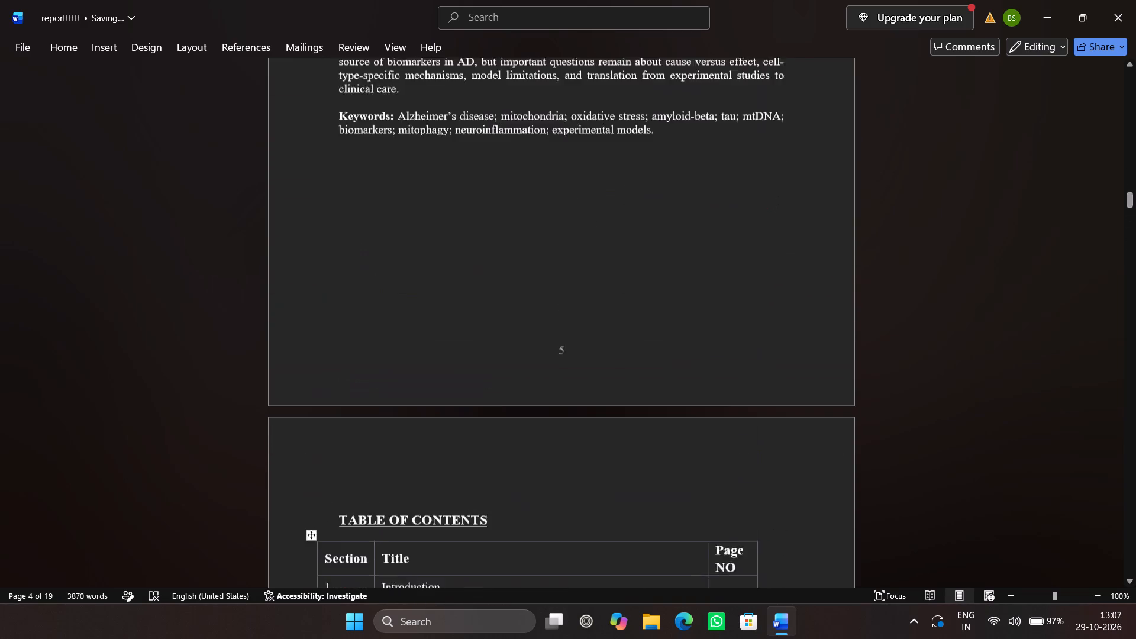
scroll(508, 277, down, 1)
scroll(508, 277, up, 1)
scroll(508, 277, down, 1)
scroll(508, 277, up, 2)
scroll(508, 277, down, 2)
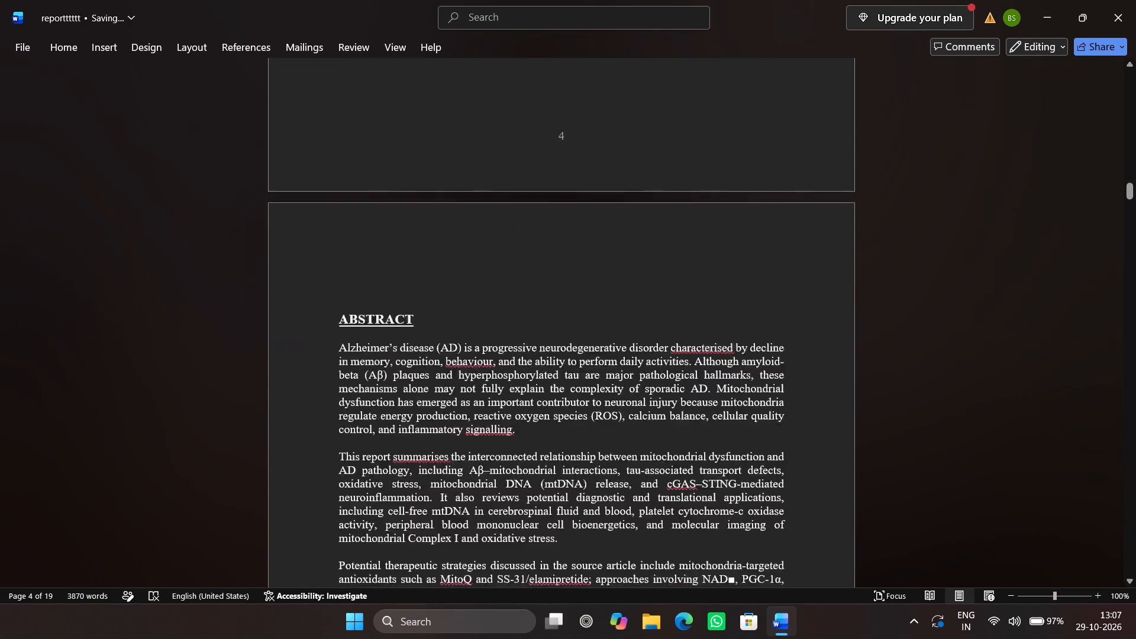
scroll(508, 277, down, 1)
scroll(508, 277, up, 1)
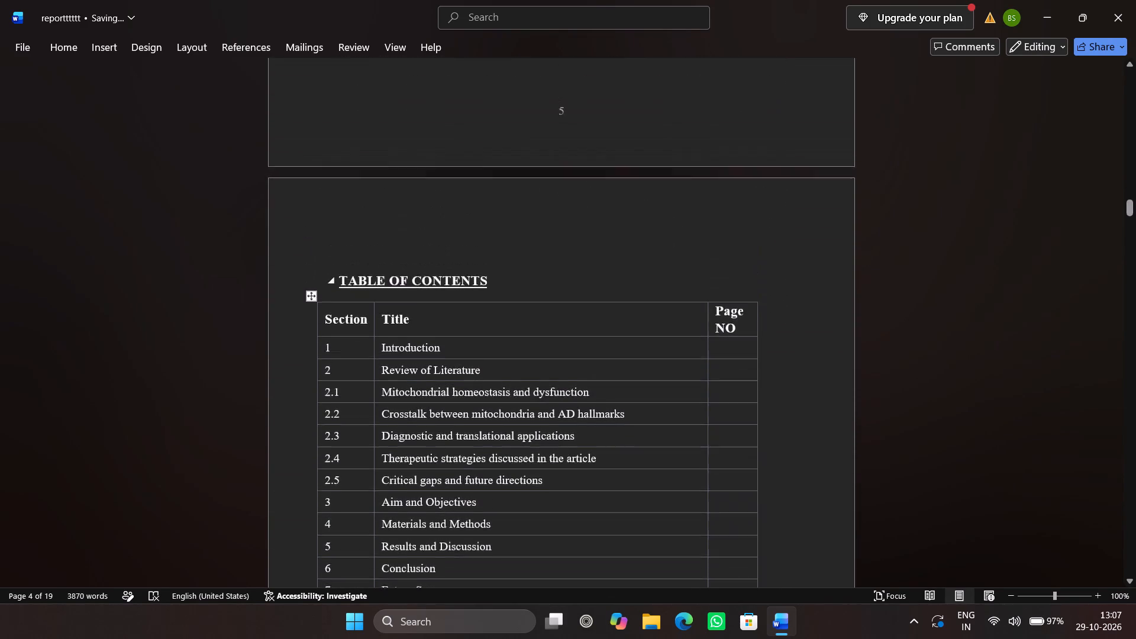
scroll(508, 277, up, 1)
scroll(508, 277, down, 4)
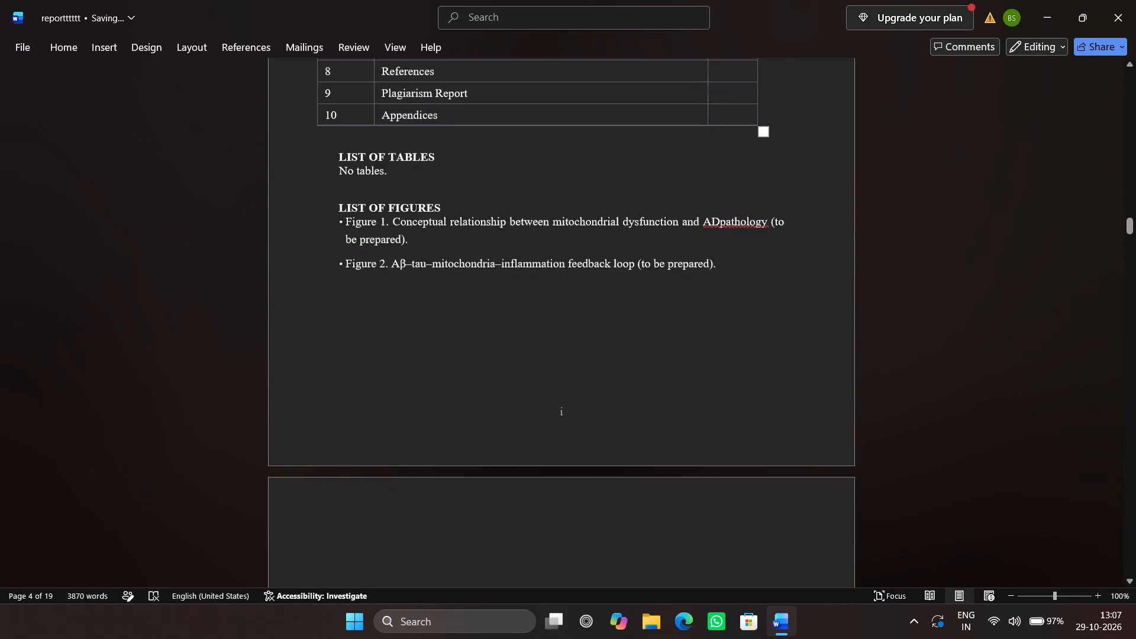
scroll(508, 277, down, 5)
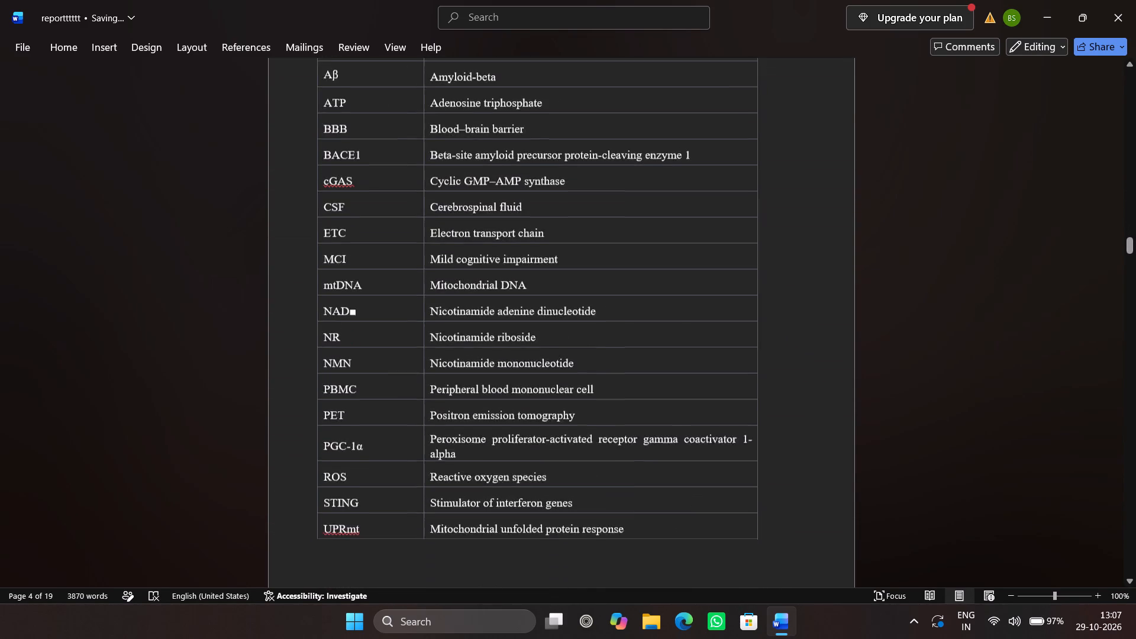
scroll(508, 277, down, 5)
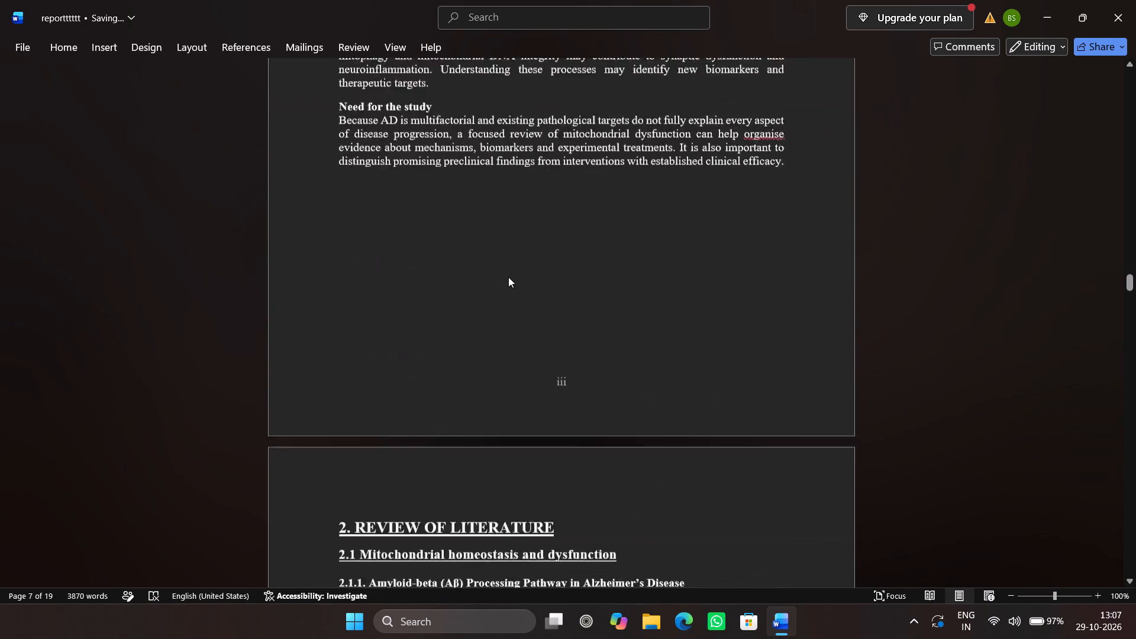
Look back through the front matter up to the Declaration, and return to the table of contents.
scroll(508, 277, up, 3)
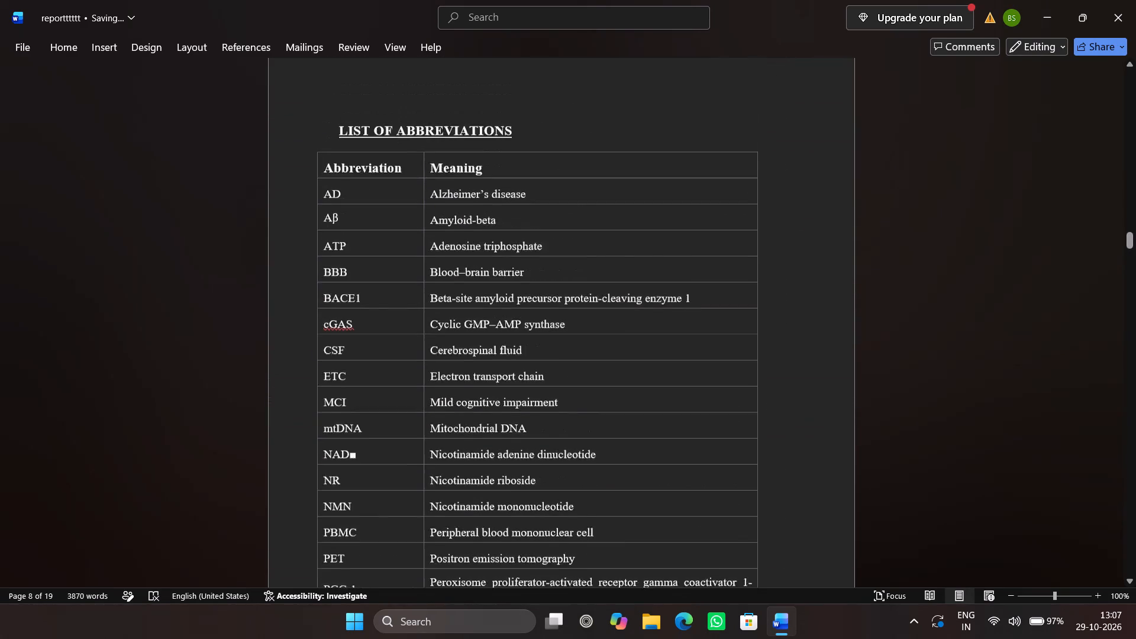
scroll(508, 277, up, 4)
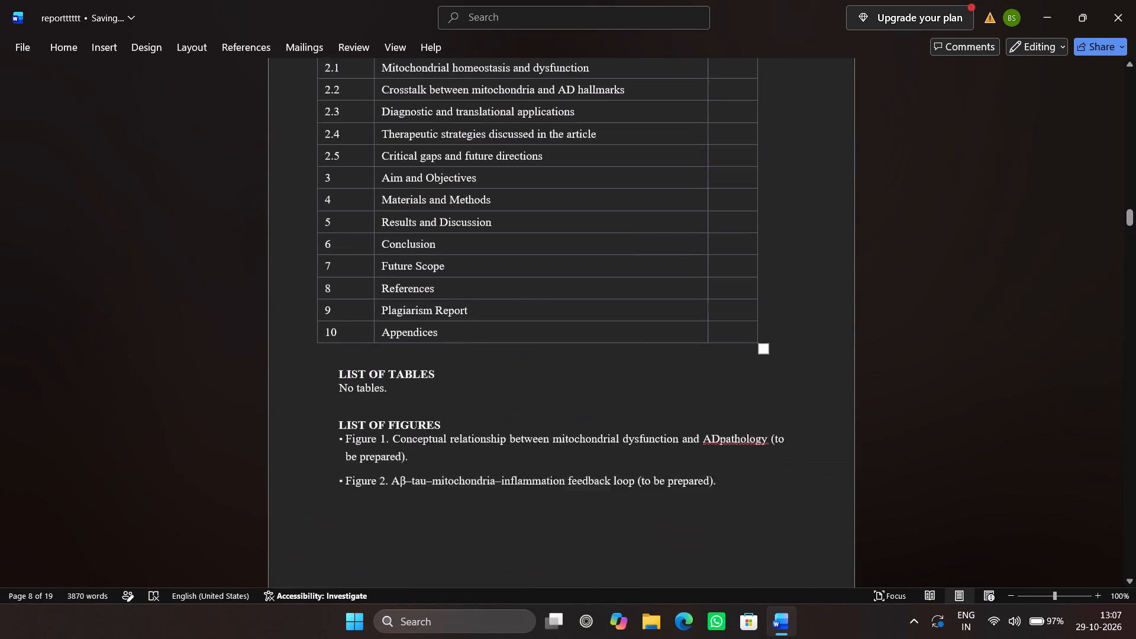
scroll(508, 277, up, 4)
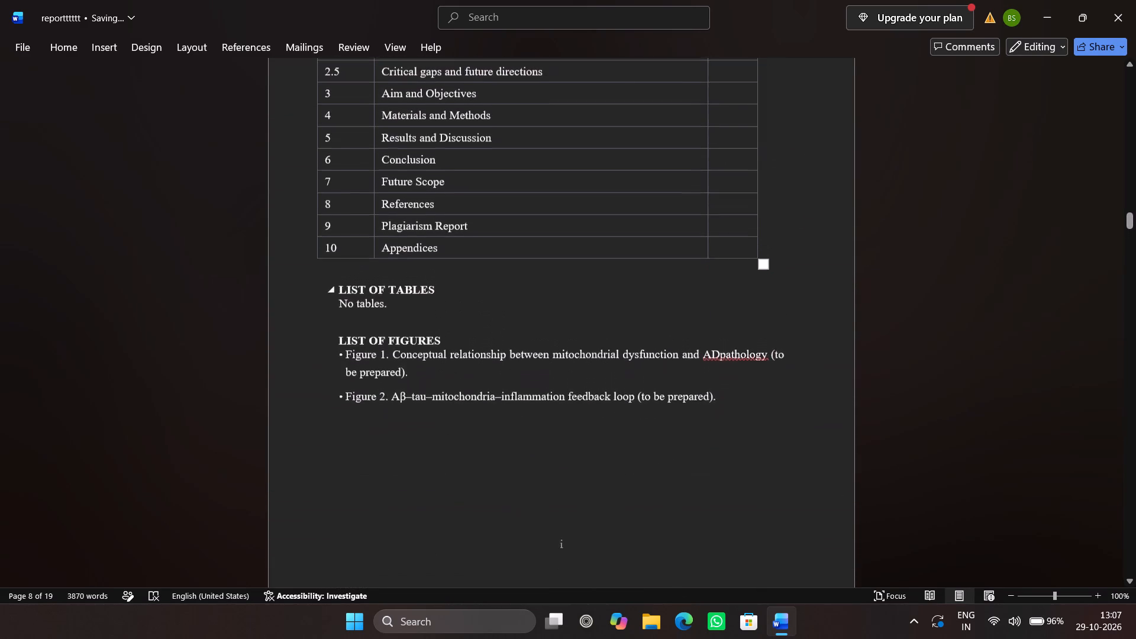
scroll(508, 277, up, 3)
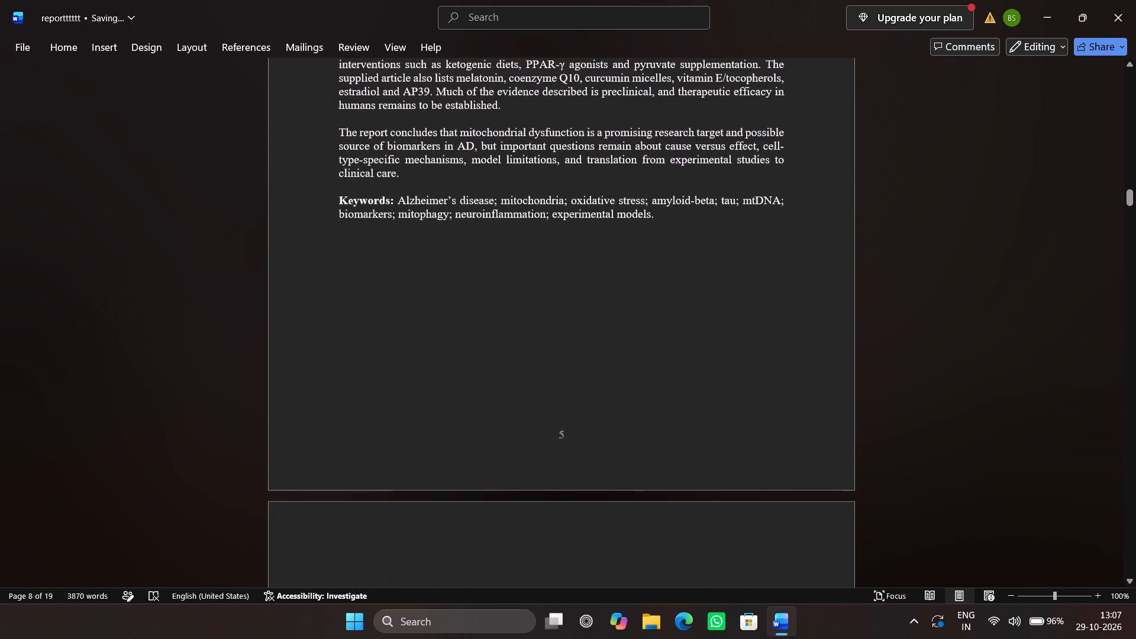
scroll(508, 277, up, 4)
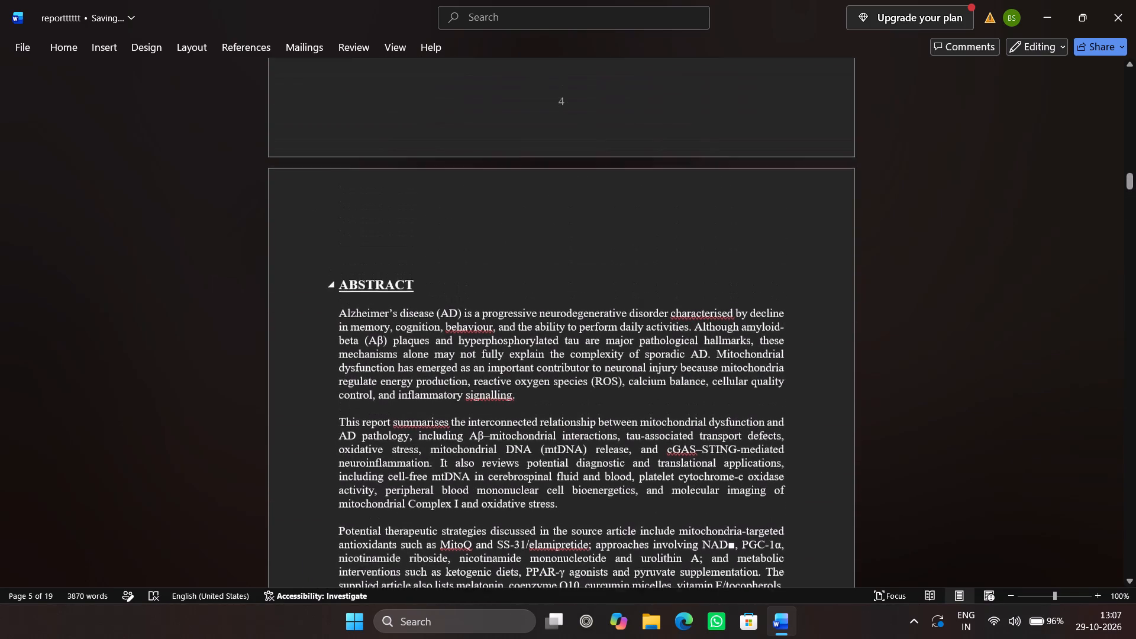
scroll(508, 277, up, 9)
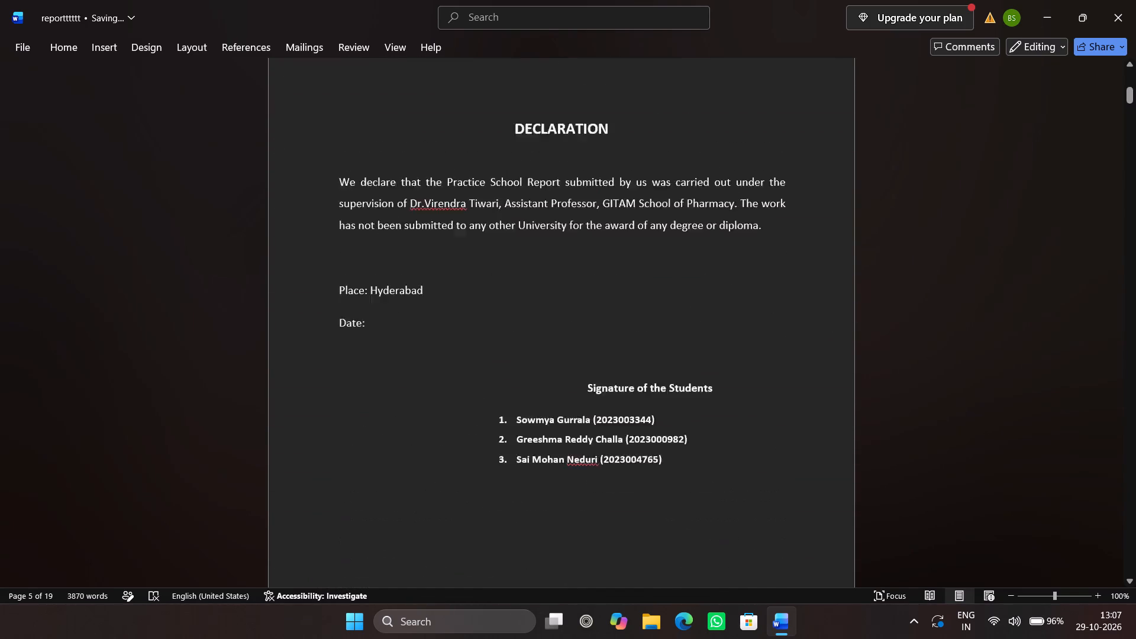
scroll(508, 277, up, 3)
scroll(508, 277, down, 15)
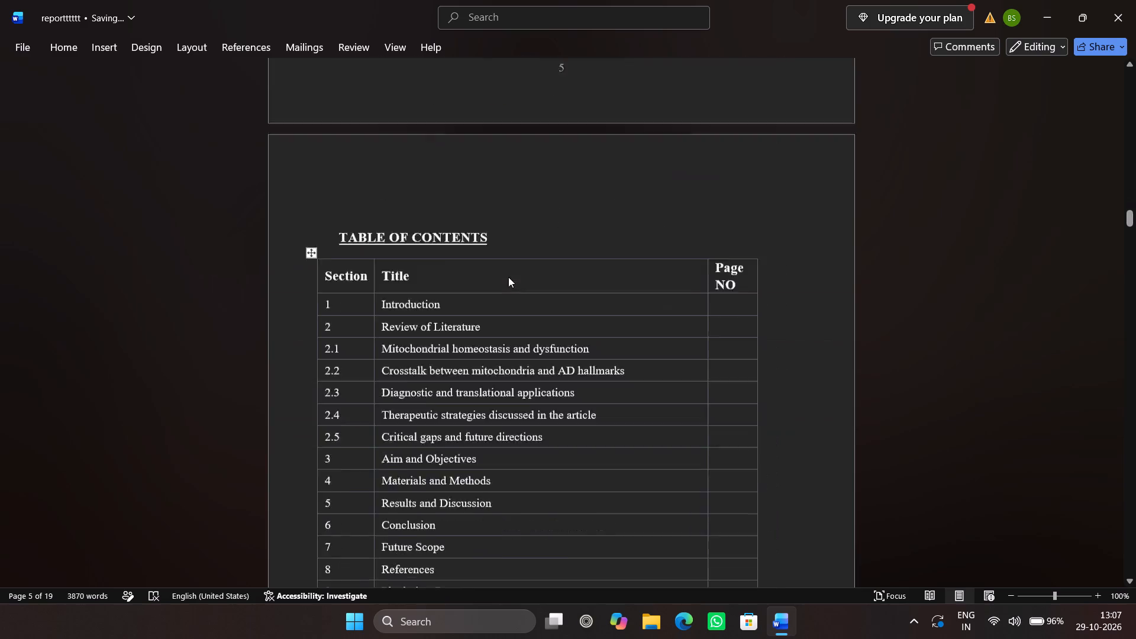
Look through the report from the Acknowledgement past the contents, figure list, abbreviations and Introduction to the amyloid-beta pathway section.
scroll(508, 277, down, 1)
scroll(508, 277, up, 4)
scroll(508, 277, down, 2)
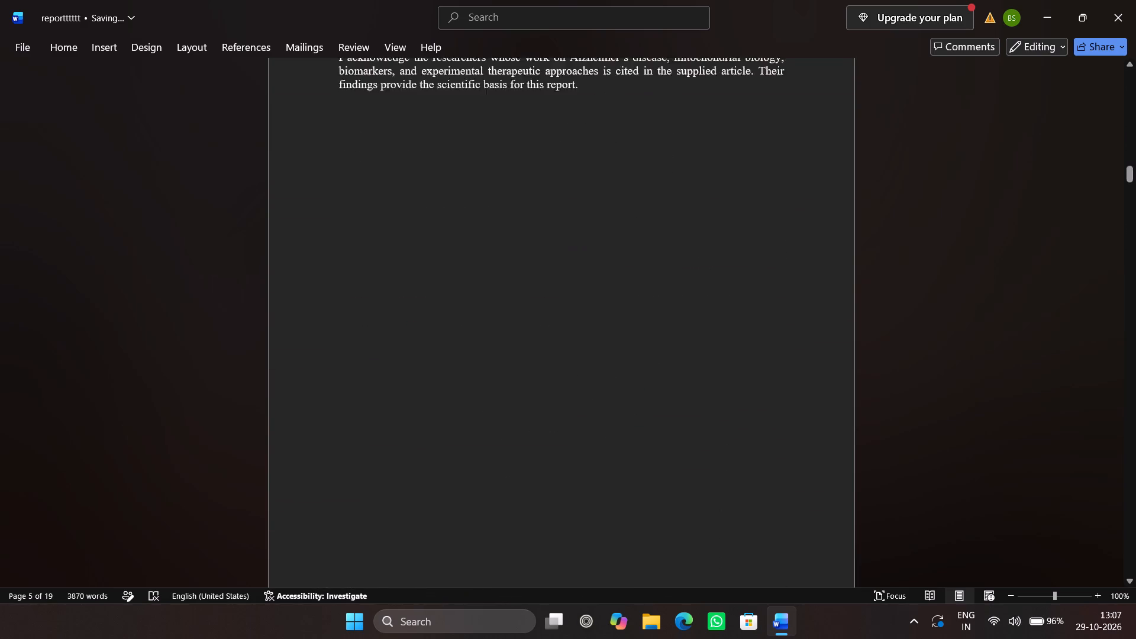
scroll(508, 277, down, 3)
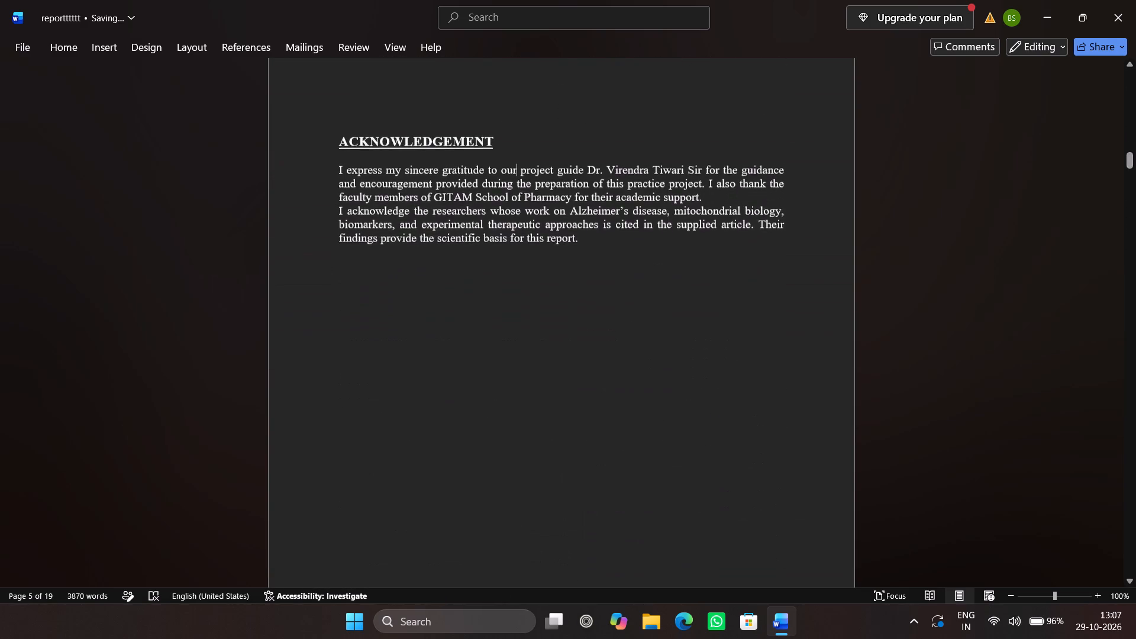
scroll(508, 277, down, 2)
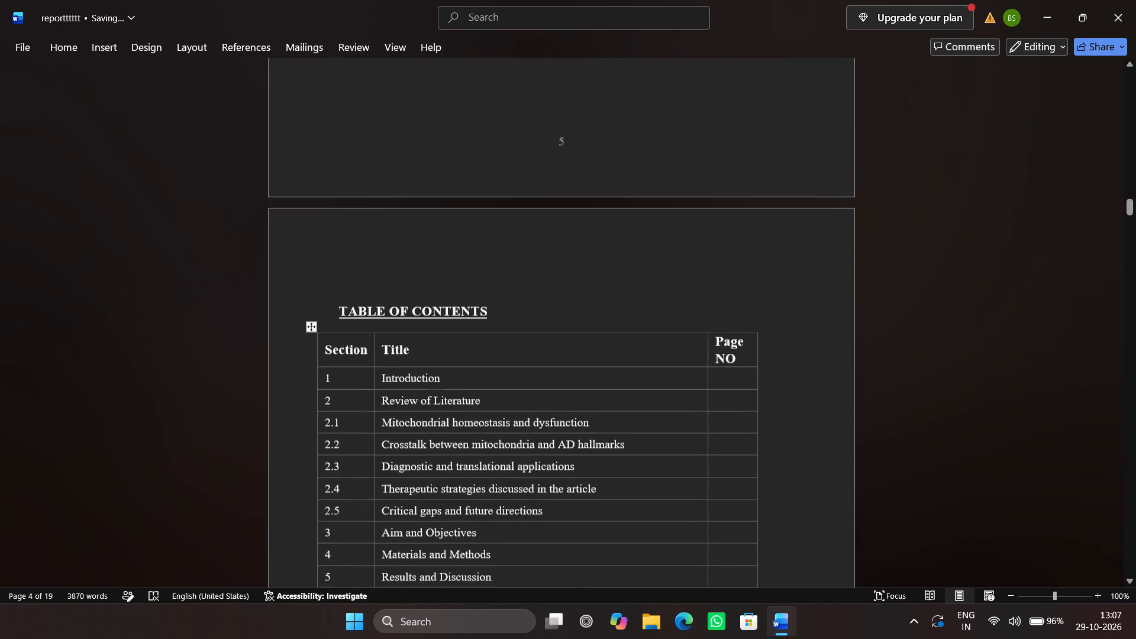
scroll(508, 277, down, 2)
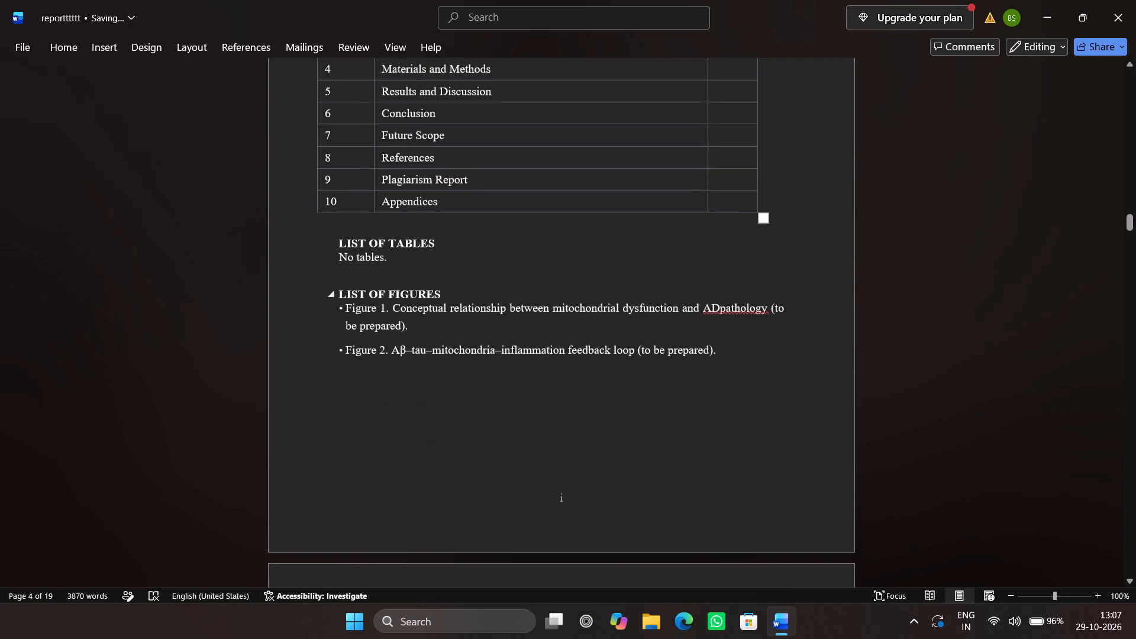
scroll(508, 277, down, 3)
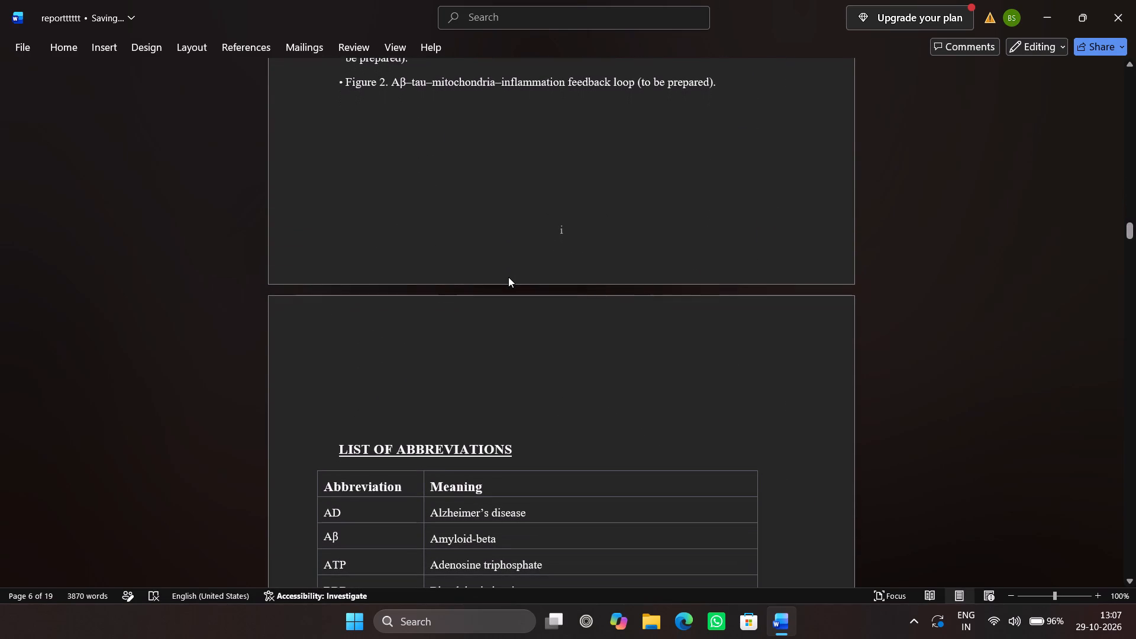
scroll(508, 277, down, 2)
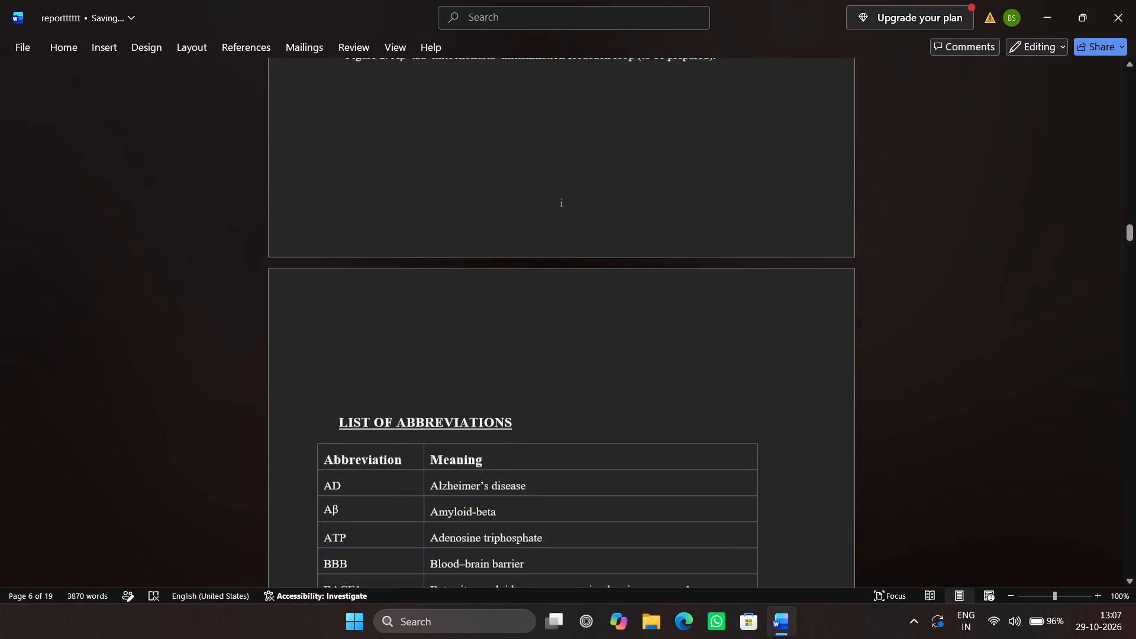
scroll(508, 277, down, 4)
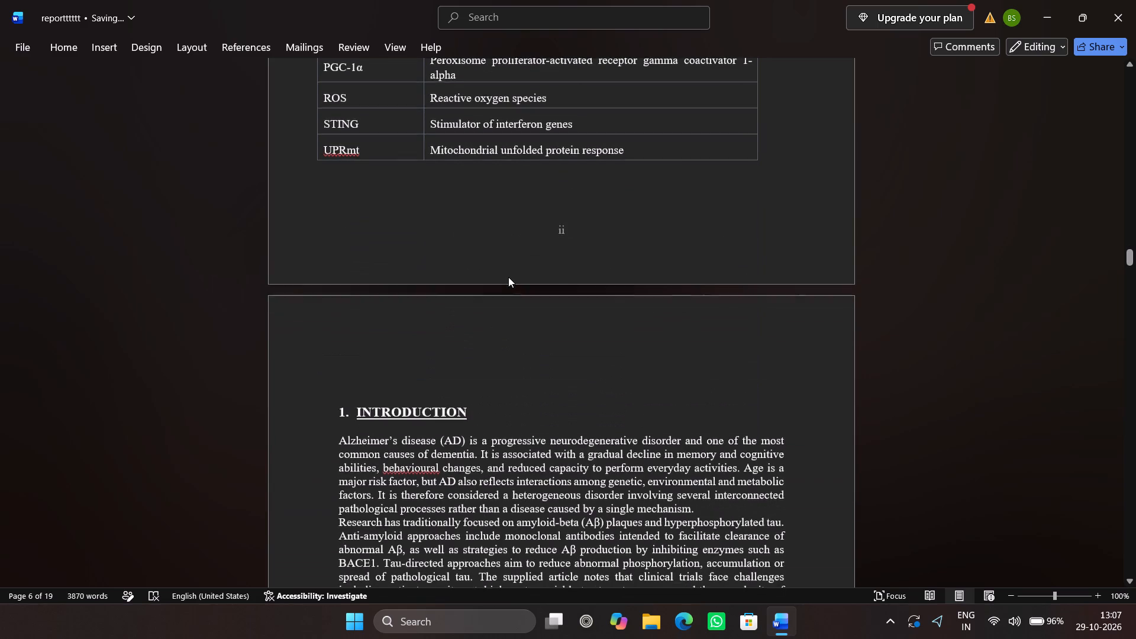
scroll(508, 277, down, 1)
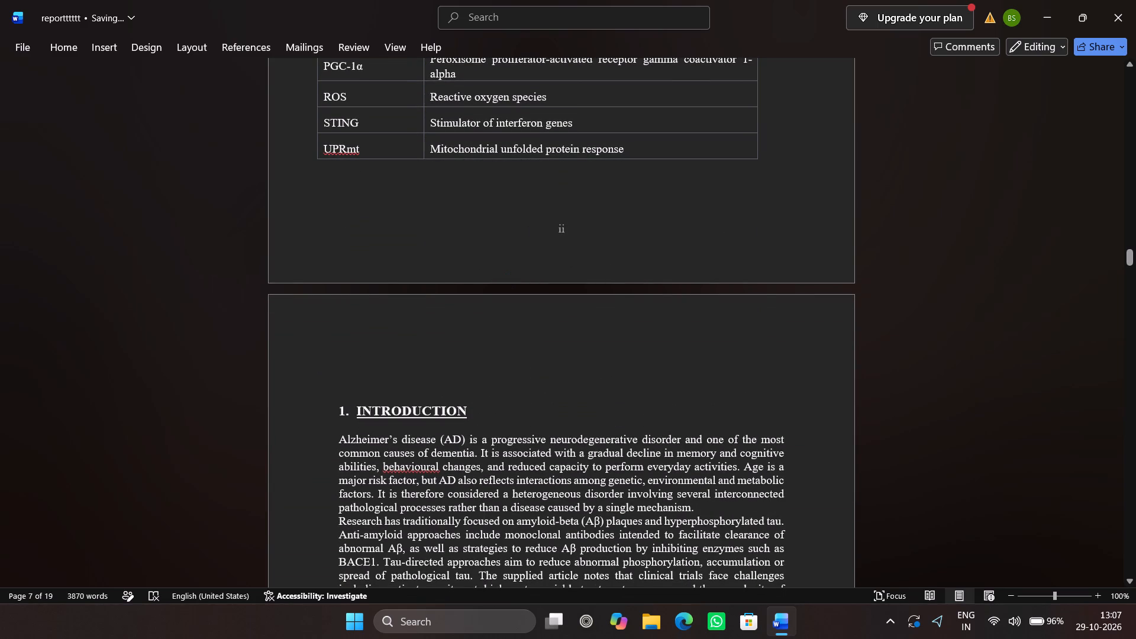
drag(627, 156, 518, 152)
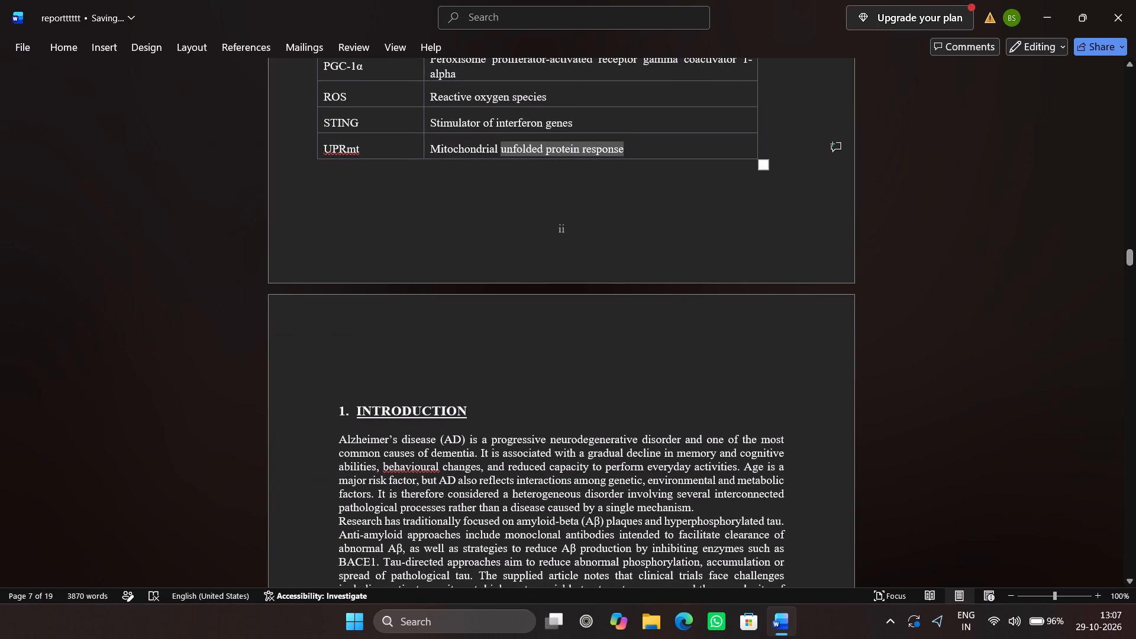
click(508, 251)
scroll(508, 251, up, 7)
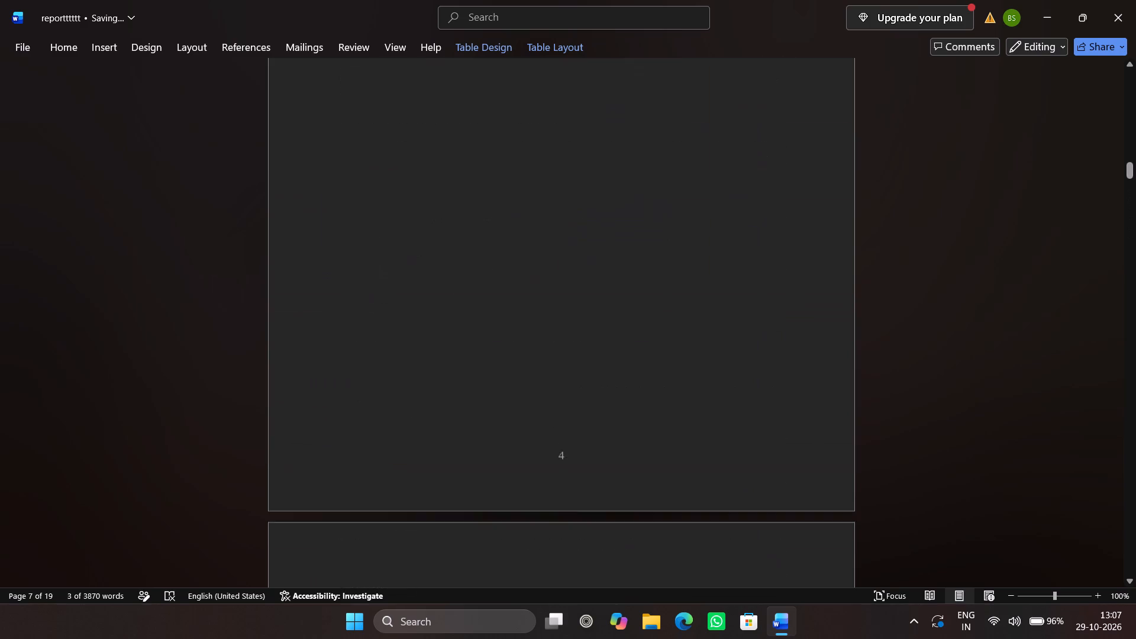
scroll(508, 251, up, 2)
scroll(508, 251, down, 2)
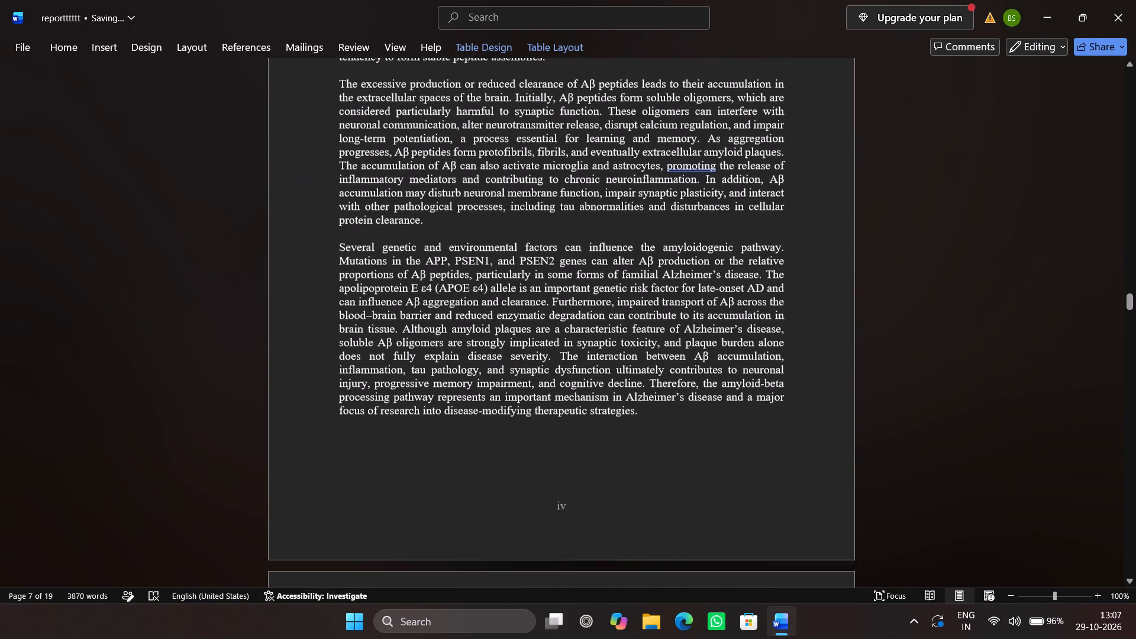
Create a new blank document and switch back to the report document.
click(26, 49)
click(182, 133)
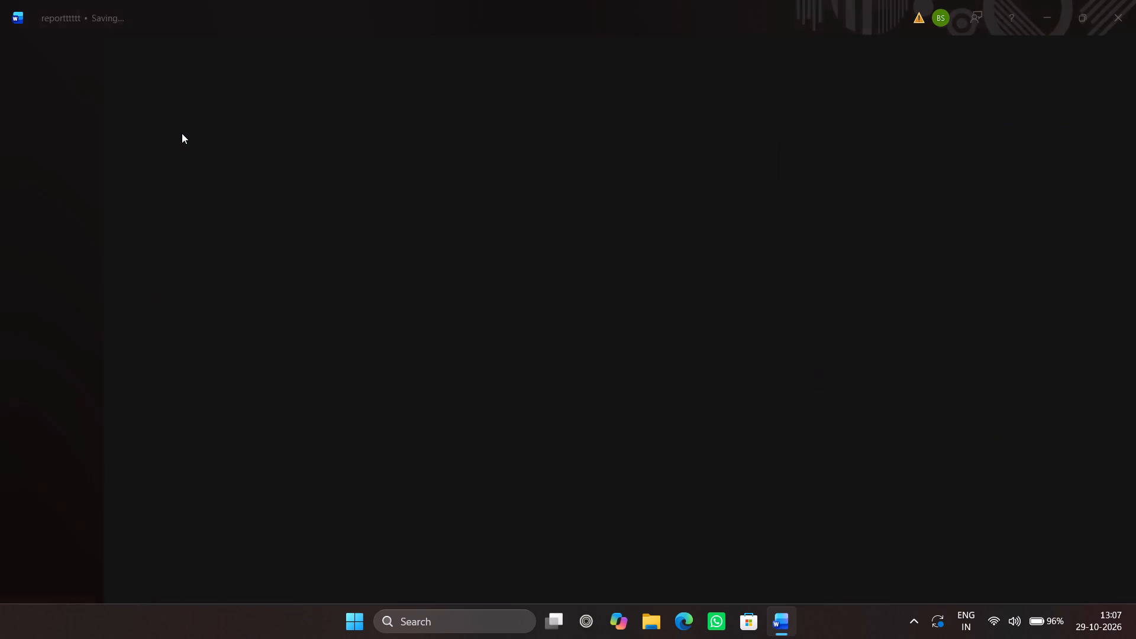
click(780, 628)
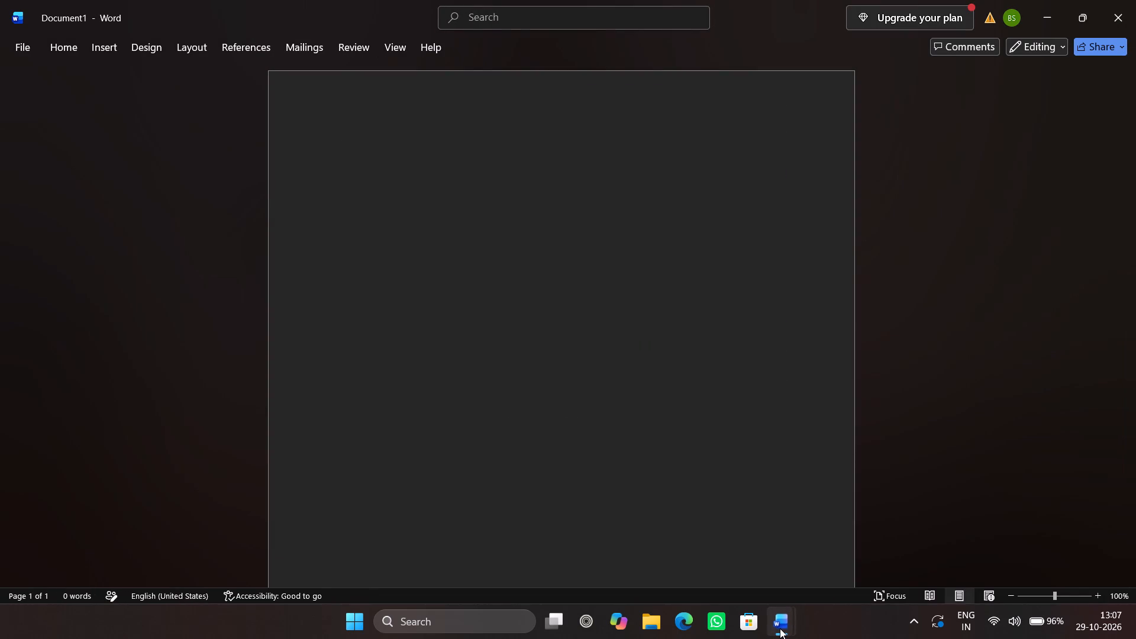
click(703, 553)
Collapse the body text under the "1. INTRODUCTION" heading.
scroll(638, 482, down, 3)
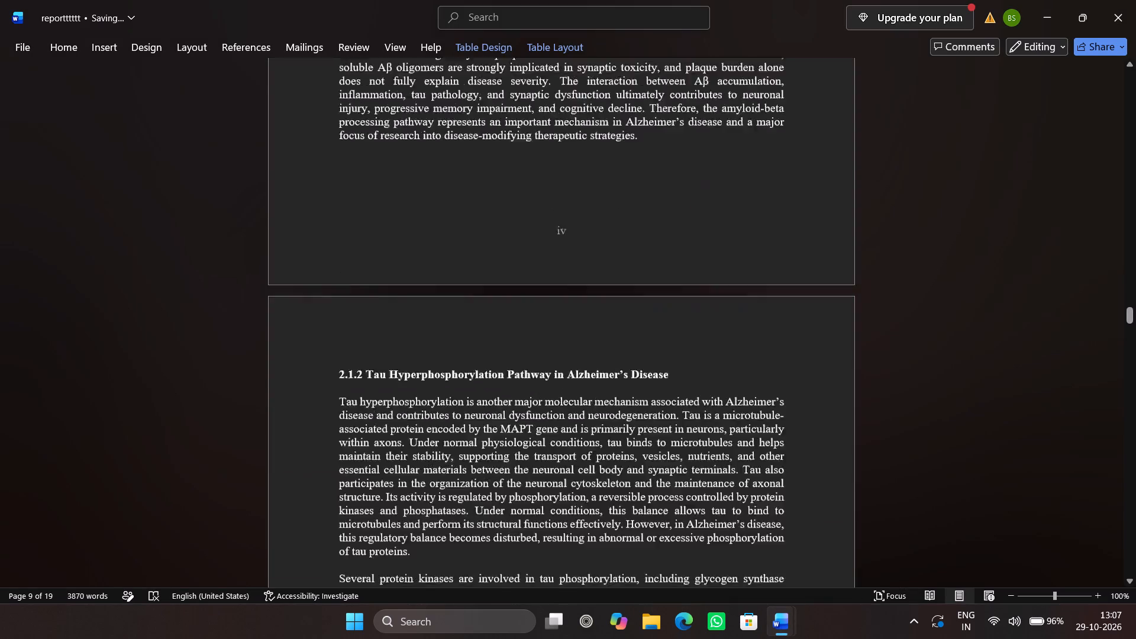
scroll(638, 482, down, 1)
scroll(638, 482, up, 3)
scroll(638, 482, down, 5)
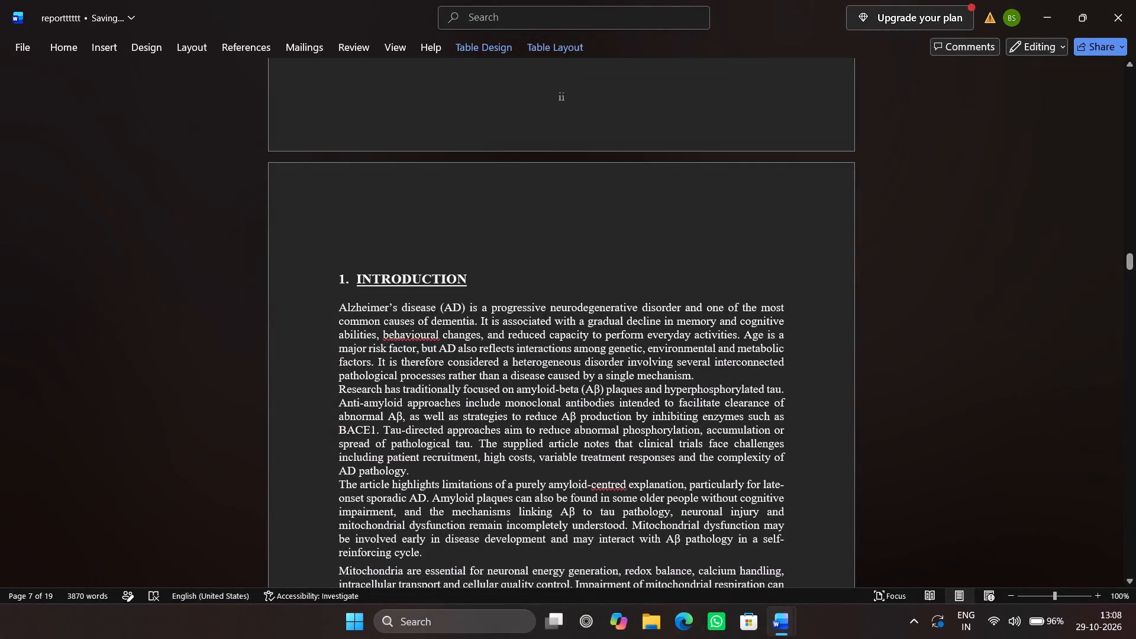
drag(334, 276, 531, 309)
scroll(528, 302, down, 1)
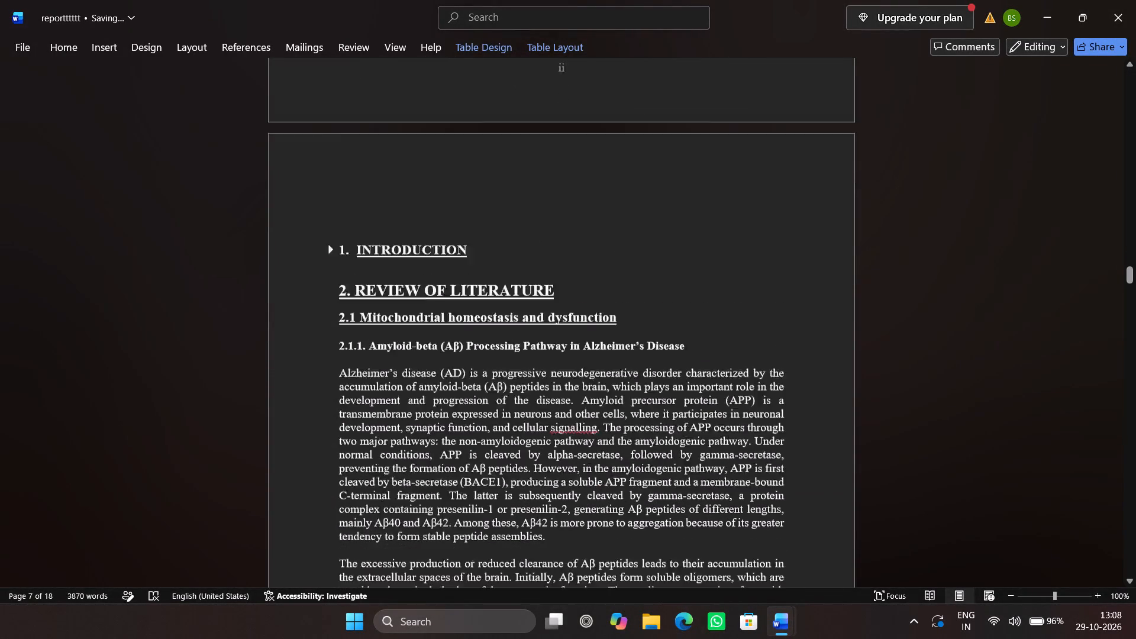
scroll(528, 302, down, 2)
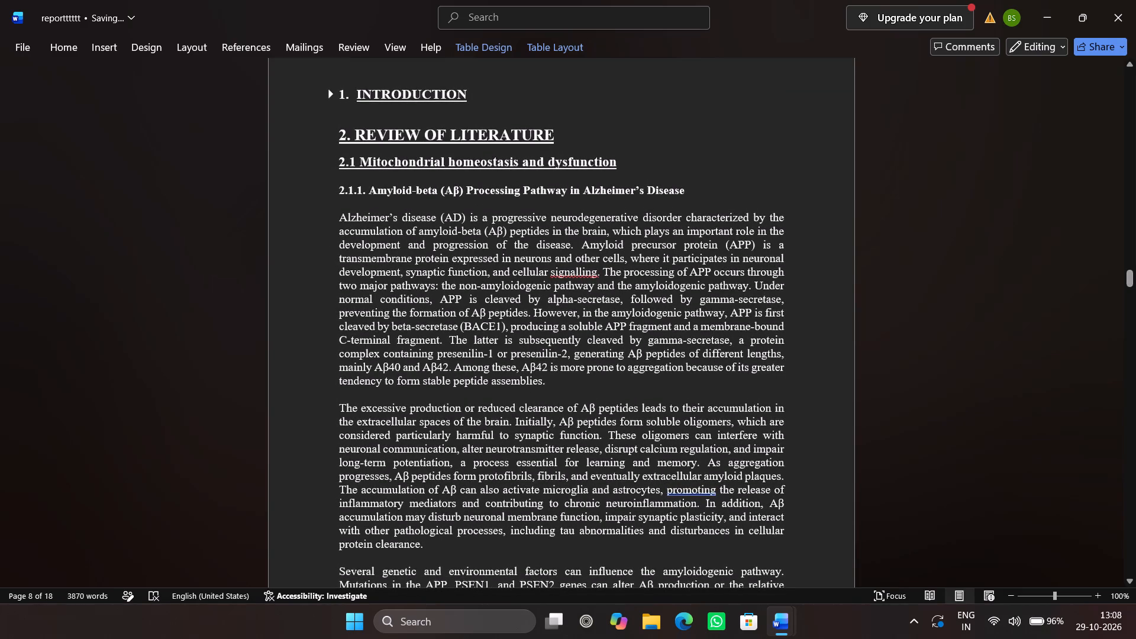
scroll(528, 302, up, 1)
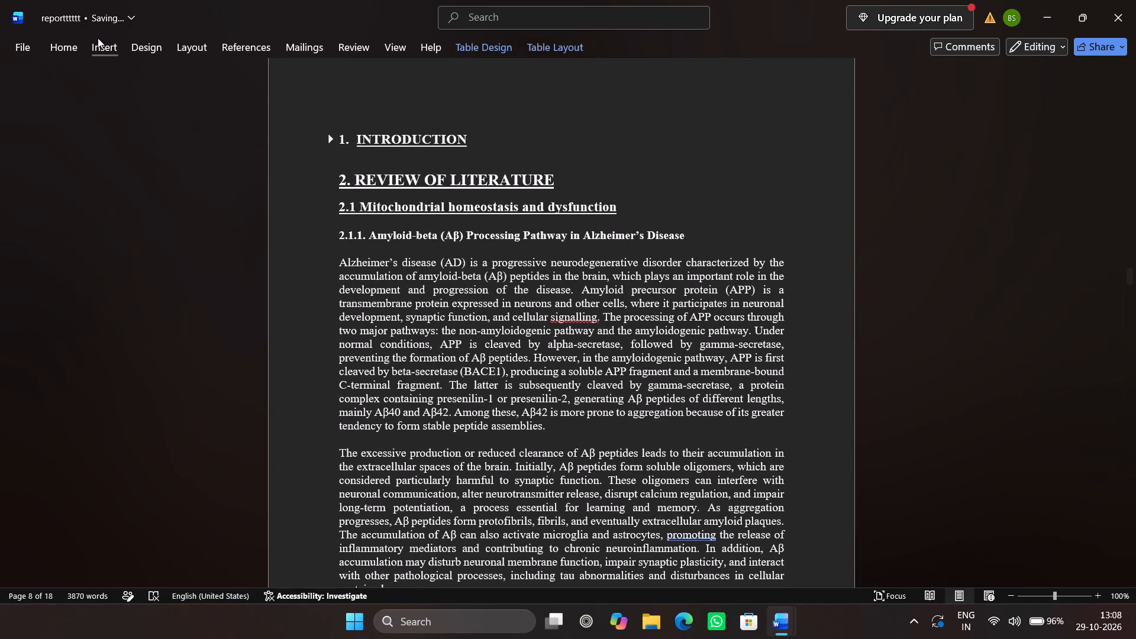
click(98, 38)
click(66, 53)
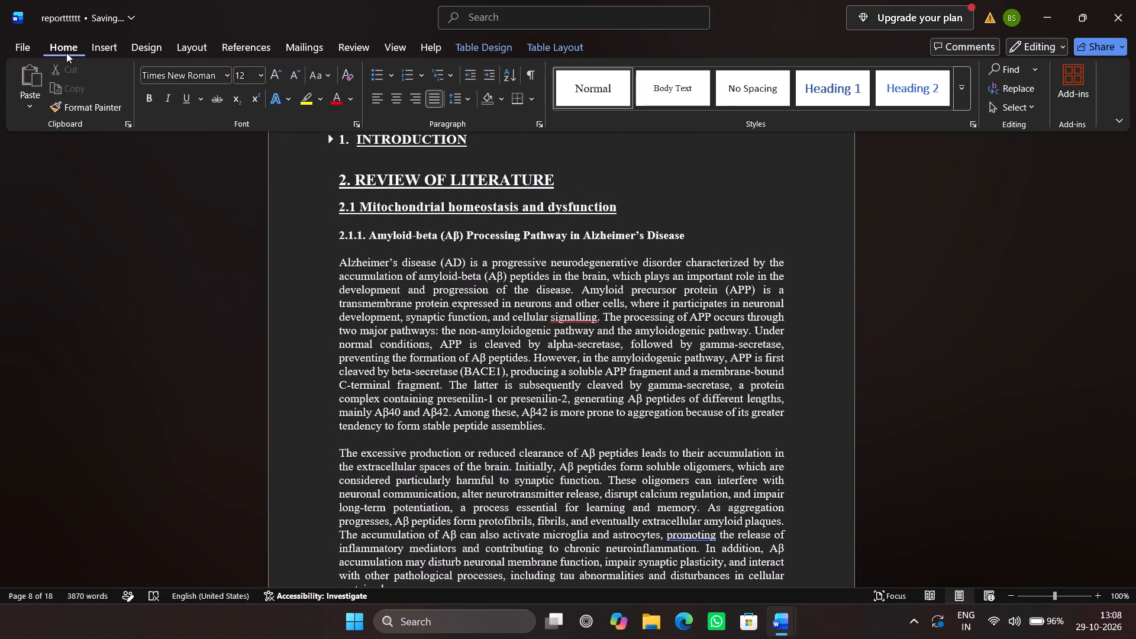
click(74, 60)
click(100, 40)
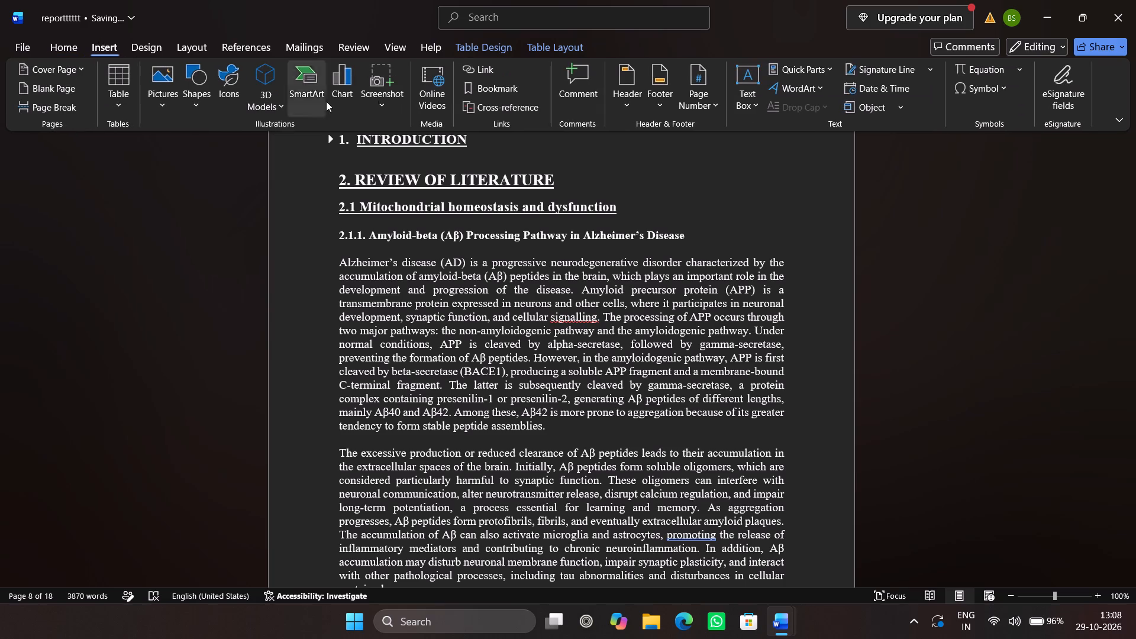
Select the "2. REVIEW OF LITERATURE" heading line below the Introduction heading.
click(8, 169)
drag(8, 169, 351, 178)
Look over the amyloid-beta and tau sections of the literature review, and go back to the list of abbreviations.
scroll(351, 178, down, 2)
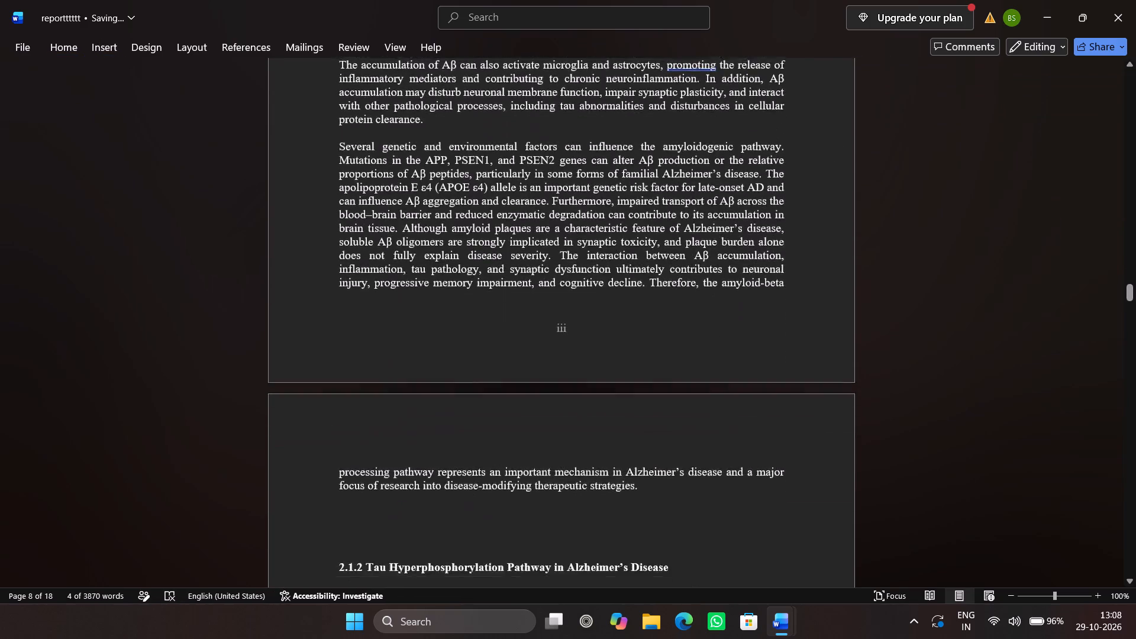
scroll(351, 178, down, 2)
scroll(351, 178, up, 4)
scroll(351, 178, down, 1)
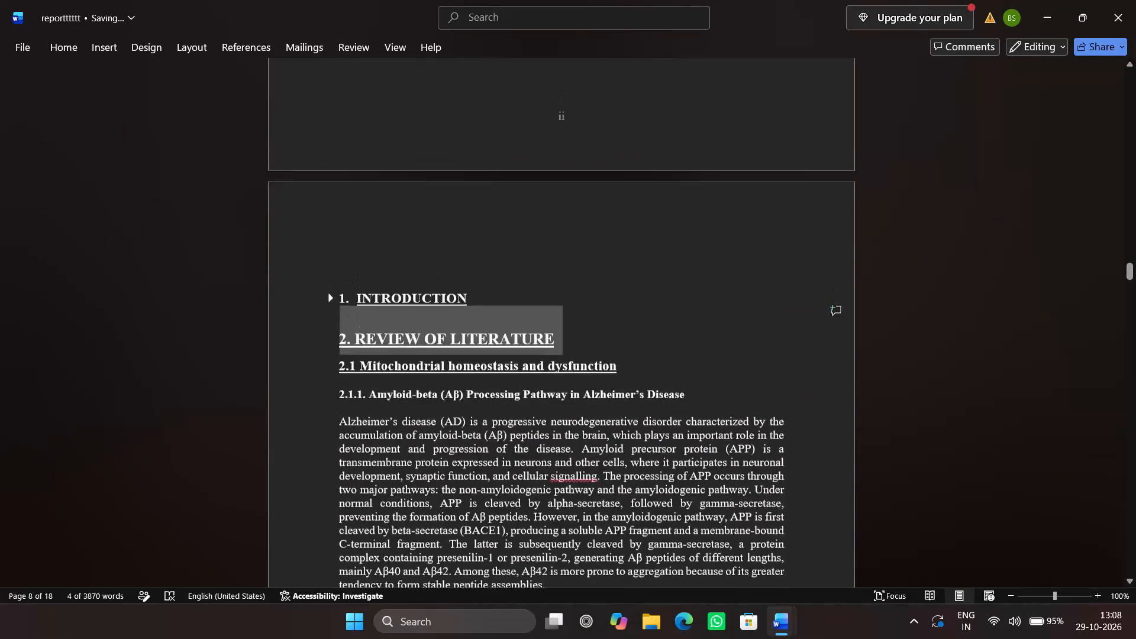
scroll(351, 178, down, 1)
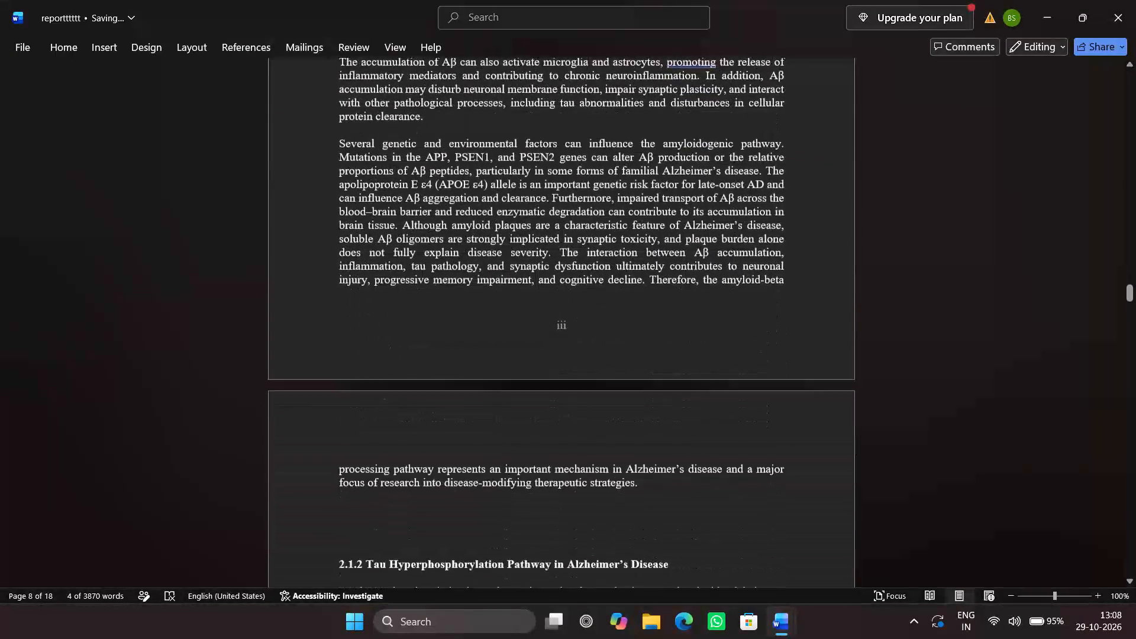
scroll(351, 178, down, 1)
scroll(351, 178, up, 2)
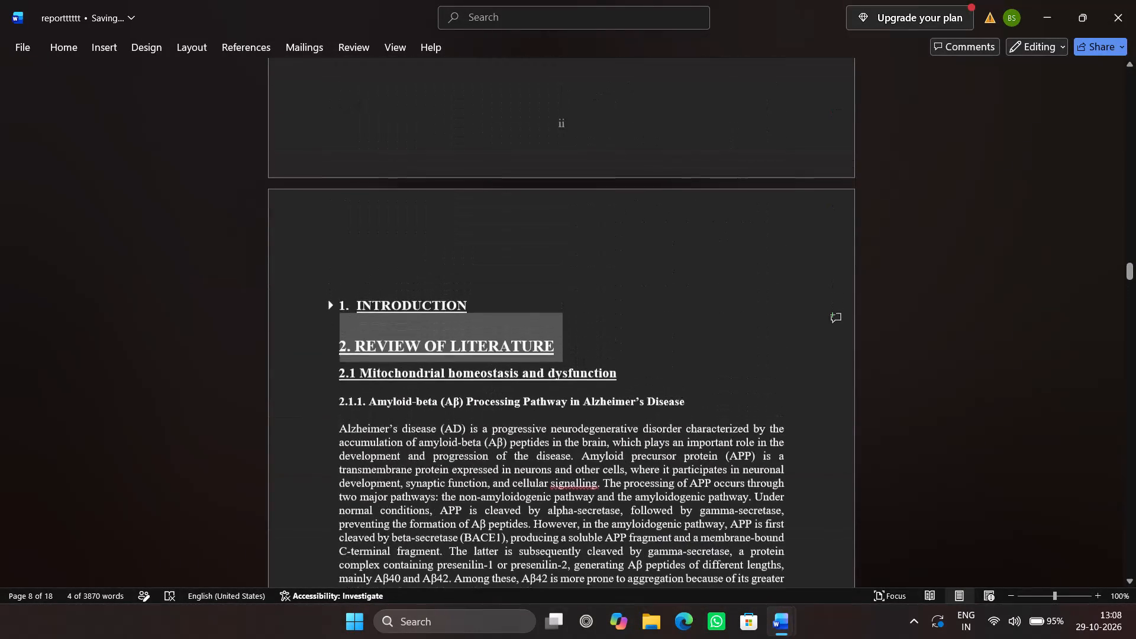
scroll(351, 178, up, 2)
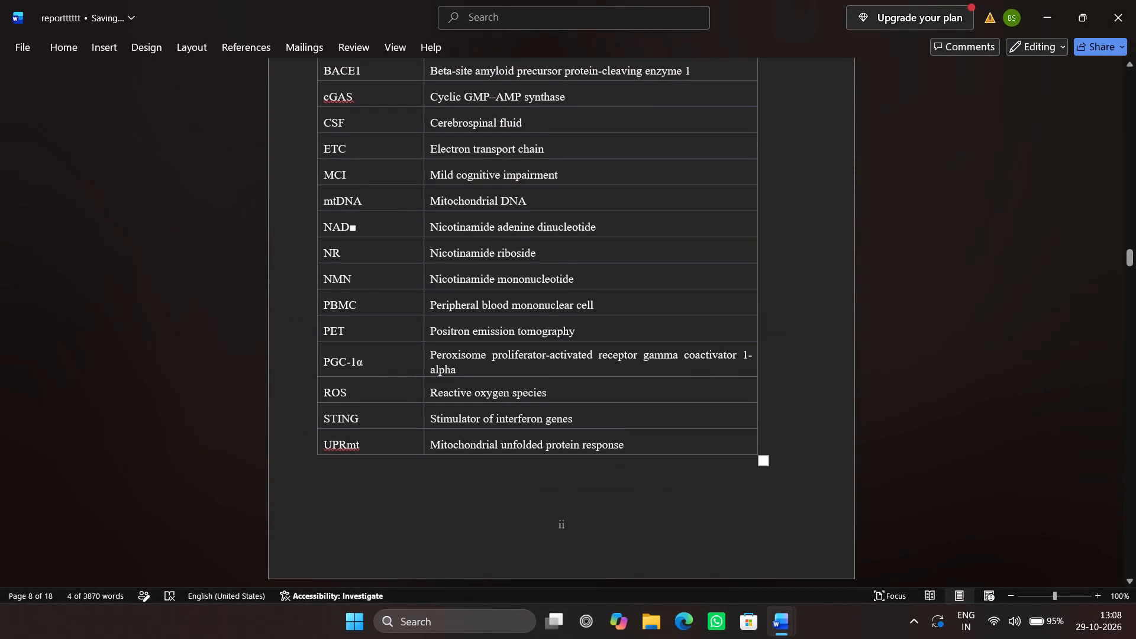
scroll(351, 178, up, 2)
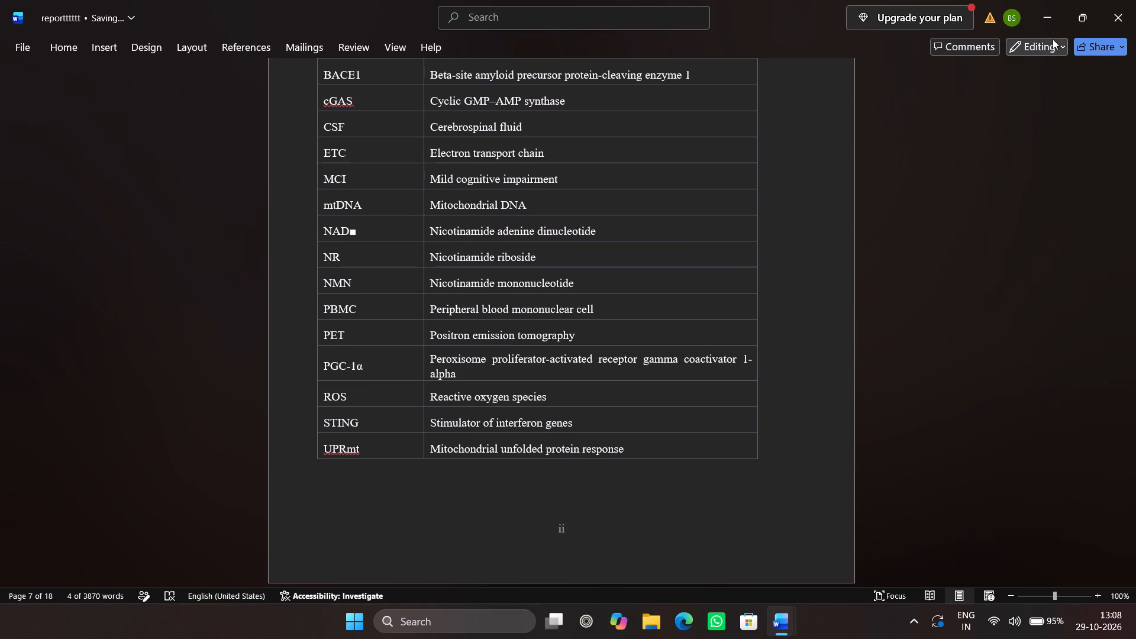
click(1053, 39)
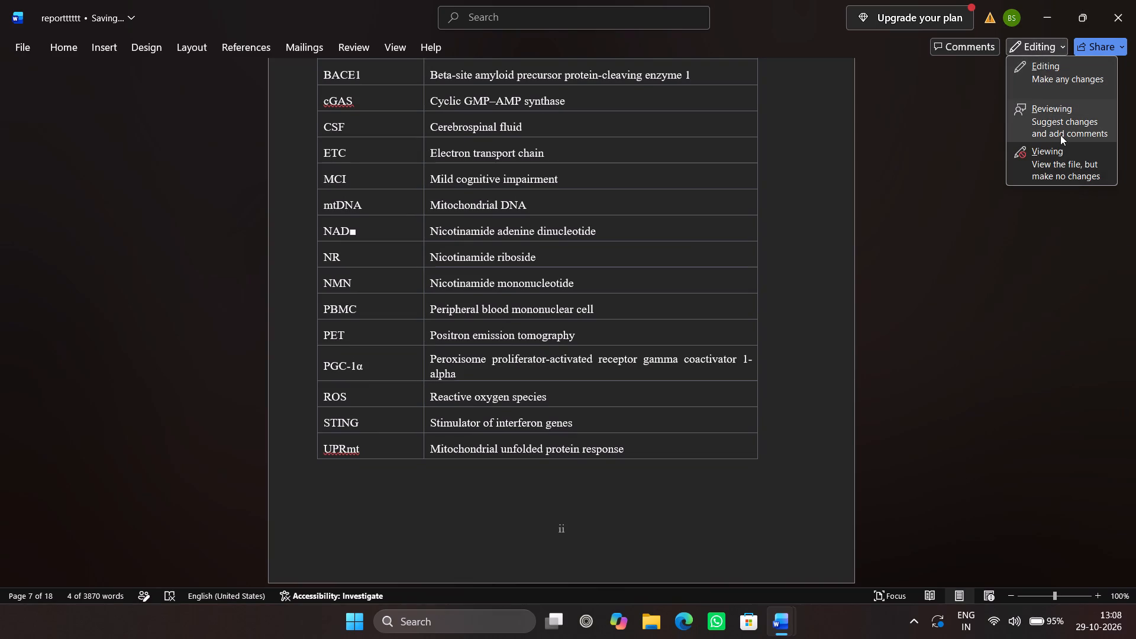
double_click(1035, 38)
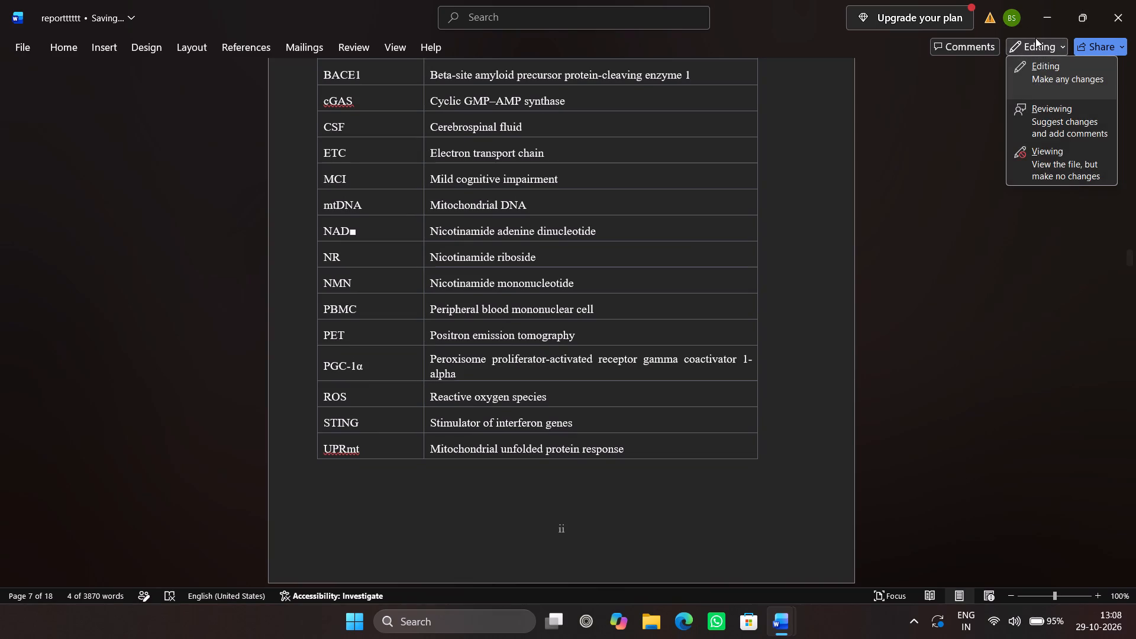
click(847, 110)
Return to the selected "2. REVIEW OF LITERATURE" heading and bring up the text formatting options.
scroll(734, 276, down, 1)
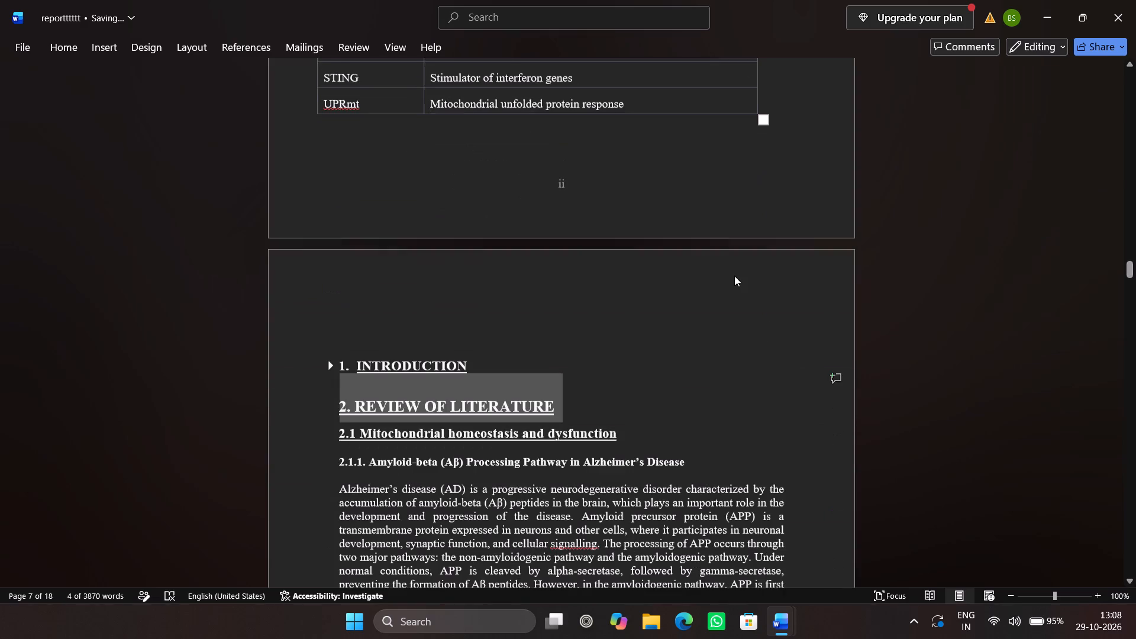
scroll(734, 276, down, 1)
scroll(877, 79, down, 1)
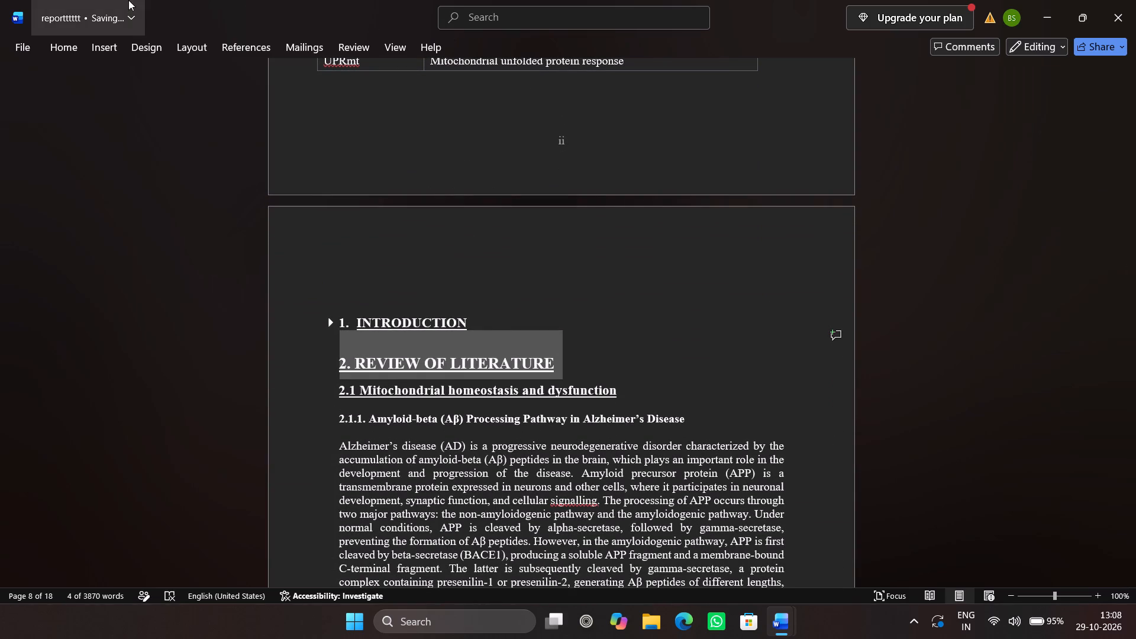
click(59, 40)
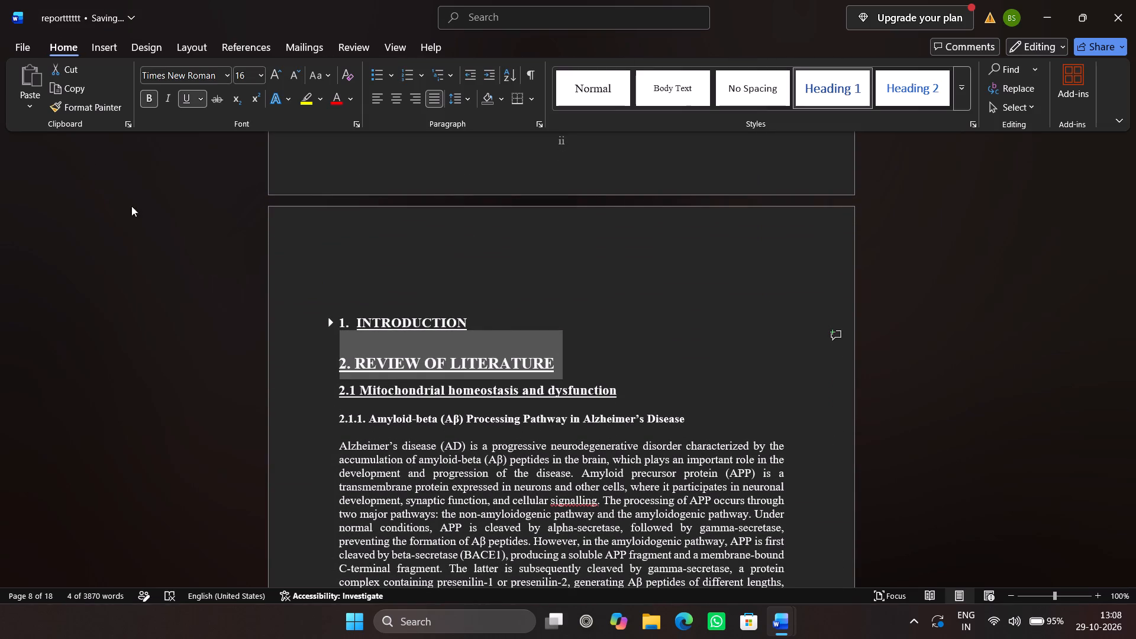
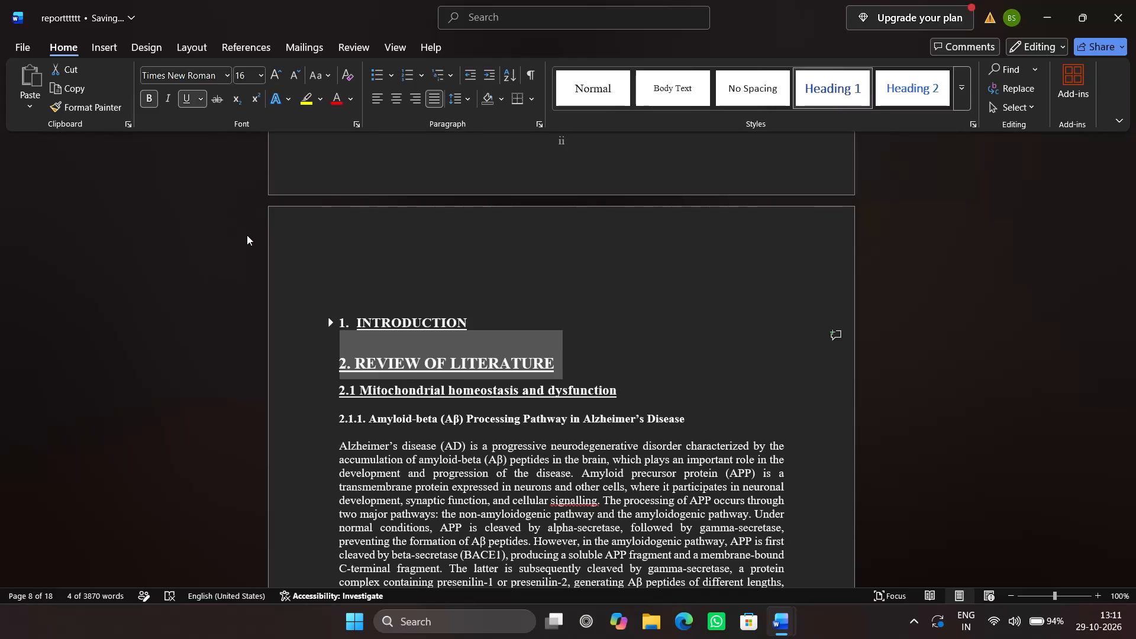
Undo the collapse of the body text under the "1. INTRODUCTION" heading.
key(alt+Return)
click(372, 341)
triple_click(342, 350)
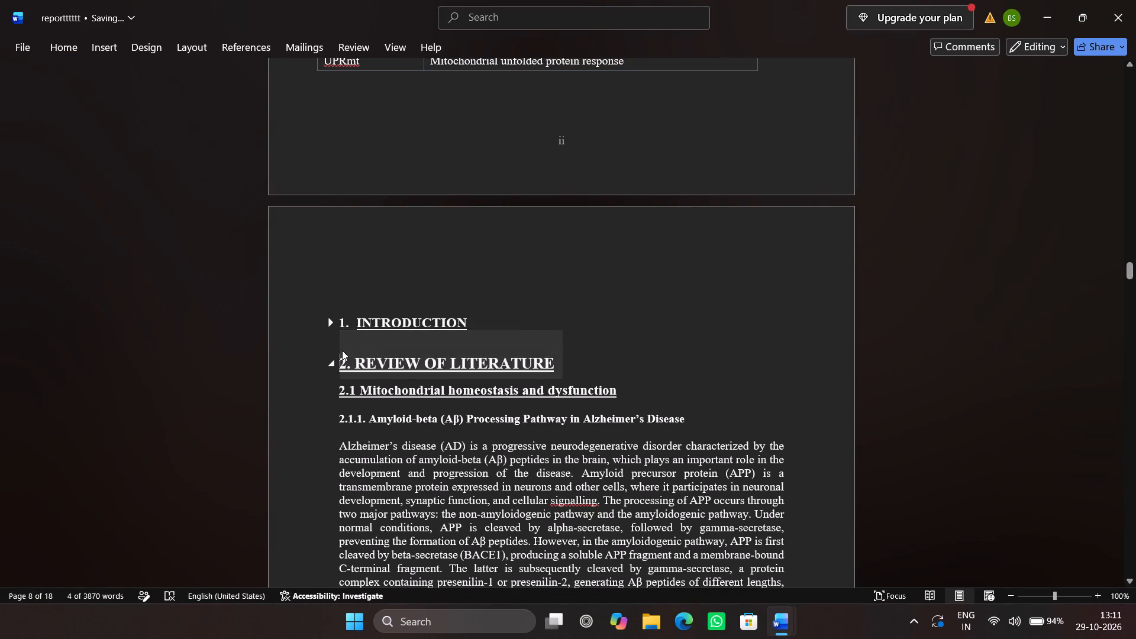
key(alt+Return)
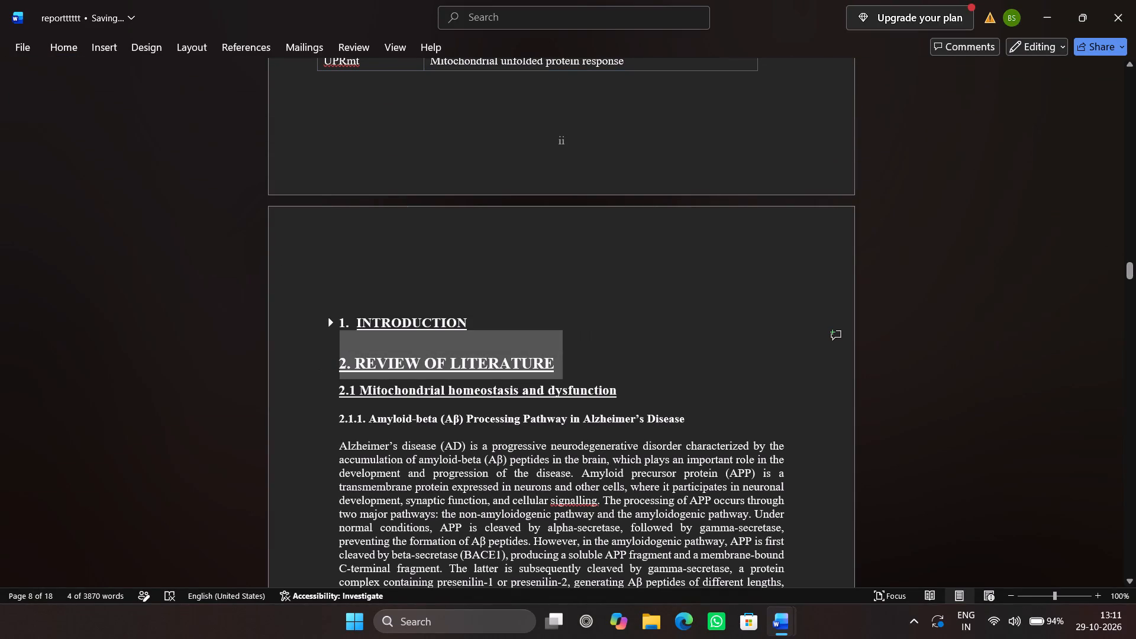
key(alt+BackSpace)
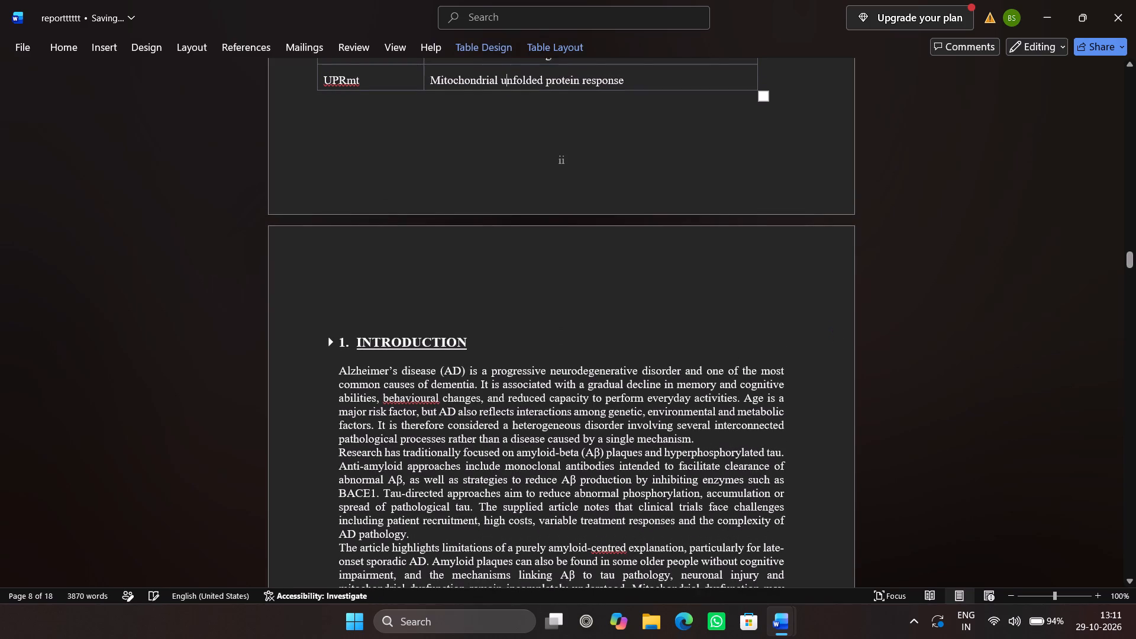
Look over the Introduction and the amyloid-beta and tau sections of the literature review, and go back to the "1. INTRODUCTION" heading.
scroll(495, 254, down, 3)
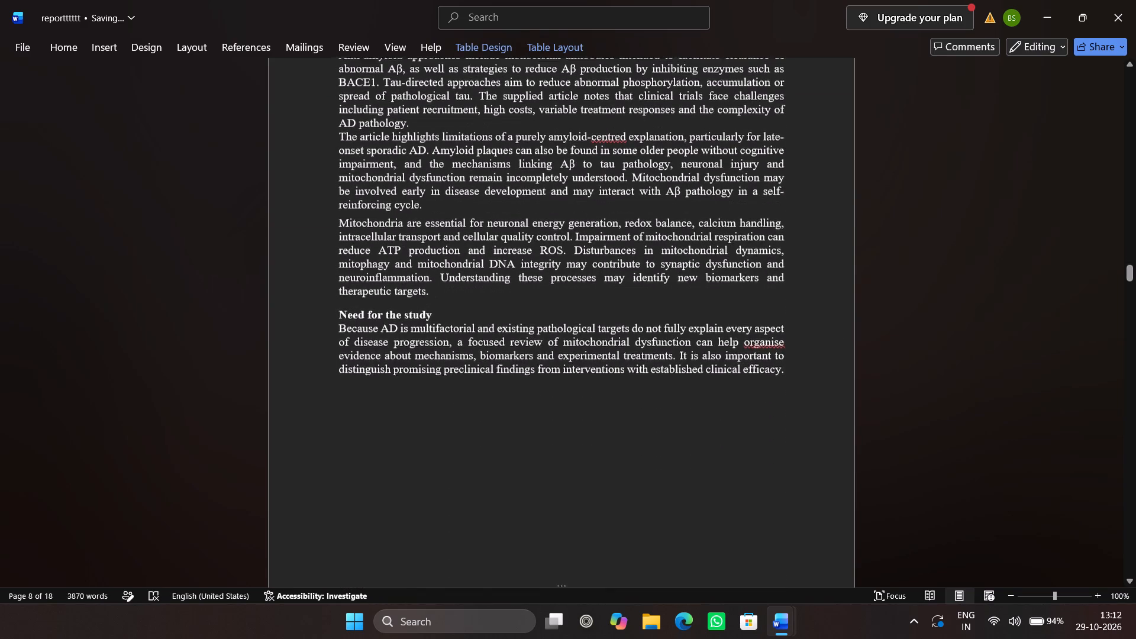
scroll(495, 254, down, 3)
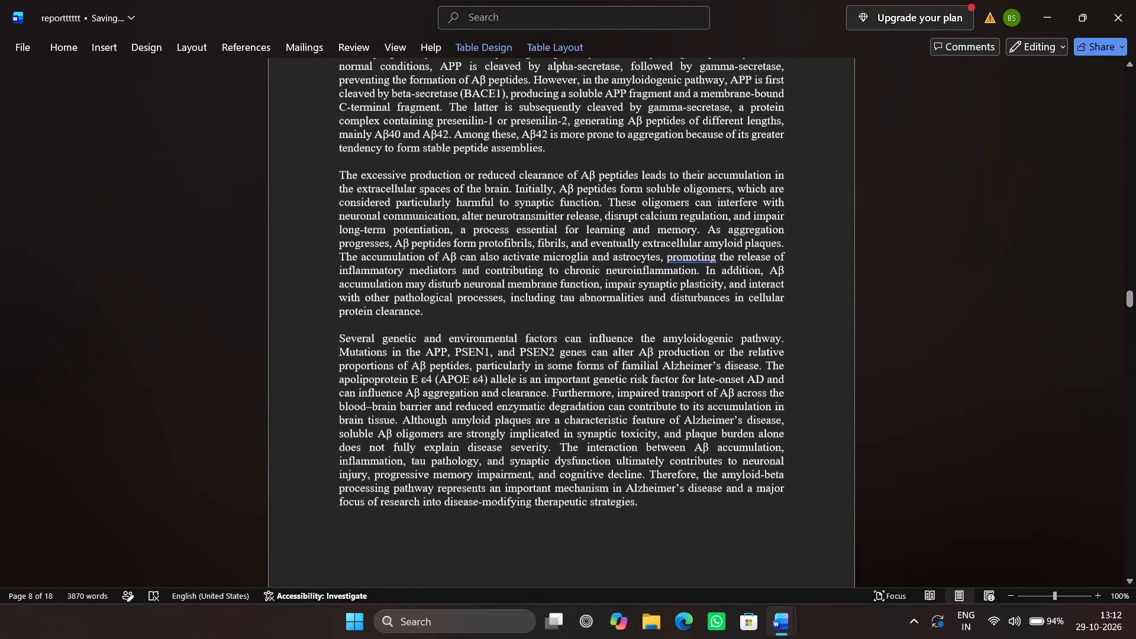
scroll(495, 254, down, 1)
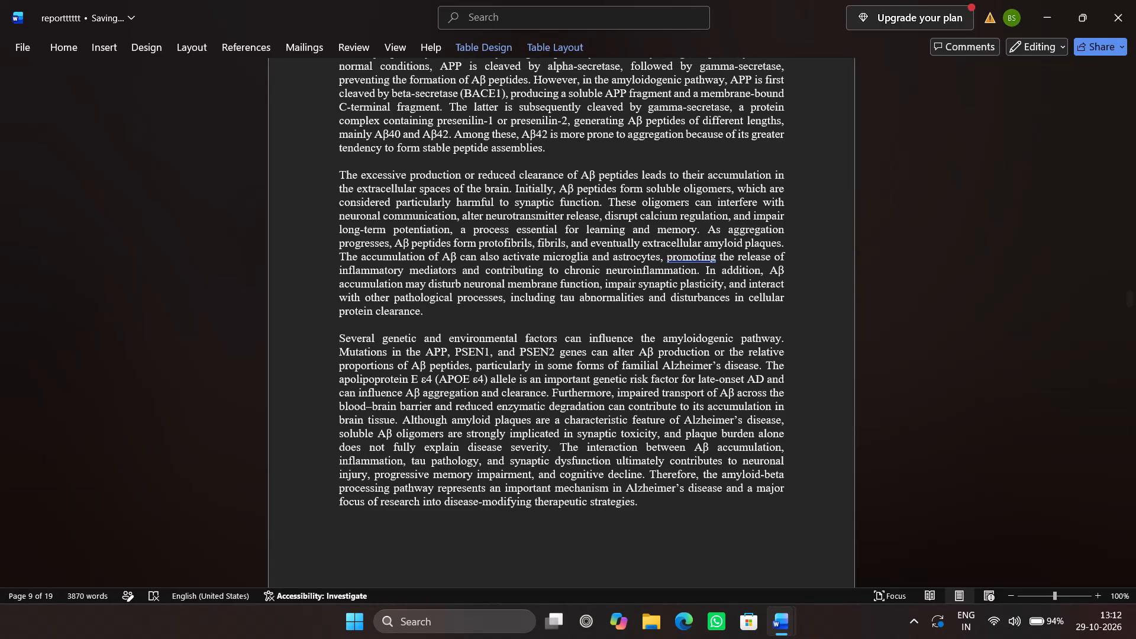
scroll(495, 254, up, 2)
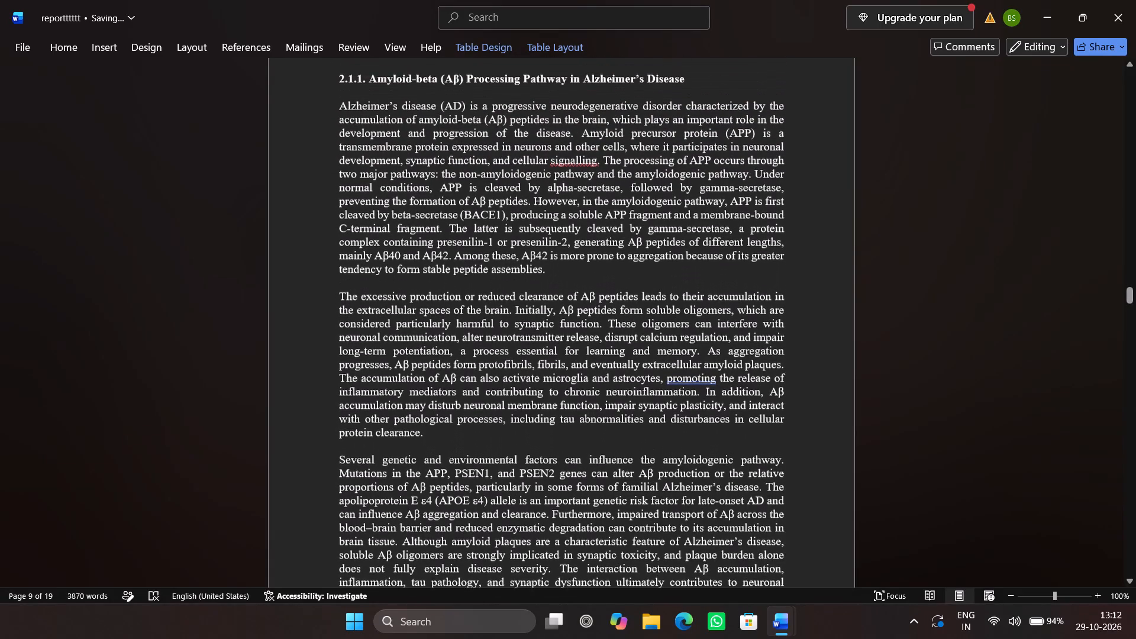
scroll(495, 254, up, 2)
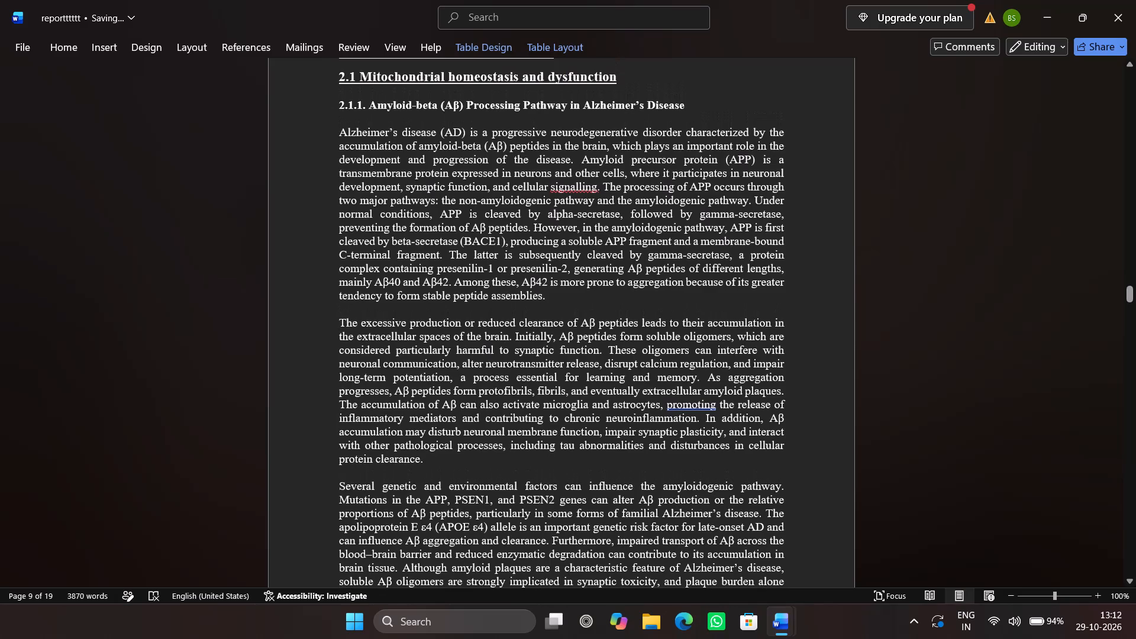
scroll(495, 254, down, 1)
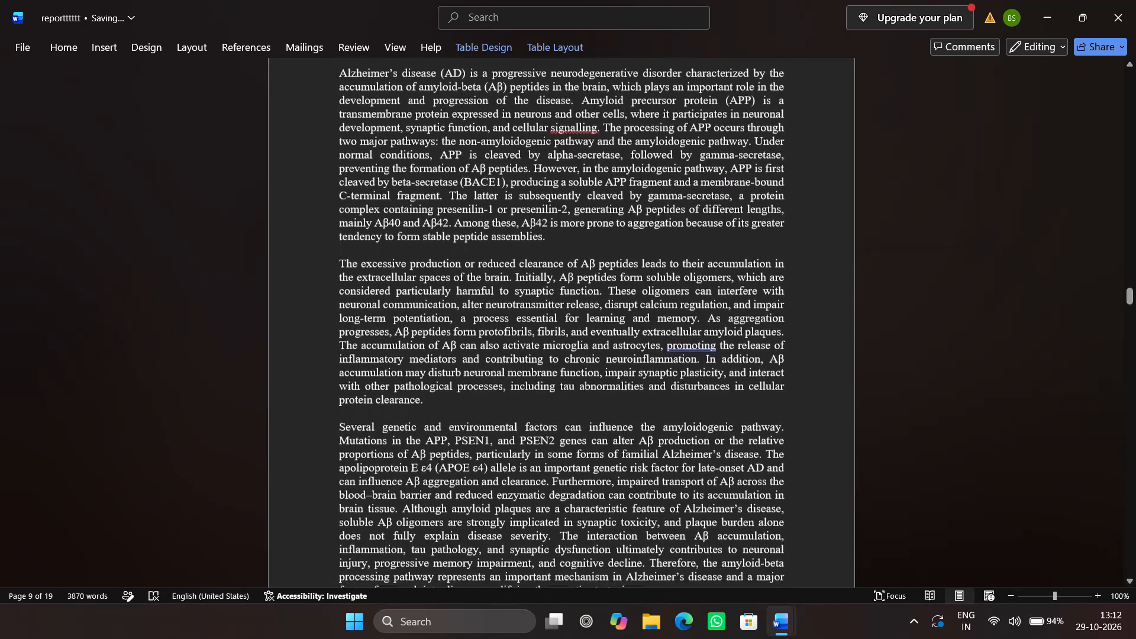
scroll(495, 254, down, 2)
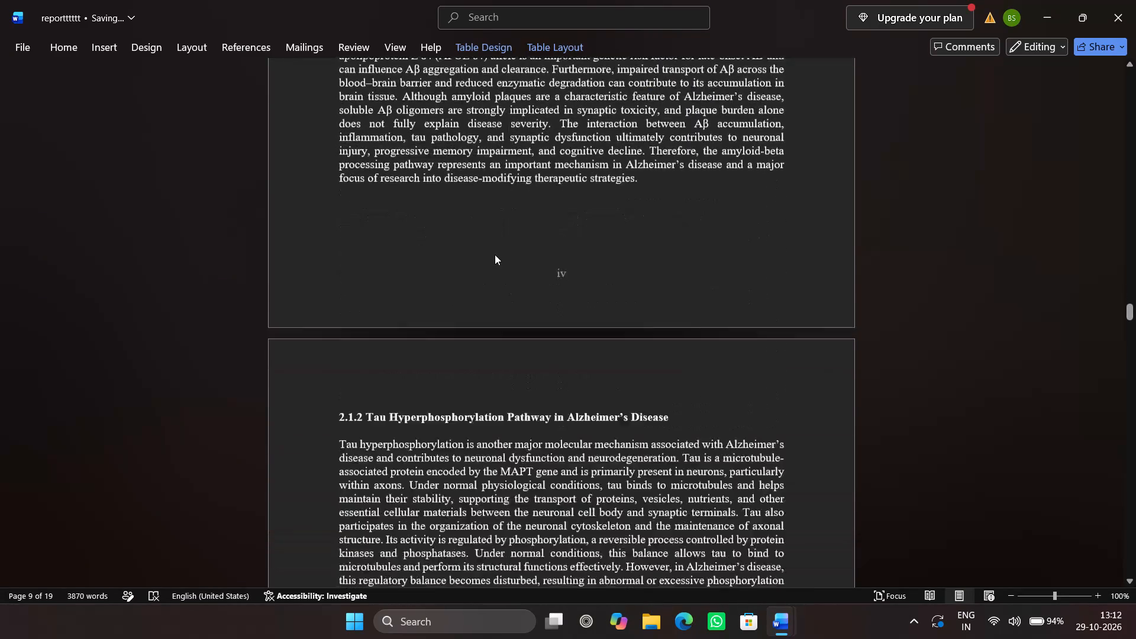
scroll(495, 254, down, 1)
scroll(495, 254, up, 3)
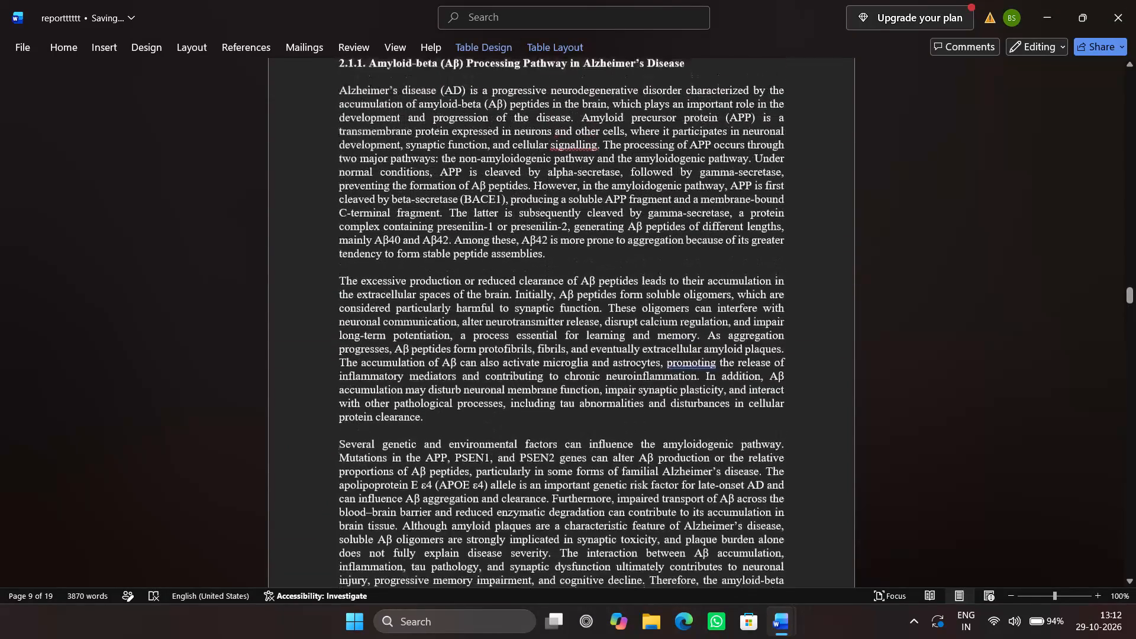
scroll(495, 254, up, 3)
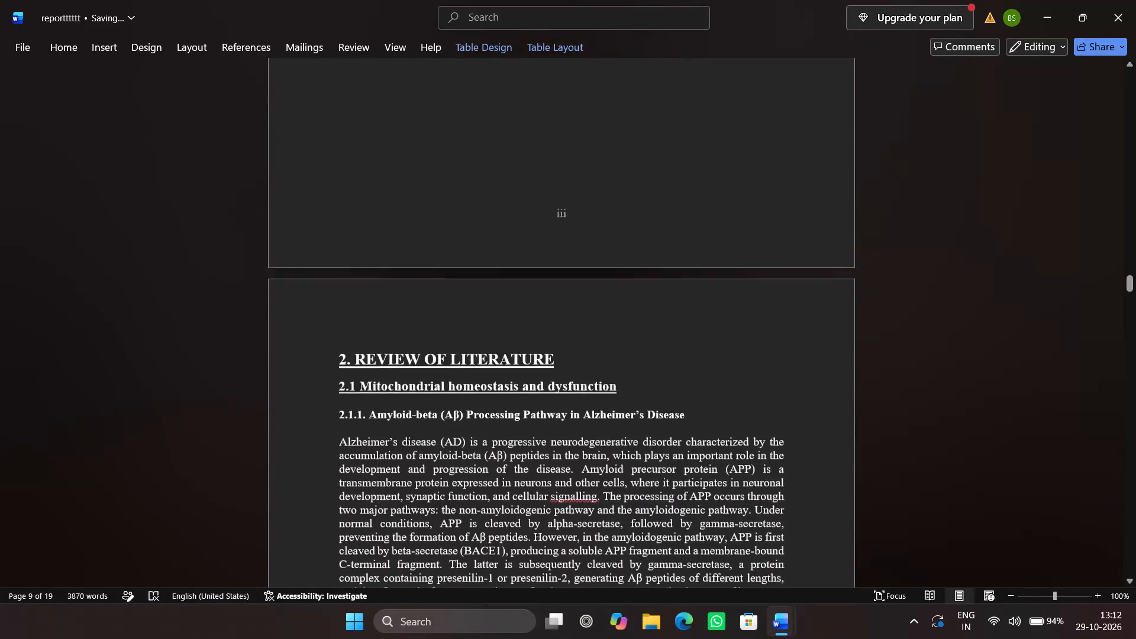
scroll(495, 254, up, 3)
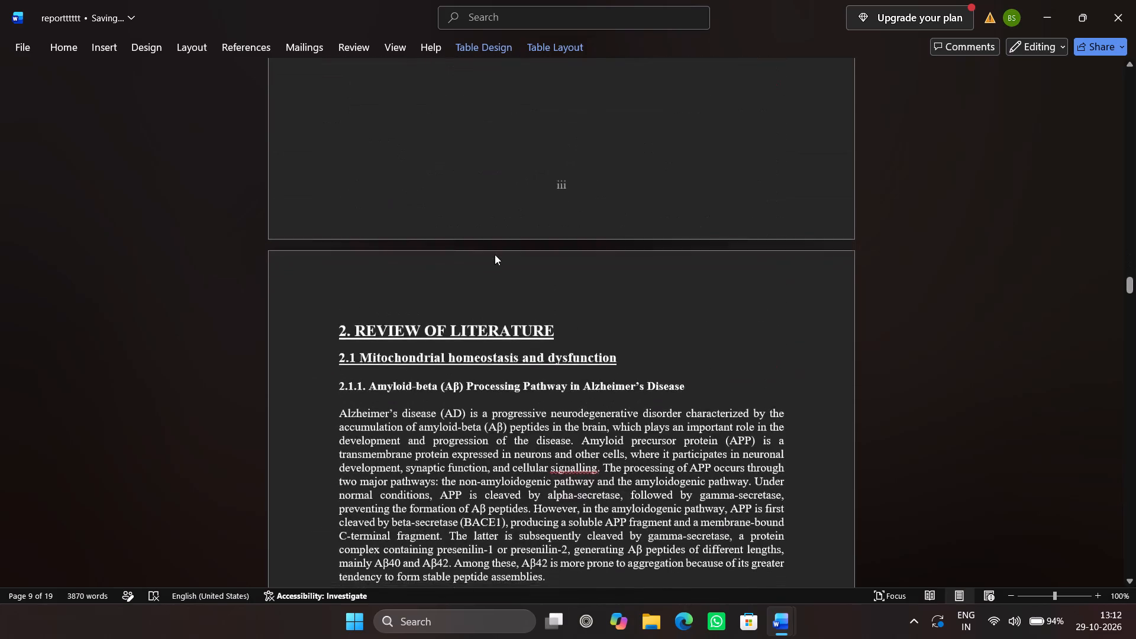
scroll(495, 254, up, 3)
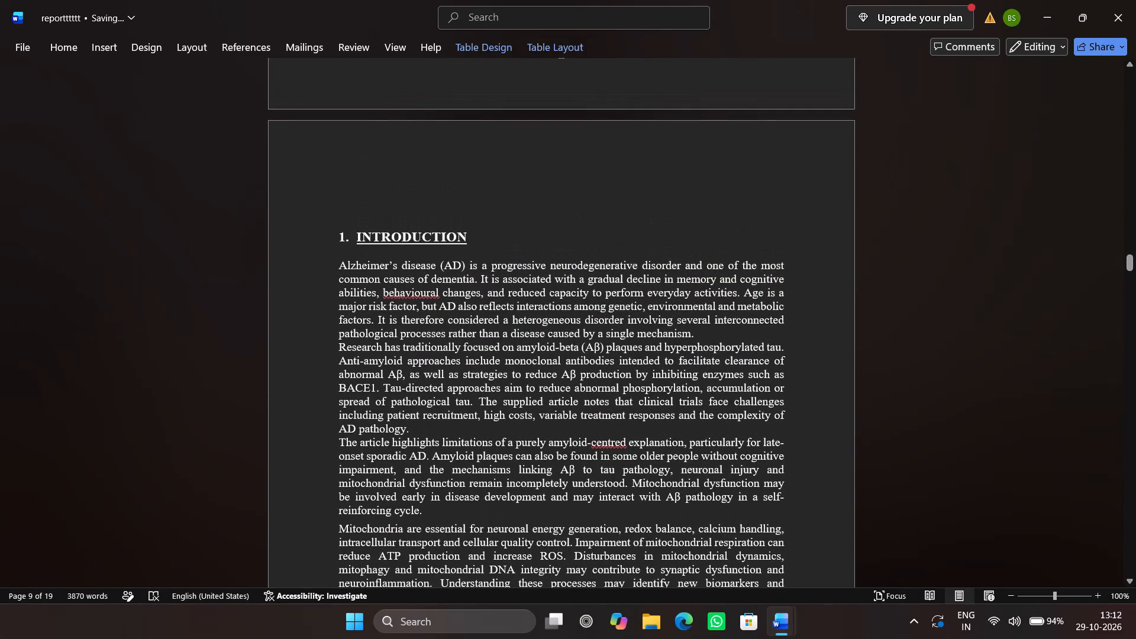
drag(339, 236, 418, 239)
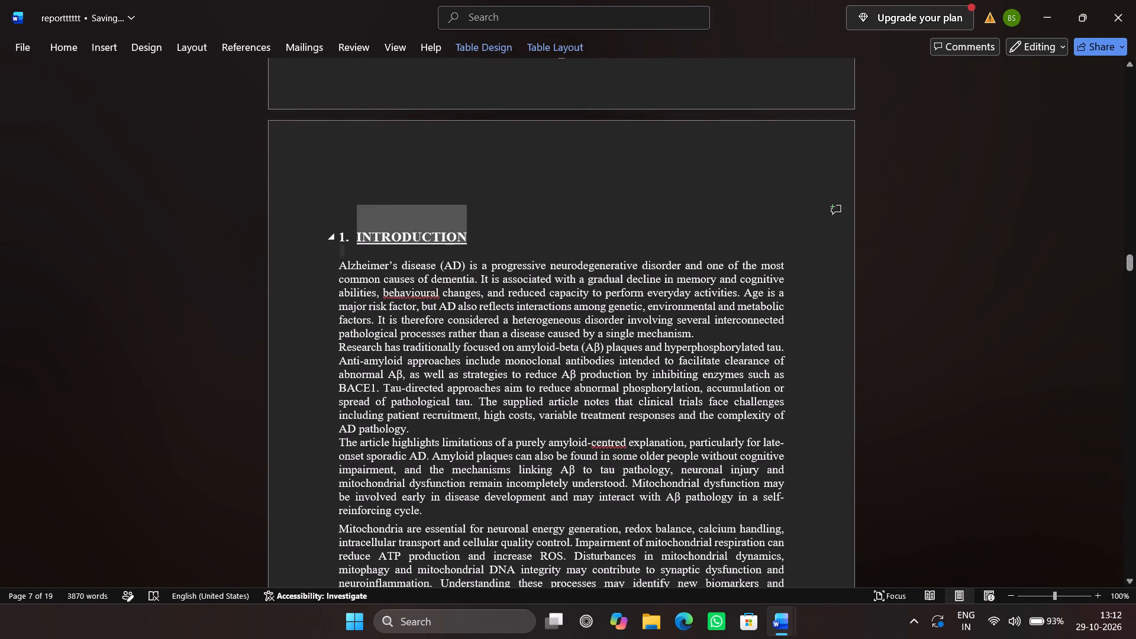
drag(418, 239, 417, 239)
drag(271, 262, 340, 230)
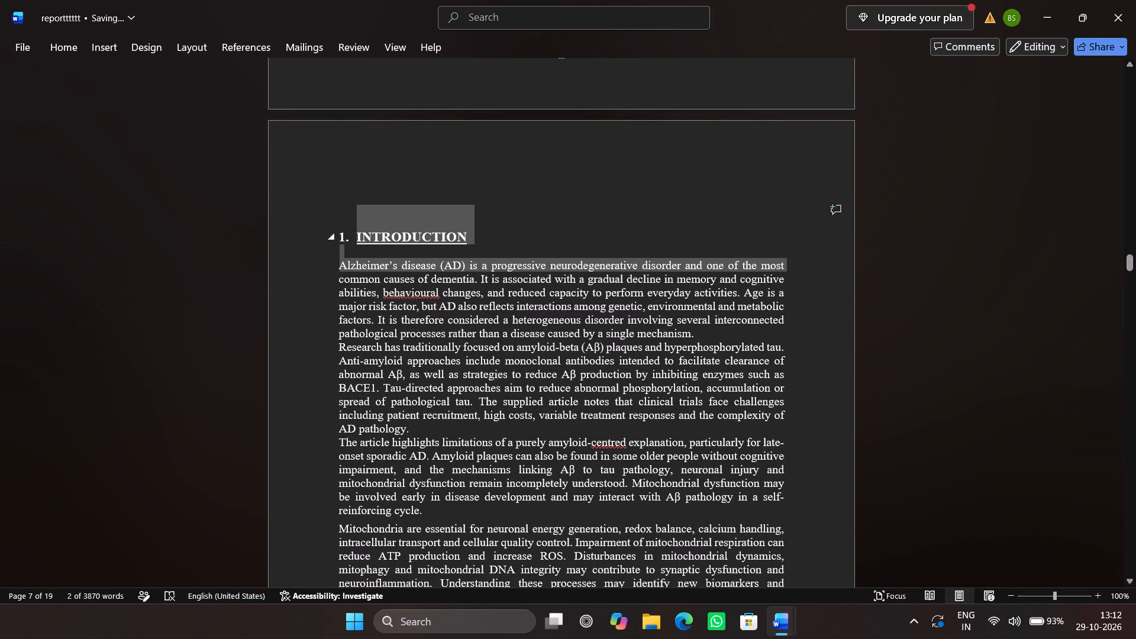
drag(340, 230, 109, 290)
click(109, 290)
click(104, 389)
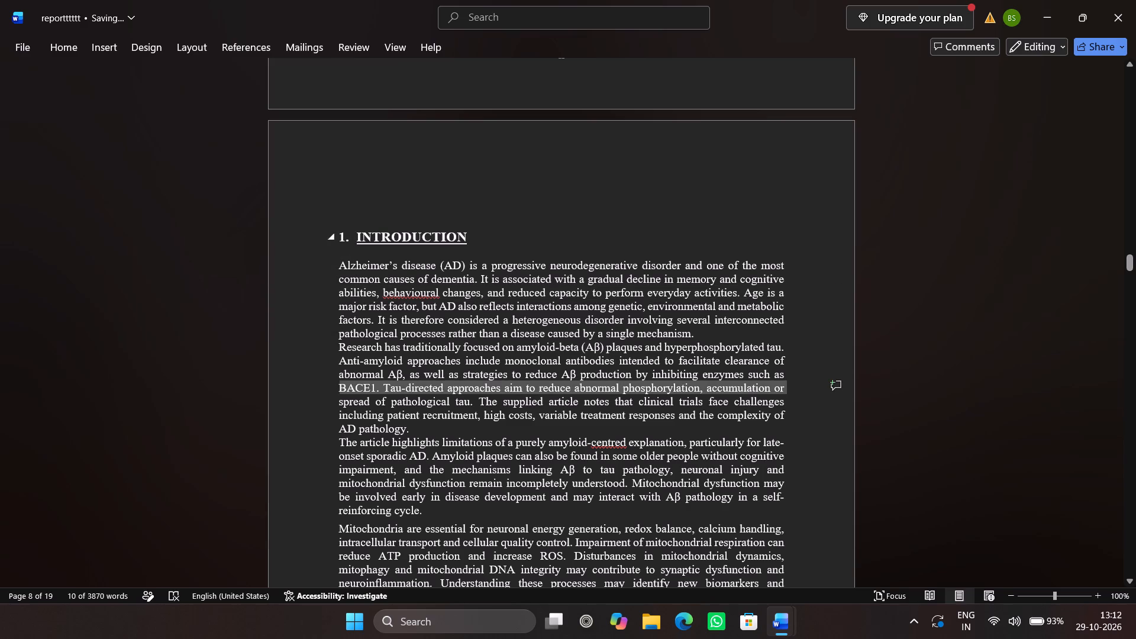
Copy everything from the "1. INTRODUCTION" heading to the end of Appendix III, and switch to the blank Document1.
drag(340, 235, 354, 243)
drag(354, 243, 808, 638)
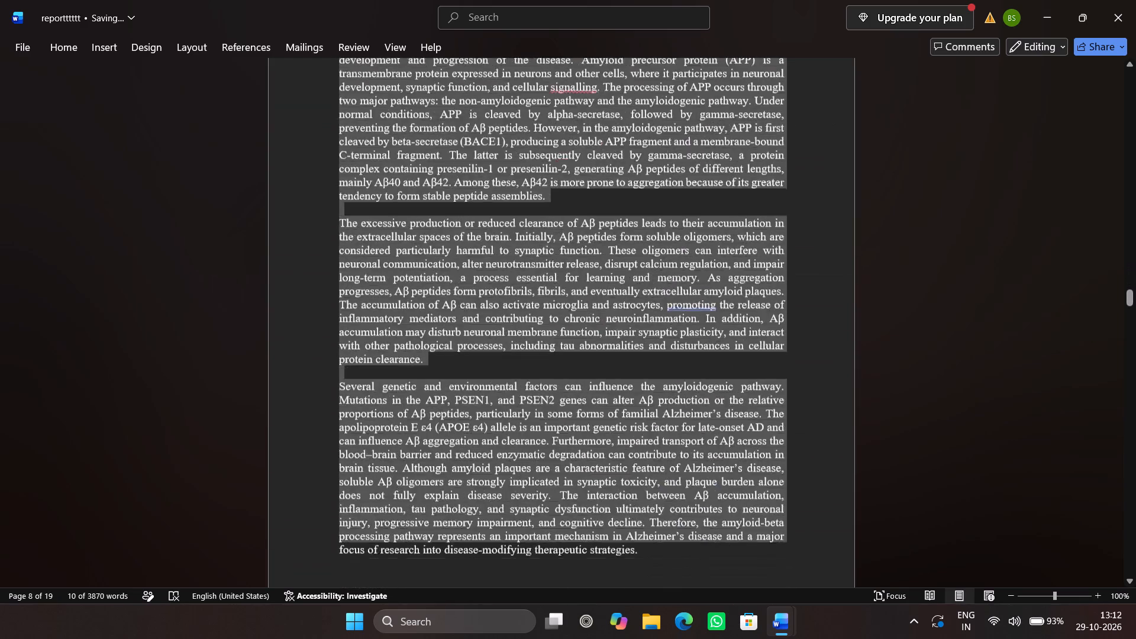
drag(808, 638, 791, 638)
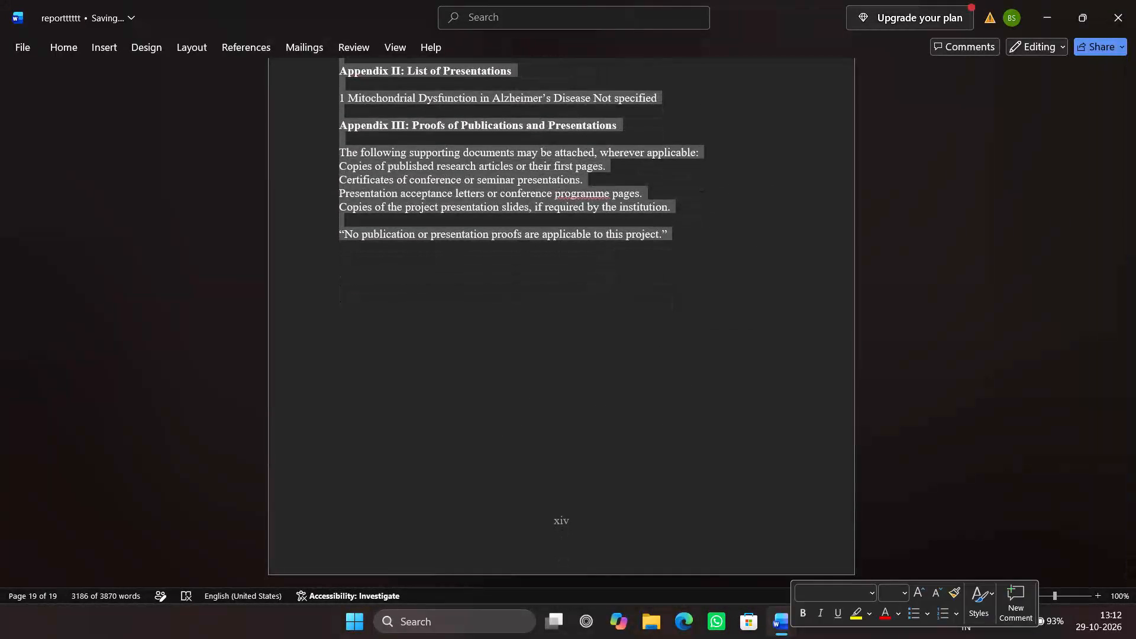
key(ctrl+c)
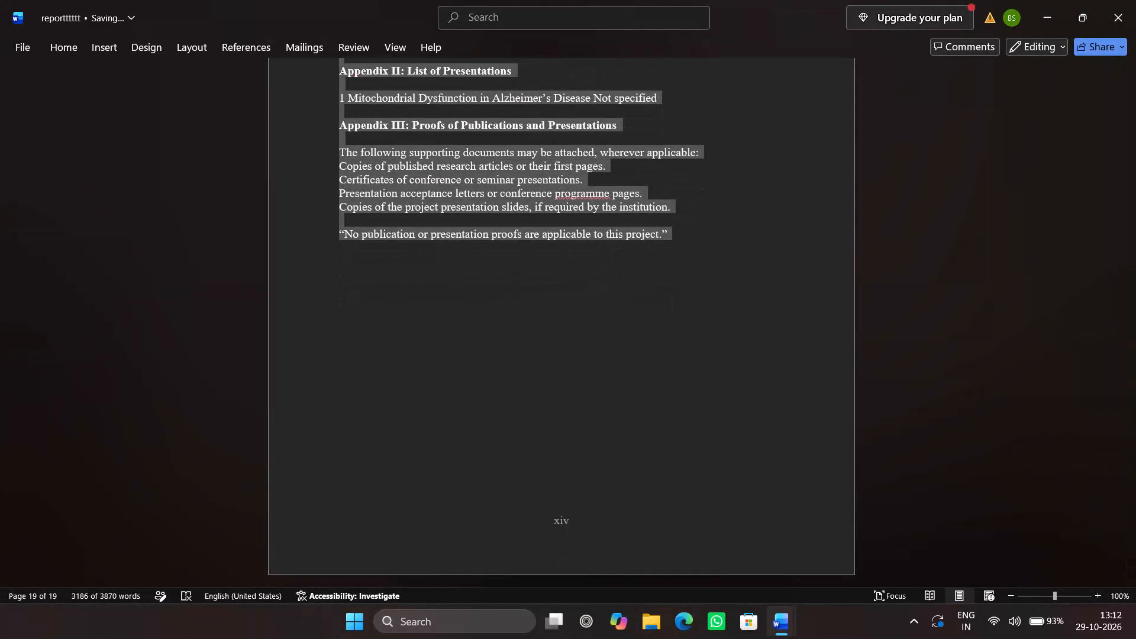
key(ctrl+c)
click(781, 622)
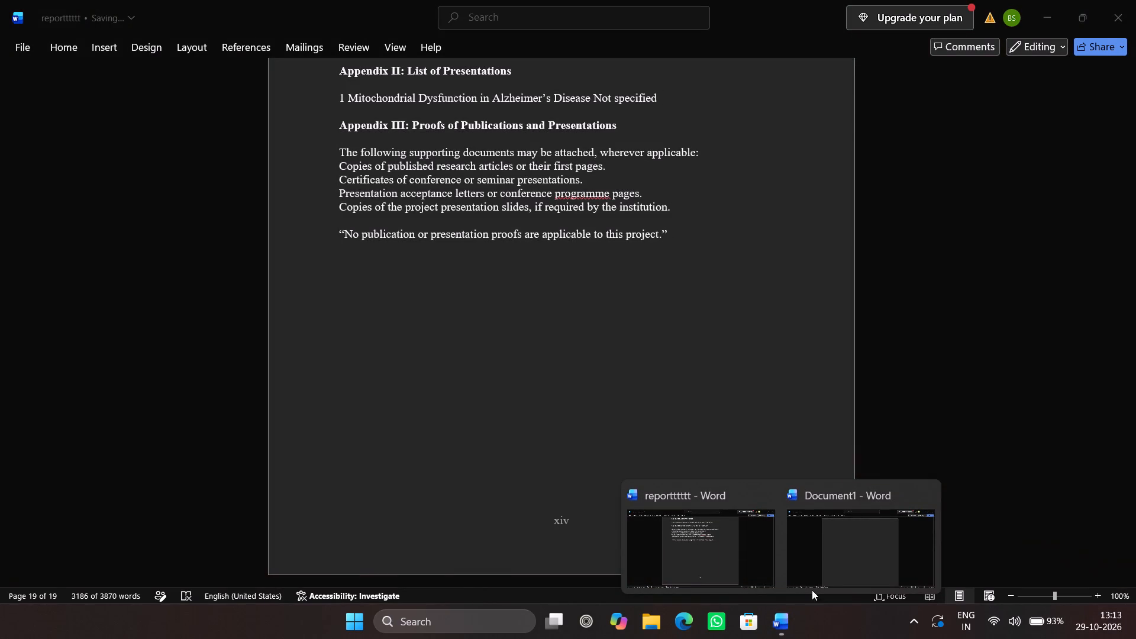
click(821, 576)
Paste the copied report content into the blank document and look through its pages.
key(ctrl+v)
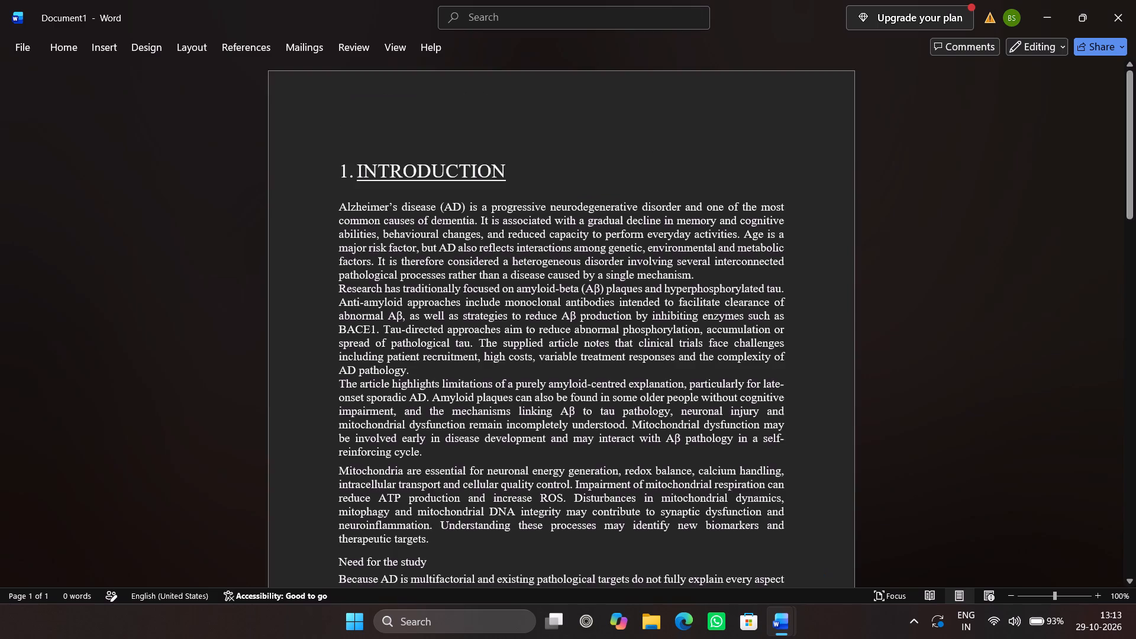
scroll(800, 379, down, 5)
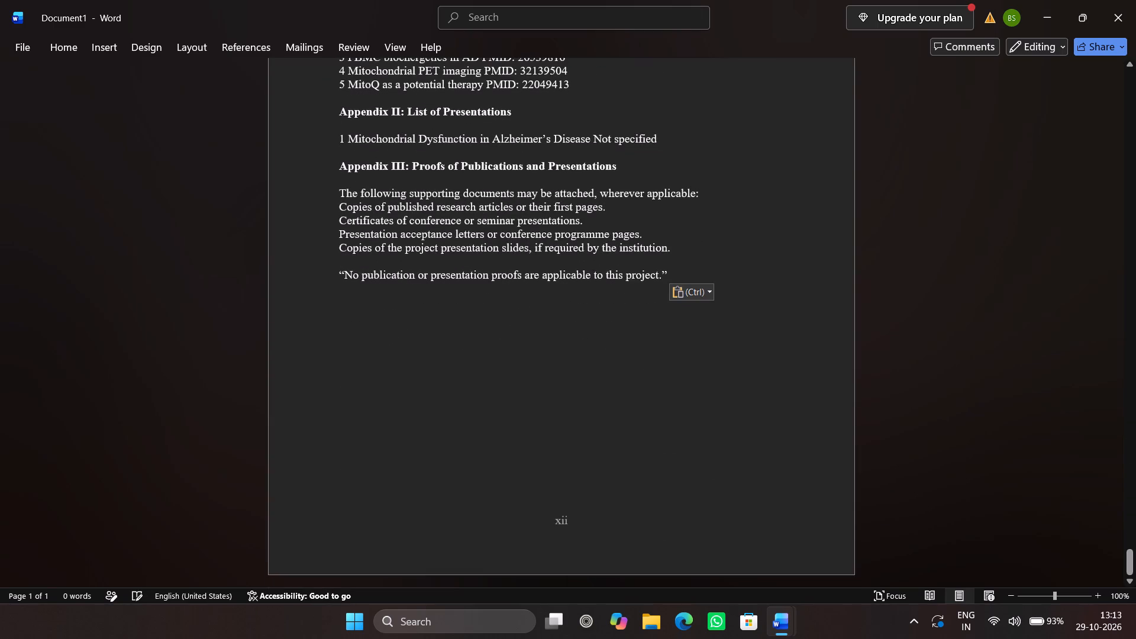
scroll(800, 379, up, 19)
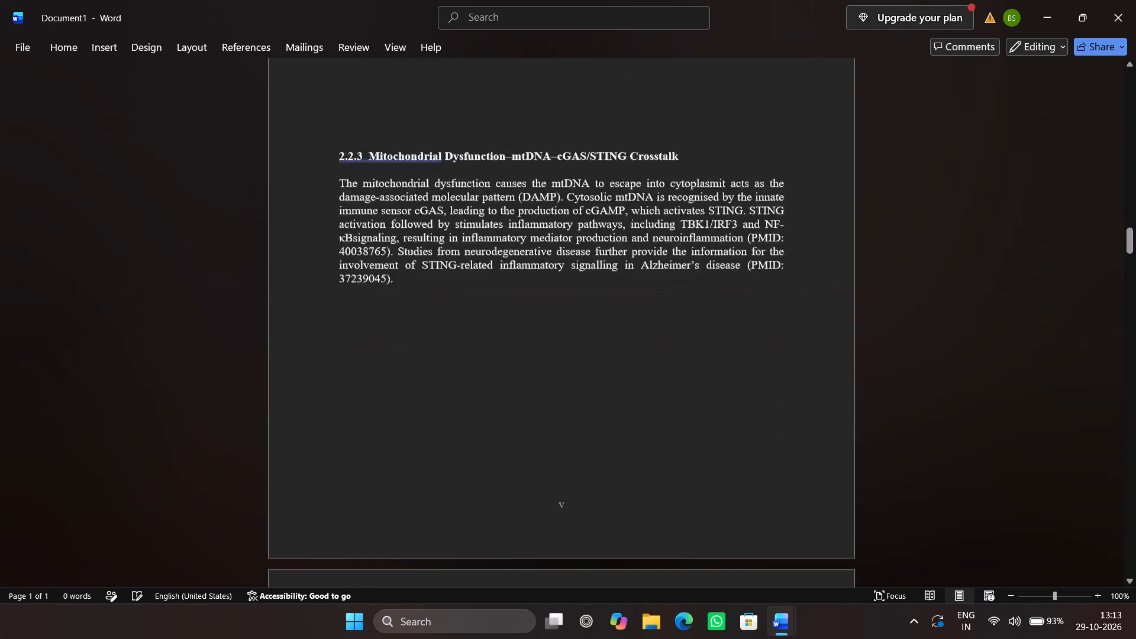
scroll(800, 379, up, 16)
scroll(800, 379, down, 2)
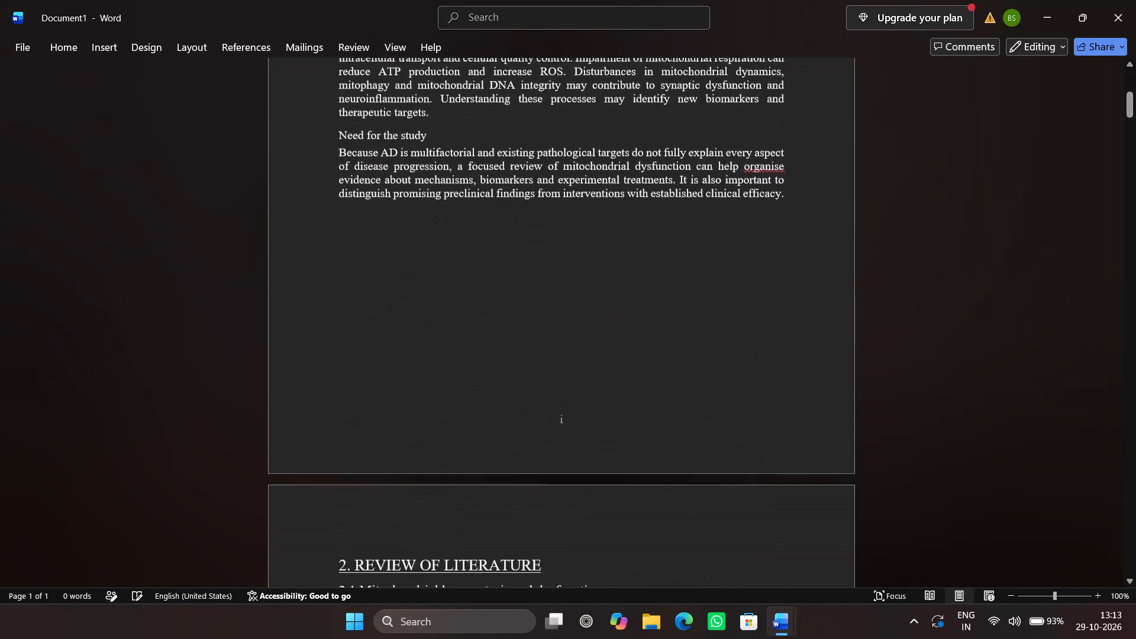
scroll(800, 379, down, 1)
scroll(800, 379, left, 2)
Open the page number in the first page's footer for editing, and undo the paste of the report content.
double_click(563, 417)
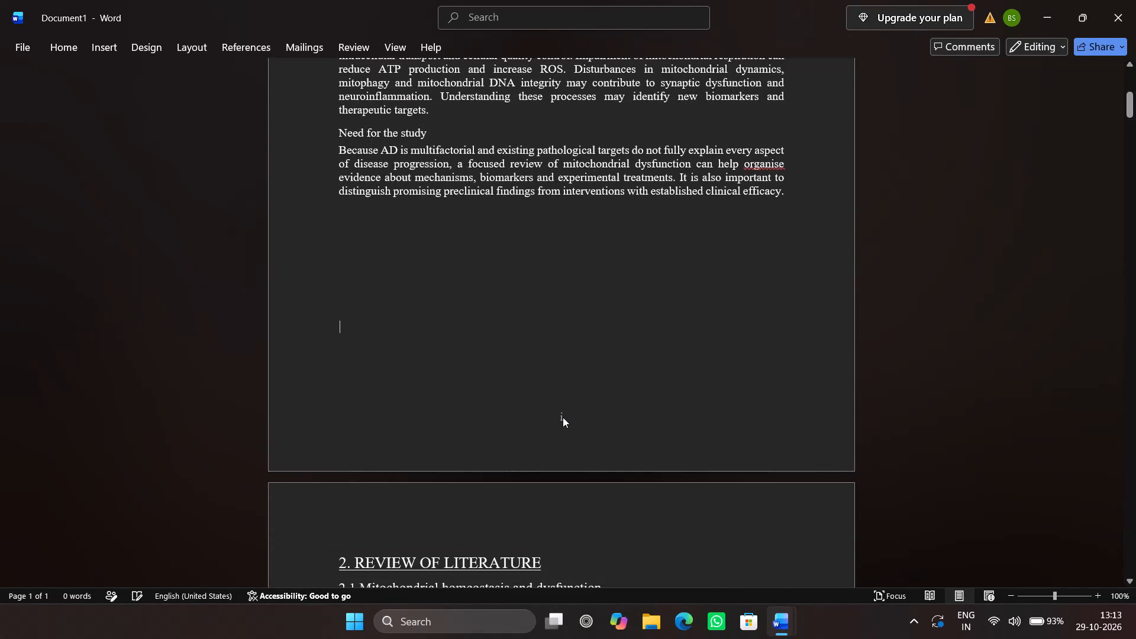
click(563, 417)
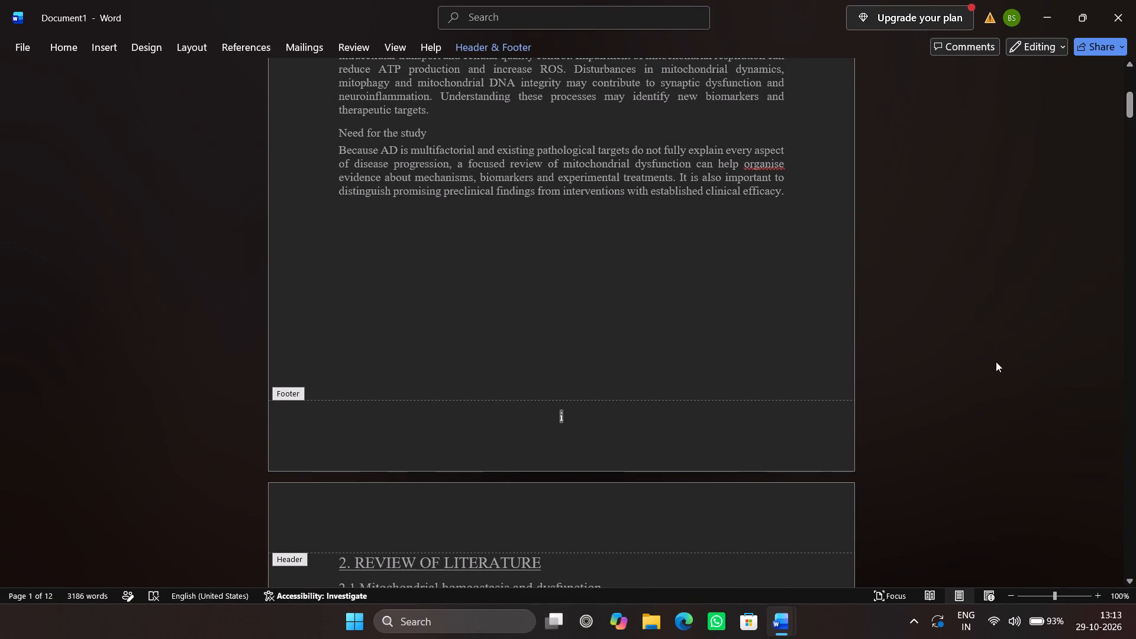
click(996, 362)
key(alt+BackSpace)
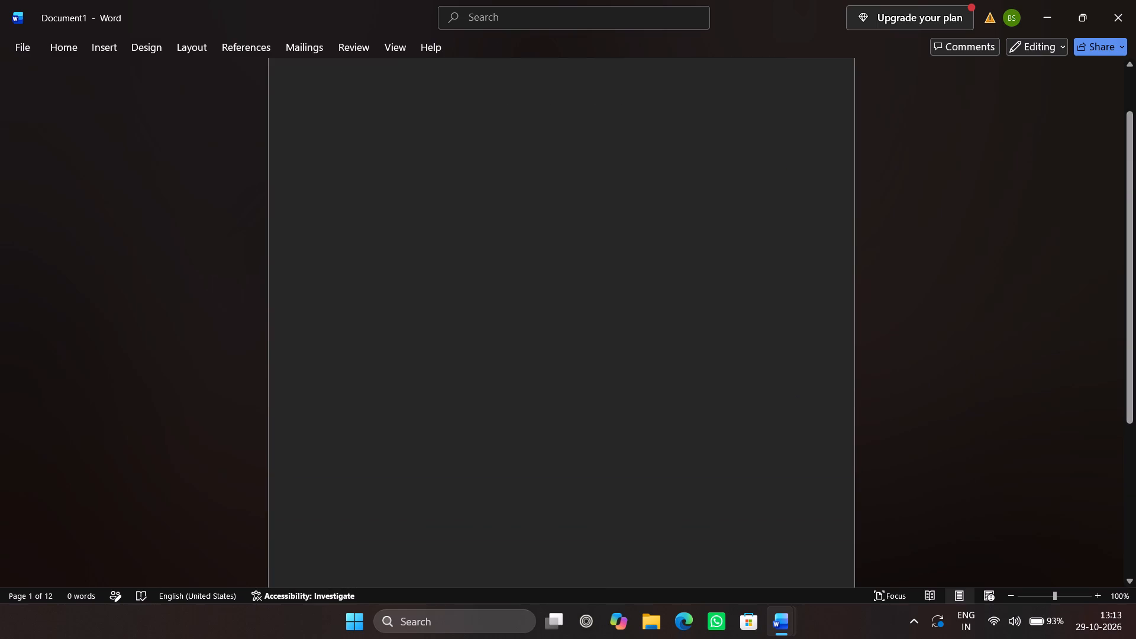
Paste the copied report content into the emptied Document1 again and check it down to the appendices.
scroll(843, 425, up, 5)
key(ctrl+v)
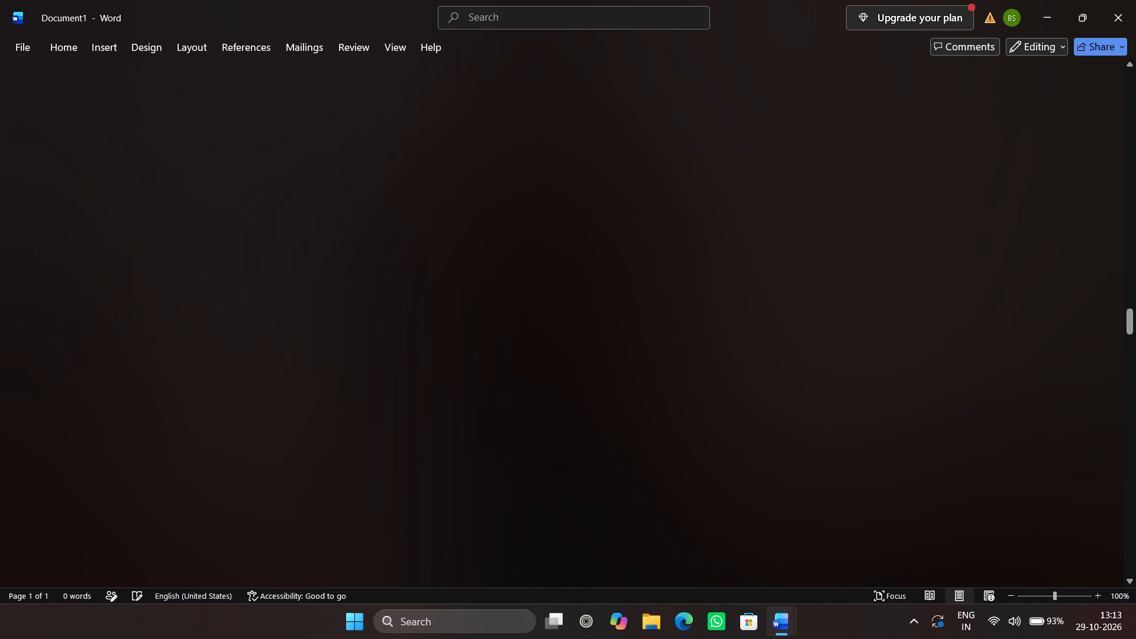
scroll(754, 286, up, 4)
scroll(754, 286, down, 7)
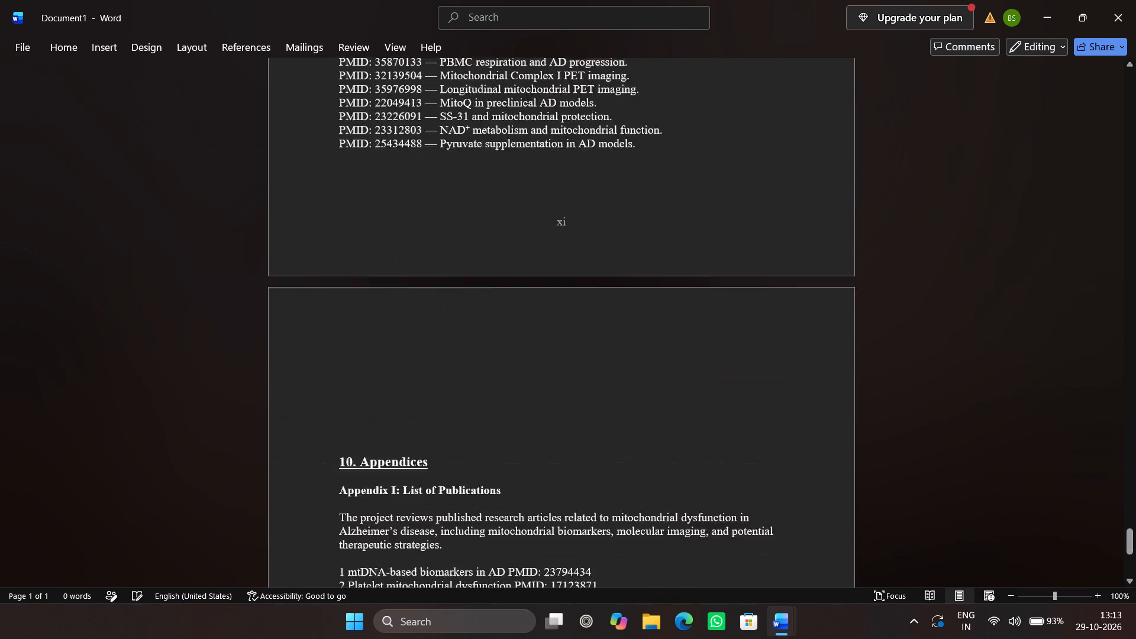
scroll(754, 286, down, 1)
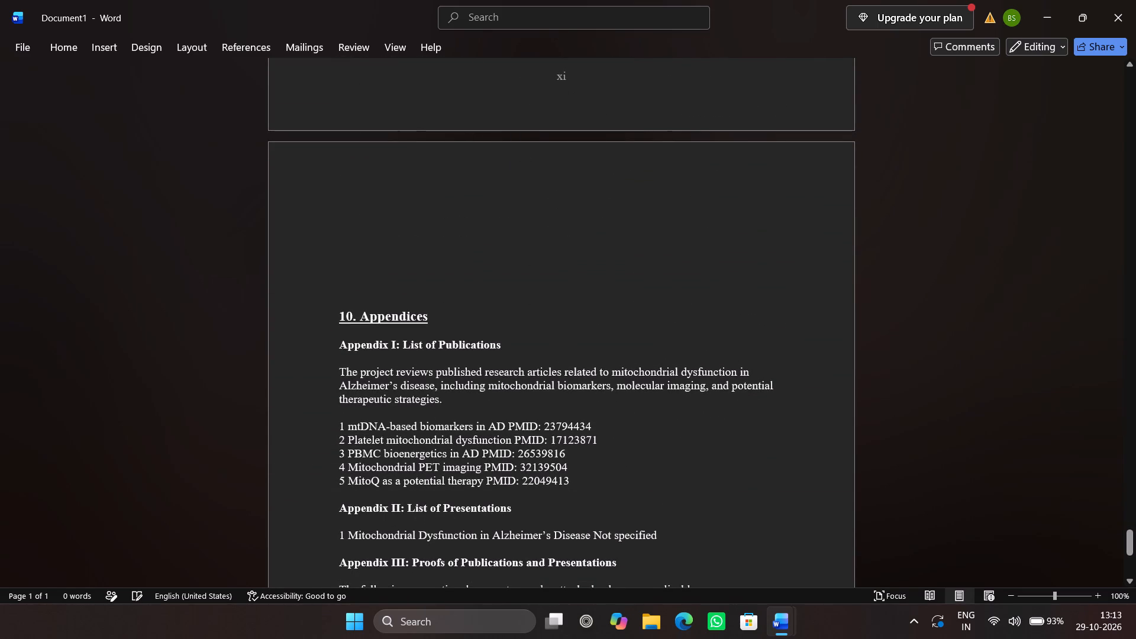
Insert a Plain Number 2 page number at the bottom of the pages in Document1.
scroll(554, 143, down, 2)
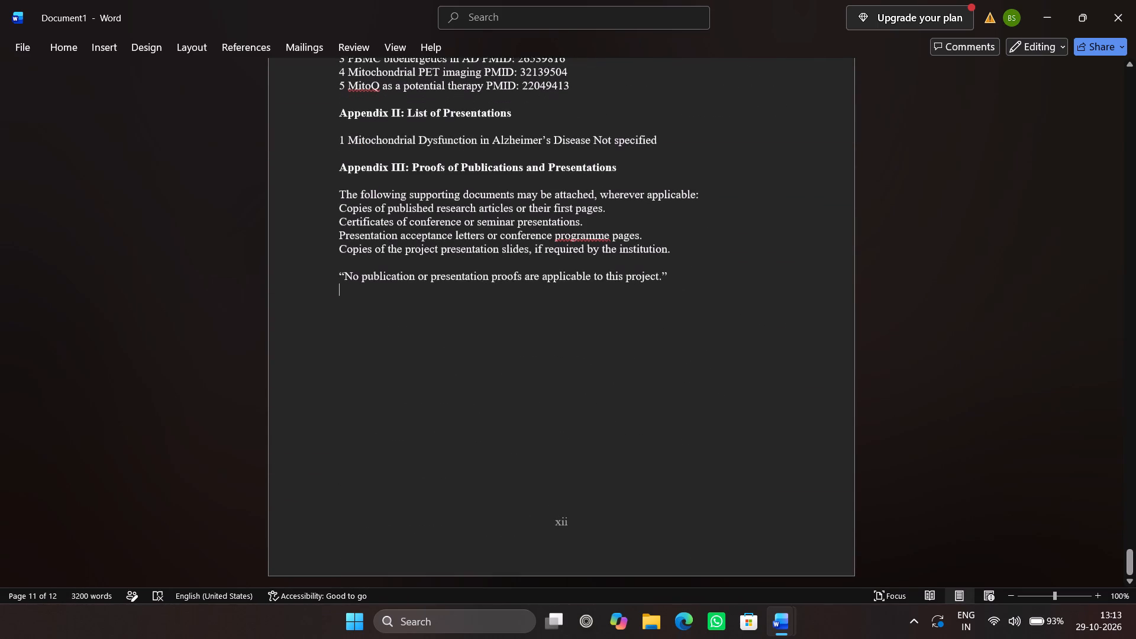
scroll(554, 143, down, 2)
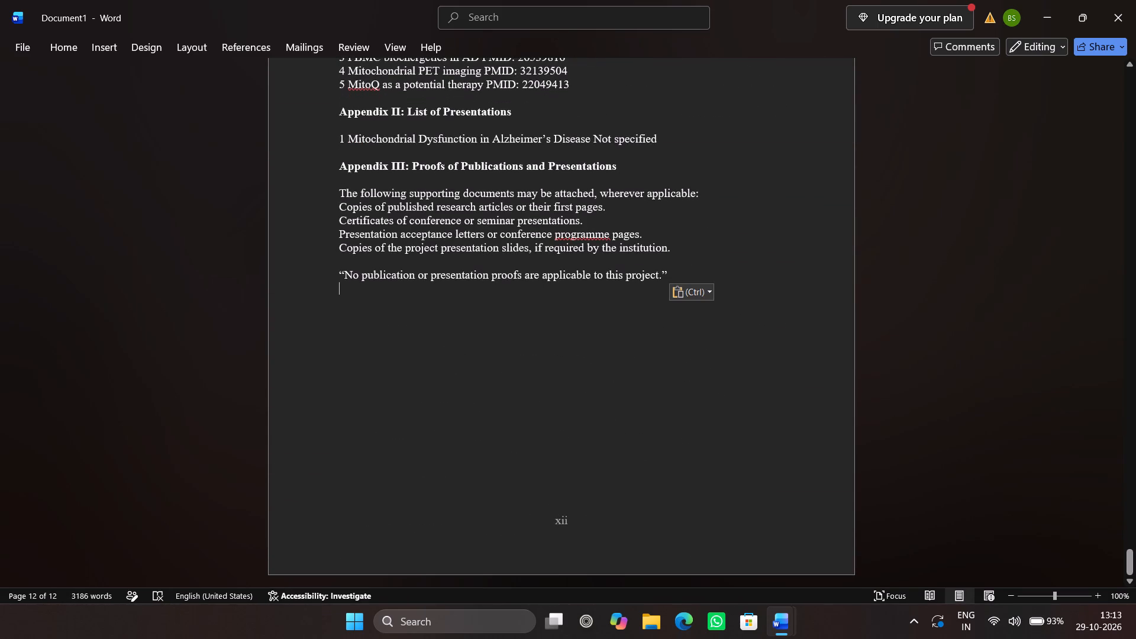
click(105, 46)
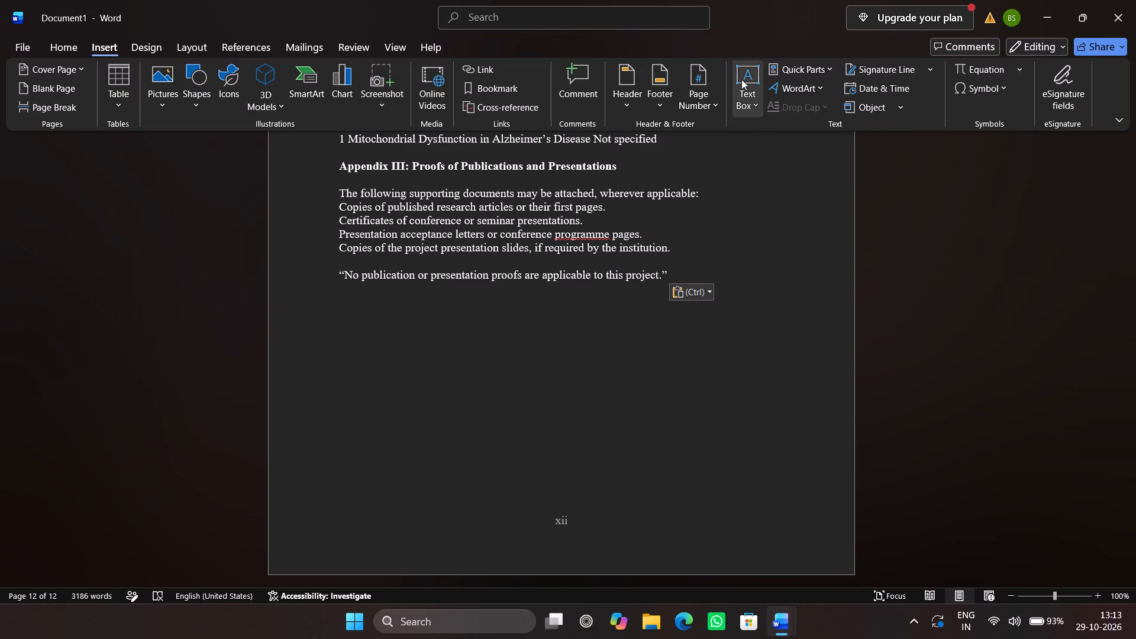
click(702, 106)
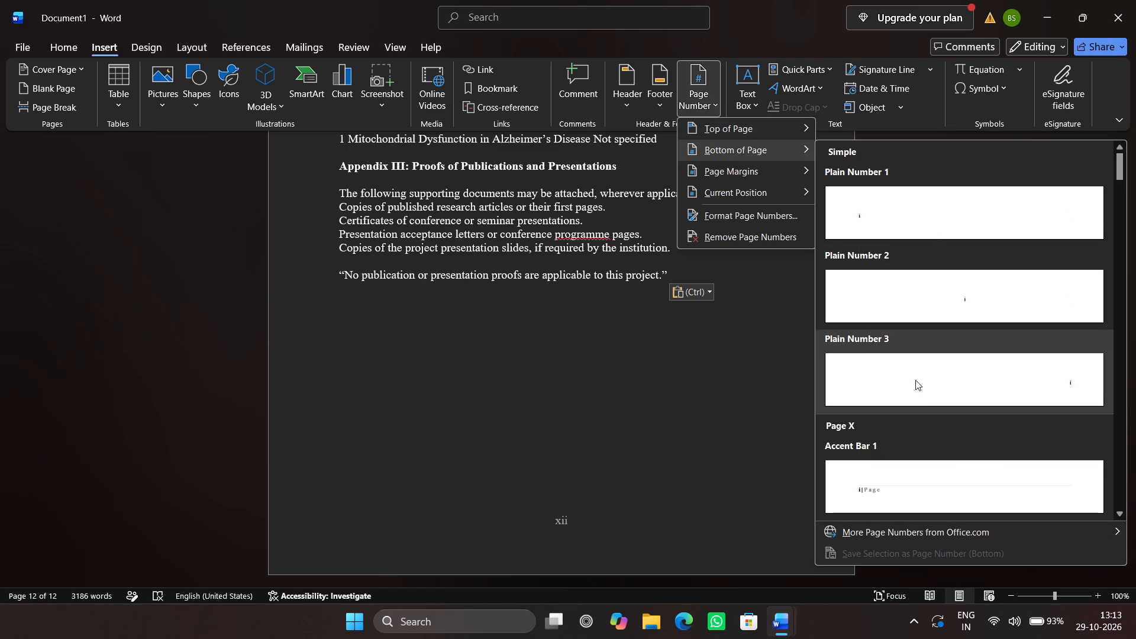
click(928, 305)
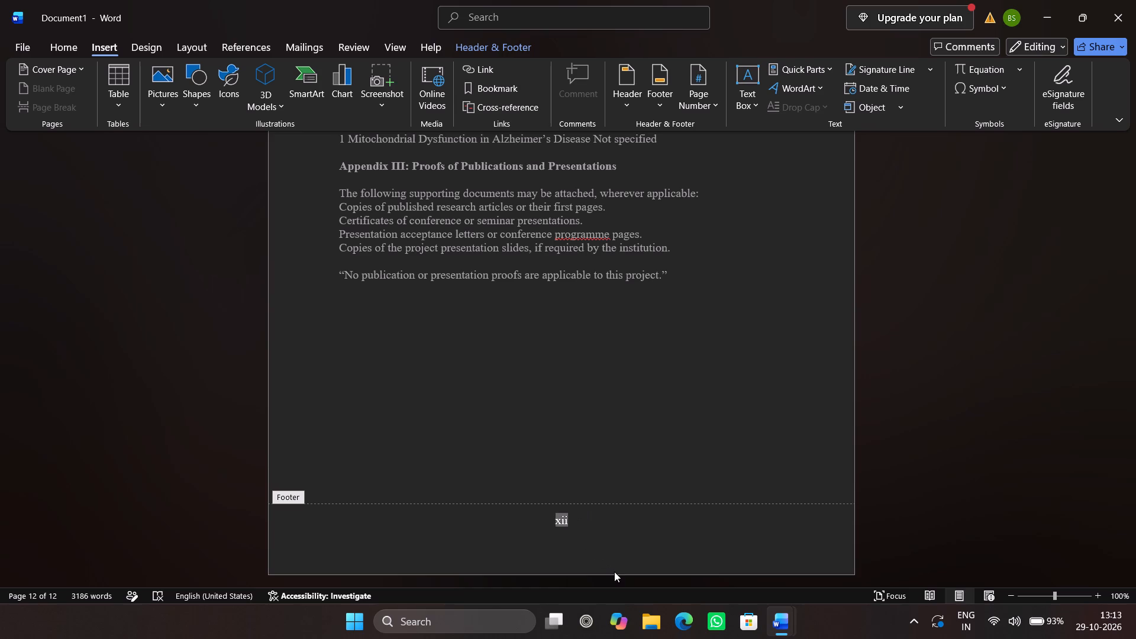
Set the page number format to 1, 2, 3, … for the footer numbering.
click(713, 109)
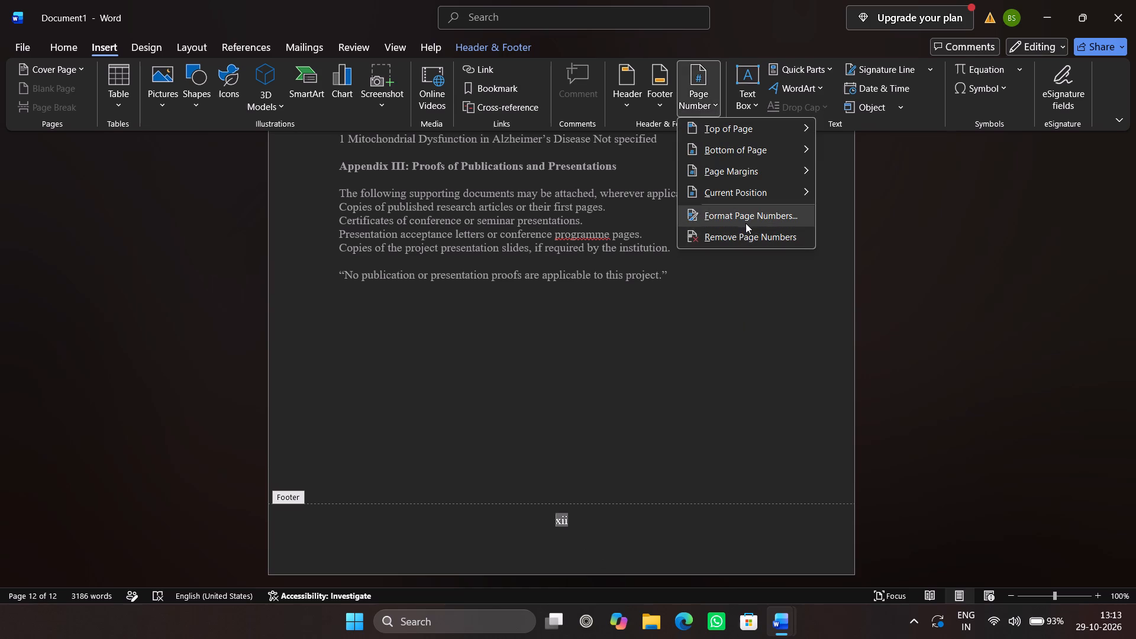
click(745, 222)
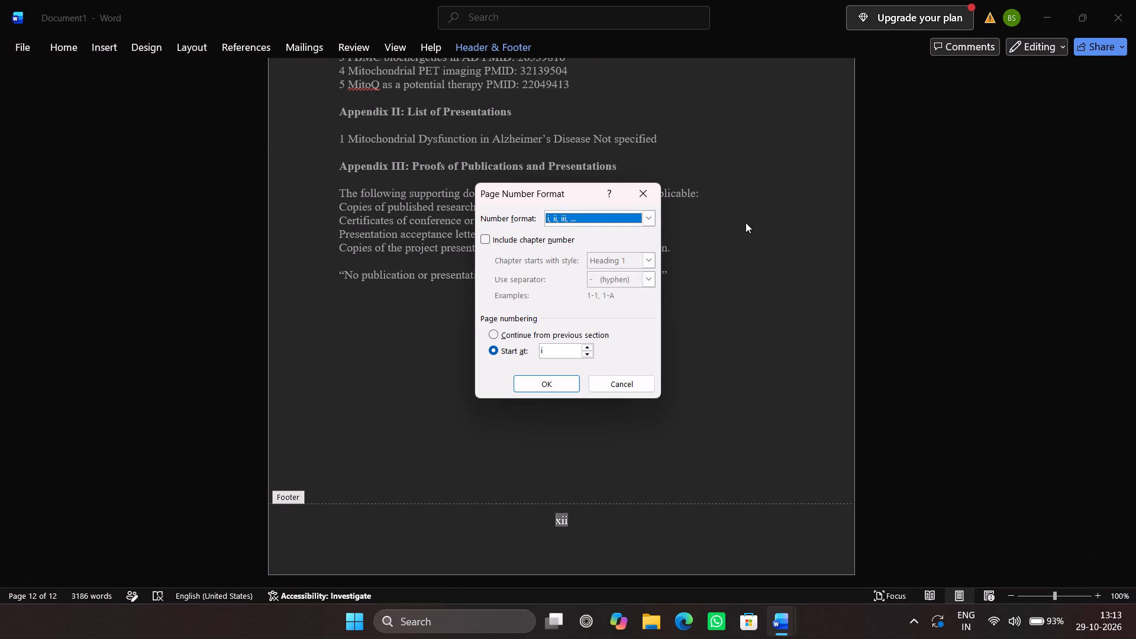
click(649, 217)
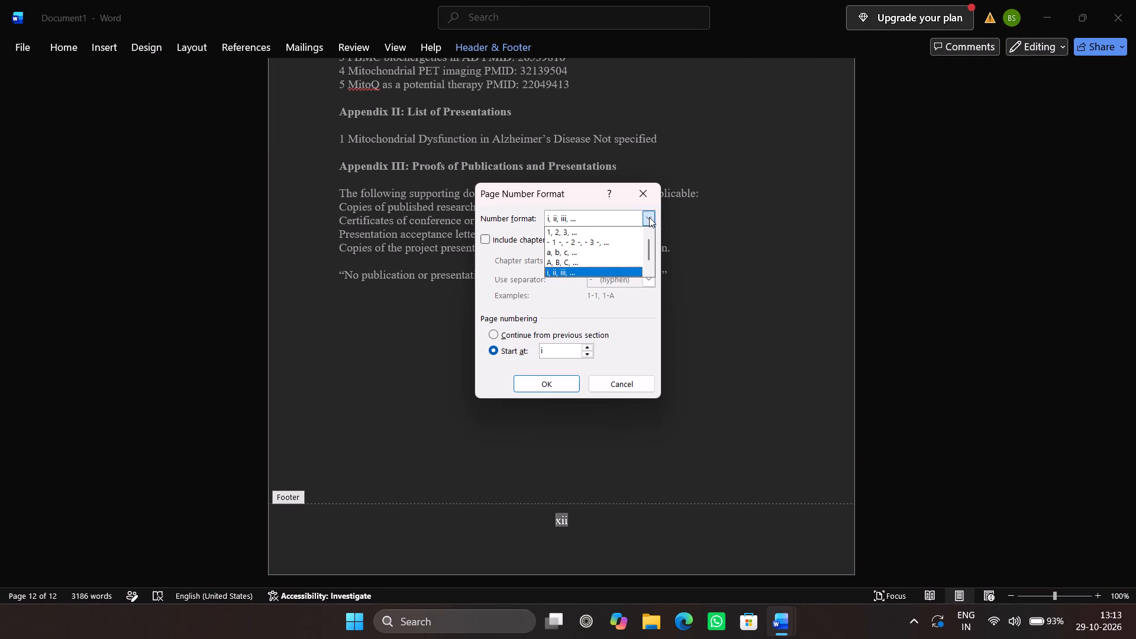
click(585, 226)
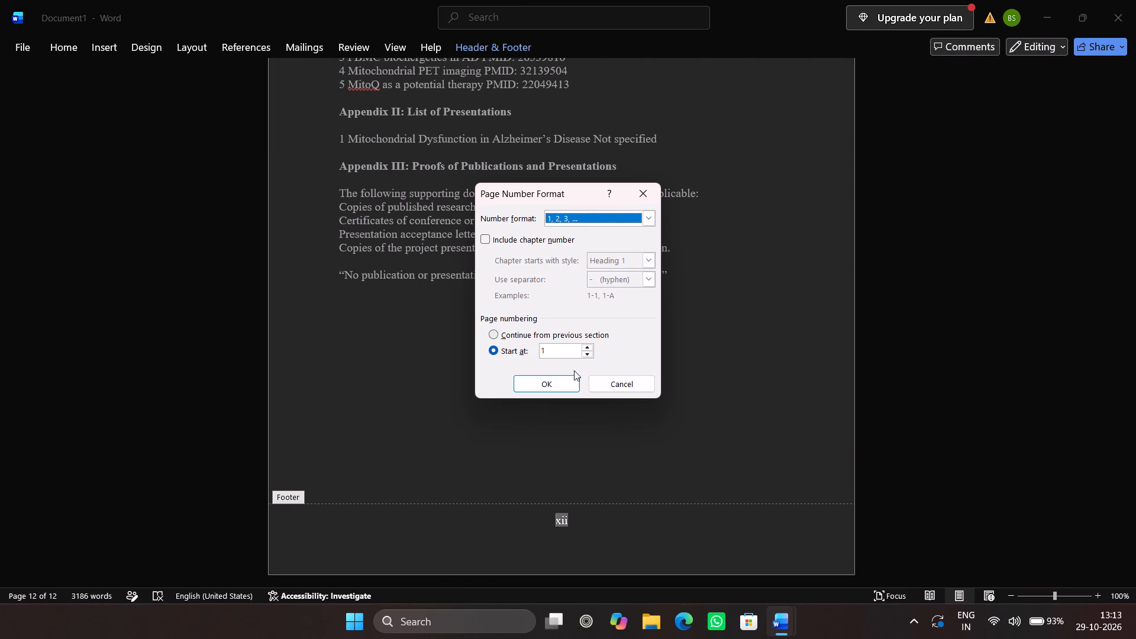
click(545, 377)
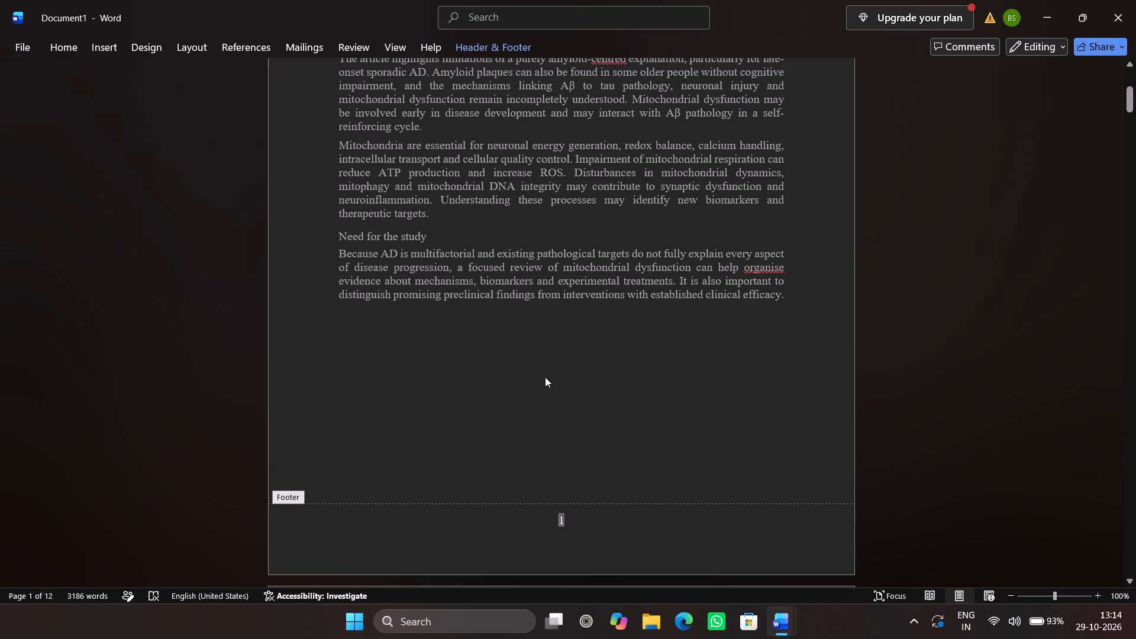
Check the footer page numbers throughout the document, from the Introduction to the appendices.
click(518, 350)
scroll(518, 350, down, 9)
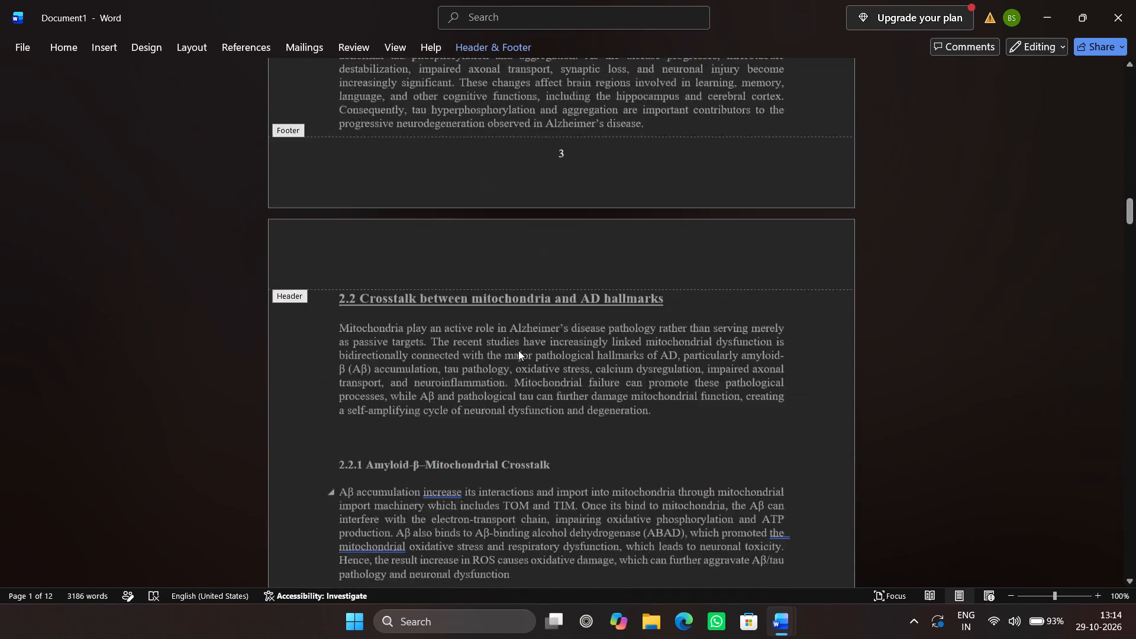
scroll(518, 350, down, 16)
scroll(518, 350, up, 1)
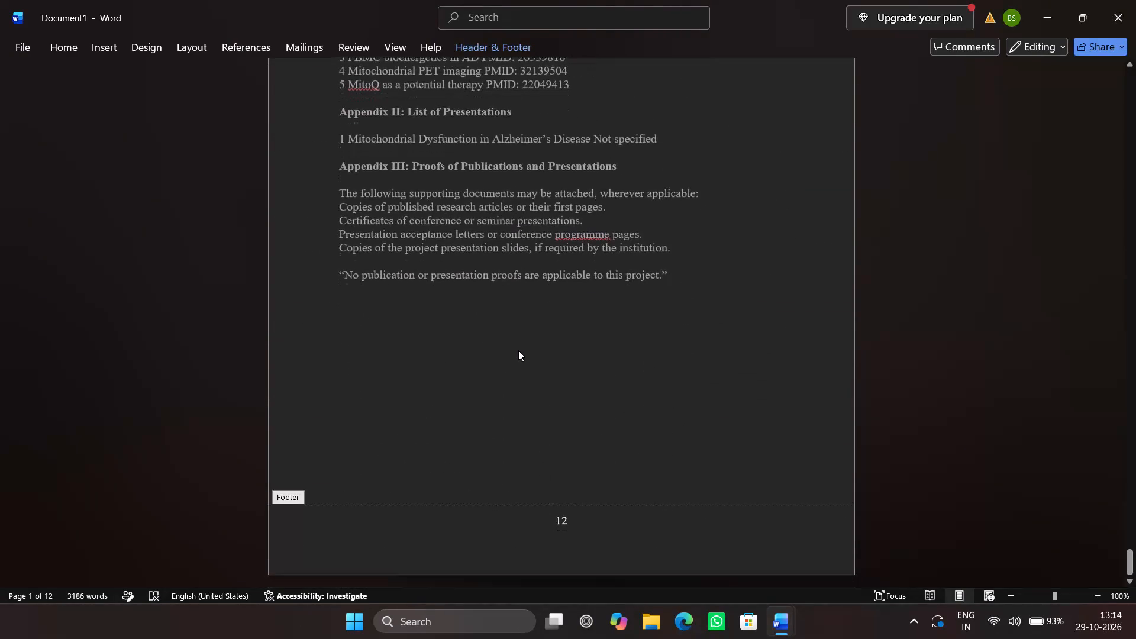
scroll(518, 350, up, 9)
scroll(518, 350, down, 1)
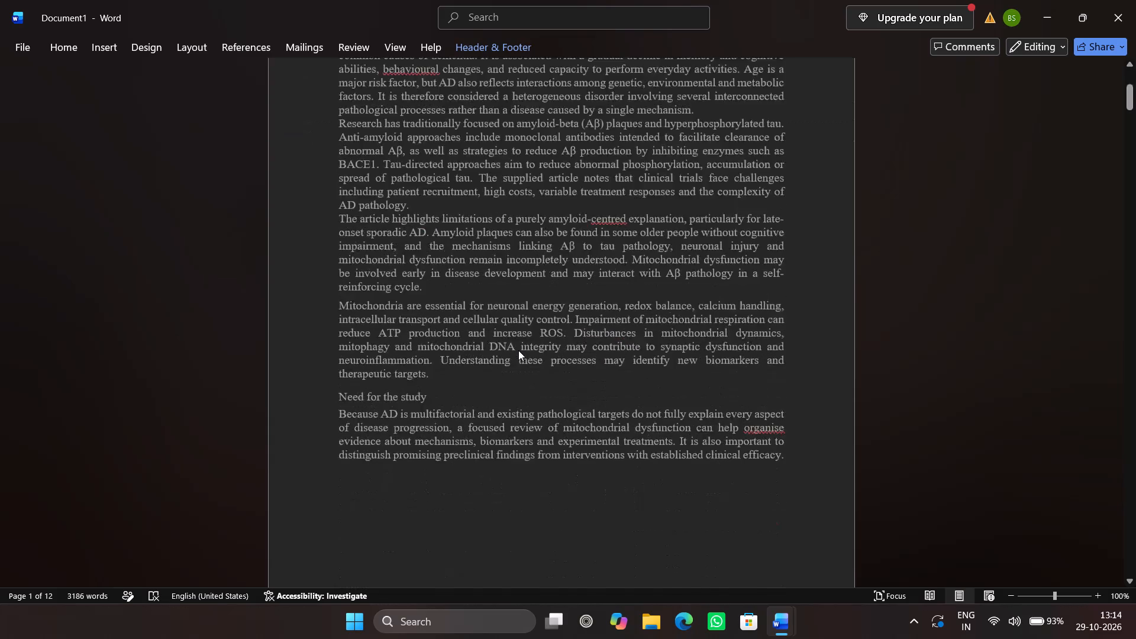
scroll(518, 350, down, 12)
scroll(518, 350, up, 1)
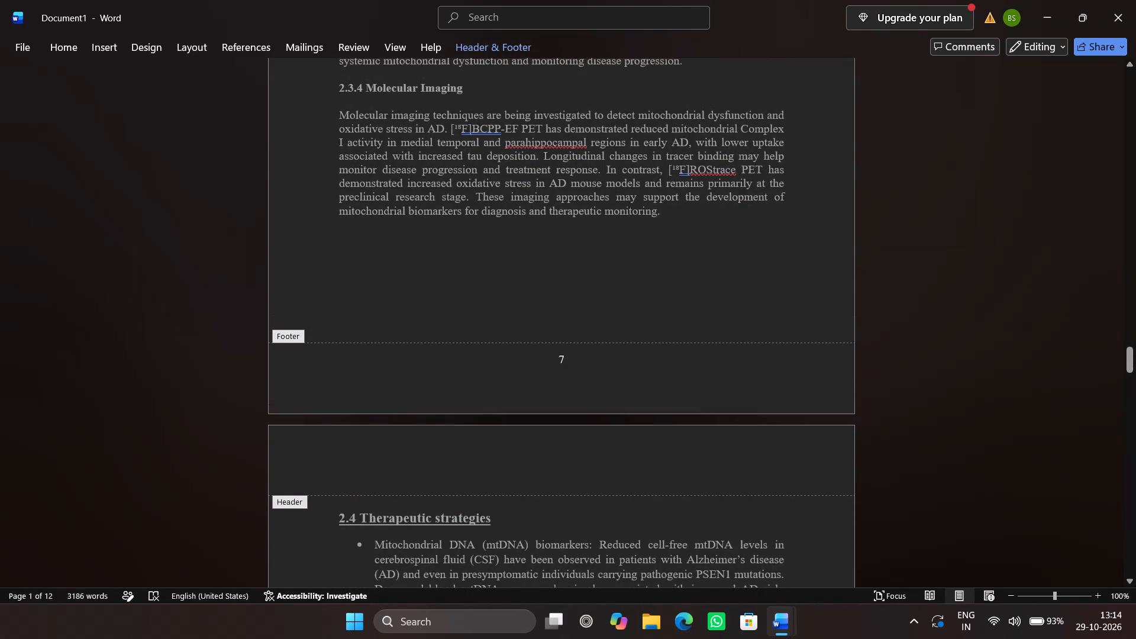
Switch to WhatsApp.
click(713, 625)
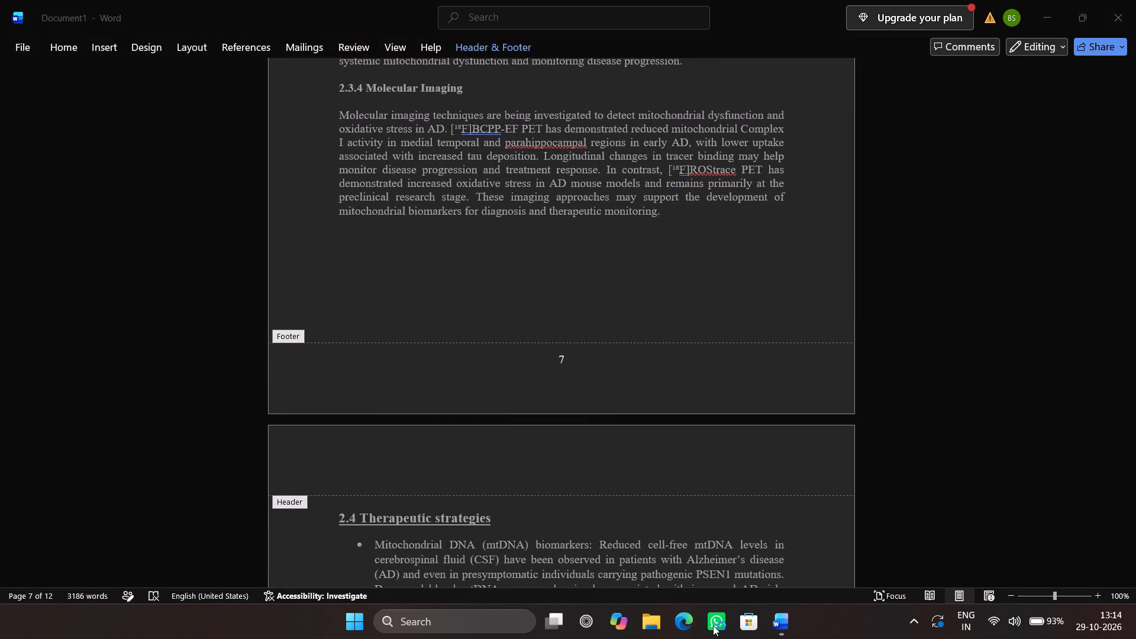
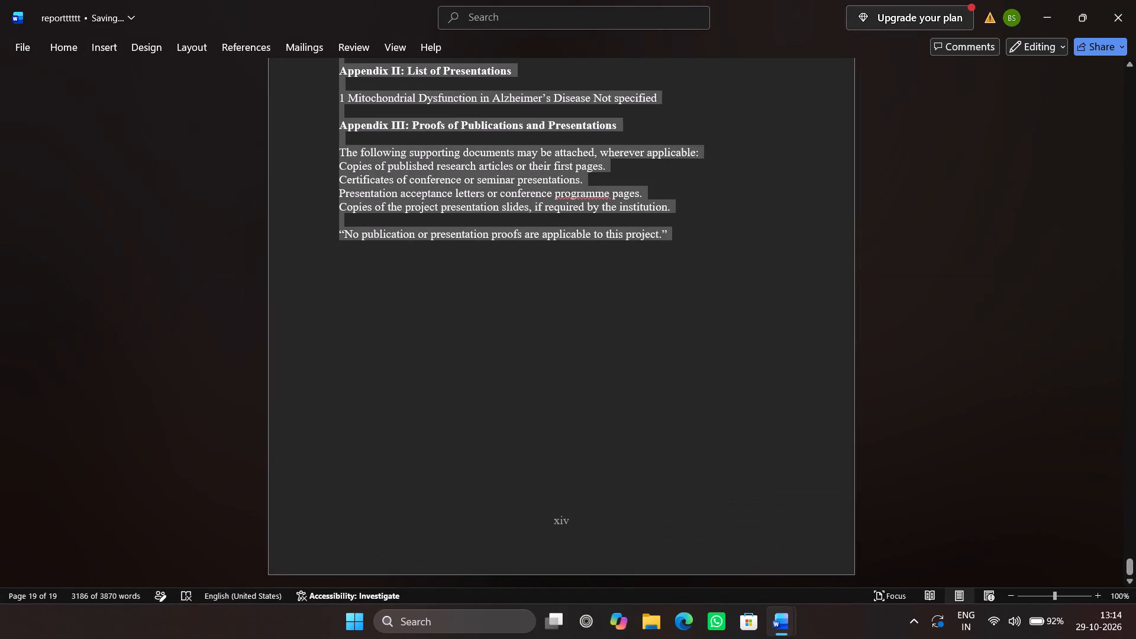
Delete the selected report body, from the Introduction to the appendices, leaving only the front matter in the reporttttt document.
key(BackSpace)
Insert a Plain Number 2 page number at the bottom of the page, starting from the report's cover page section.
scroll(734, 400, down, 2)
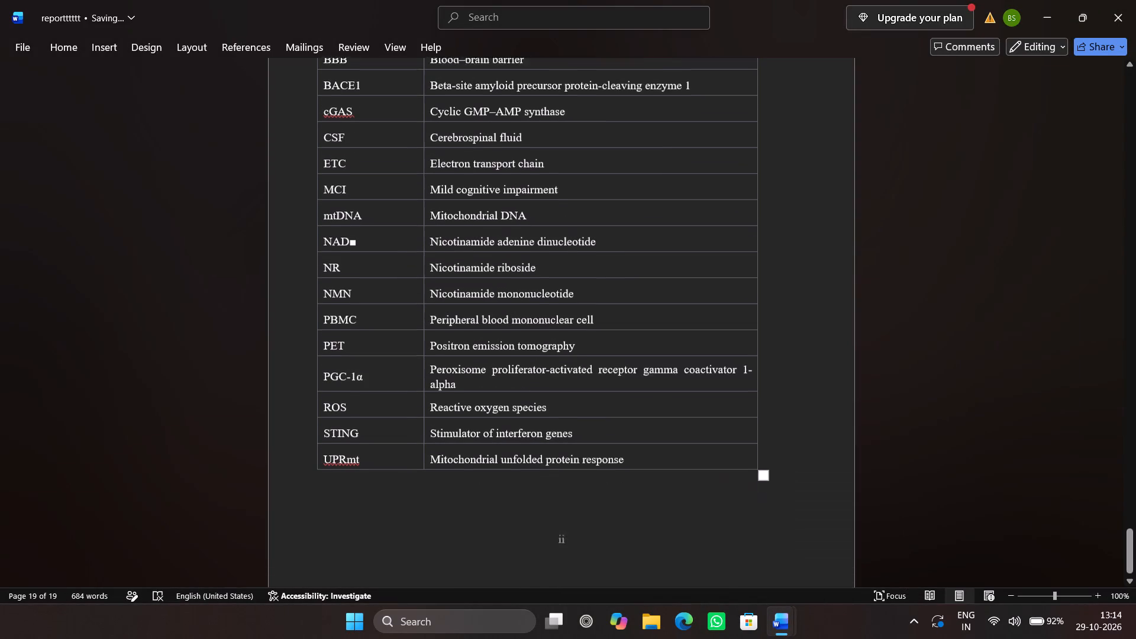
scroll(734, 400, down, 7)
scroll(734, 400, up, 5)
scroll(734, 400, down, 2)
scroll(734, 400, up, 1)
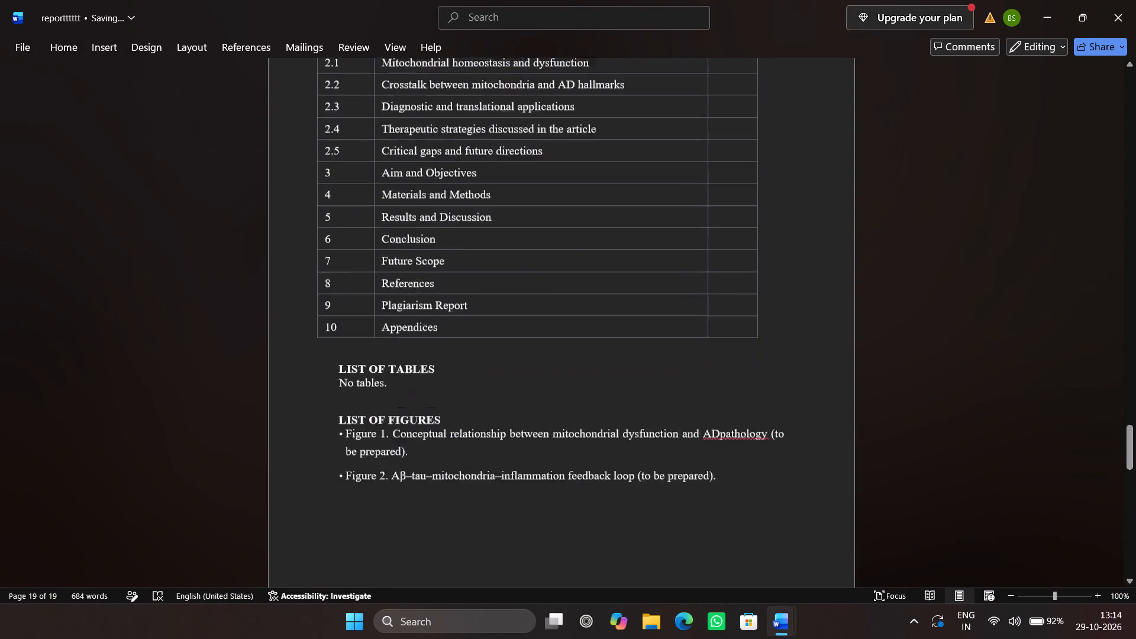
scroll(734, 400, up, 8)
click(734, 400)
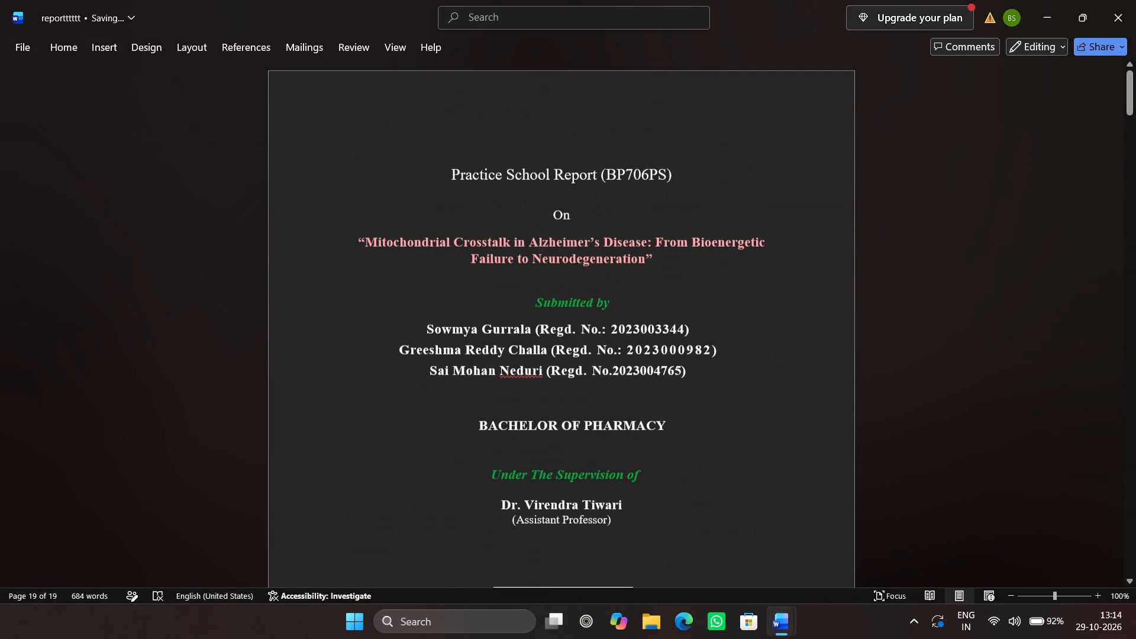
click(108, 51)
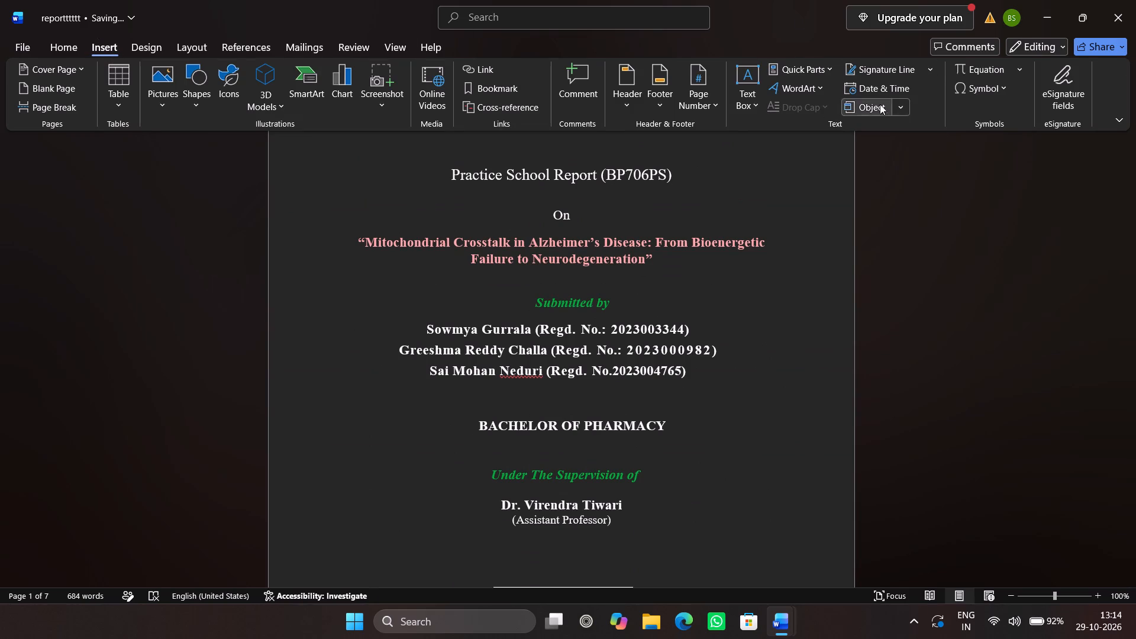
click(705, 104)
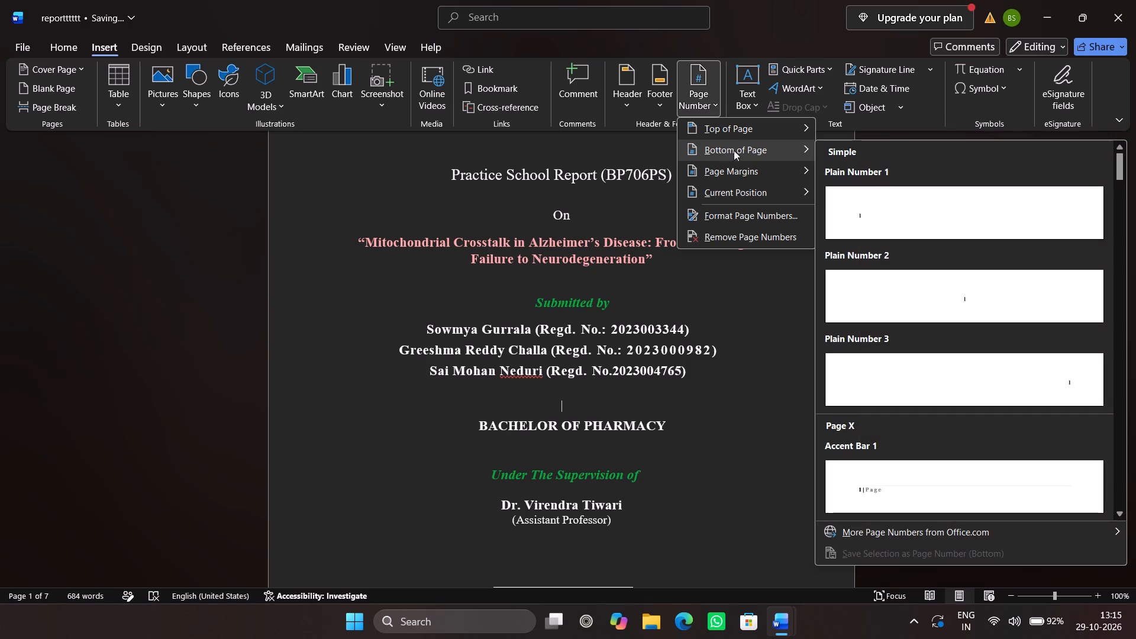
click(944, 263)
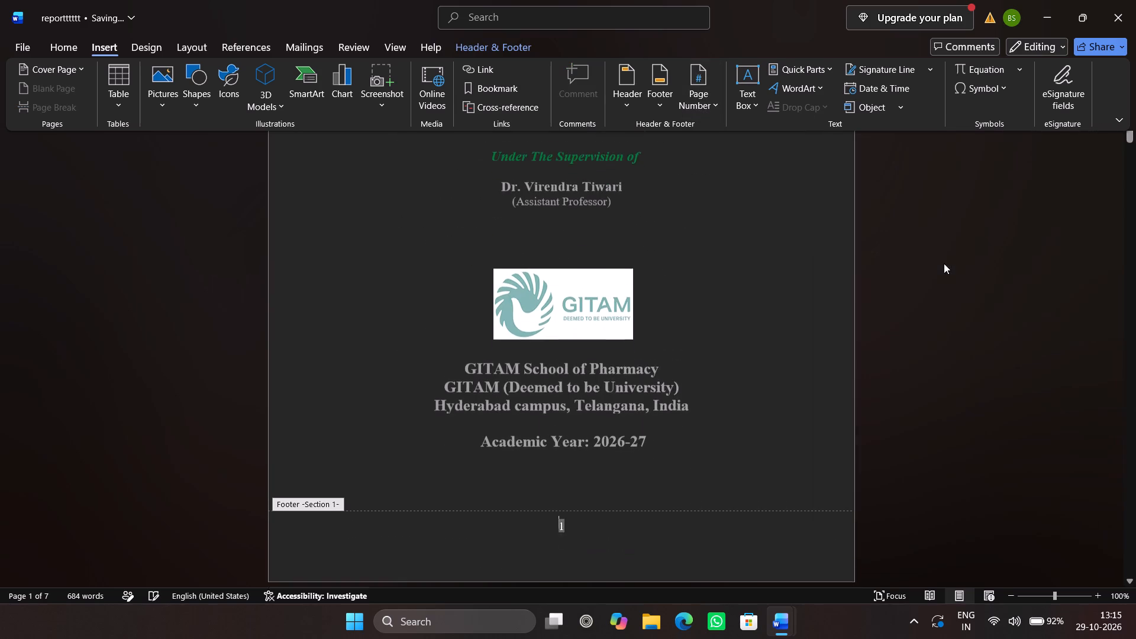
Check the footer page numbers through the front matter, from the cover page to the list of abbreviations.
scroll(854, 327, down, 9)
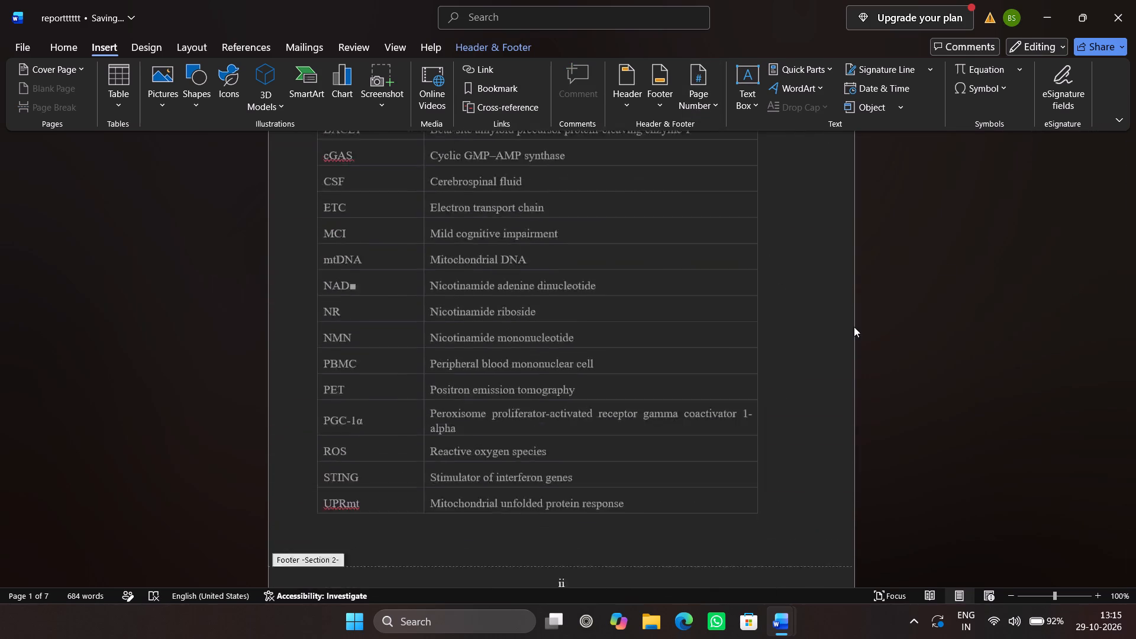
scroll(854, 327, down, 9)
scroll(854, 327, up, 1)
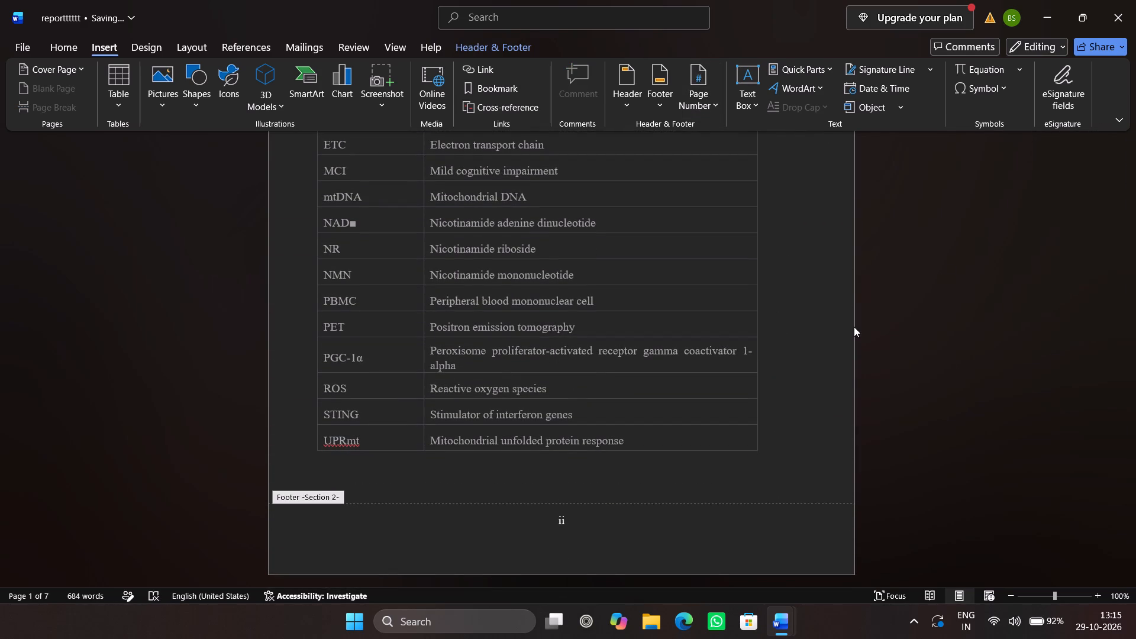
scroll(854, 327, up, 6)
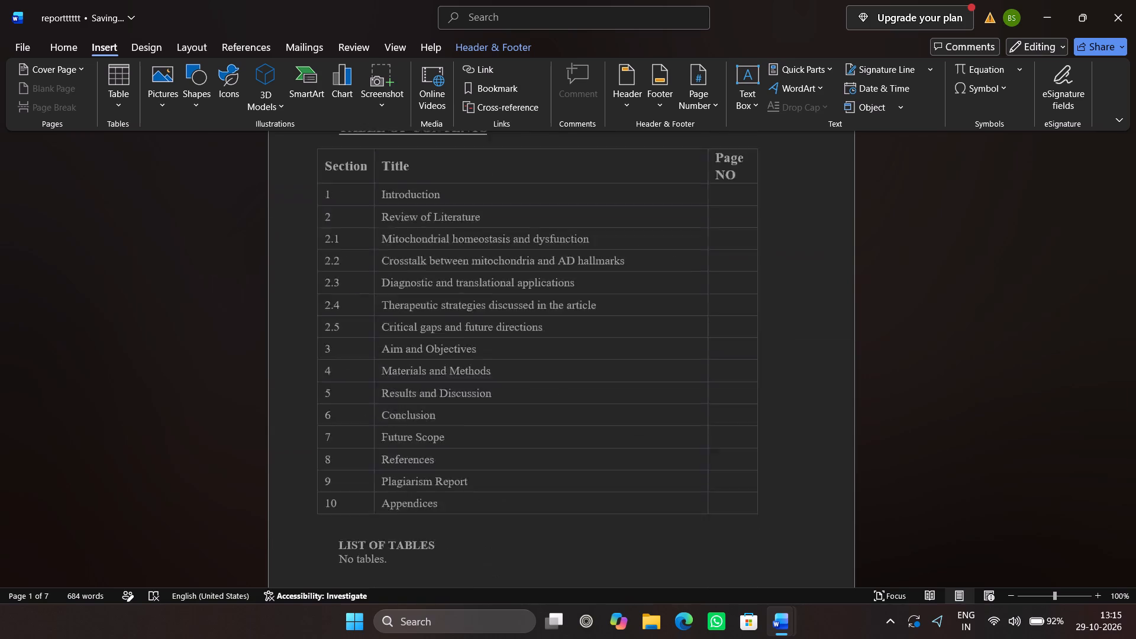
scroll(854, 327, up, 7)
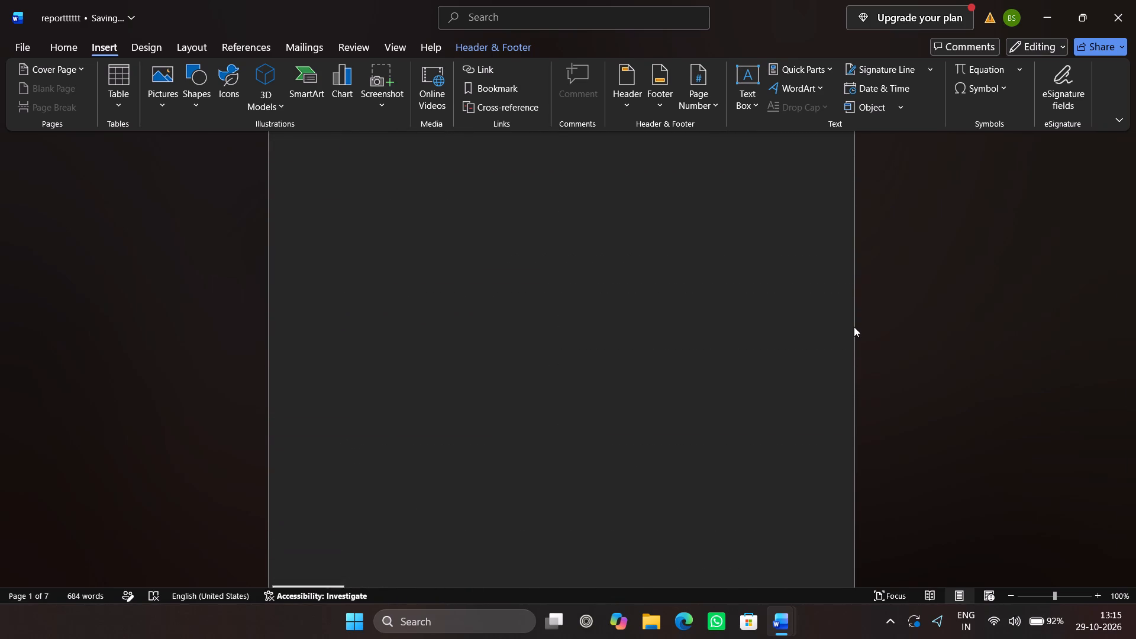
scroll(854, 327, up, 7)
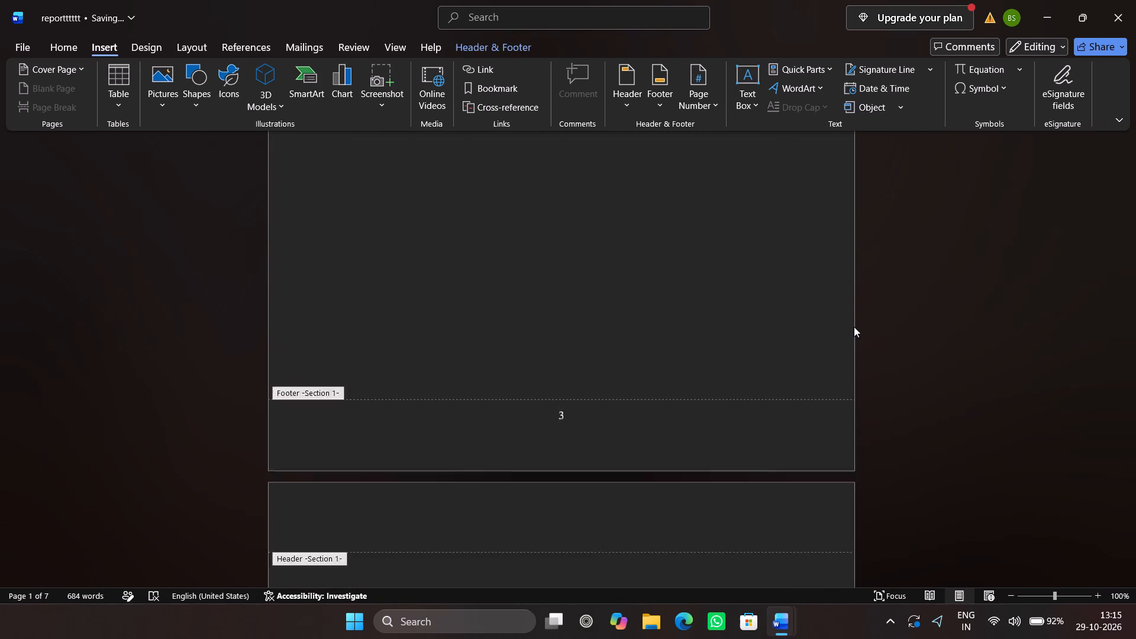
scroll(854, 327, up, 14)
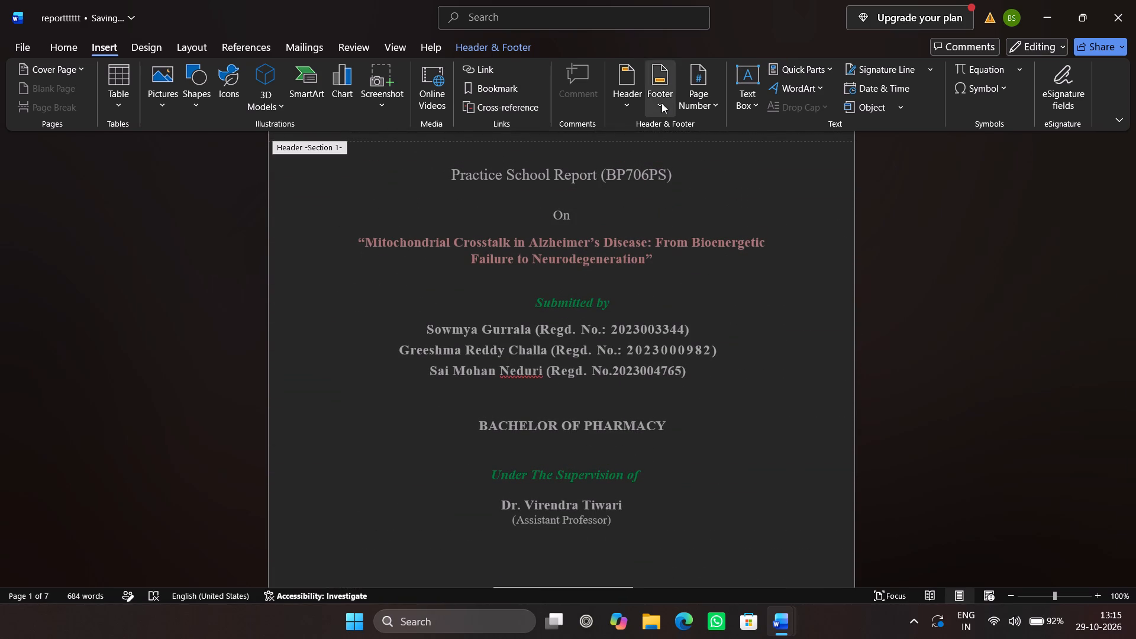
Browse the page number styles for the bottom of the page and the current position, including more from Office.com.
click(711, 111)
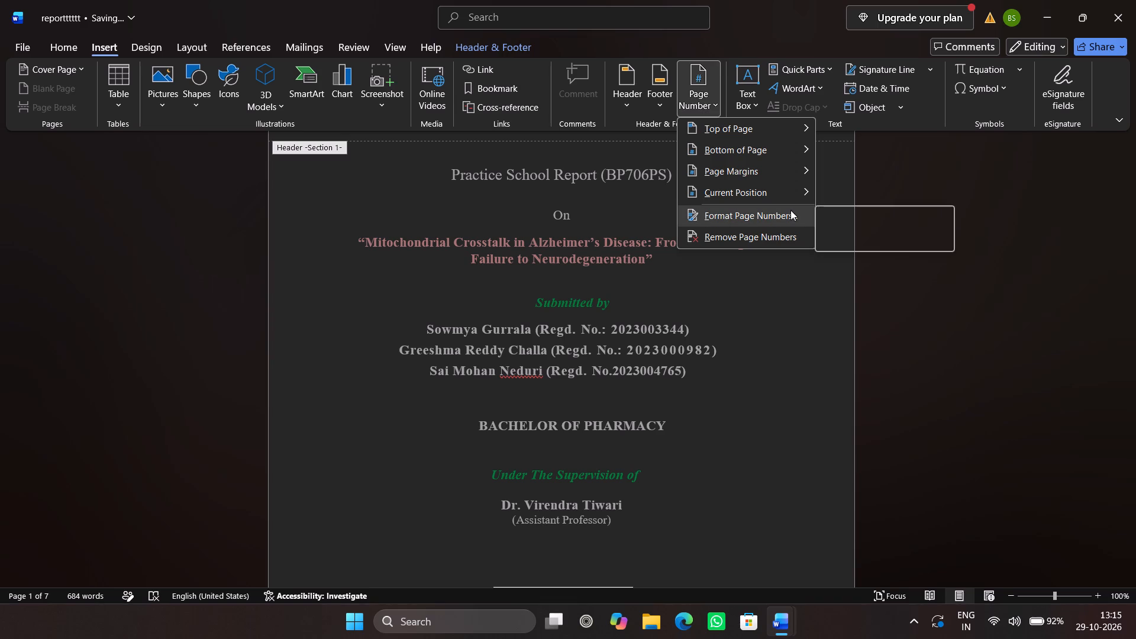
click(778, 154)
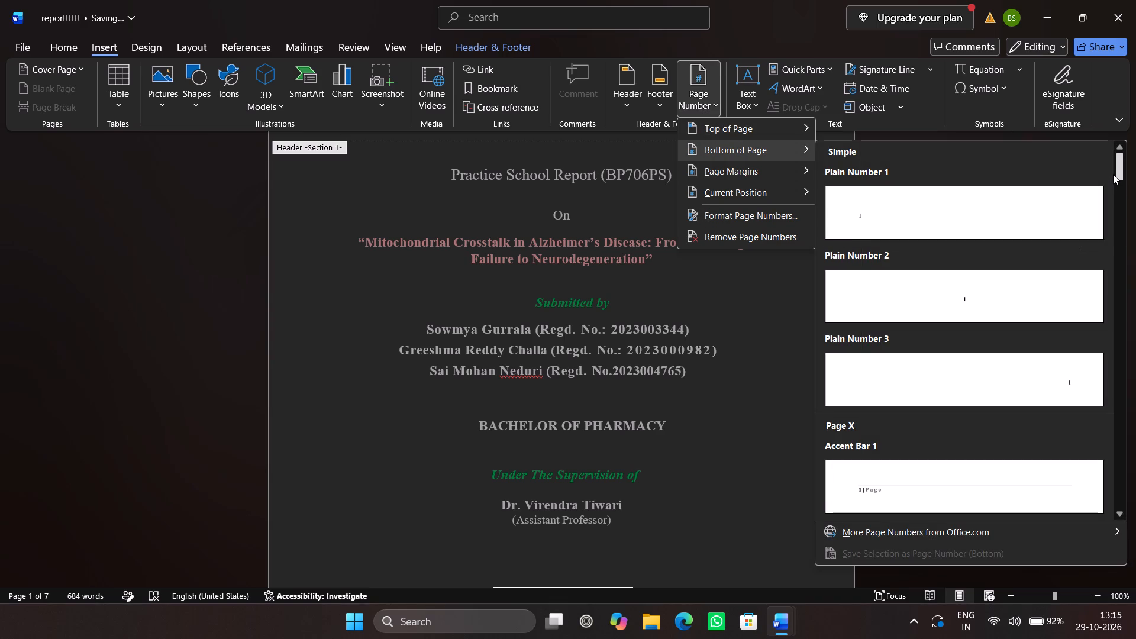
key(Down)
key(Down)
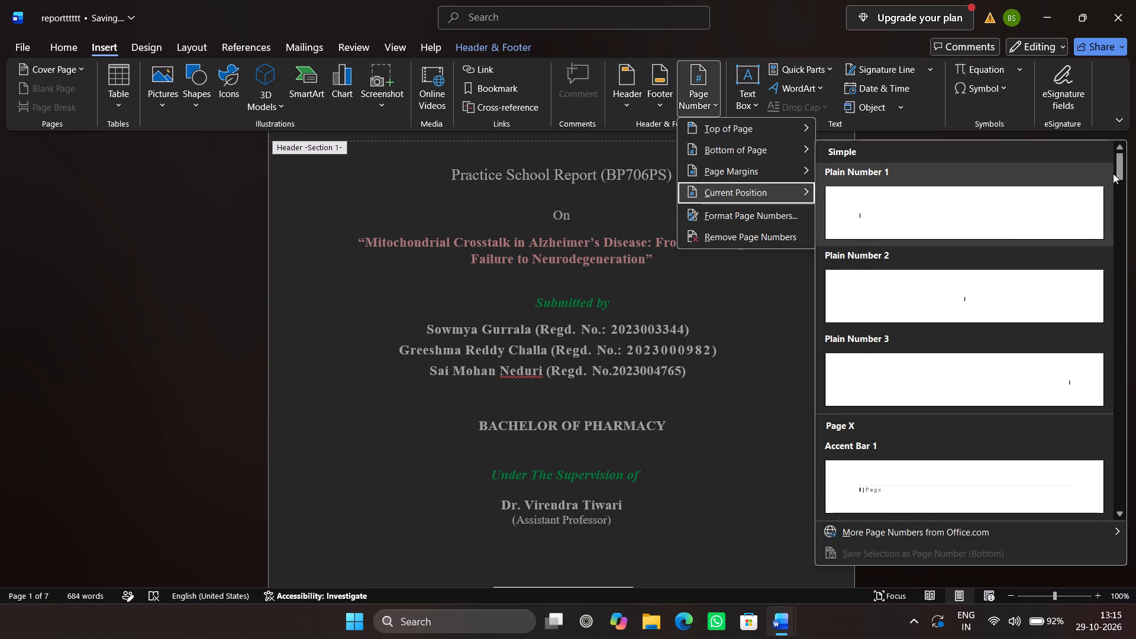
key(Right)
key(Right)
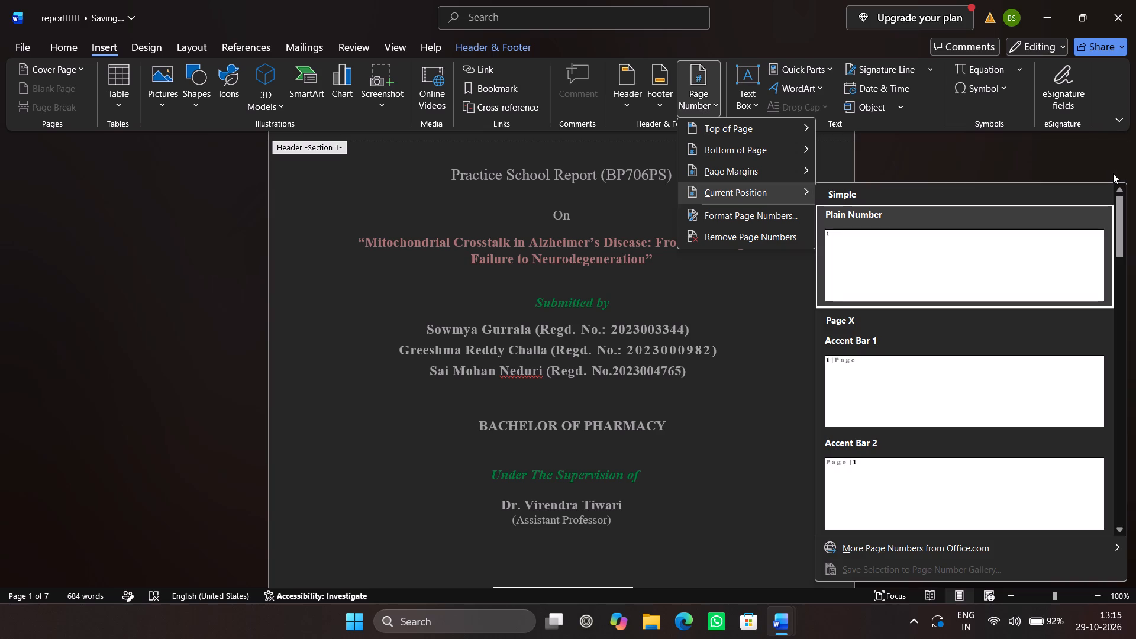
key(Down)
key(Down)
key(Down)
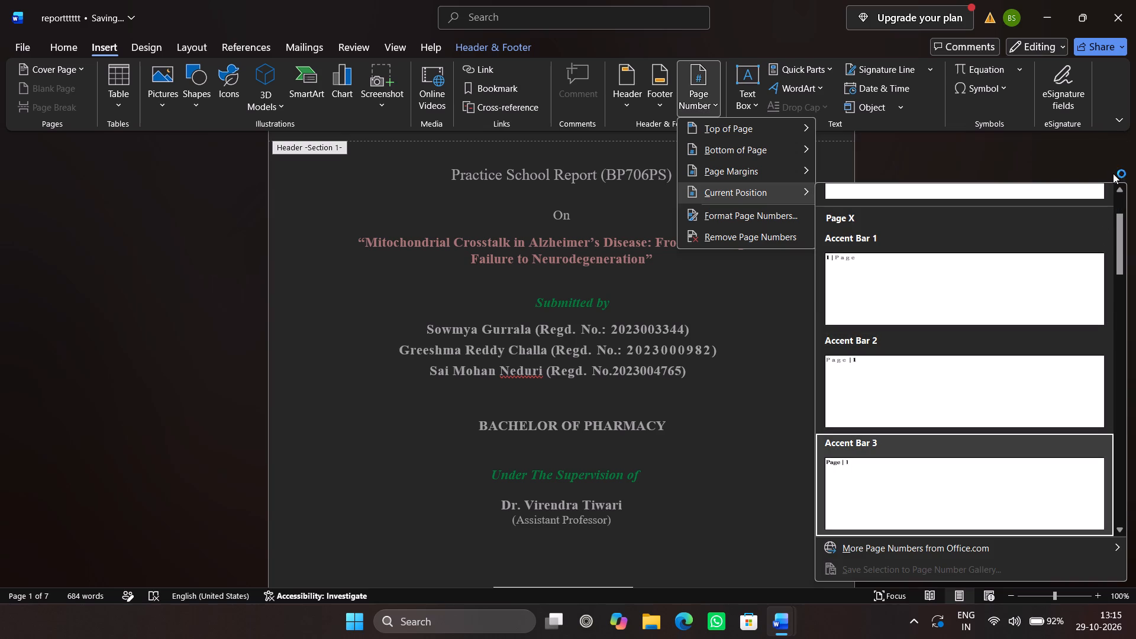
key(Down)
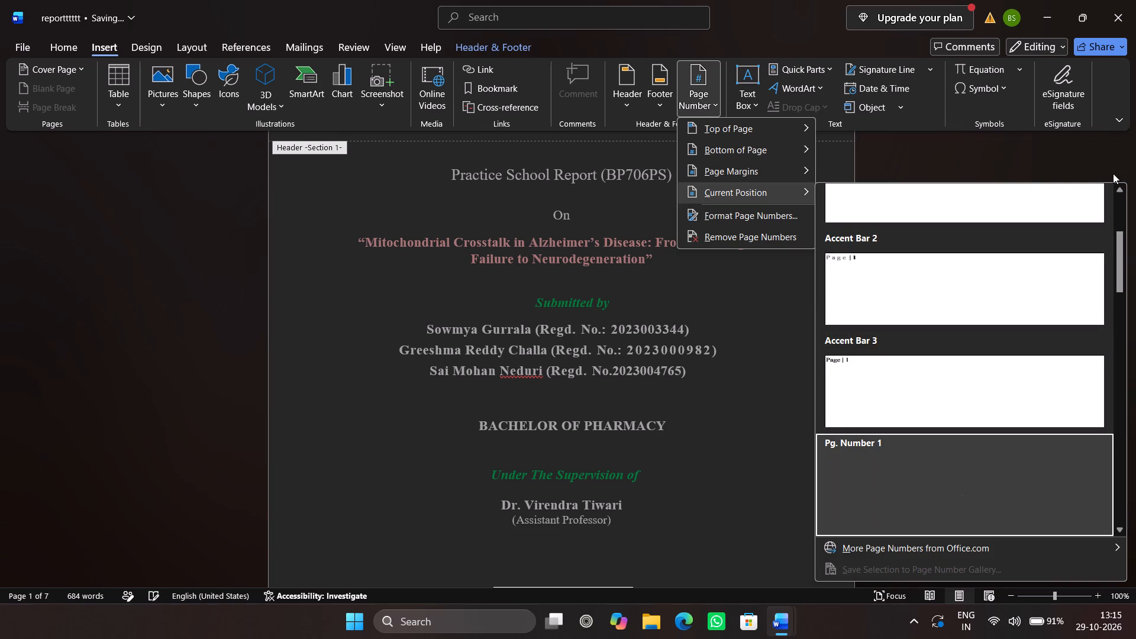
key(Down)
key(Down)
key(Down)
key(Down)
key(Down)
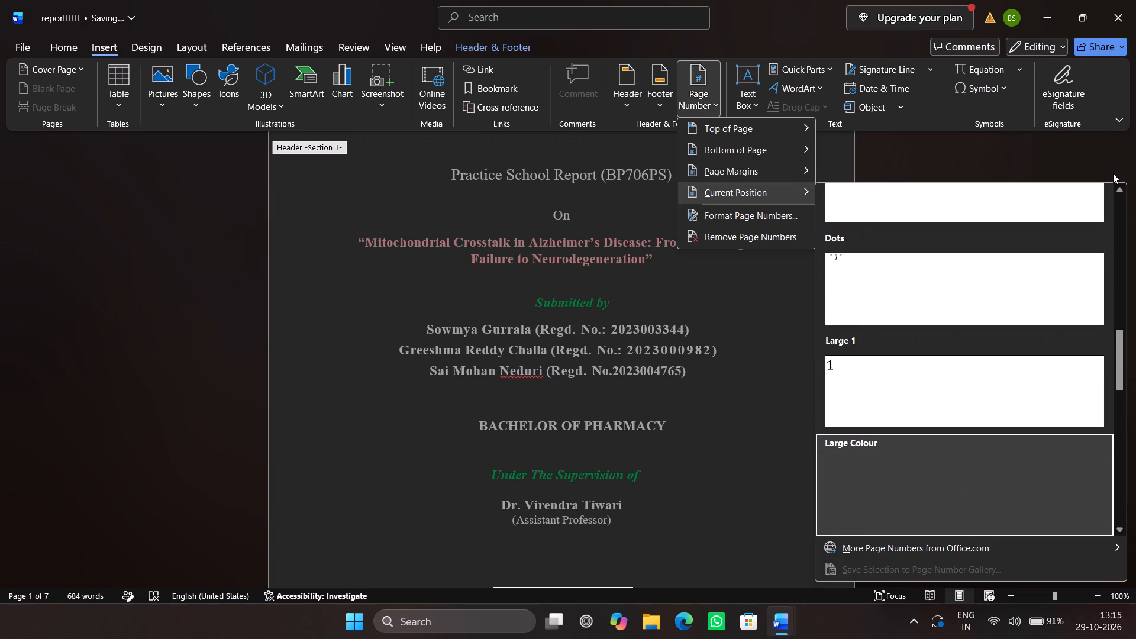
key(Down)
key(Down)
key(Down)
key(Down)
key(Down)
key(Down)
key(Down)
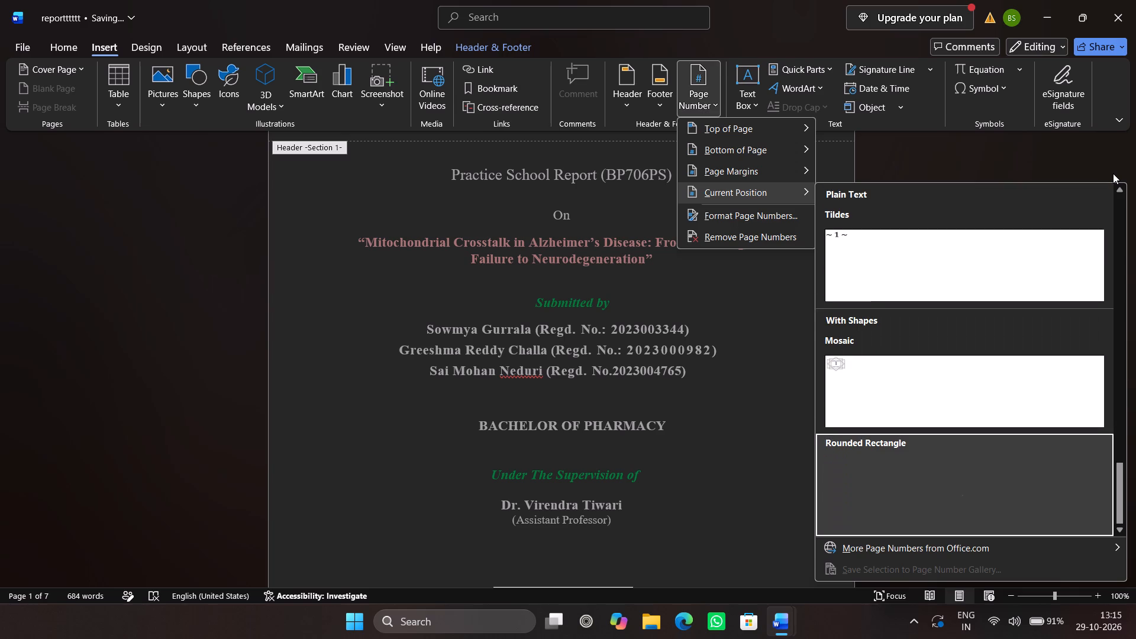
key(Down)
key(Down)
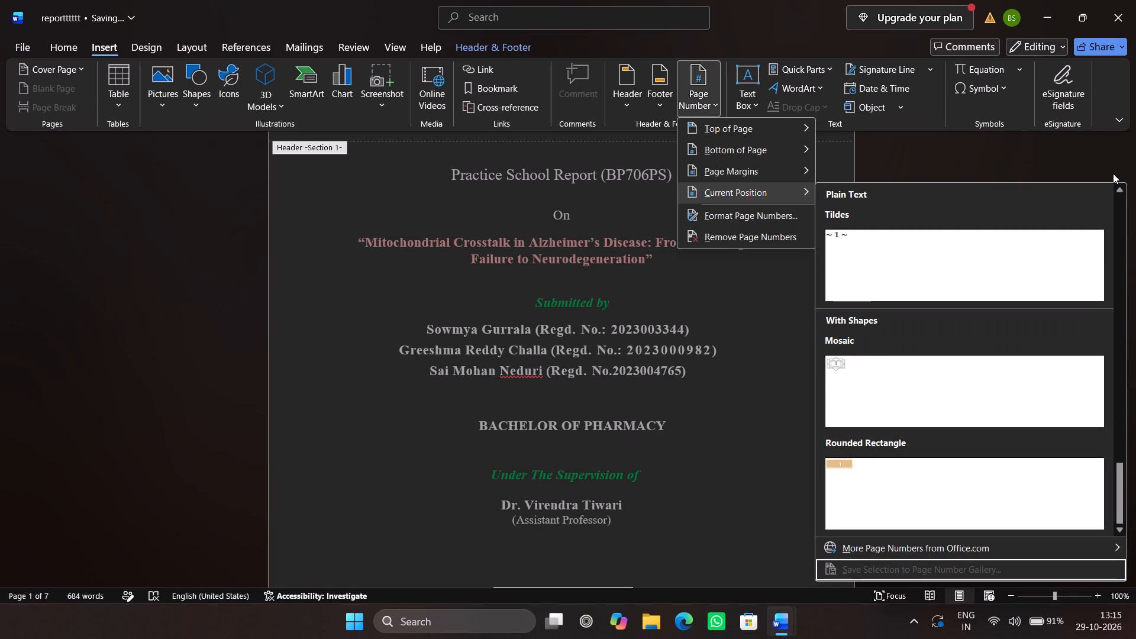
key(Up)
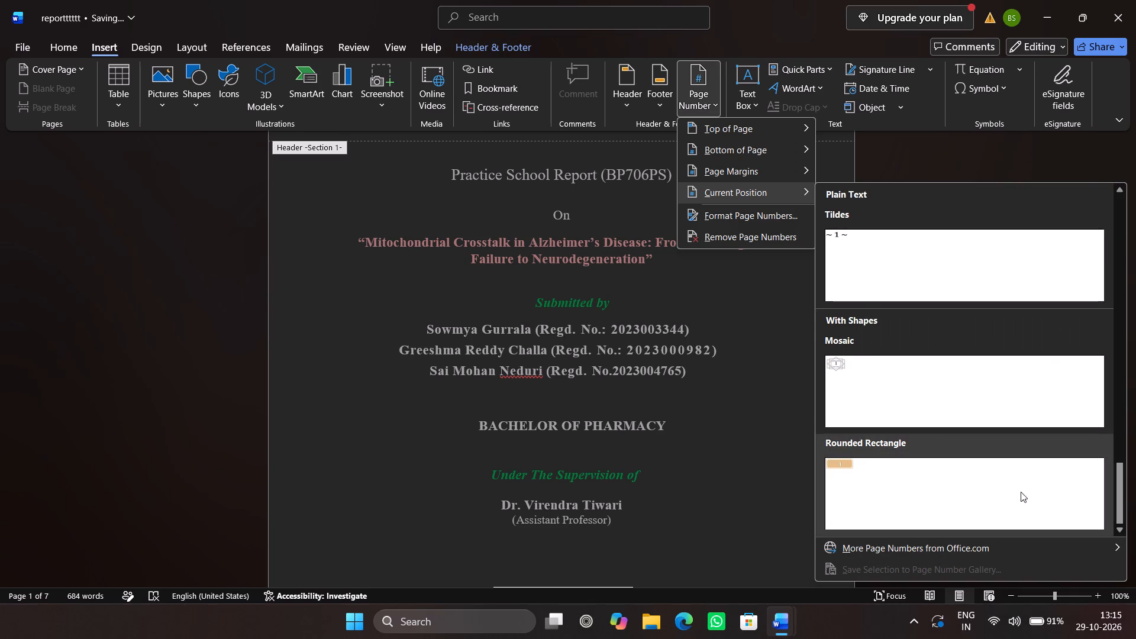
click(985, 554)
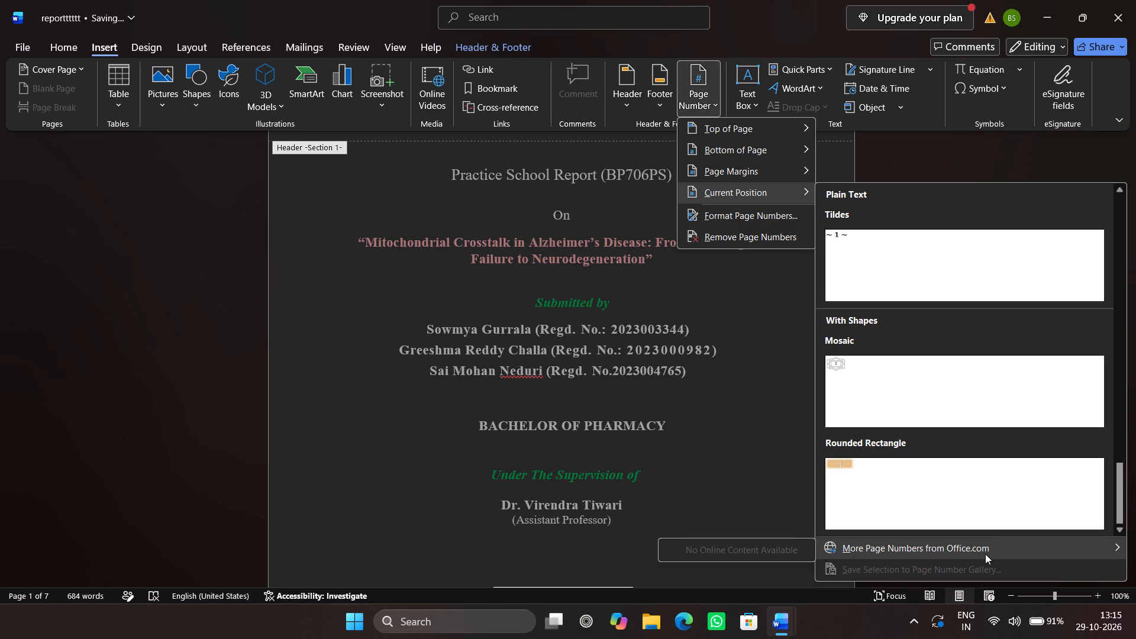
double_click(987, 547)
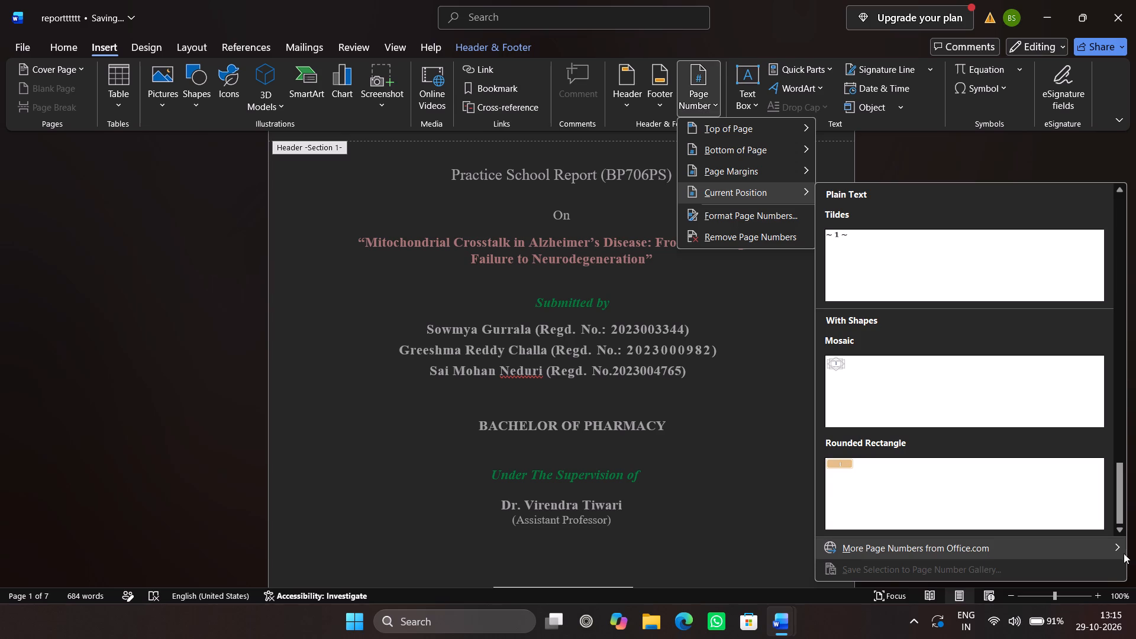
click(1116, 551)
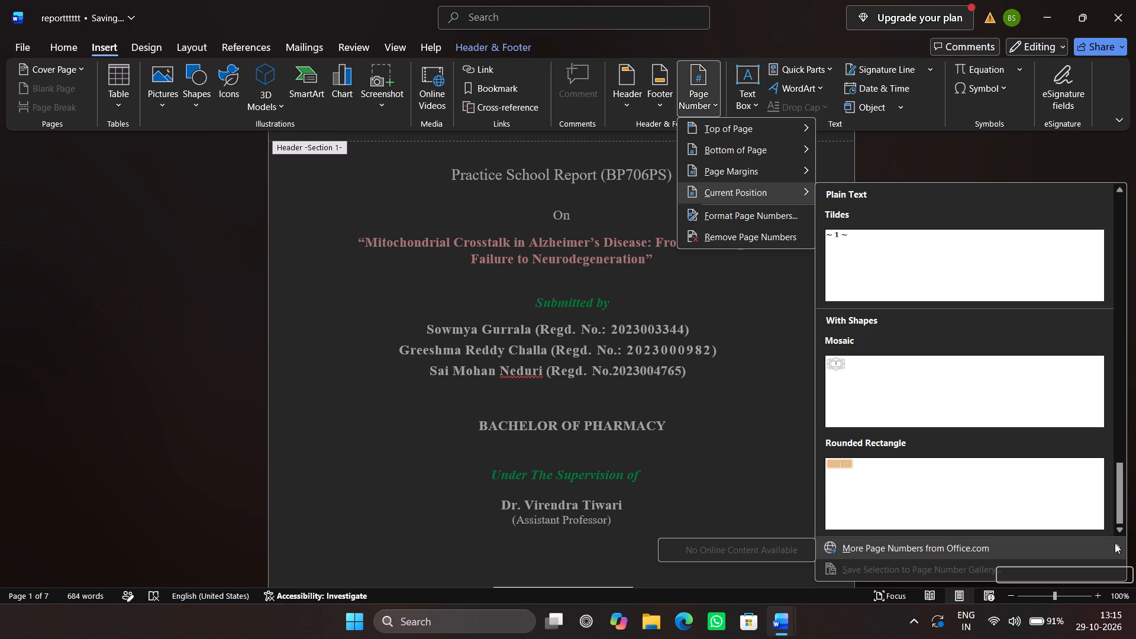
scroll(943, 475, up, 1)
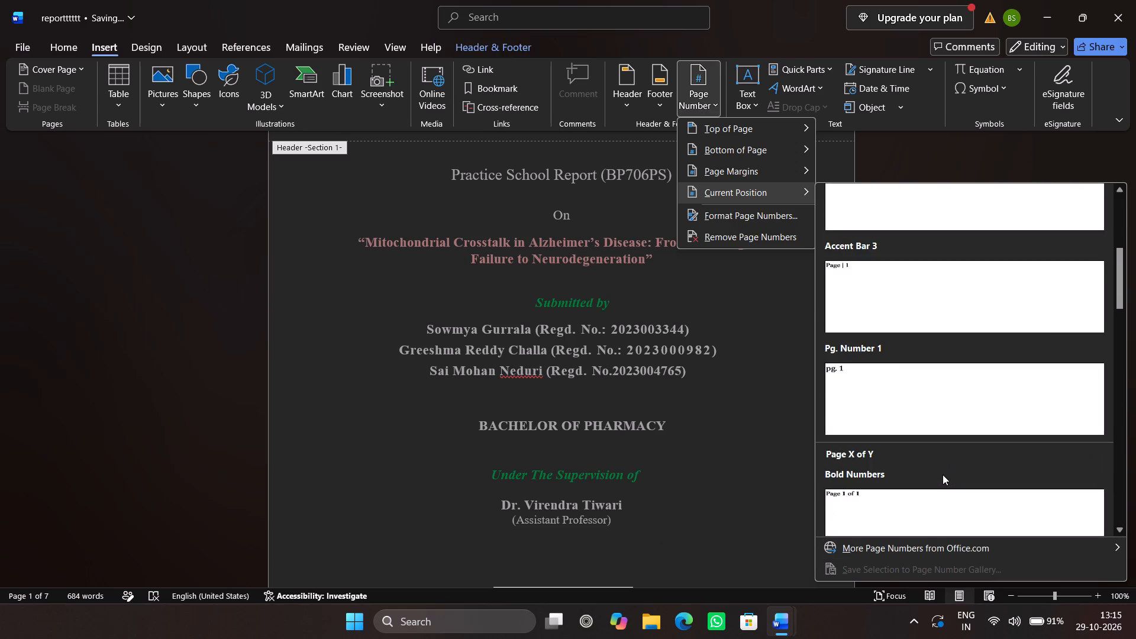
scroll(943, 475, down, 2)
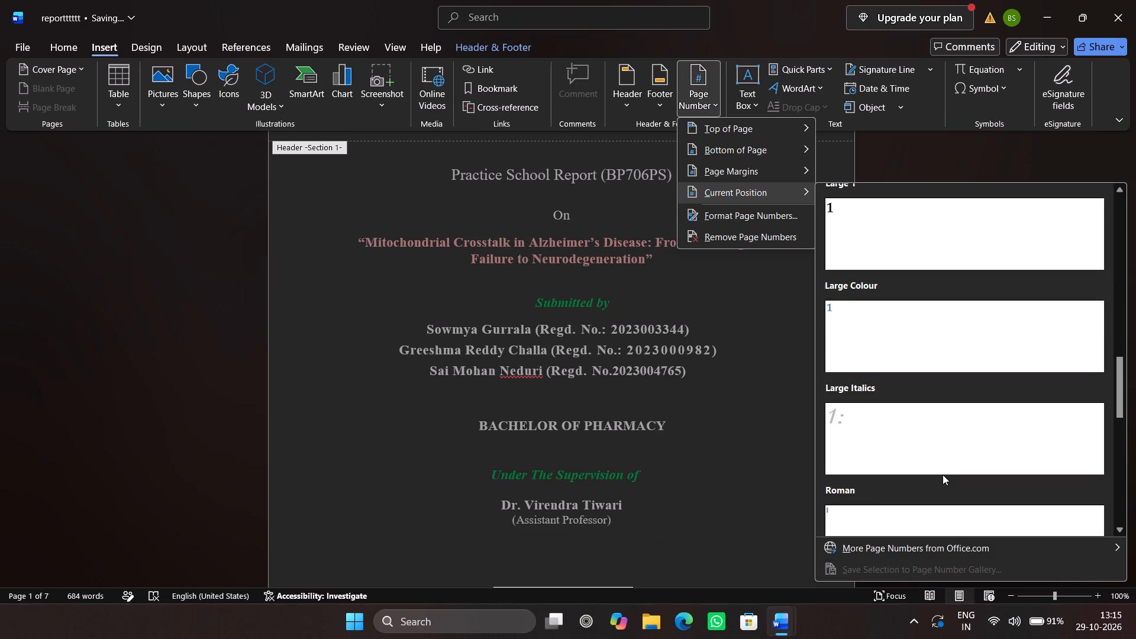
scroll(943, 475, down, 1)
scroll(943, 475, up, 3)
scroll(943, 475, down, 4)
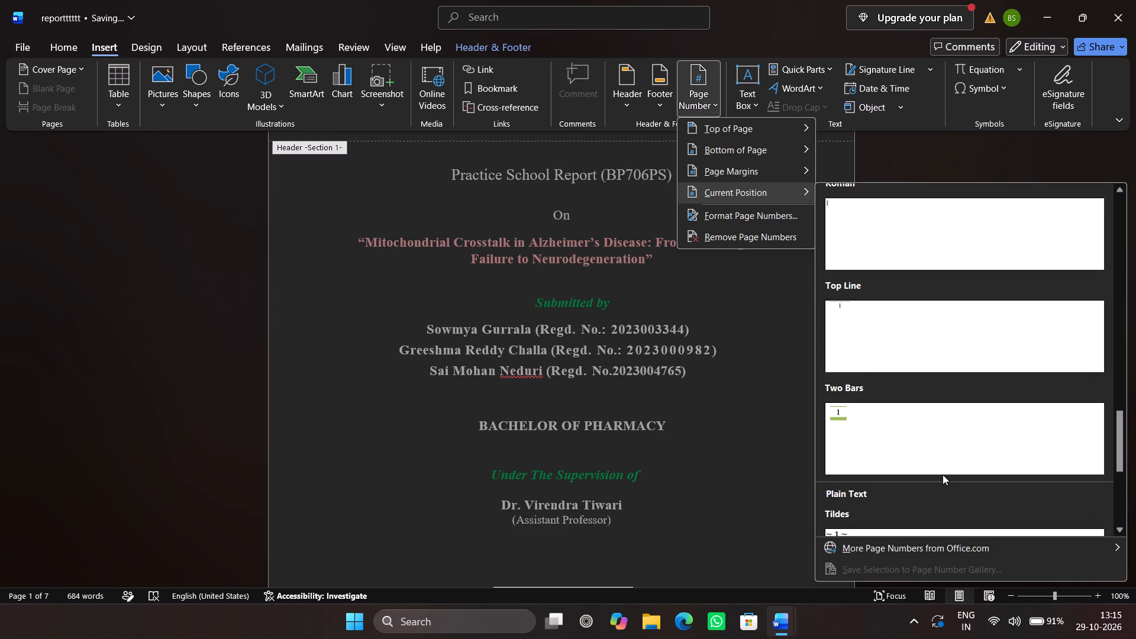
scroll(943, 475, up, 3)
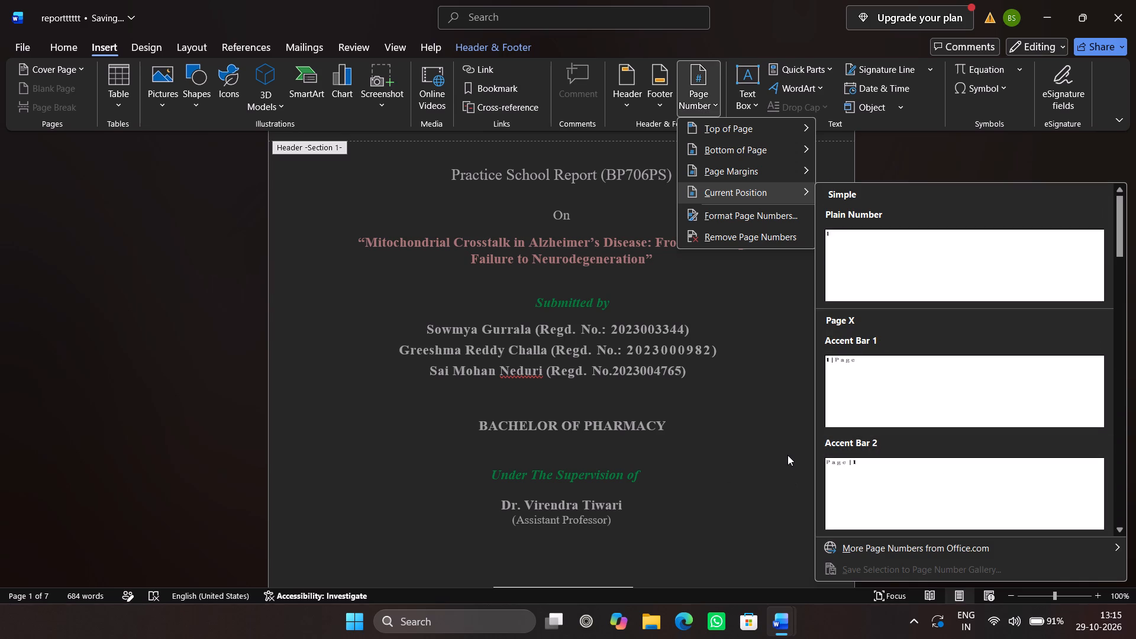
click(788, 455)
Check the footer page numbers across Sections 1 and 2, especially around the abstract and table of contents.
scroll(788, 455, down, 6)
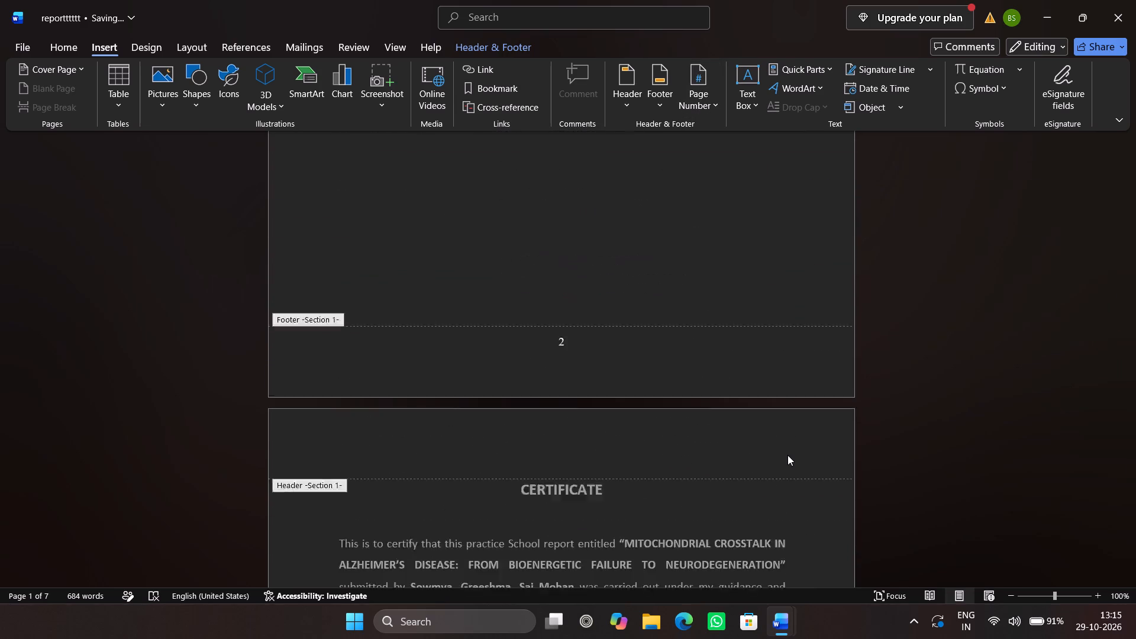
scroll(788, 455, down, 11)
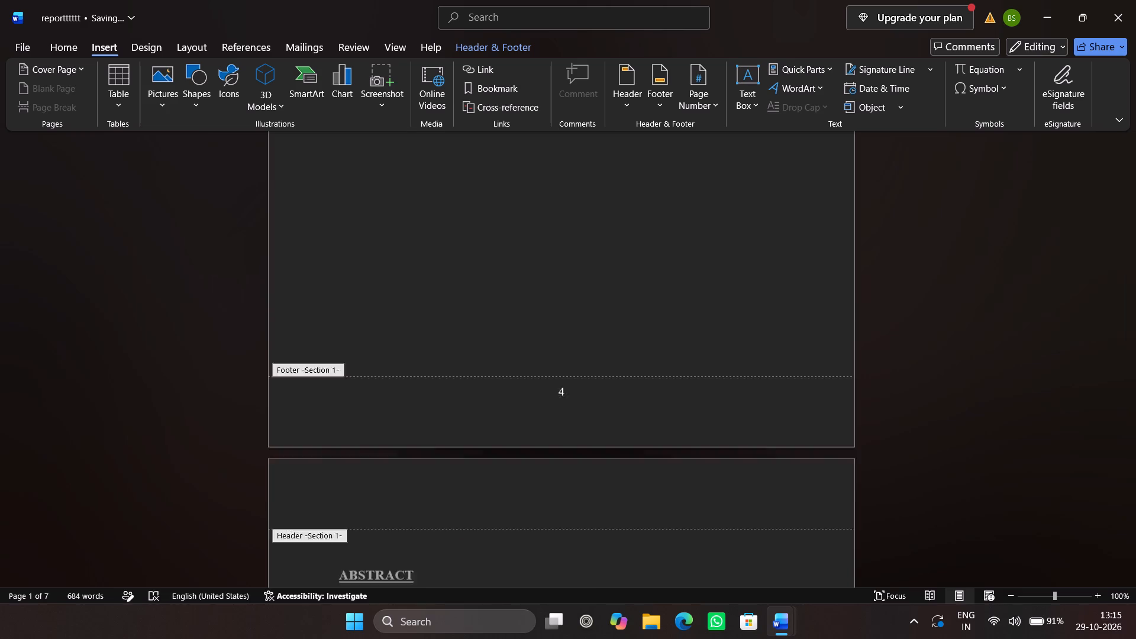
scroll(788, 455, down, 8)
scroll(788, 455, up, 1)
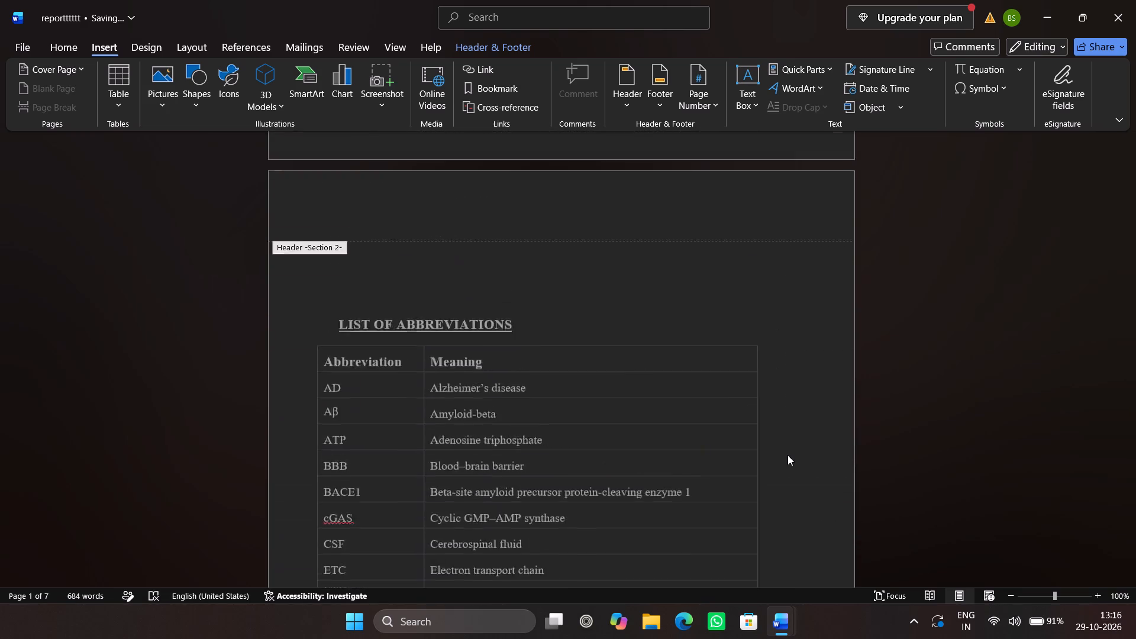
scroll(788, 455, up, 2)
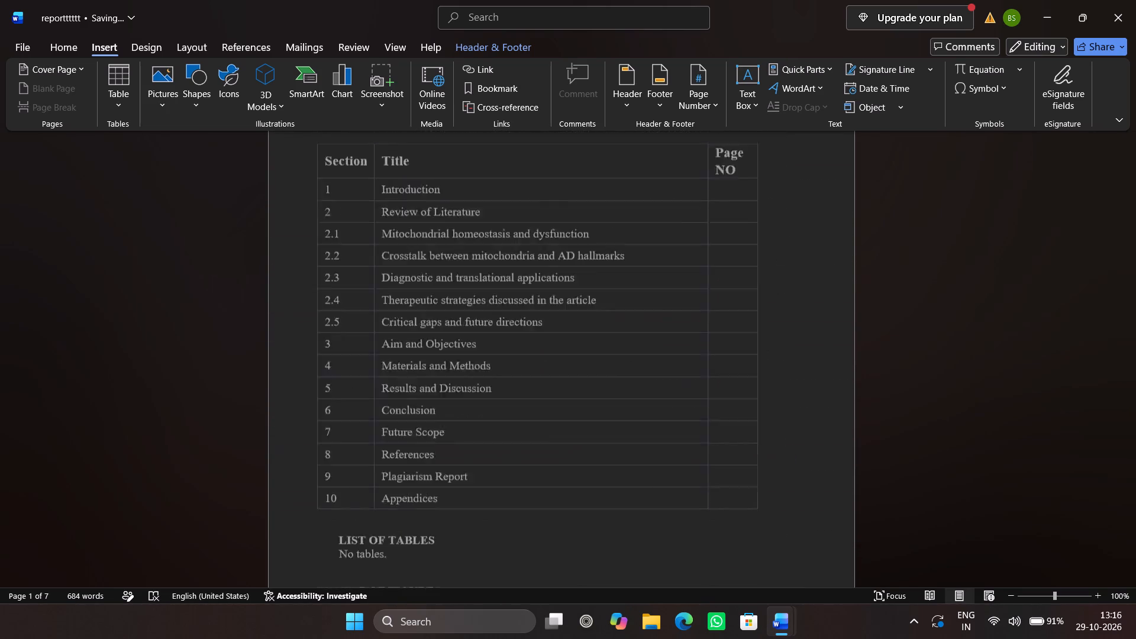
scroll(788, 455, up, 1)
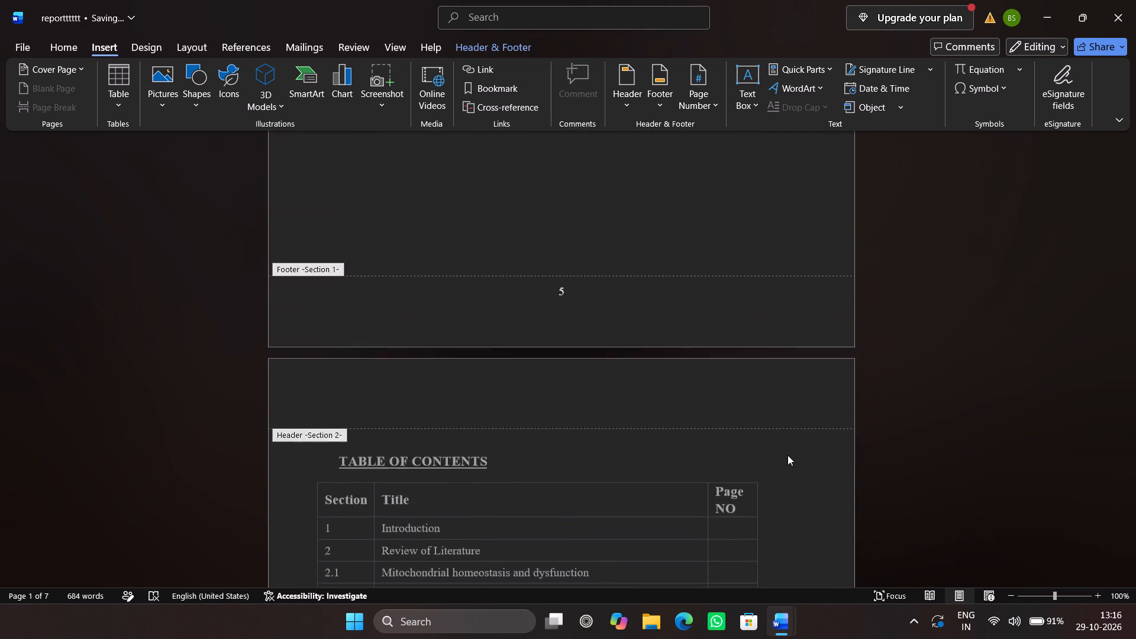
scroll(788, 455, up, 1)
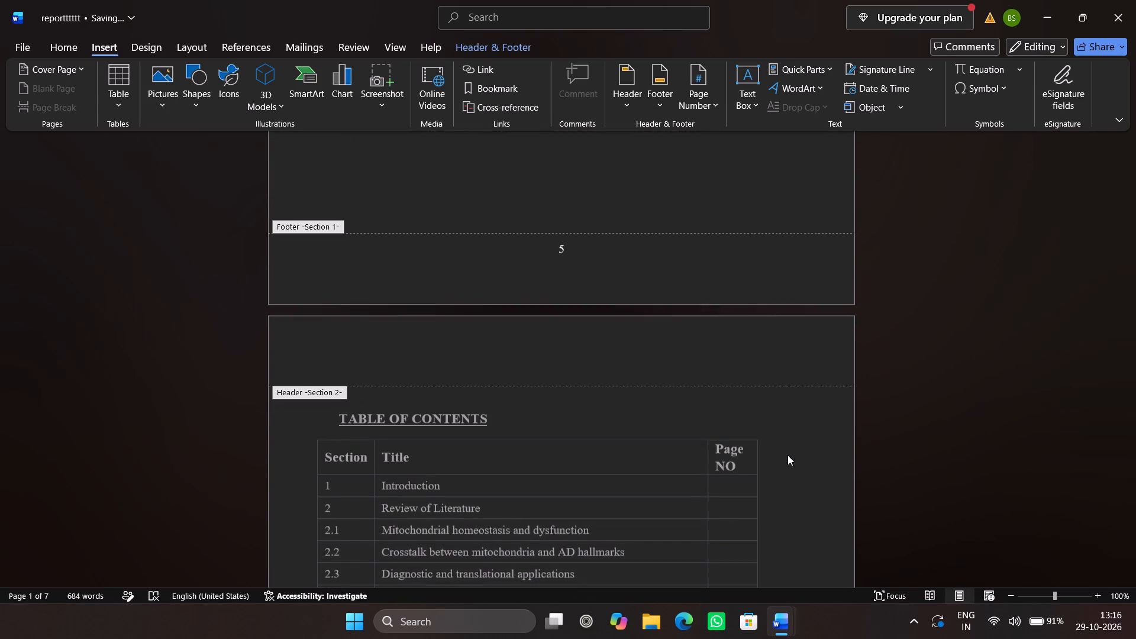
Undo the latest edits in the reportttttt document to bring back the body text removed after the list of abbreviations.
click(785, 631)
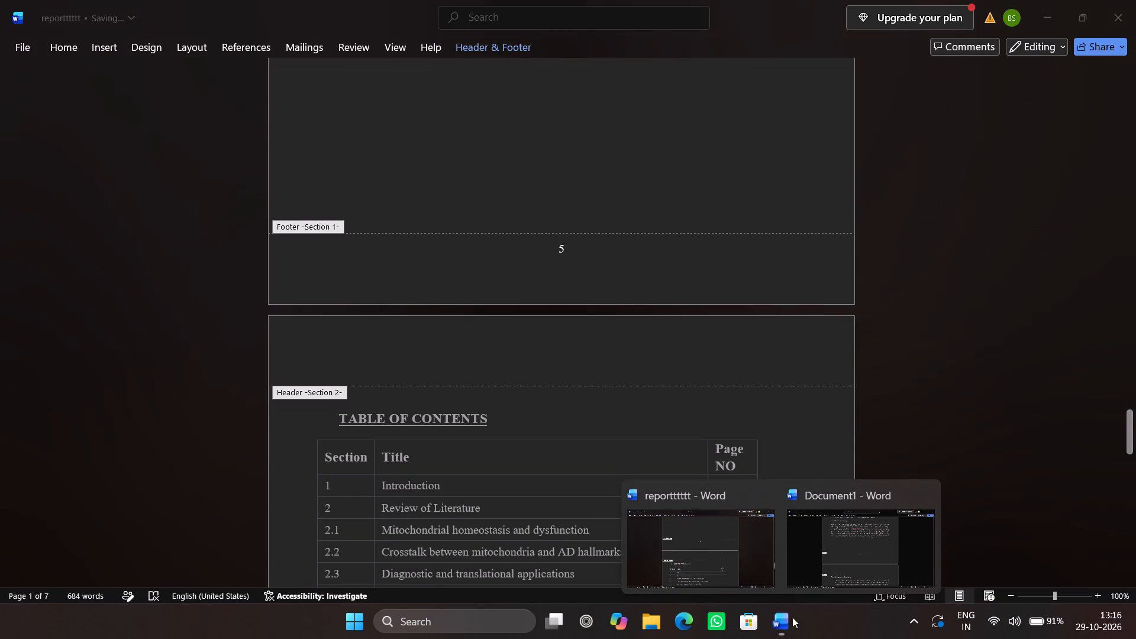
click(835, 563)
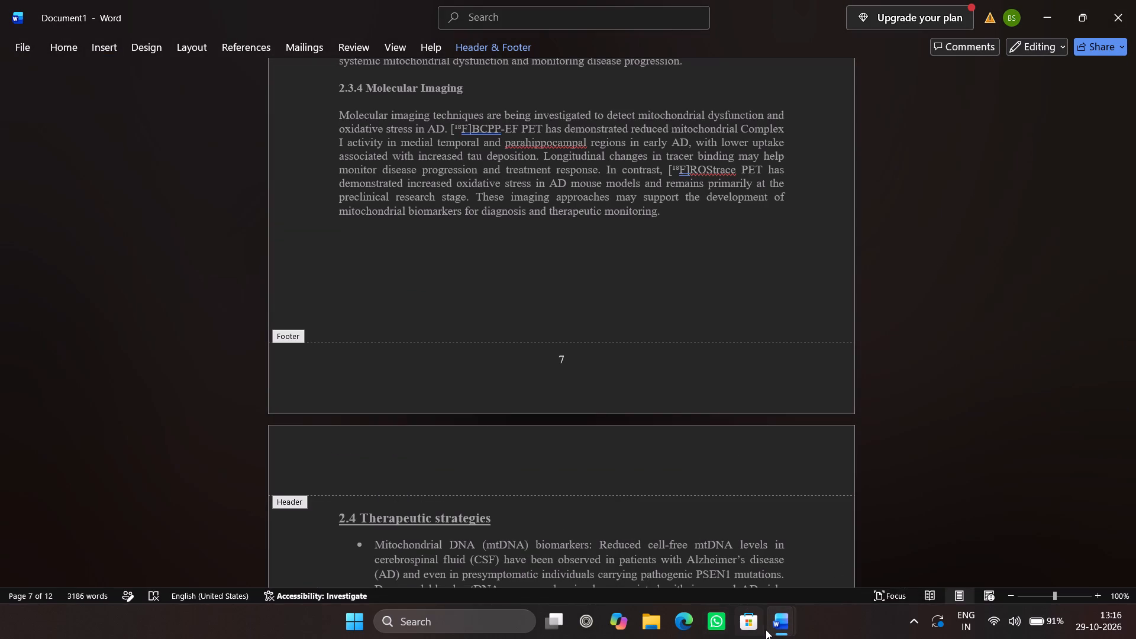
click(778, 630)
click(749, 580)
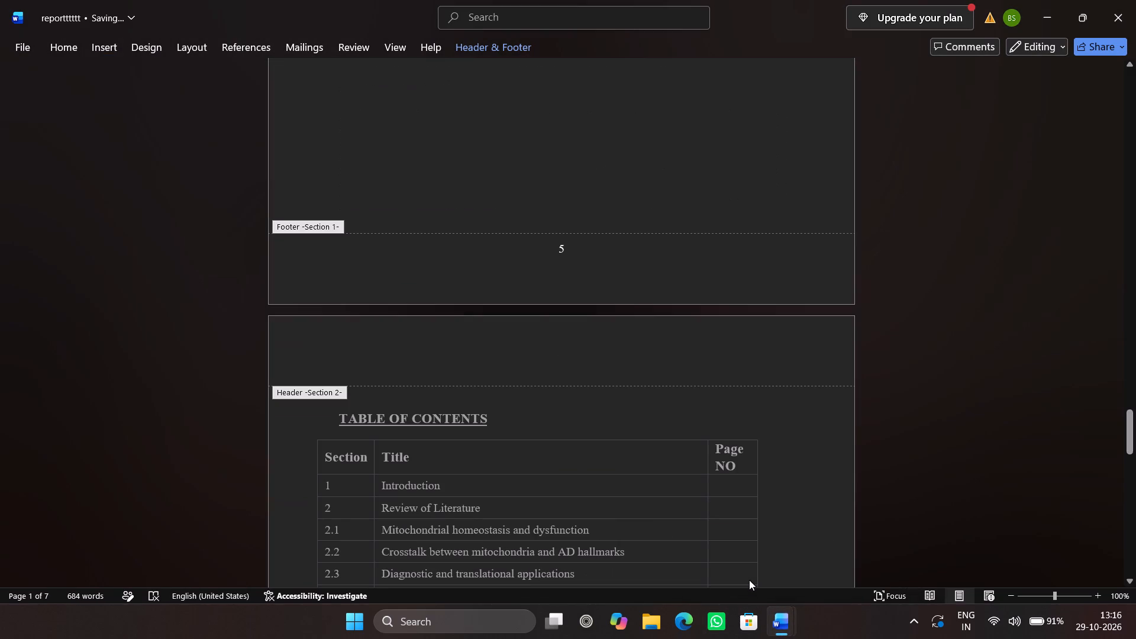
scroll(738, 464, down, 19)
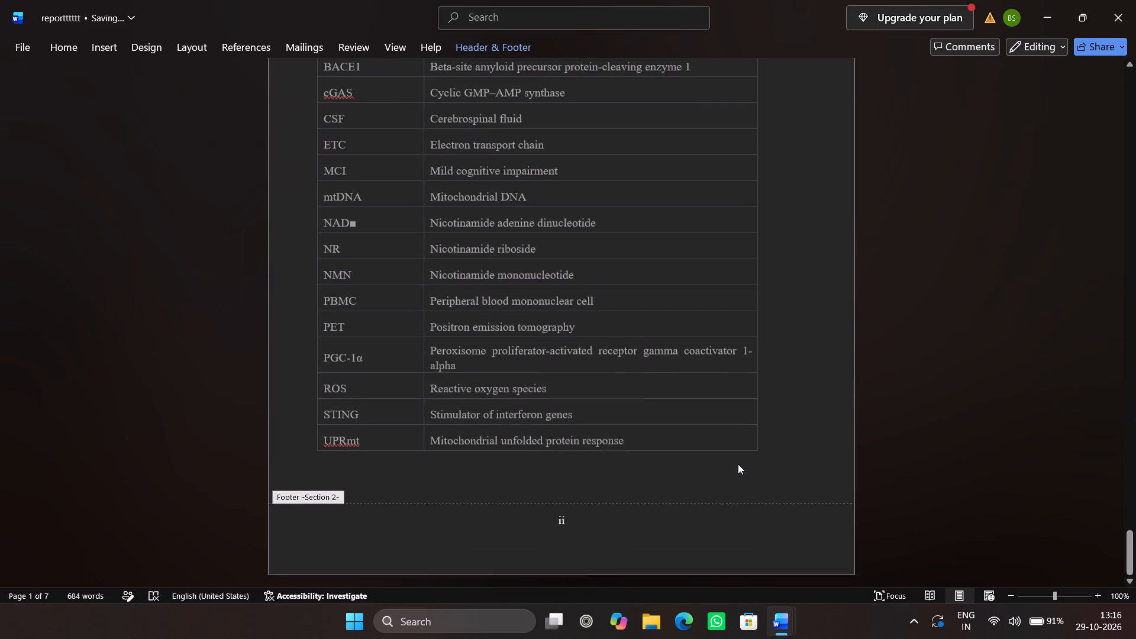
scroll(738, 464, down, 11)
click(680, 538)
key(alt+BackSpace)
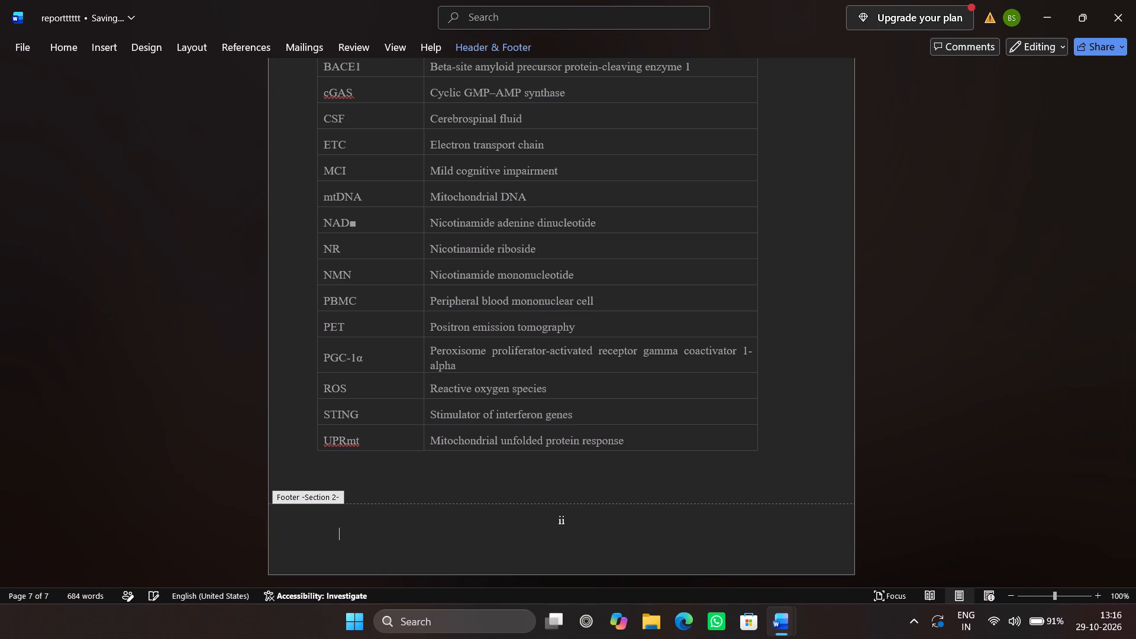
key(alt+BackSpace)
Look through the report to its appendices, and close the separate body document Document1 without saving it.
scroll(680, 538, down, 5)
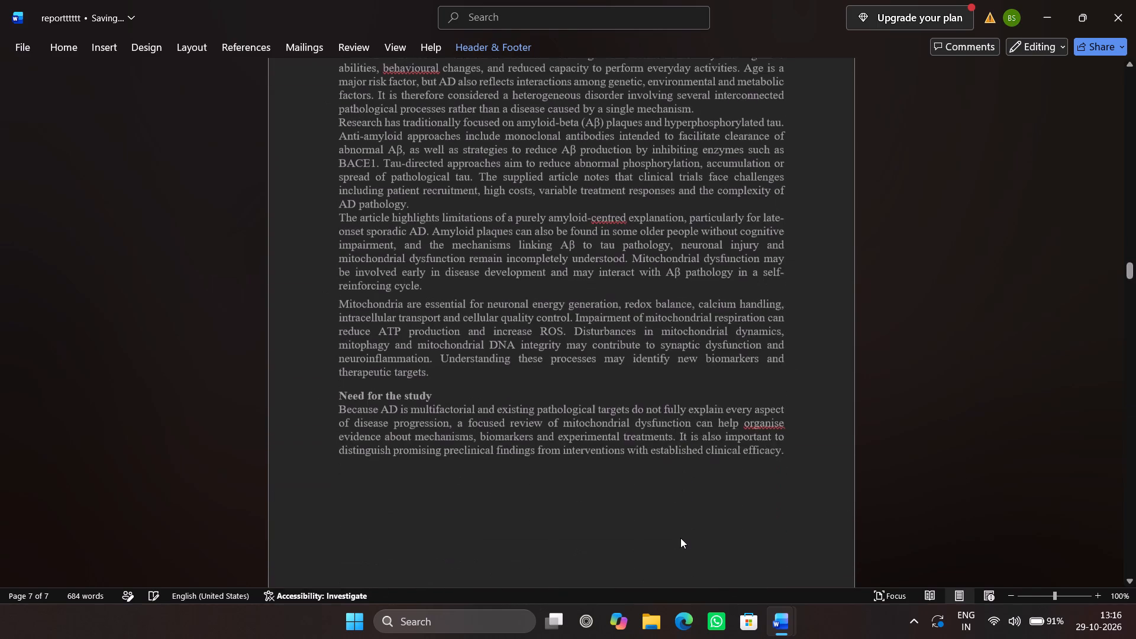
scroll(680, 538, down, 19)
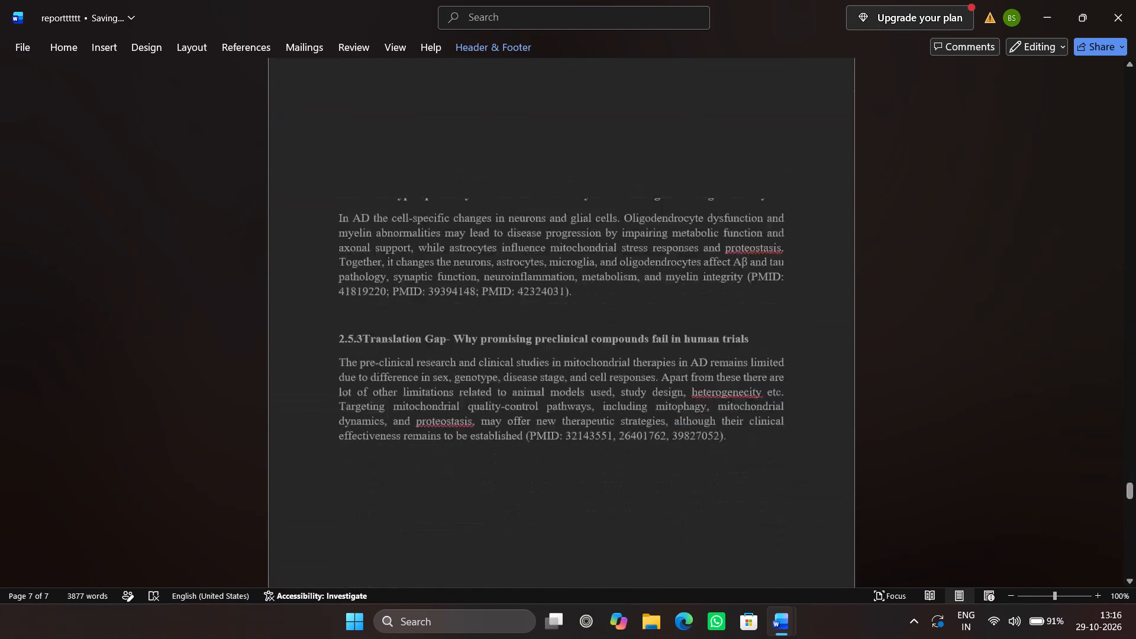
scroll(680, 538, down, 6)
click(786, 627)
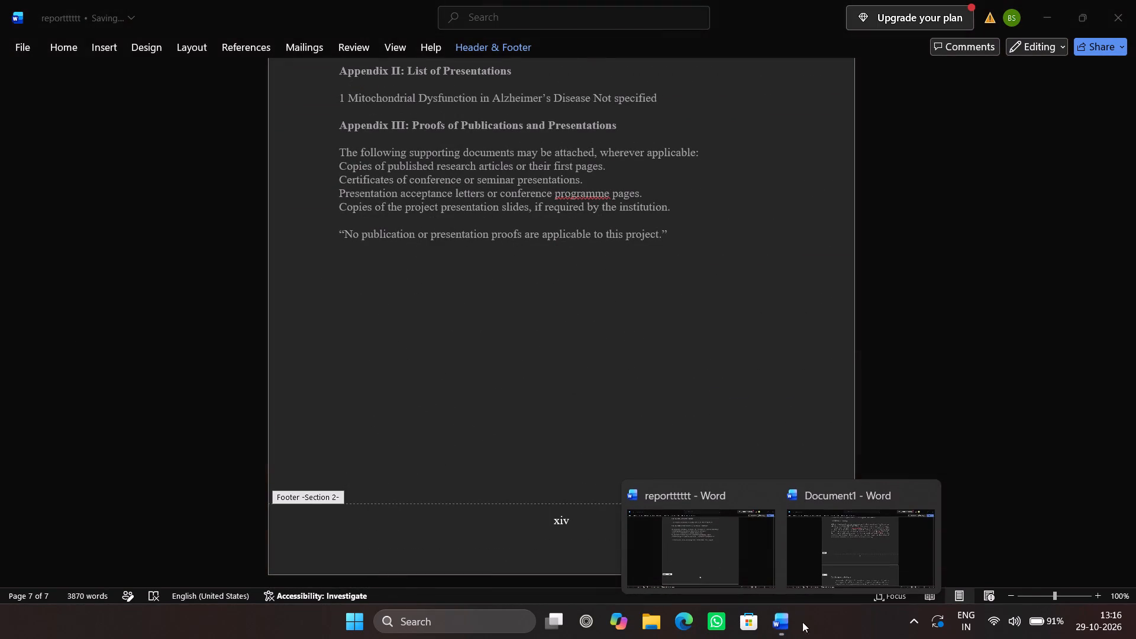
click(832, 586)
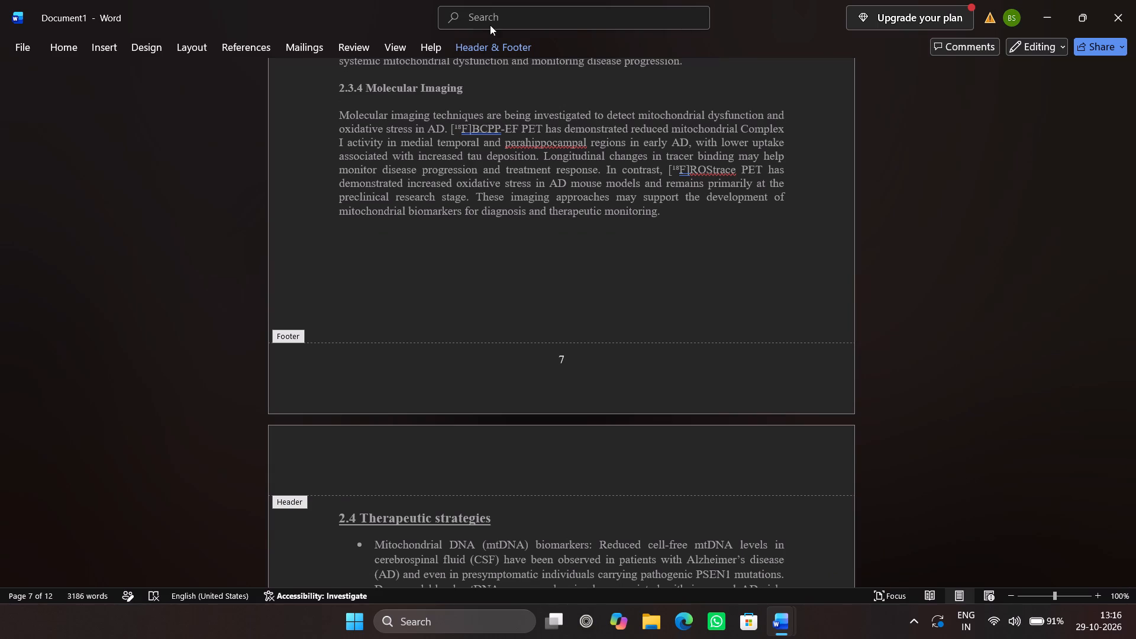
click(1135, 0)
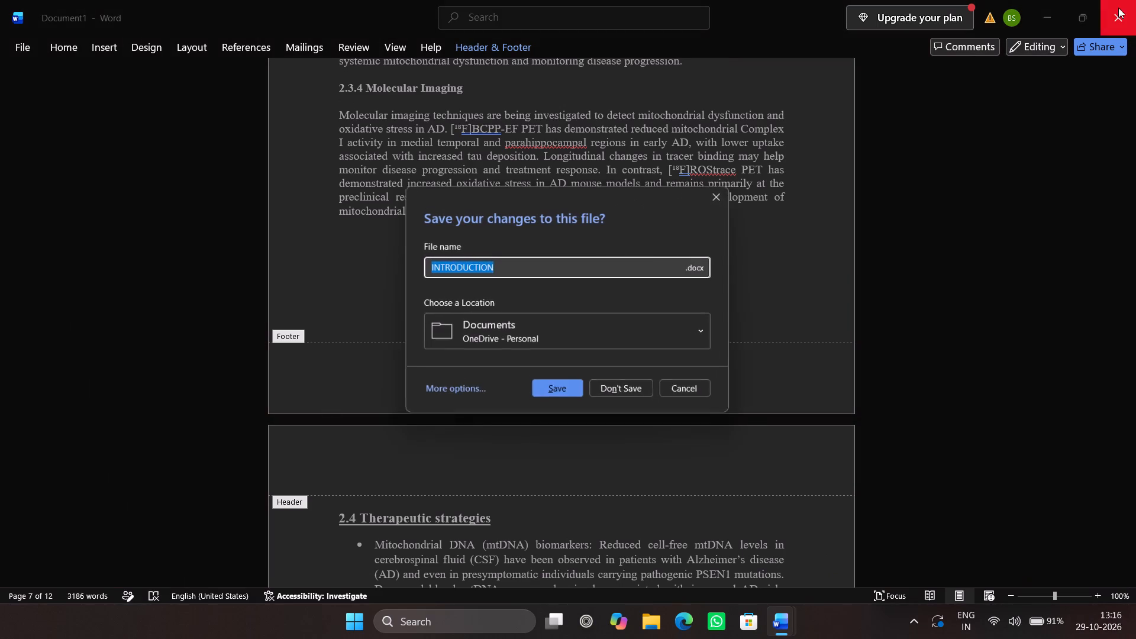
click(614, 390)
Look back through the whole report from the appendices to the cover page.
scroll(614, 390, up, 1)
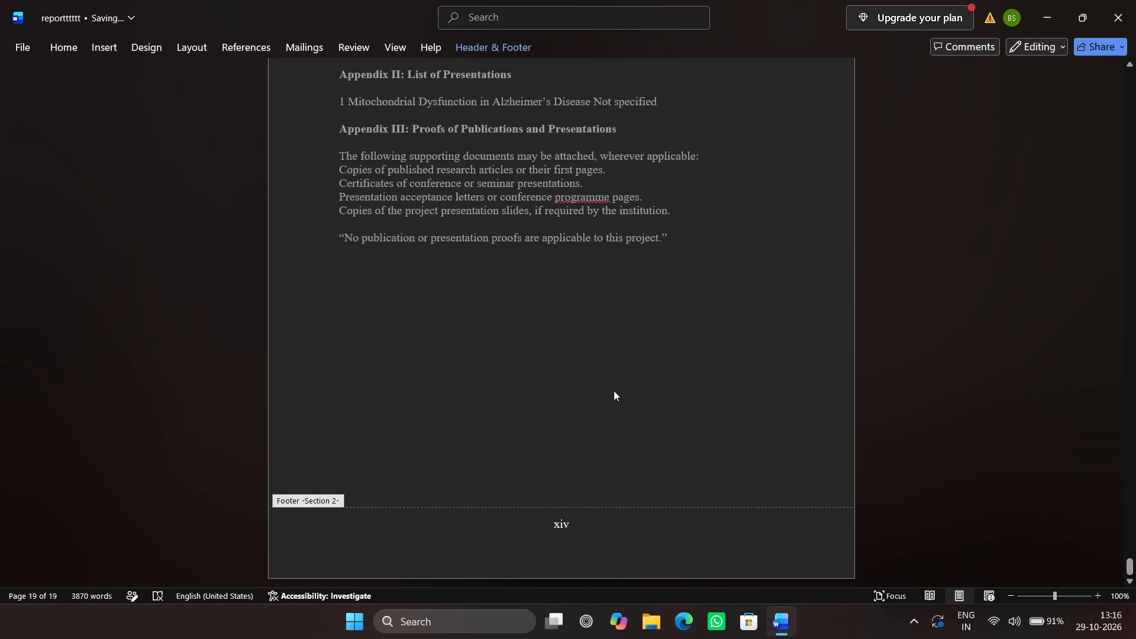
scroll(614, 390, up, 16)
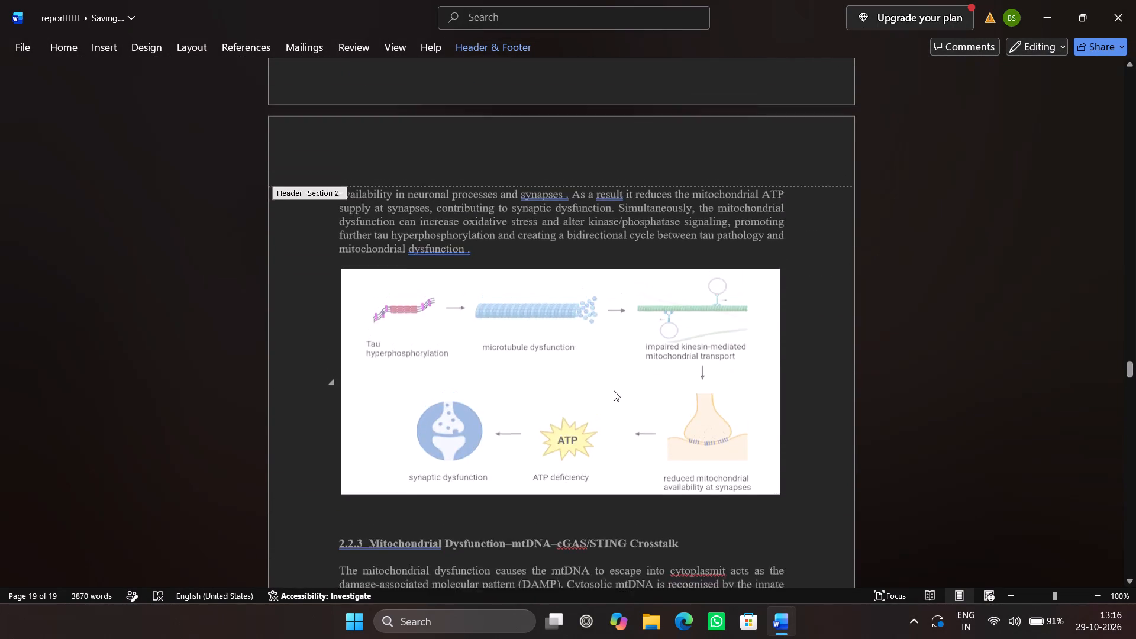
scroll(614, 390, up, 16)
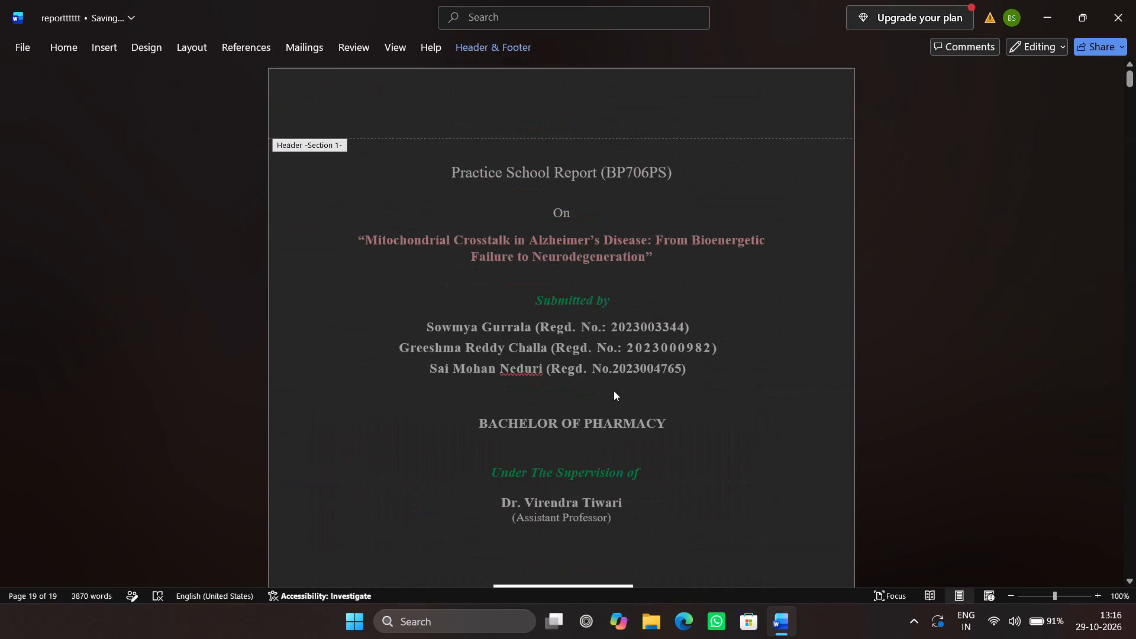
scroll(614, 390, up, 1)
Check the page order and footer numbering between the cover page and the table of contents.
scroll(487, 208, down, 1)
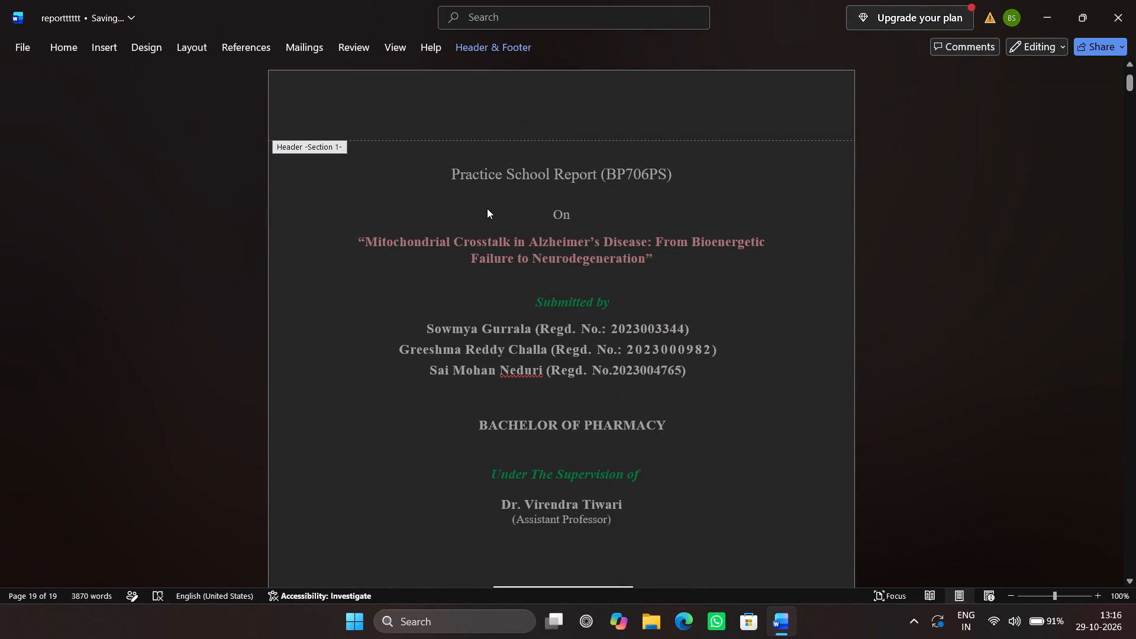
scroll(487, 208, down, 15)
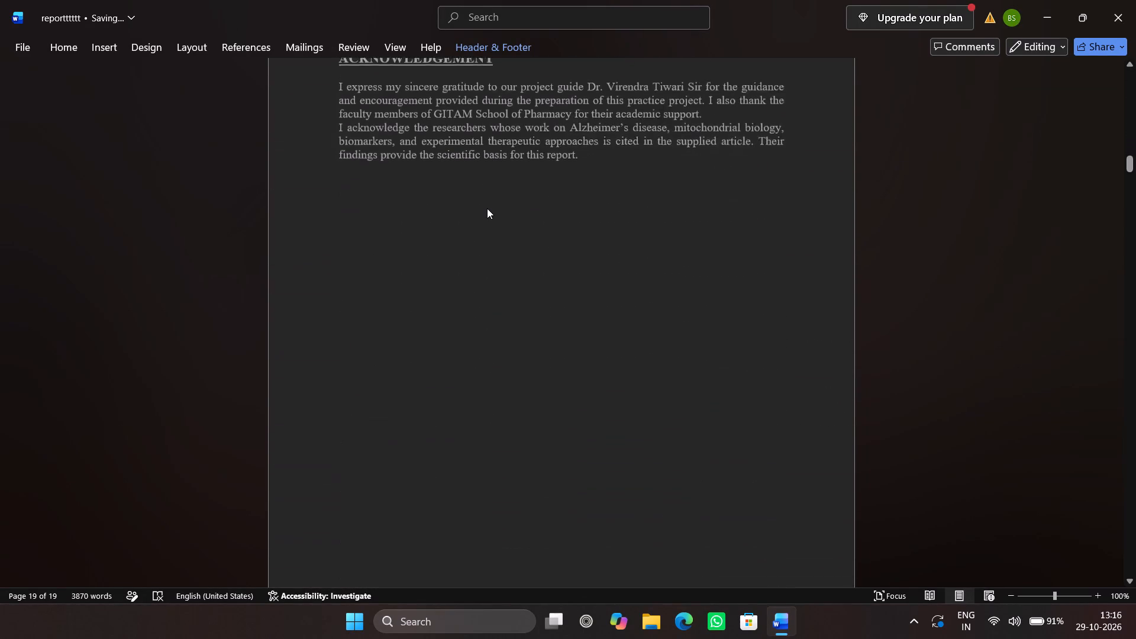
scroll(487, 208, down, 9)
scroll(487, 208, up, 1)
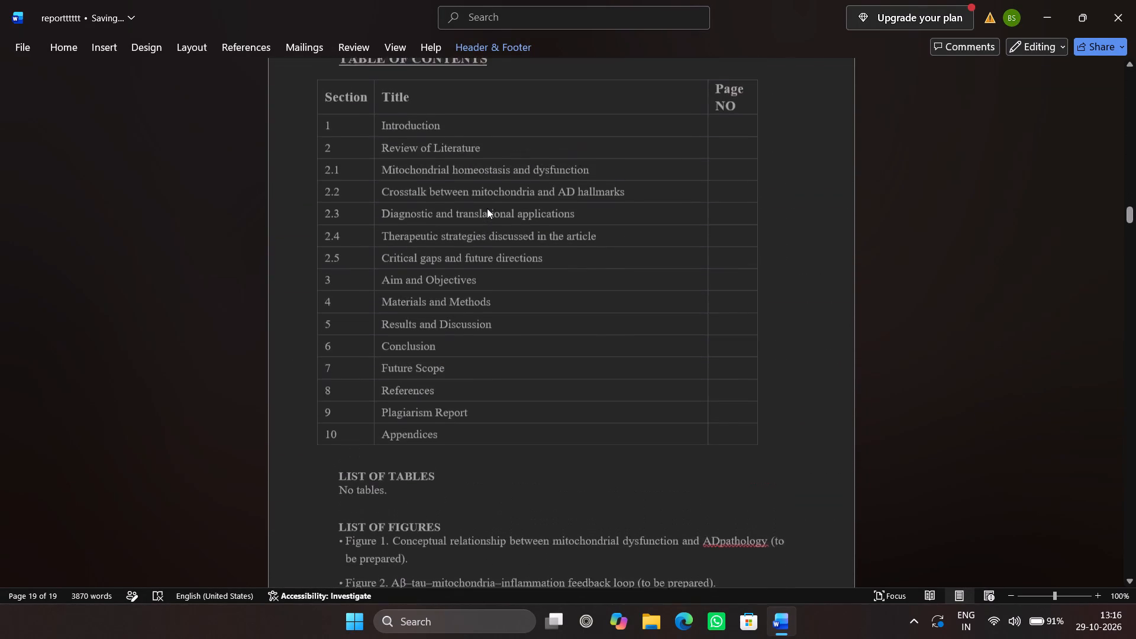
scroll(487, 208, up, 1)
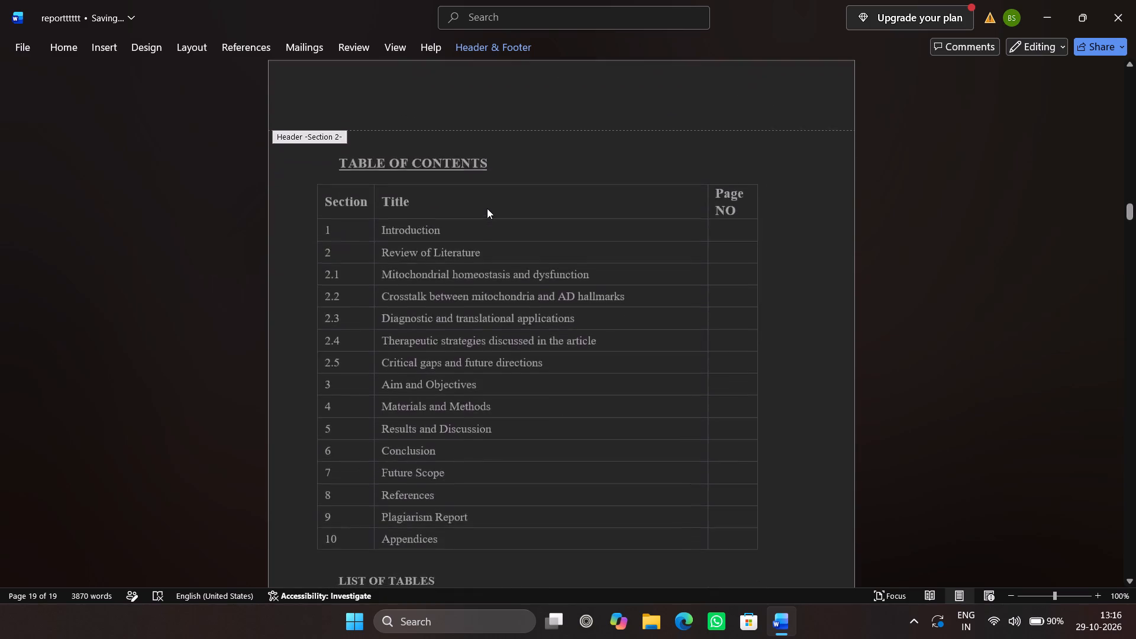
scroll(487, 208, up, 1)
scroll(569, 150, up, 6)
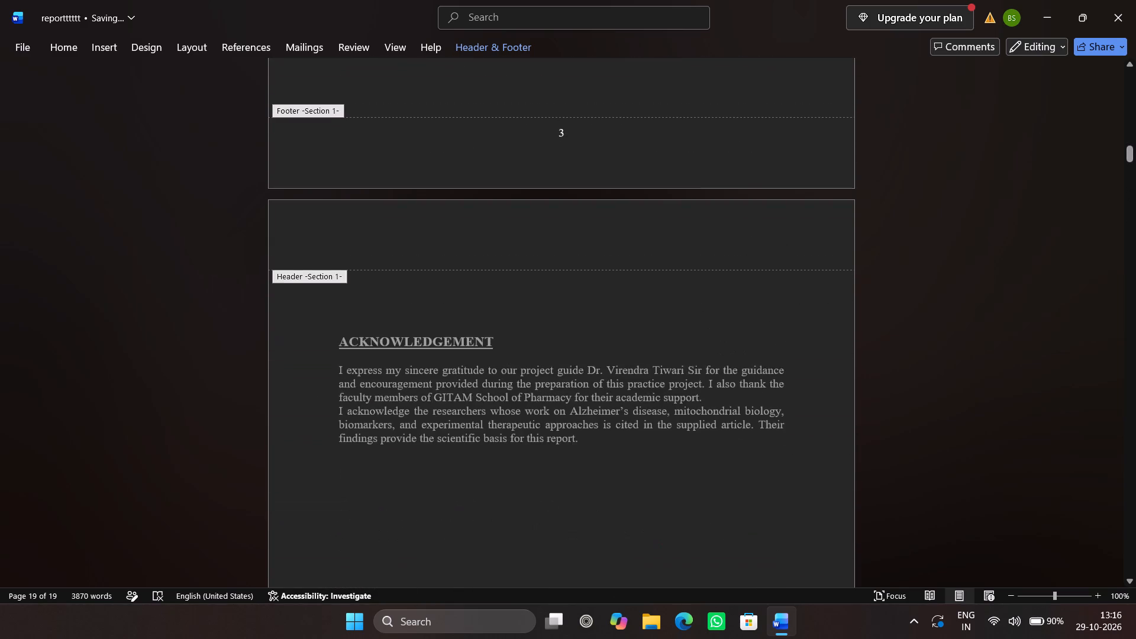
scroll(569, 150, up, 7)
Examine the front matter of Section 1 from the cover page and declaration through to the abstract.
scroll(569, 150, down, 1)
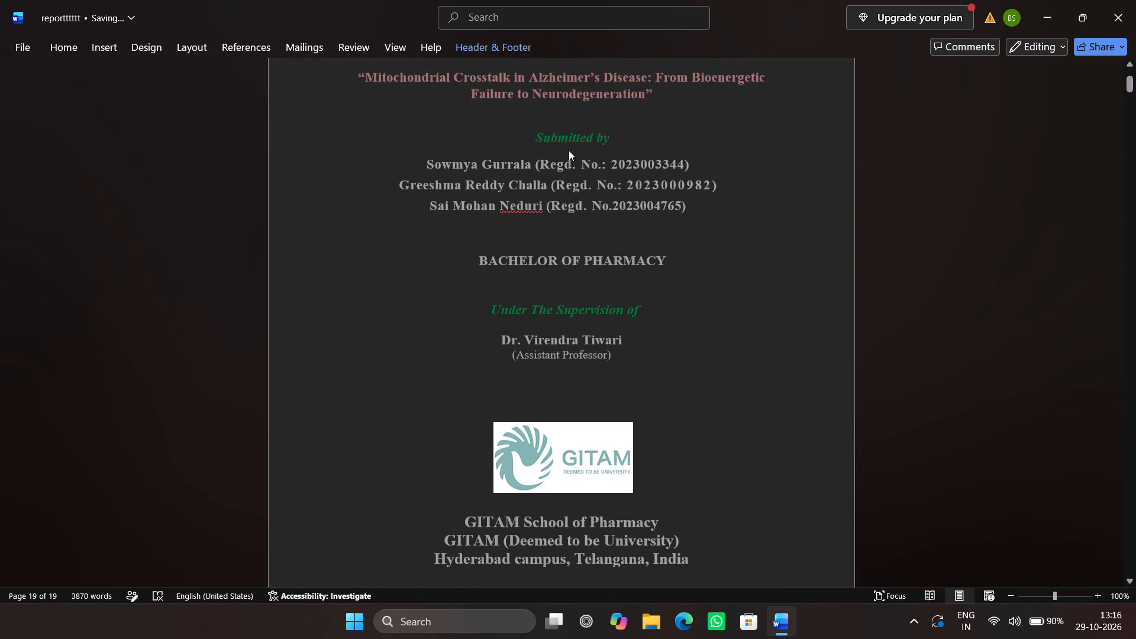
scroll(569, 150, down, 3)
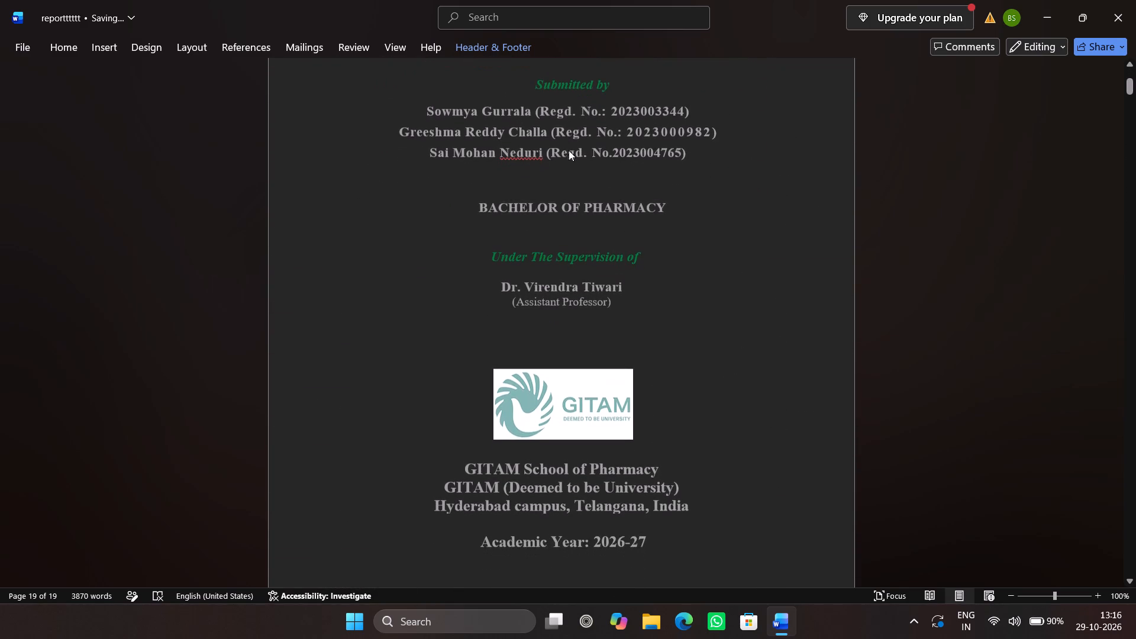
scroll(569, 150, down, 5)
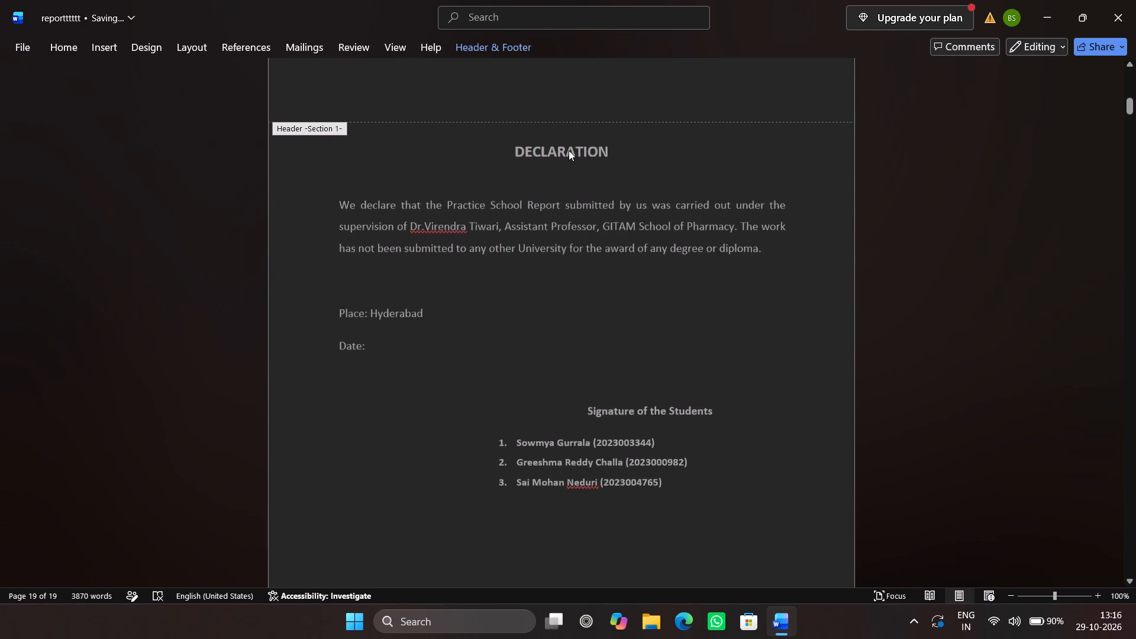
scroll(569, 150, down, 9)
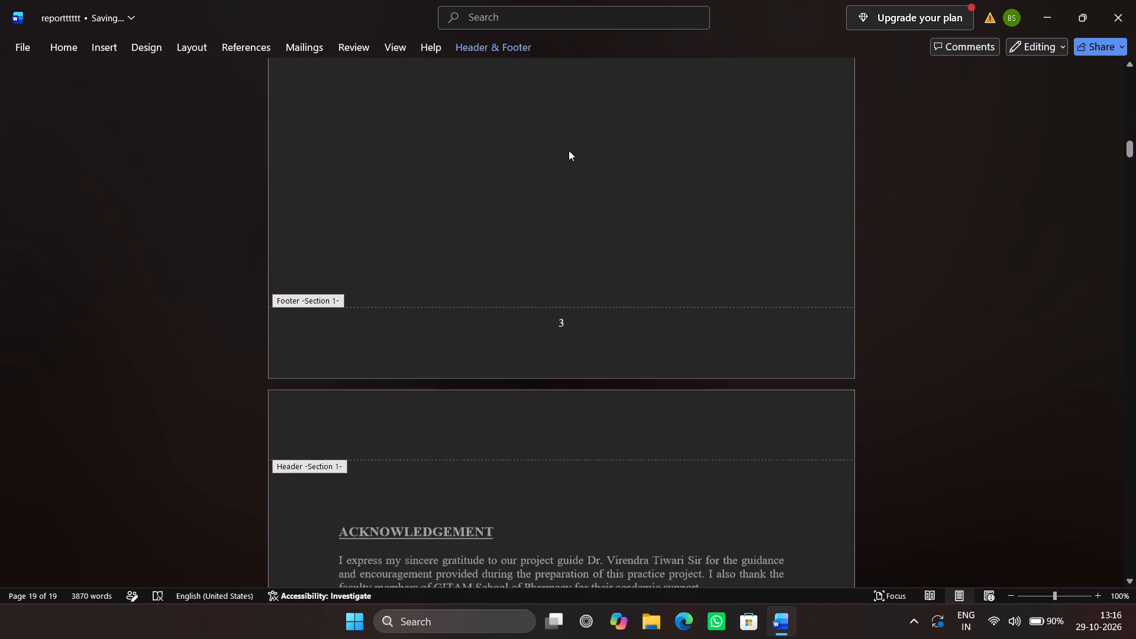
scroll(569, 150, down, 5)
scroll(569, 150, up, 1)
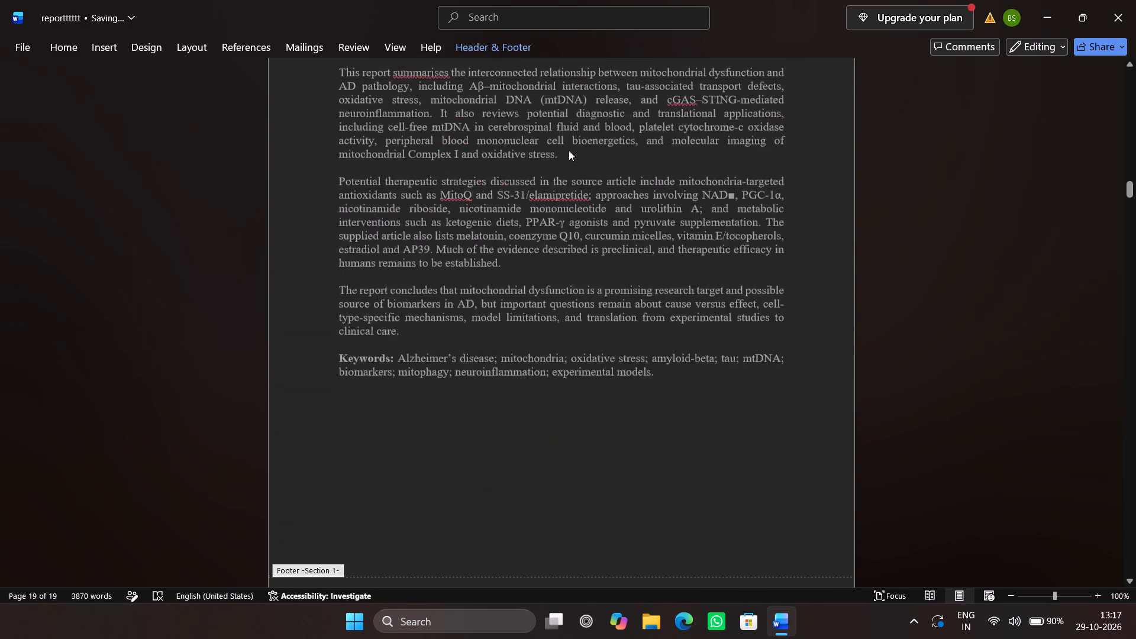
scroll(569, 150, up, 1)
scroll(569, 150, right, 1)
Insert the missing space between "AD" and "pathology" in the Figure 1 entry of the list of figures.
scroll(569, 150, down, 1)
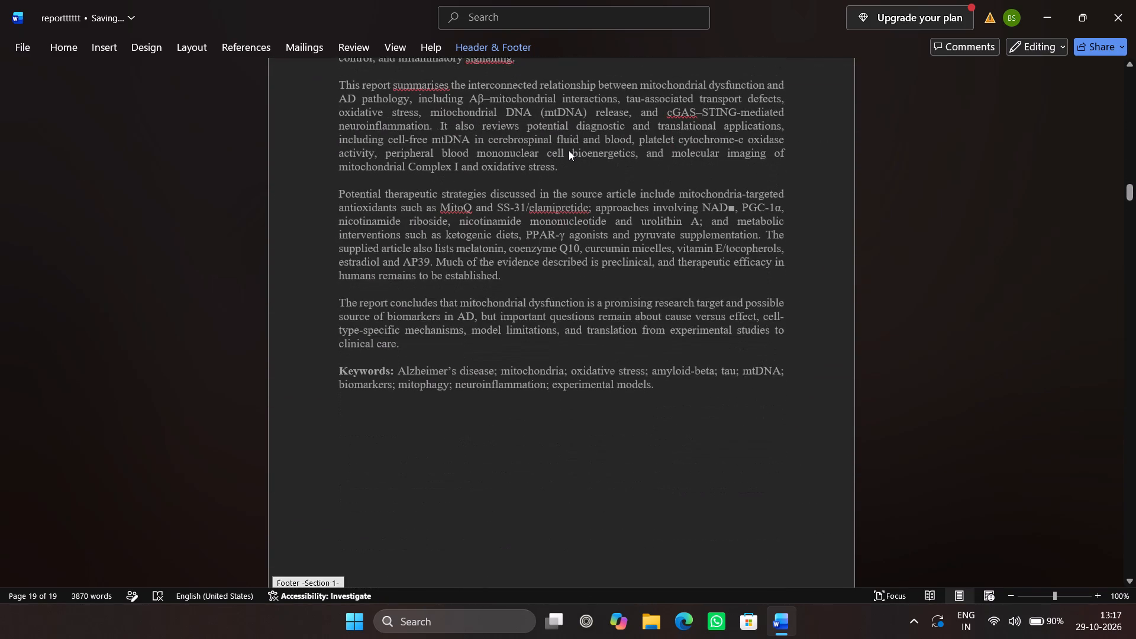
scroll(569, 150, down, 4)
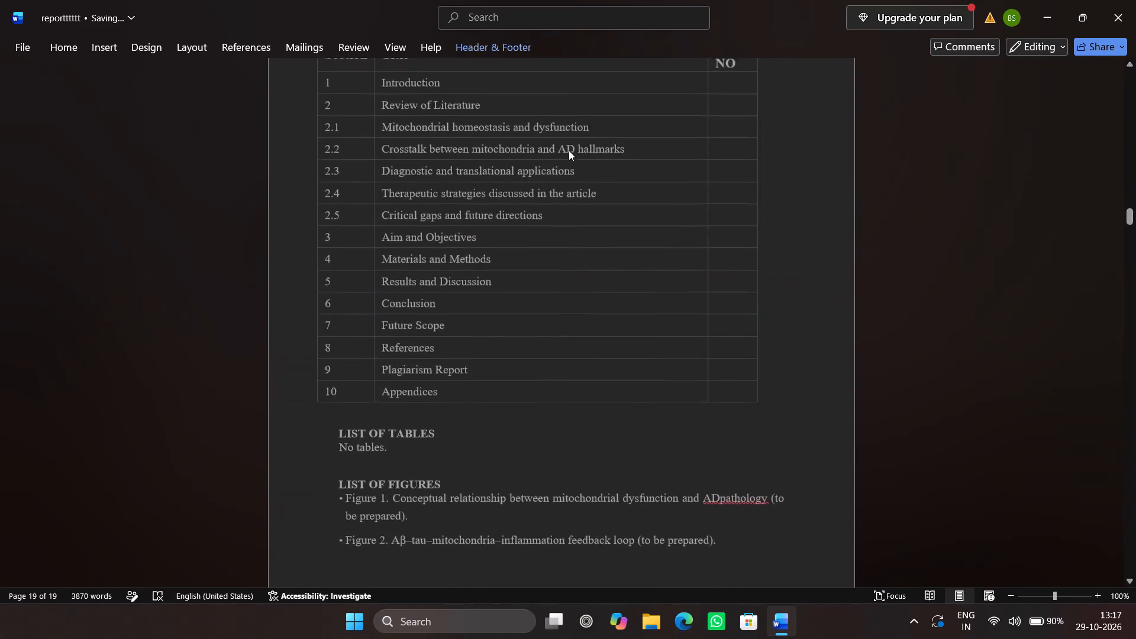
scroll(569, 150, down, 1)
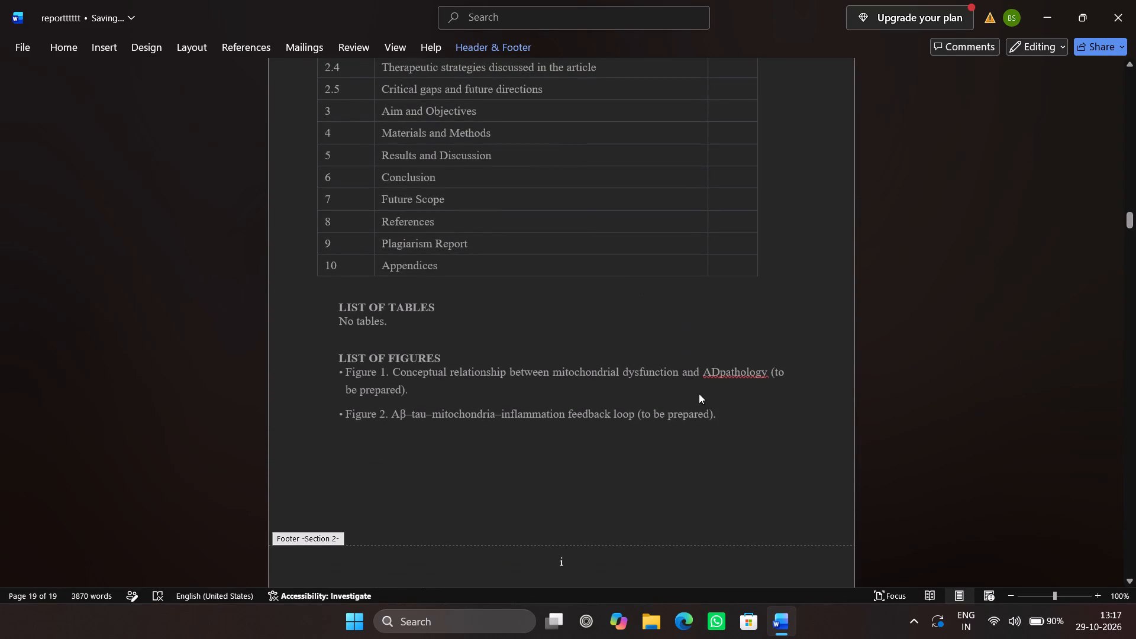
click(717, 372)
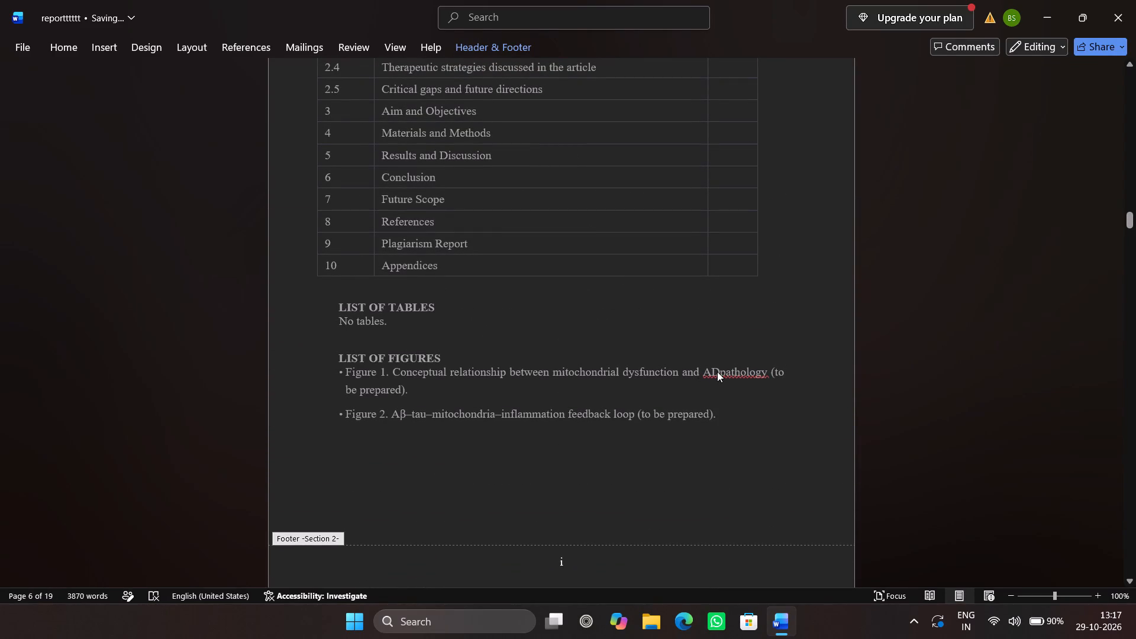
click(717, 372)
double_click(720, 372)
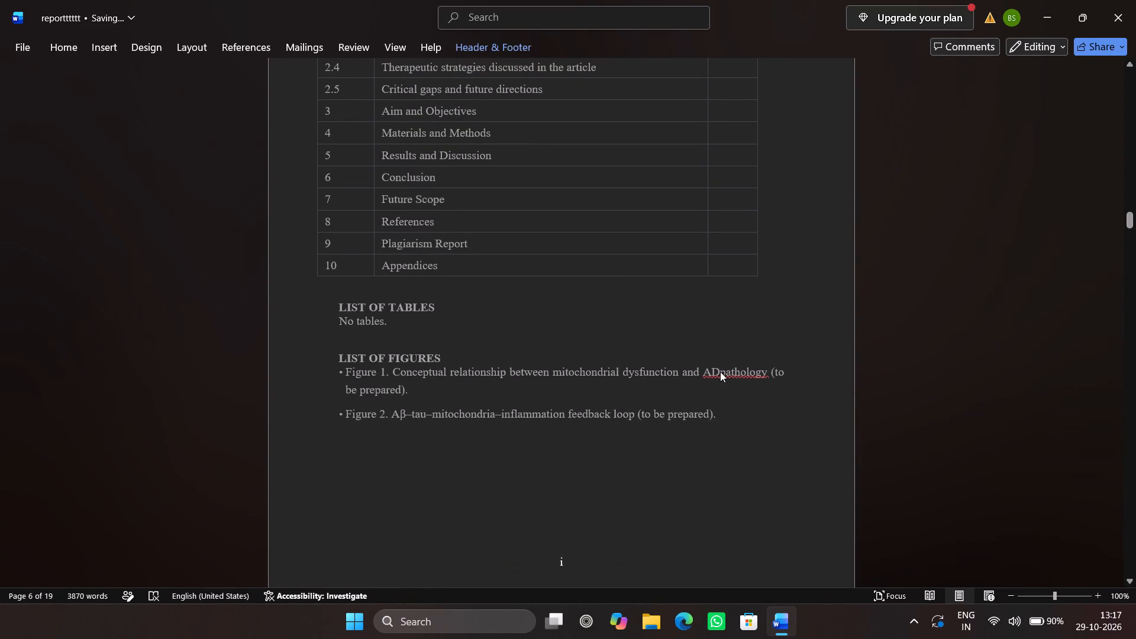
key(space)
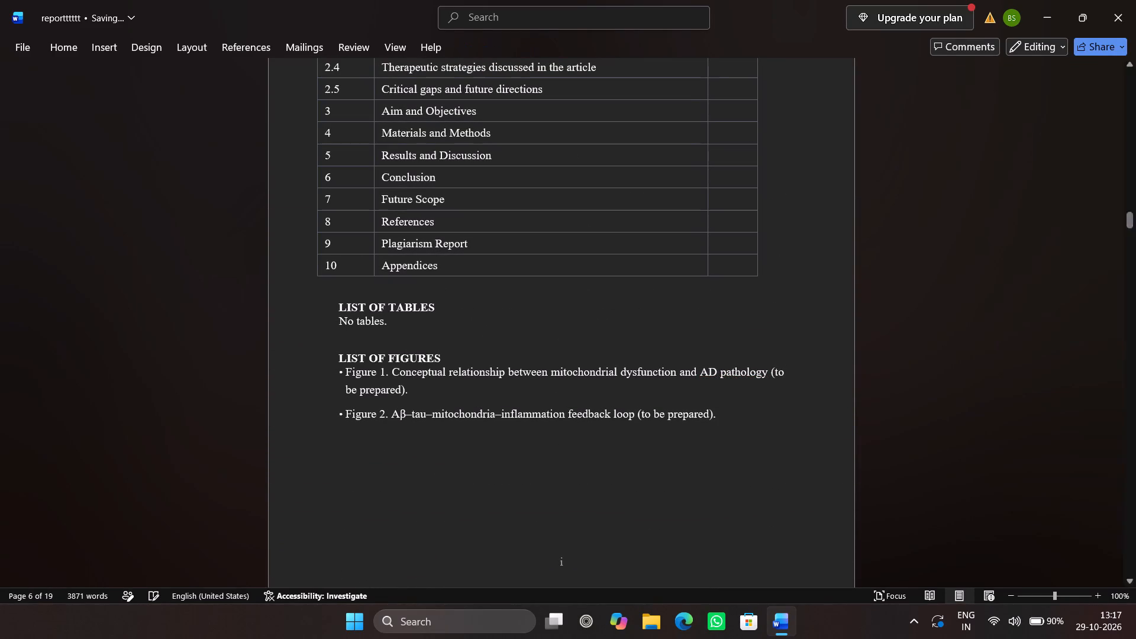
Review the pages from the abstract through the table of contents and list of abbreviations to the Introduction.
scroll(711, 377, up, 3)
scroll(711, 377, right, 1)
scroll(711, 377, down, 1)
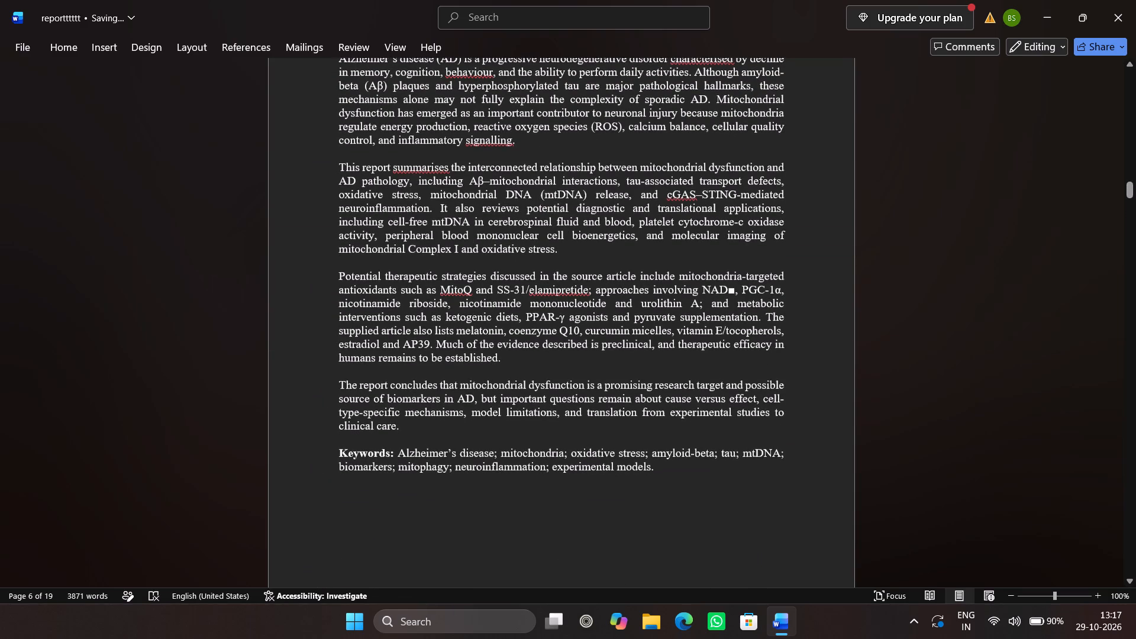
scroll(711, 377, down, 1)
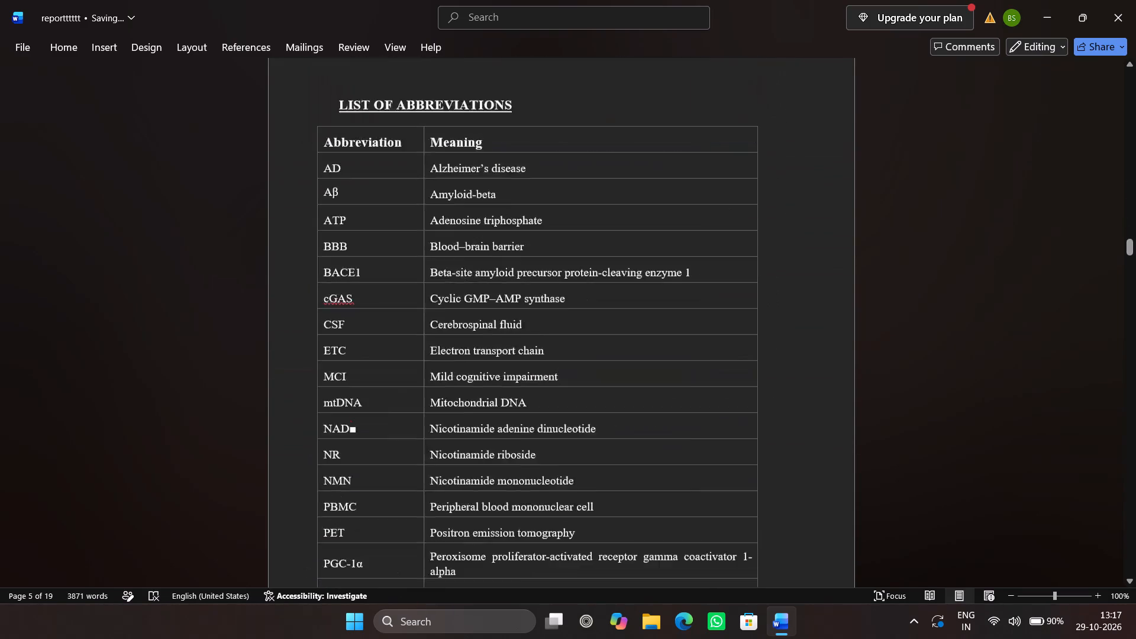
scroll(711, 377, down, 1)
scroll(711, 377, up, 1)
scroll(711, 377, down, 1)
scroll(711, 377, up, 1)
scroll(711, 377, down, 1)
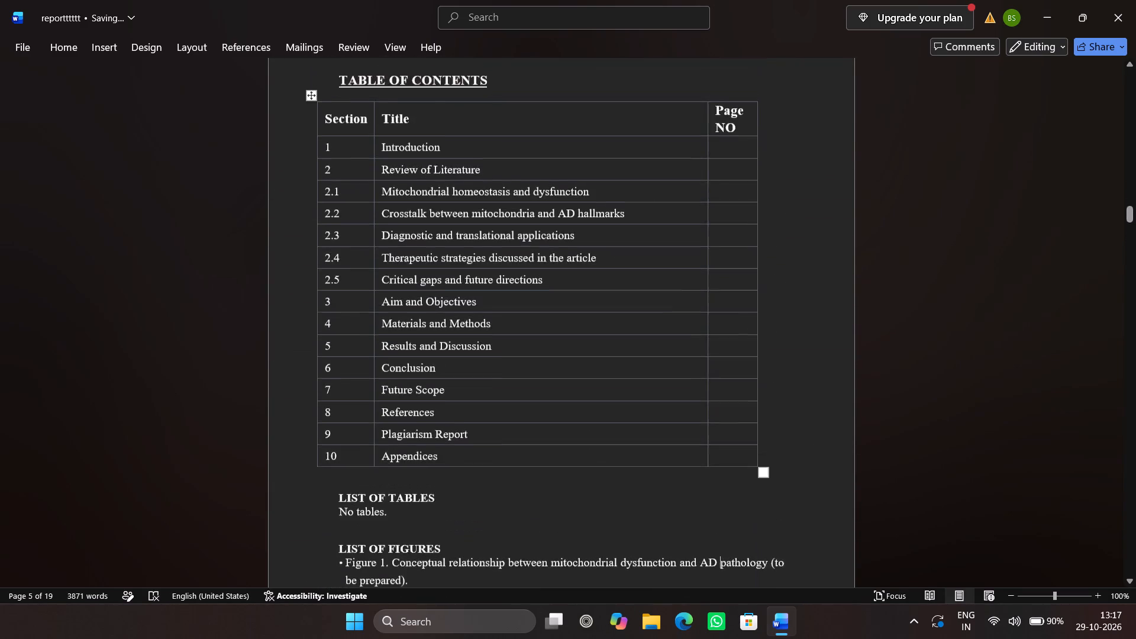
scroll(711, 377, down, 1)
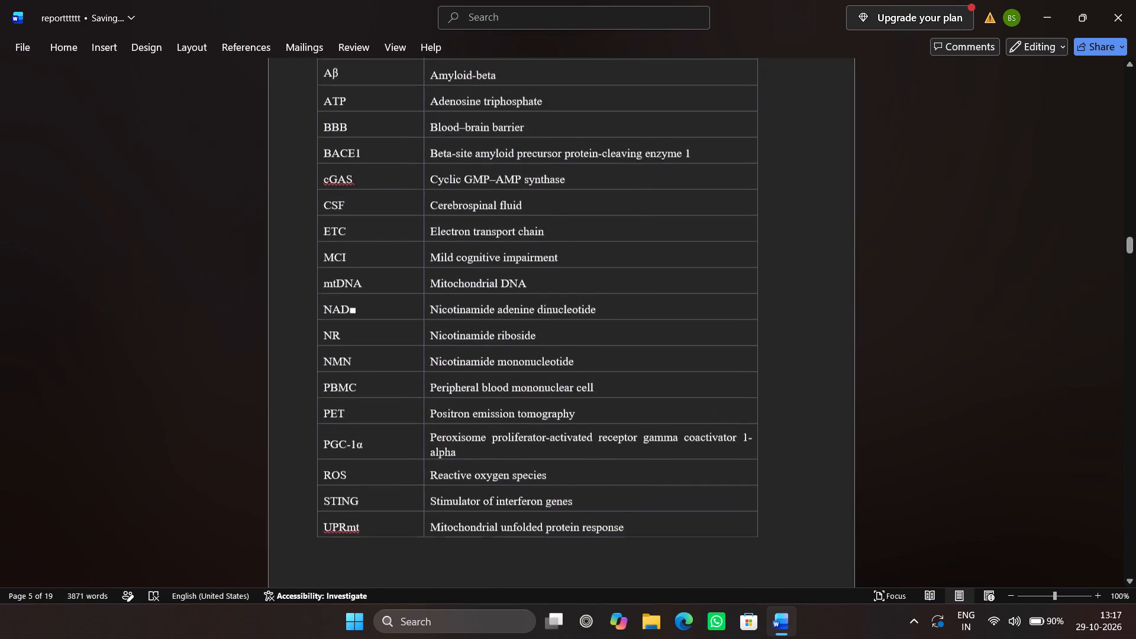
scroll(711, 377, down, 1)
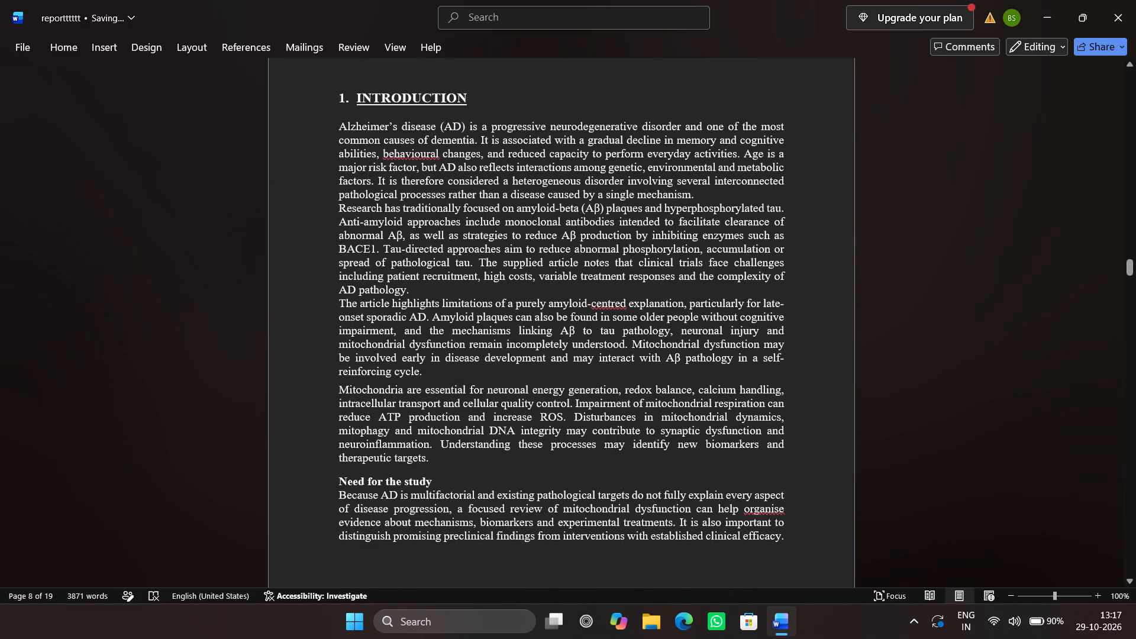
Insert a blank line after each of the four opening Introduction paragraphs, up to the "Need for the study" subheading.
click(734, 201)
click(737, 192)
key(Return)
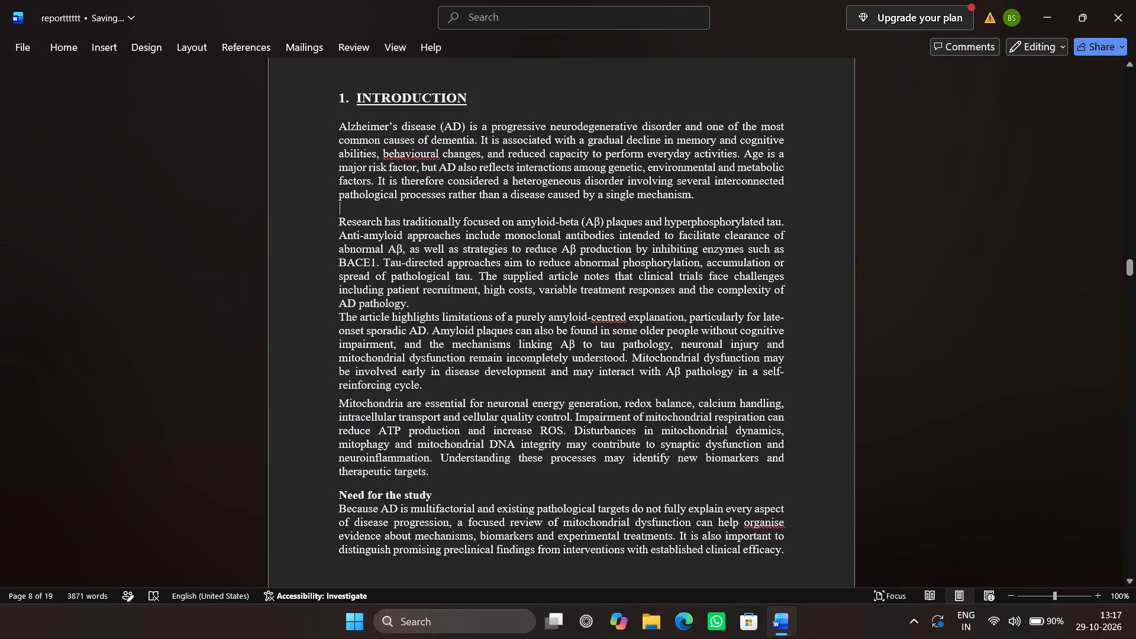
click(567, 304)
key(Return)
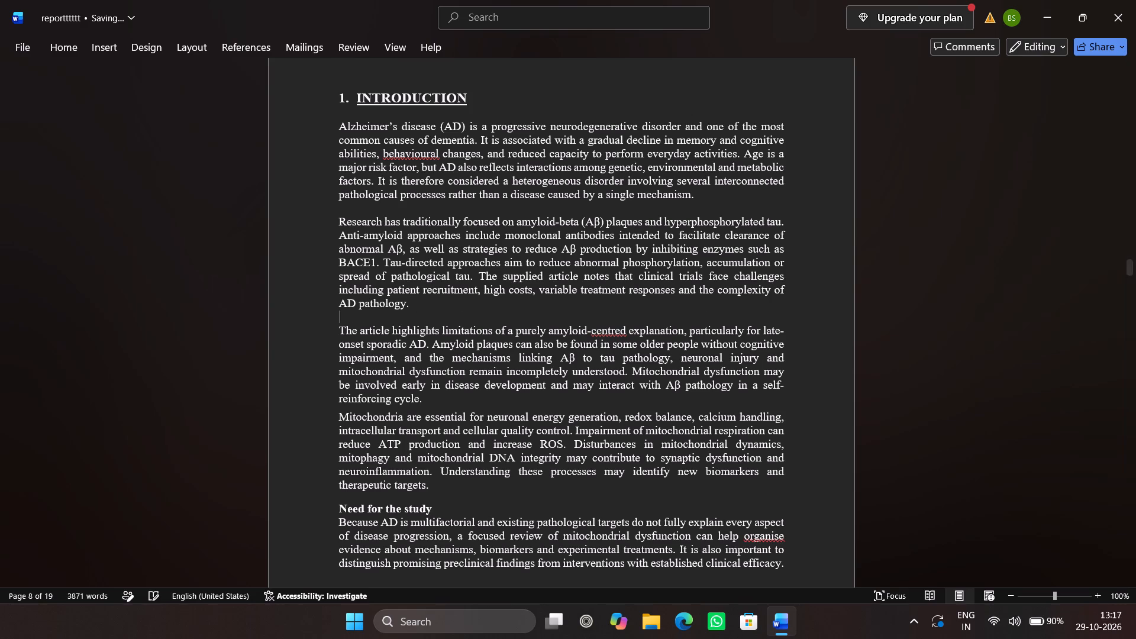
click(493, 399)
key(Return)
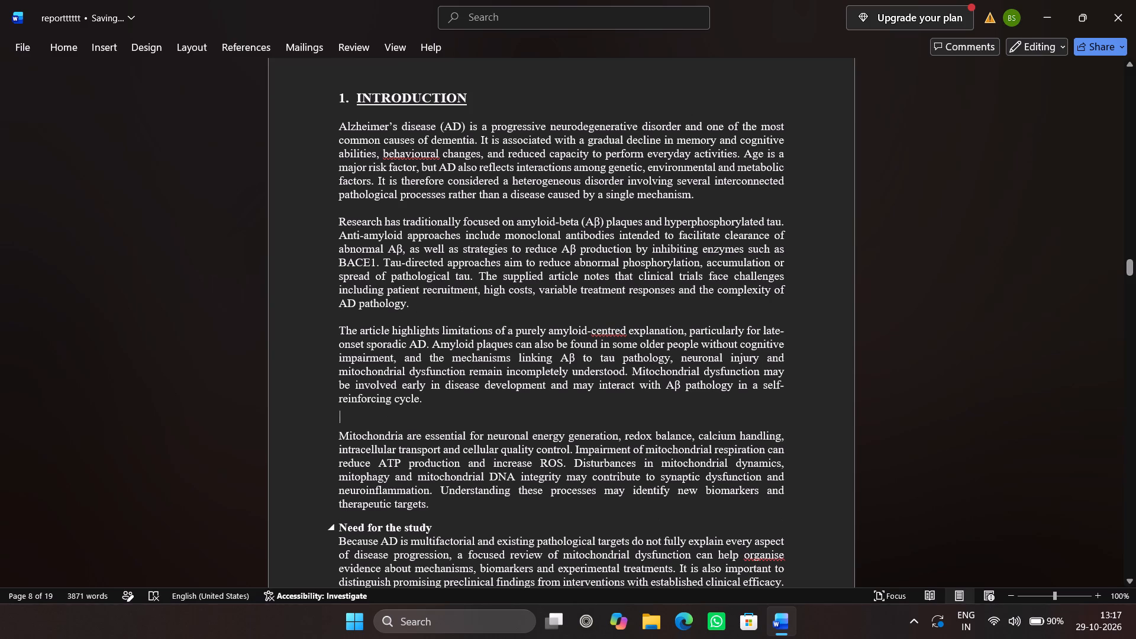
click(354, 514)
click(442, 514)
key(Return)
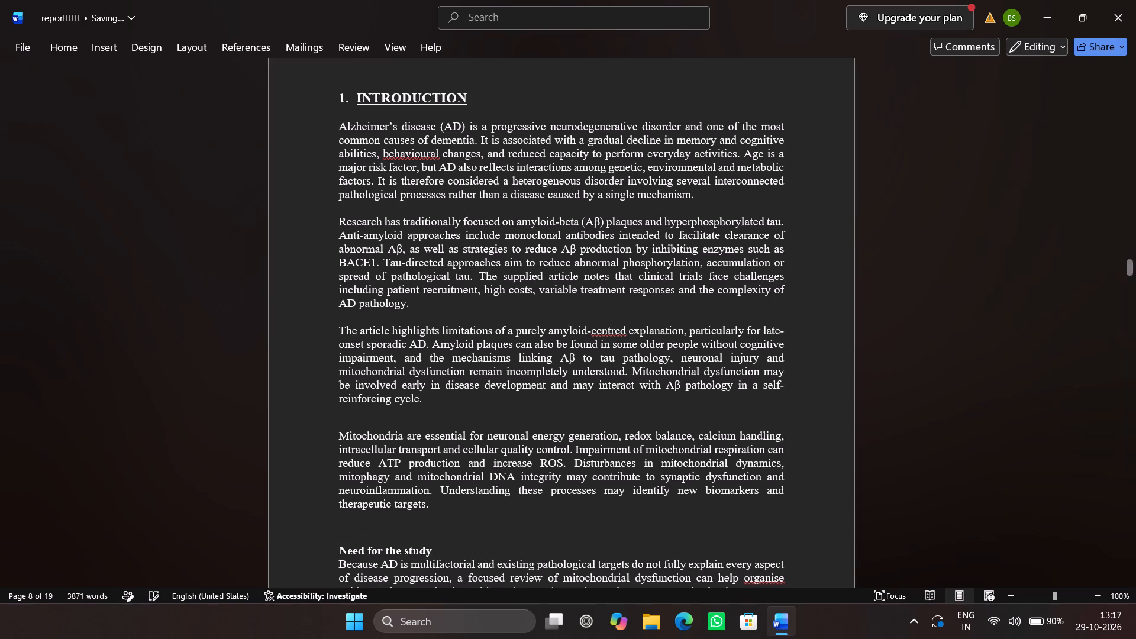
Set the font size of the "INTRODUCTION" heading to 16.
scroll(442, 514, down, 3)
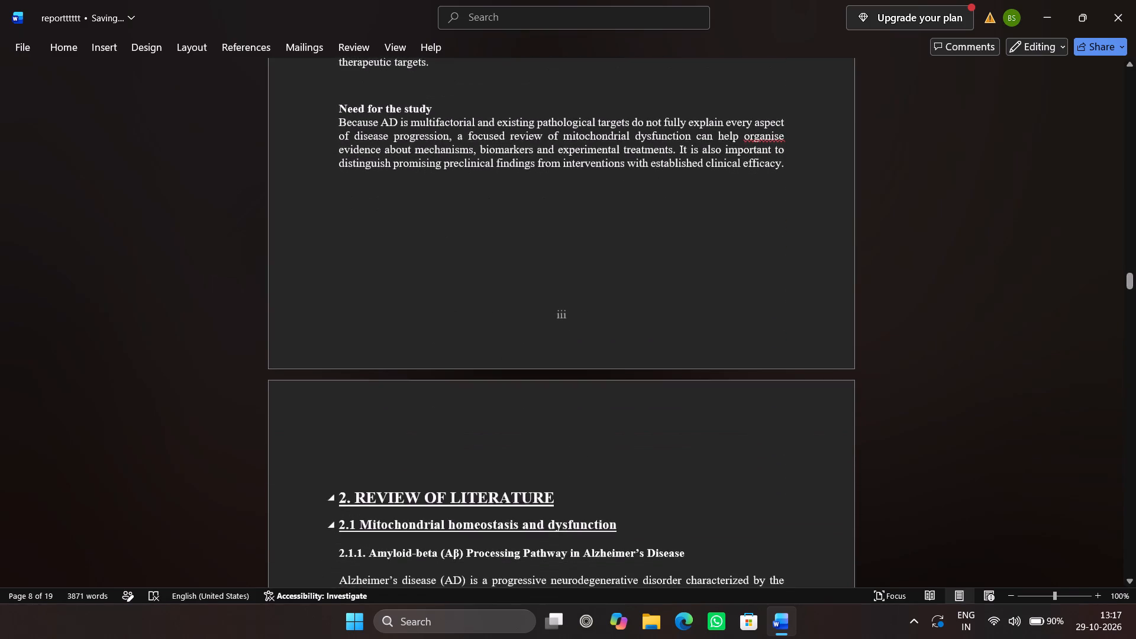
scroll(442, 514, up, 2)
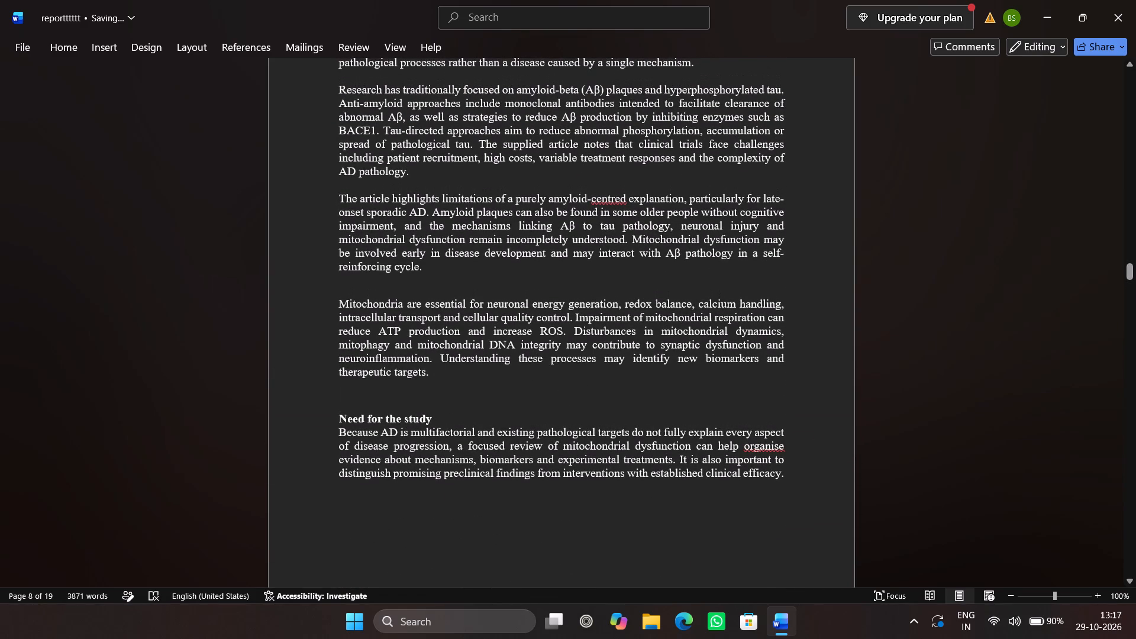
scroll(443, 415, down, 1)
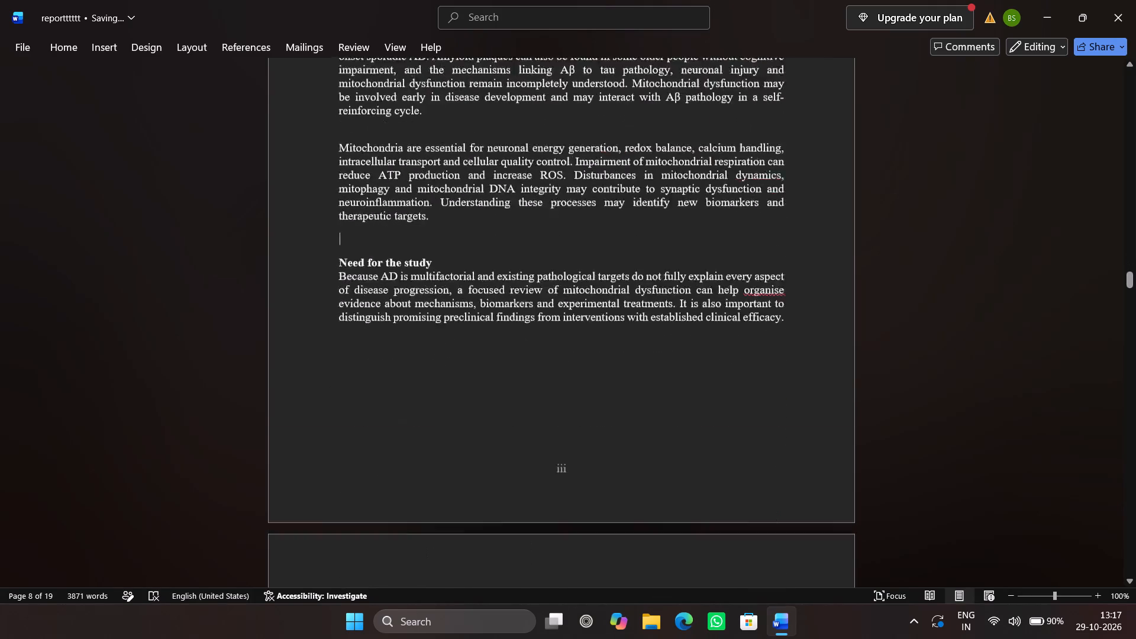
scroll(443, 415, down, 1)
scroll(443, 415, up, 3)
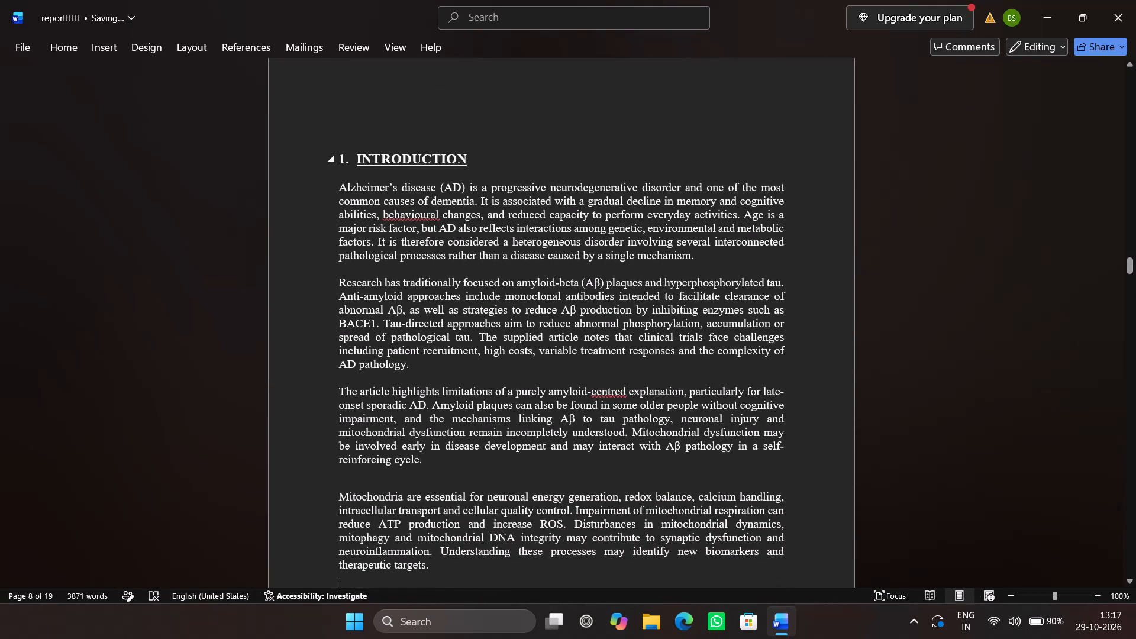
scroll(459, 162, down, 3)
scroll(459, 162, up, 1)
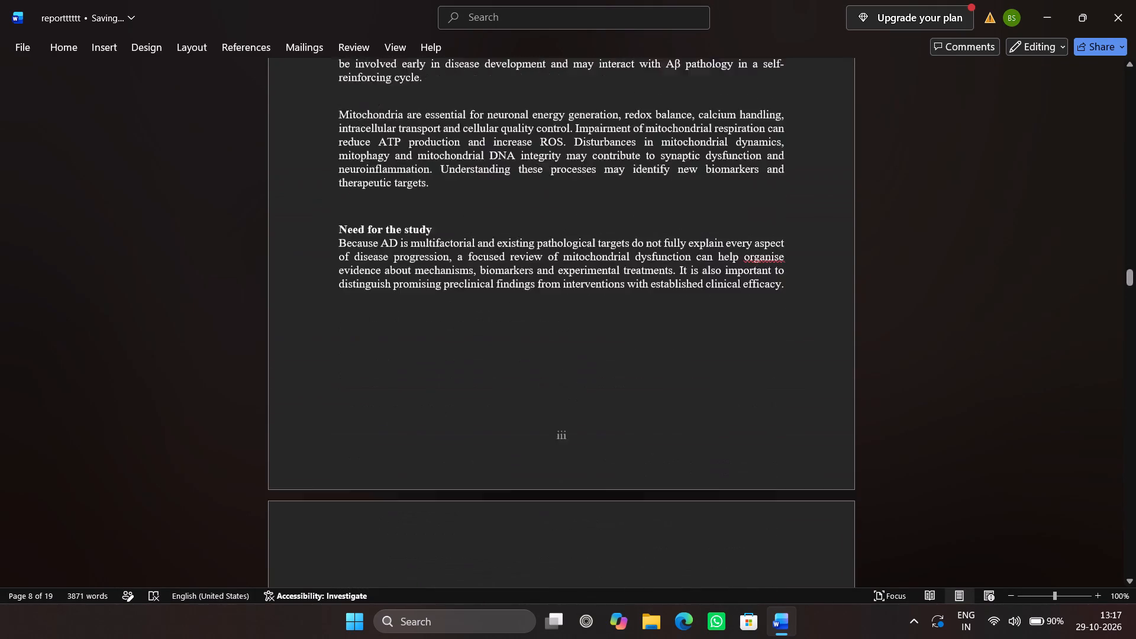
scroll(459, 162, up, 1)
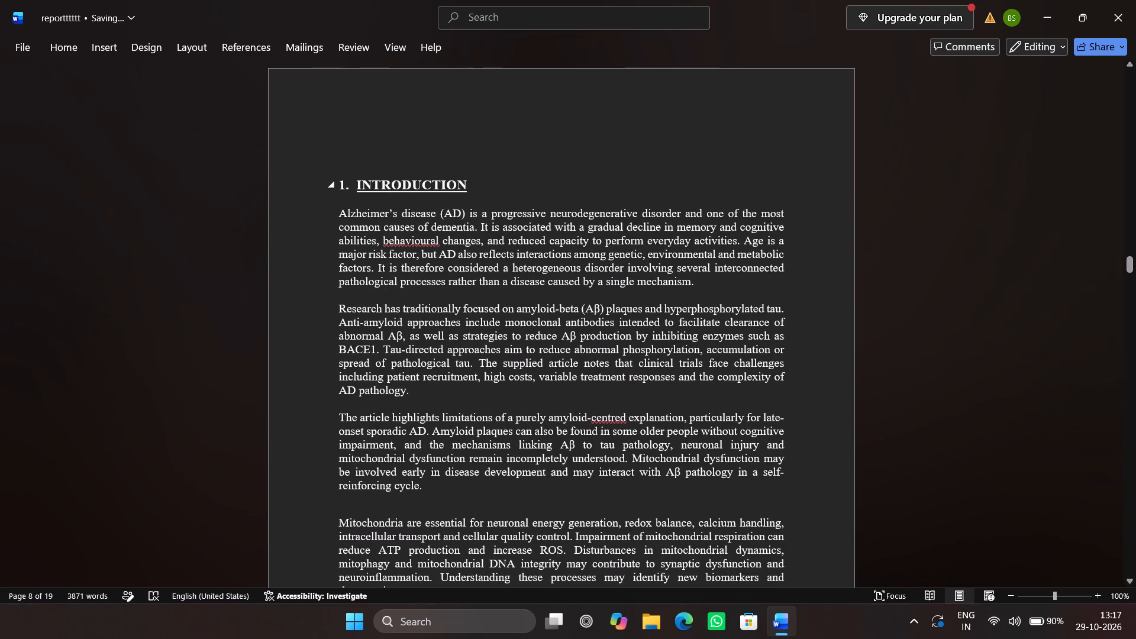
drag(466, 187, 382, 201)
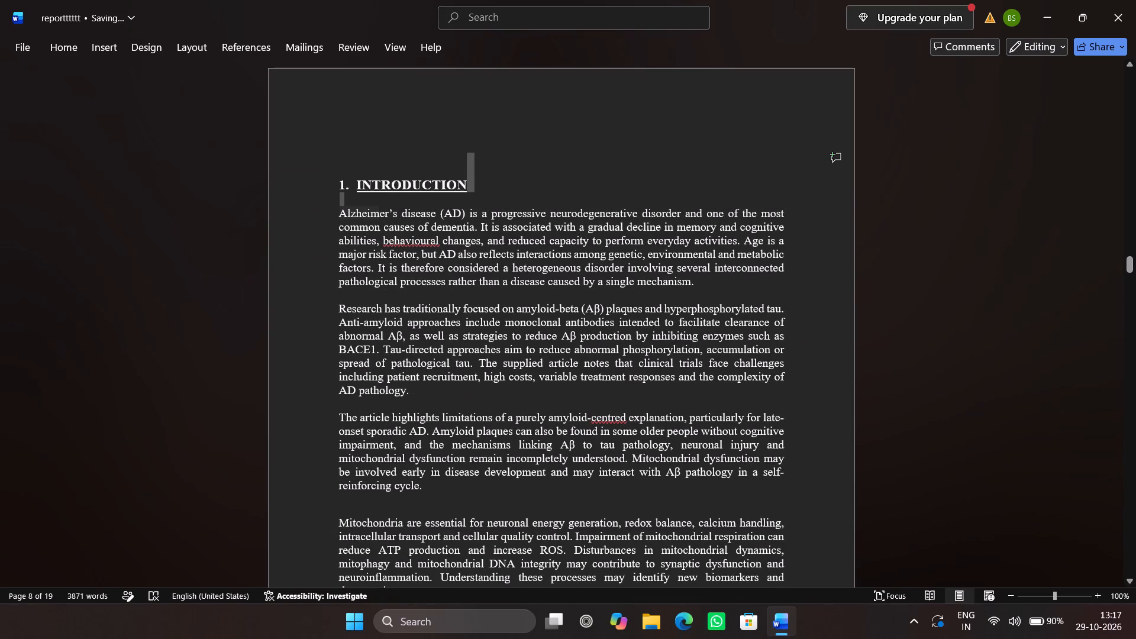
drag(382, 201, 326, 185)
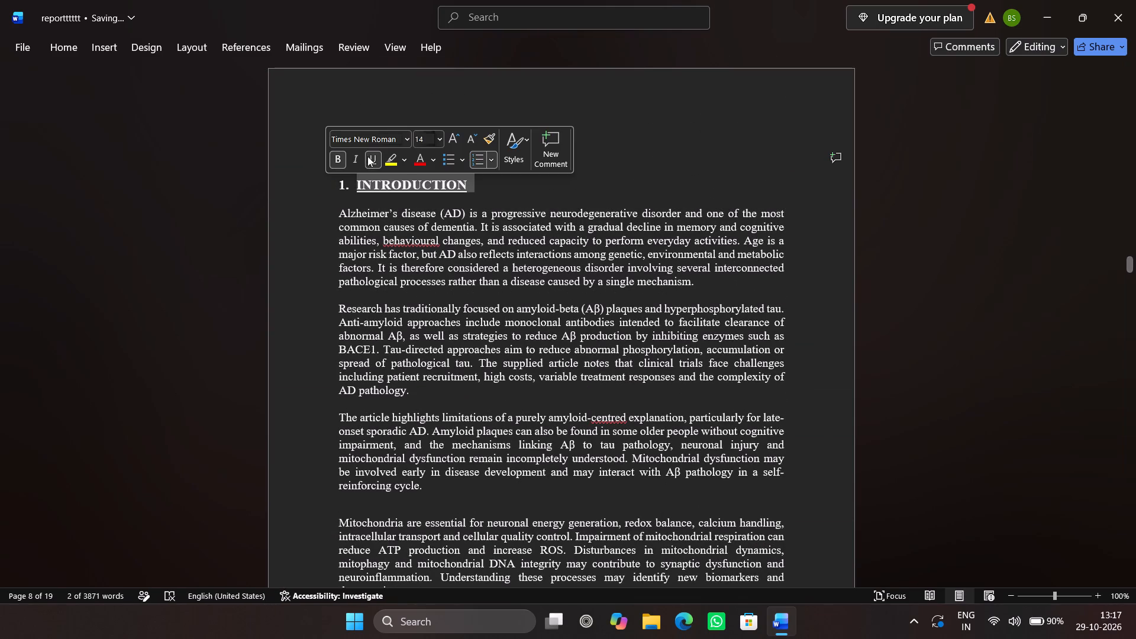
click(438, 136)
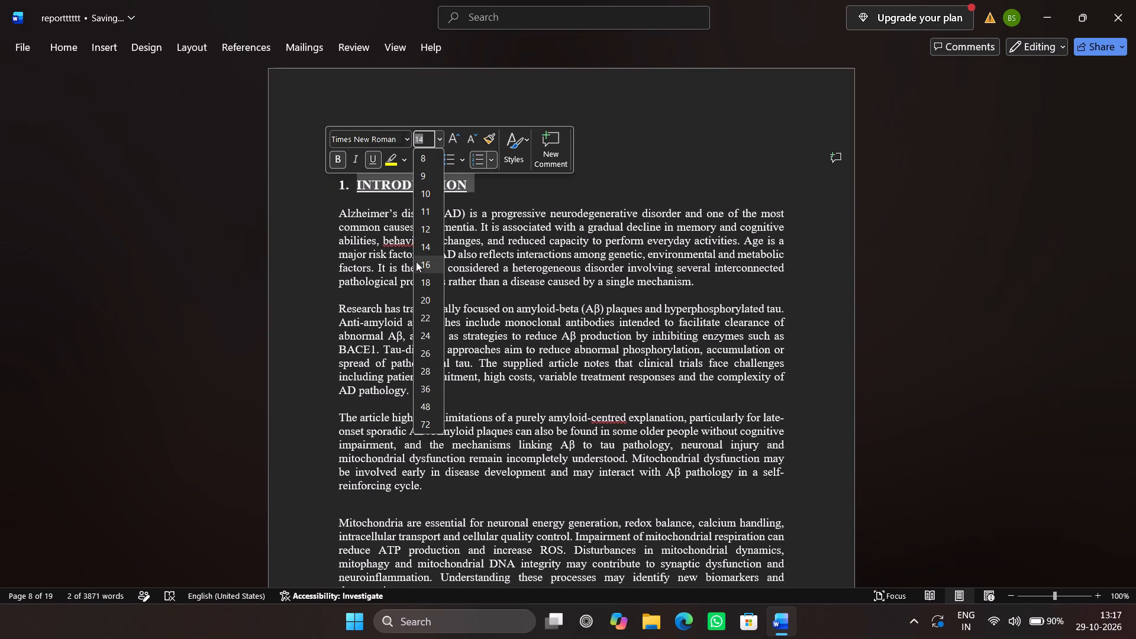
click(428, 272)
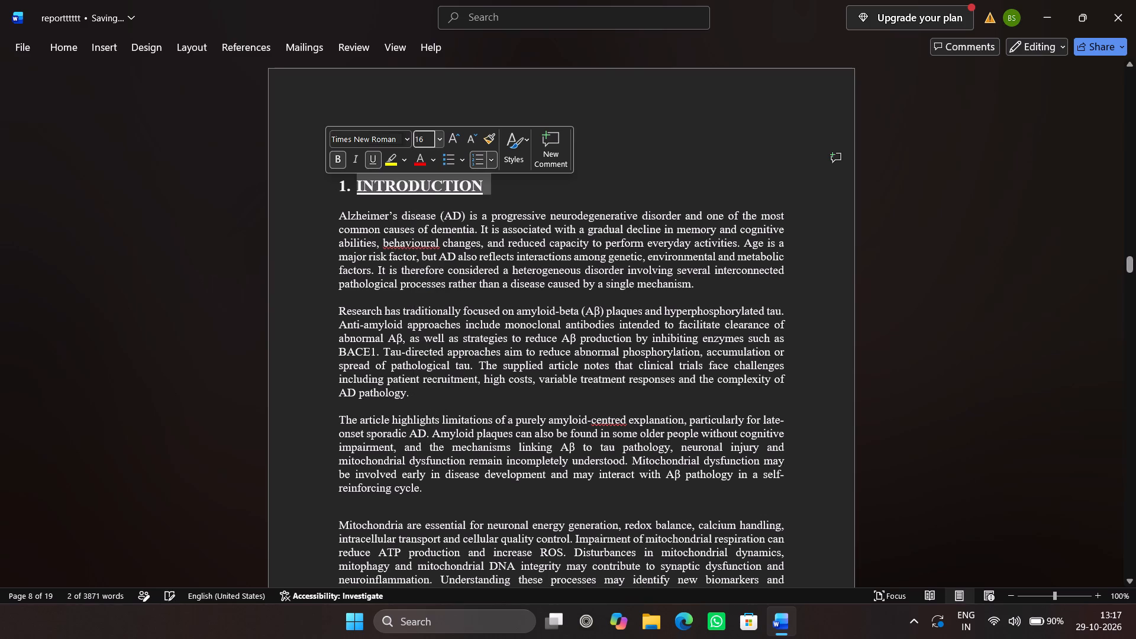
click(542, 187)
Review the heading styles and layout of the body from Review of Literature through to References.
scroll(489, 182, down, 2)
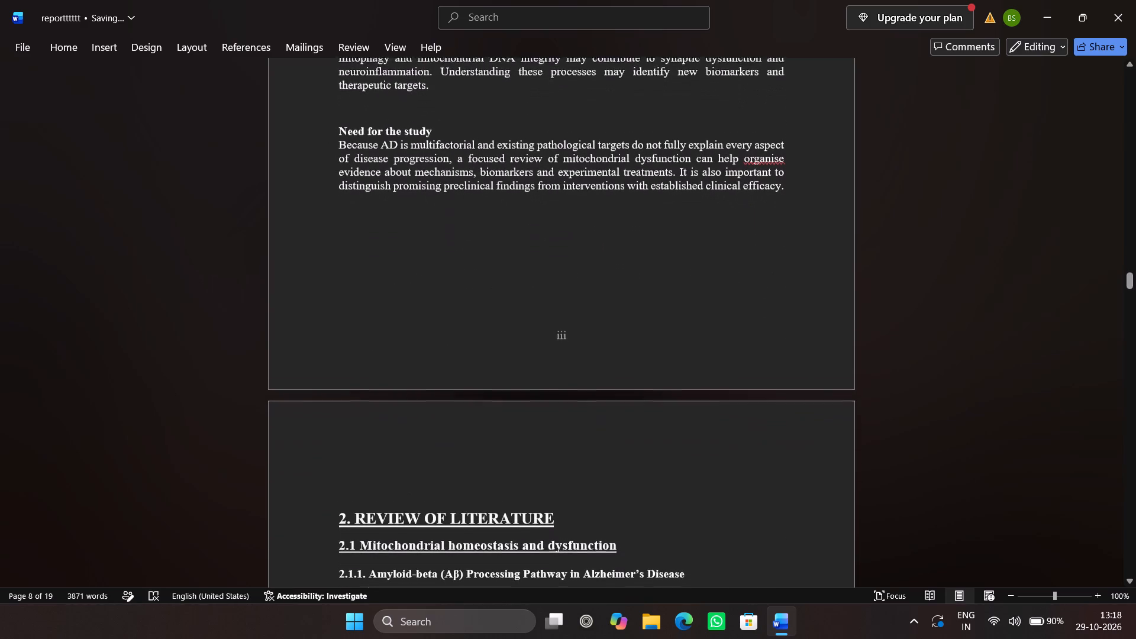
scroll(489, 182, down, 4)
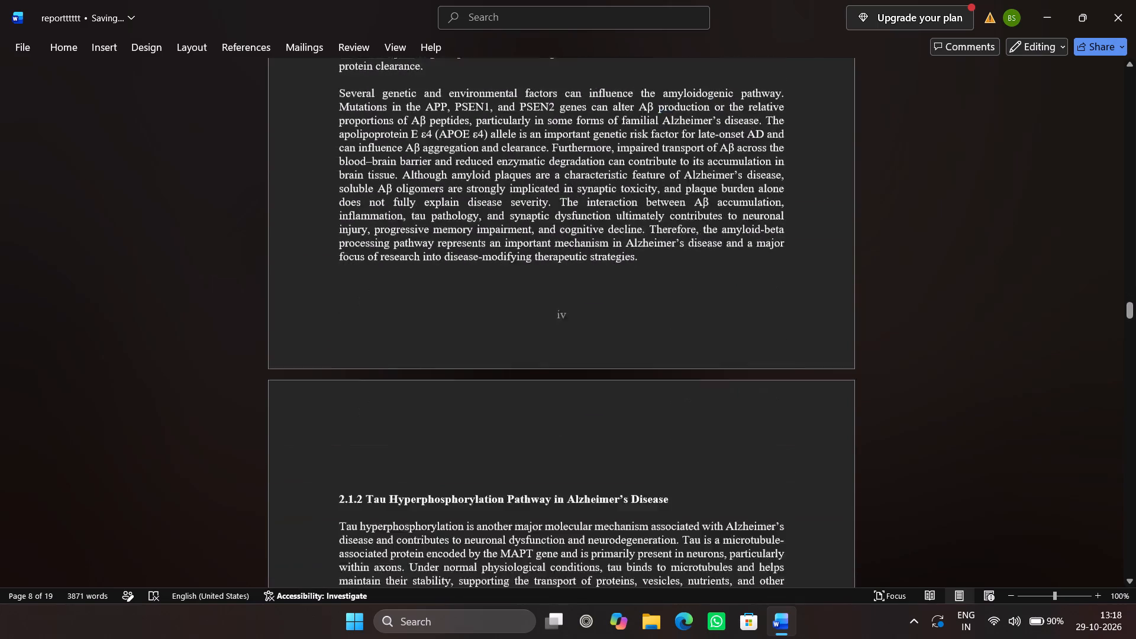
scroll(489, 182, down, 2)
scroll(489, 182, up, 1)
scroll(489, 182, down, 1)
scroll(489, 182, up, 1)
scroll(489, 182, down, 2)
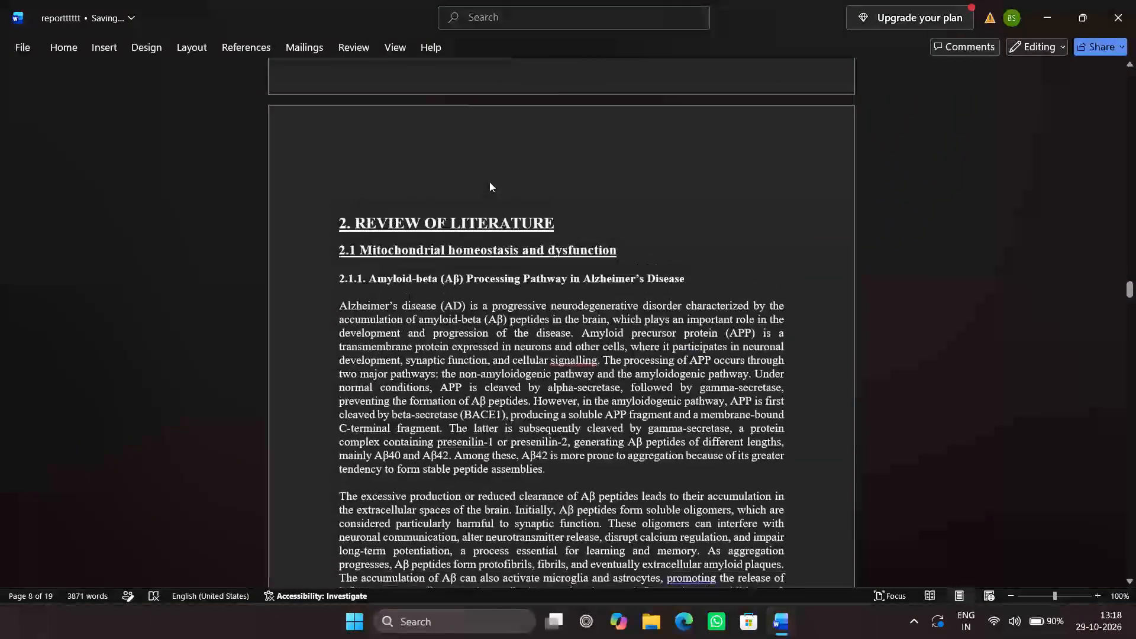
scroll(489, 182, down, 9)
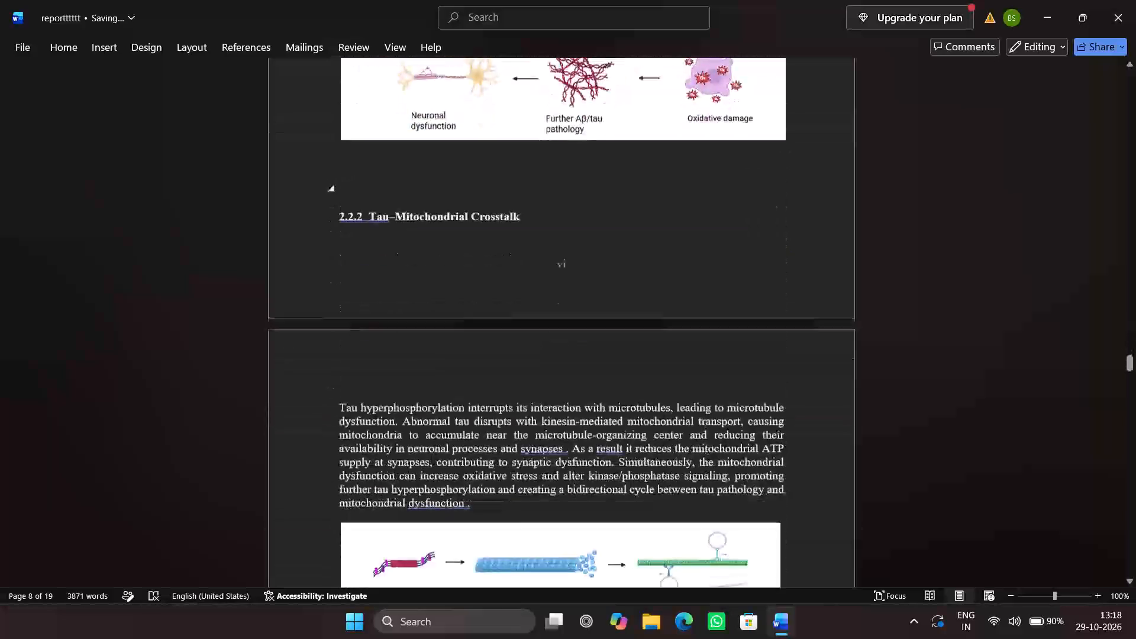
scroll(489, 182, down, 9)
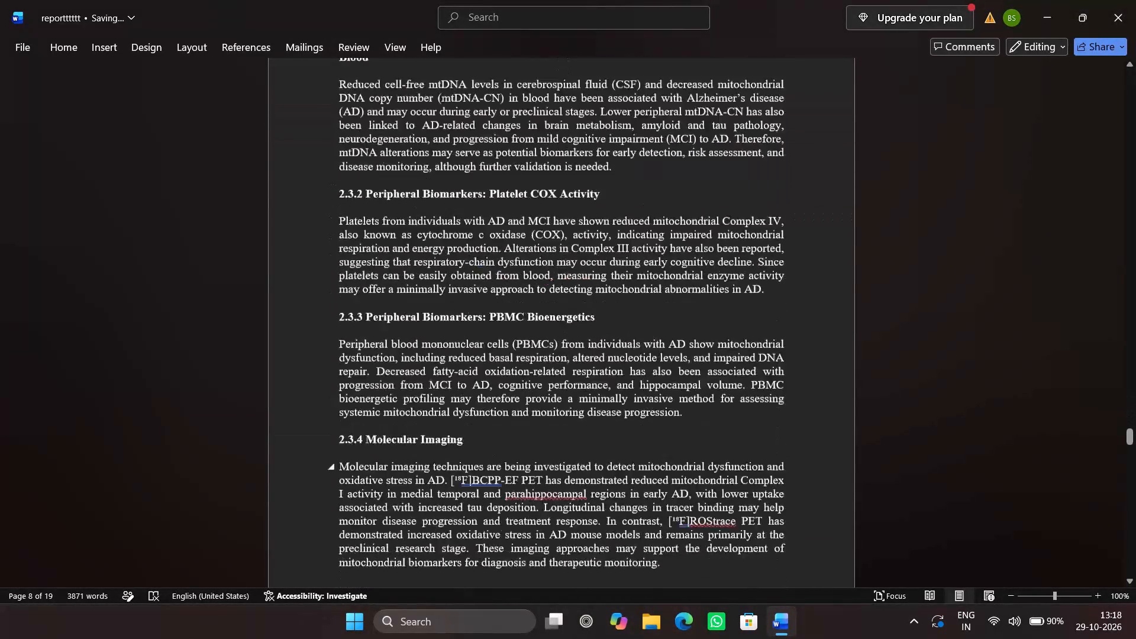
scroll(489, 182, down, 10)
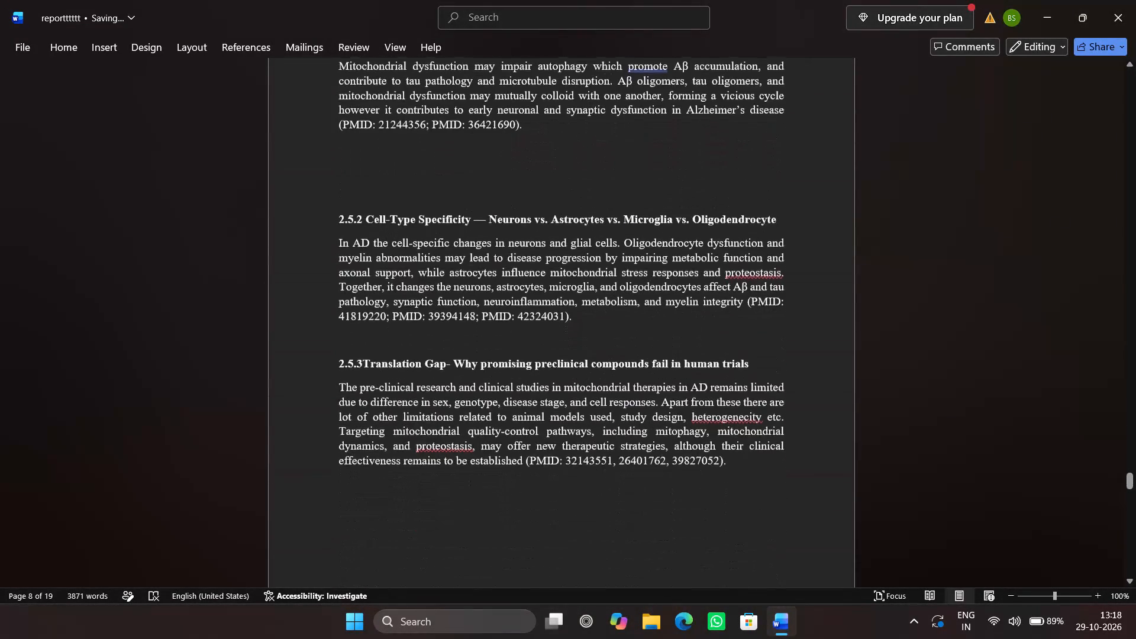
scroll(489, 182, down, 3)
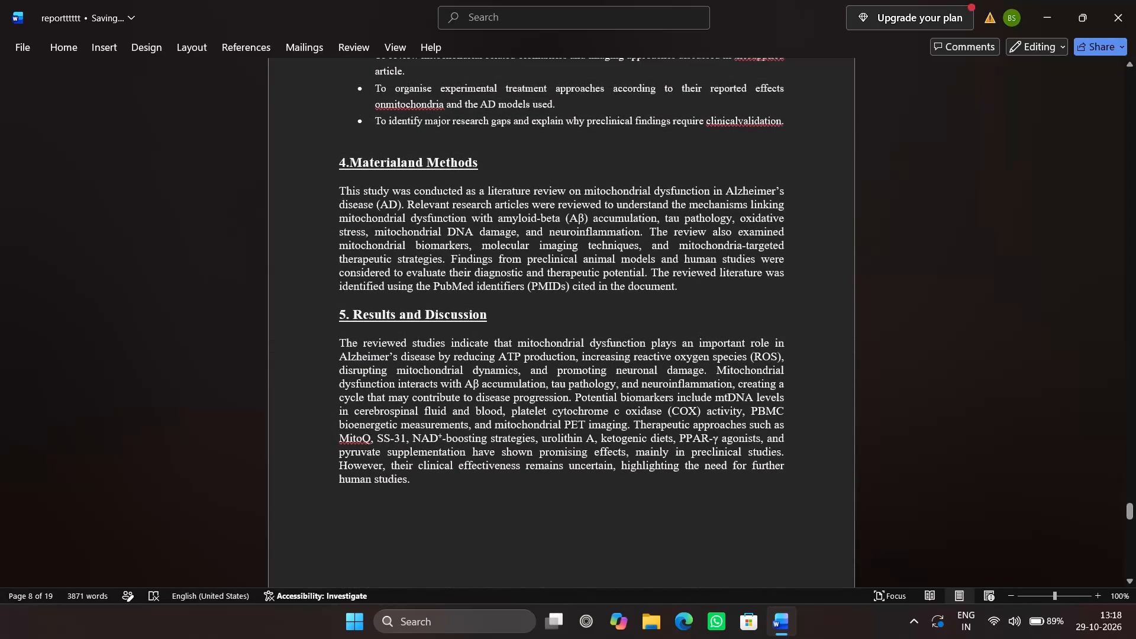
scroll(489, 182, down, 5)
scroll(489, 182, up, 2)
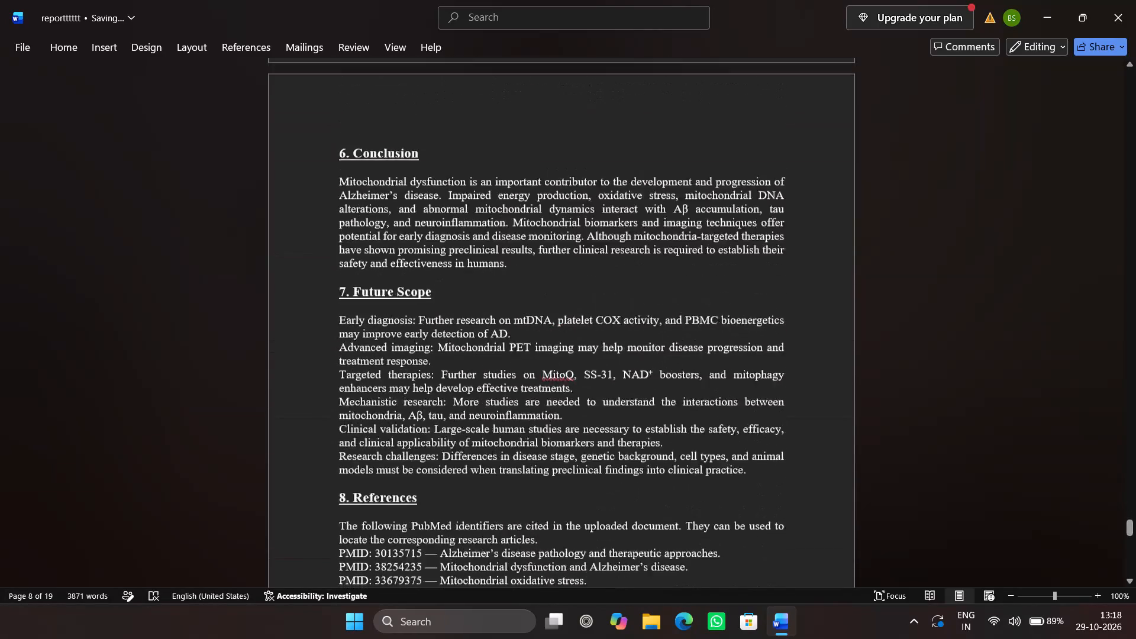
scroll(489, 182, up, 2)
scroll(489, 182, down, 2)
scroll(489, 182, up, 3)
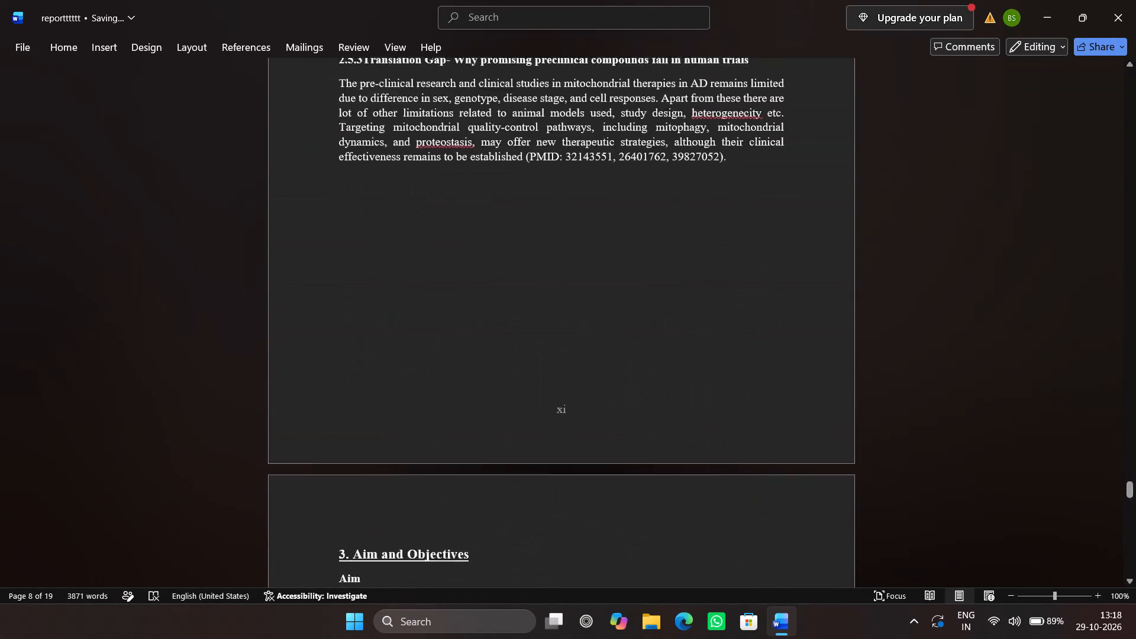
scroll(489, 182, up, 9)
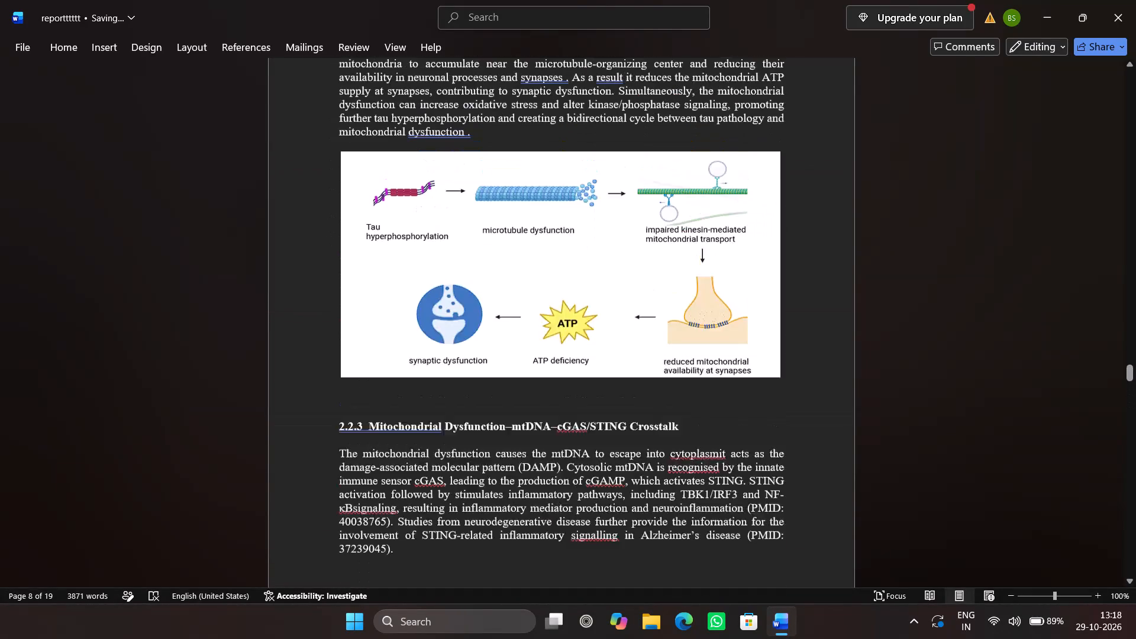
scroll(489, 182, up, 9)
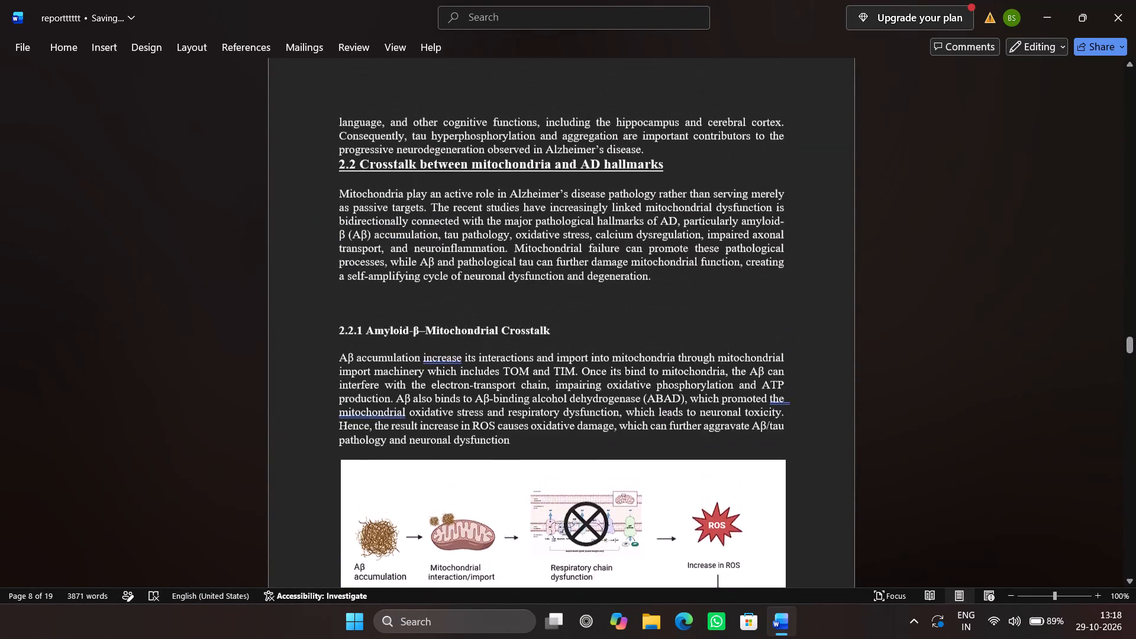
scroll(489, 182, up, 9)
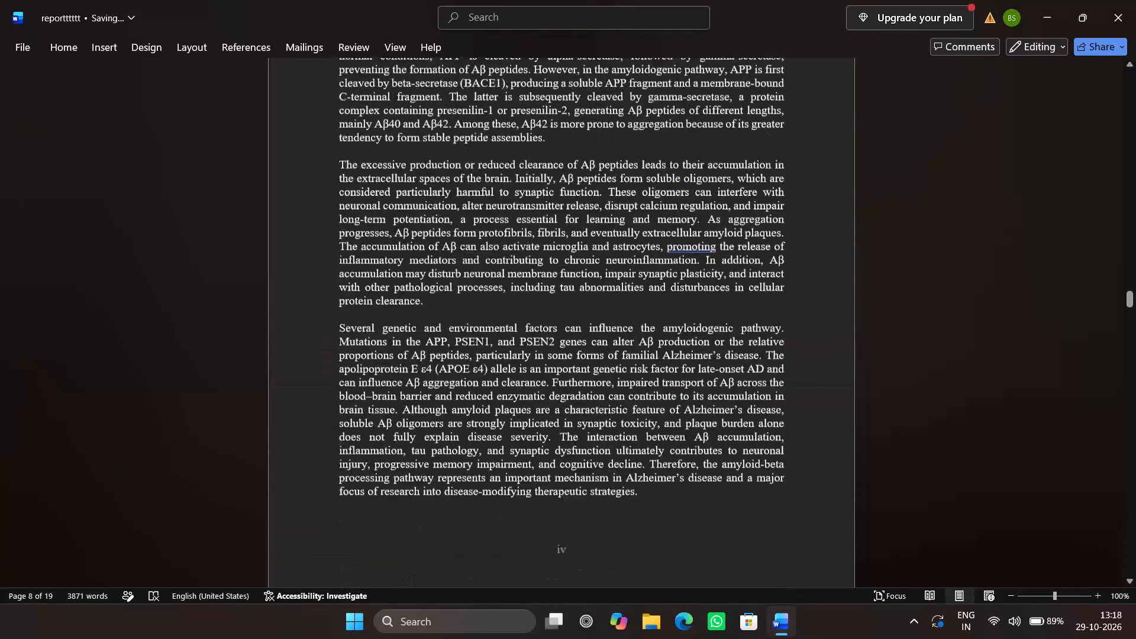
scroll(489, 182, up, 5)
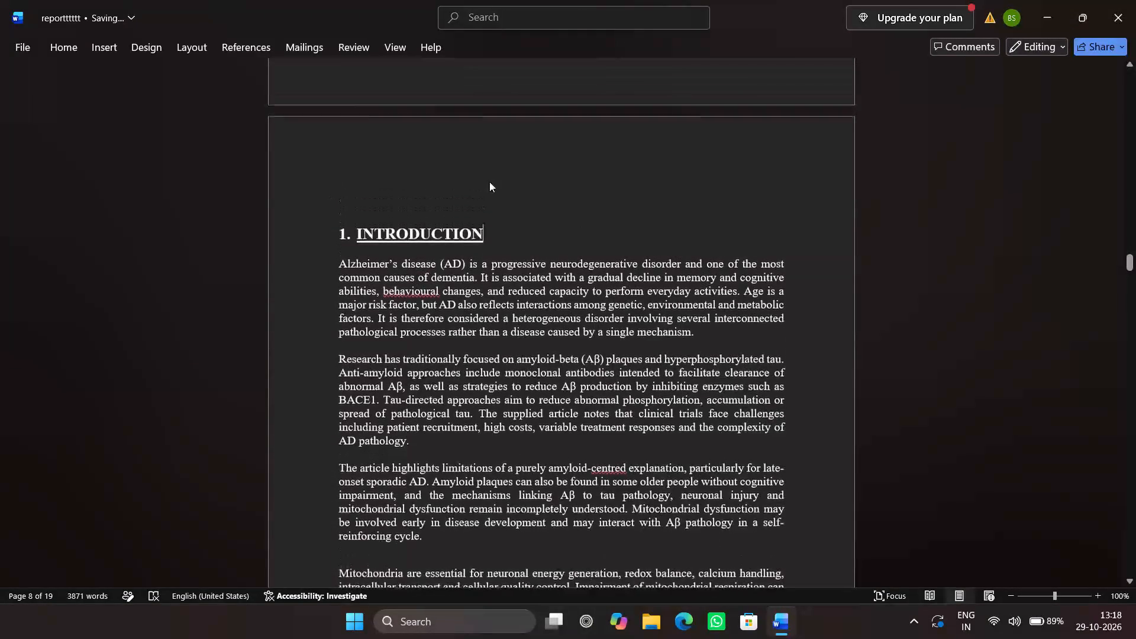
scroll(489, 182, up, 1)
Retype the section 1 heading as "Intoduction" with only the first letter capitalised.
key(BackSpace)
key(BackSpace)
key(BackSpace)
key(BackSpace)
key(BackSpace)
key(BackSpace)
key(BackSpace)
key(BackSpace)
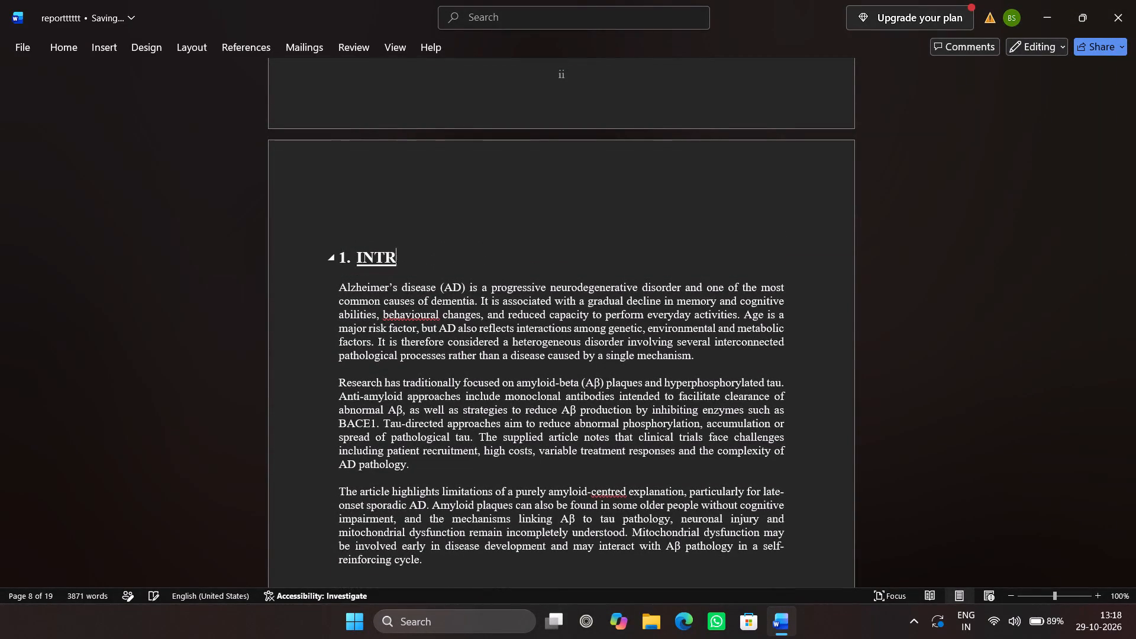
key(BackSpace)
key(BackSpace)
key(BackSpace)
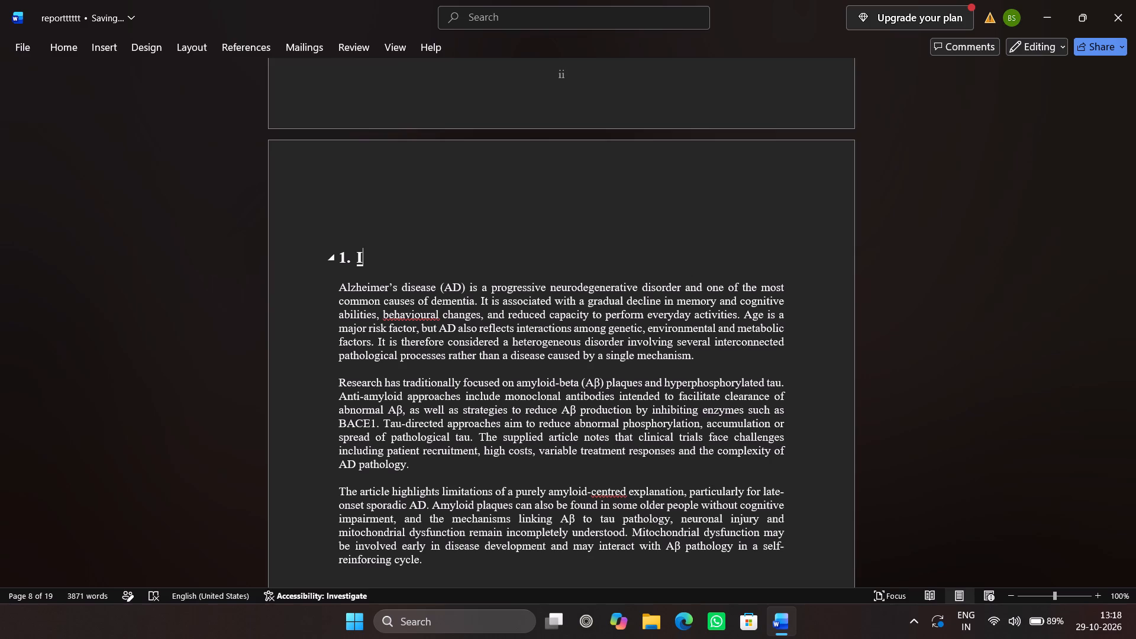
text(nt)
text(oduction)
Retype the all-capitals section 2 heading as "Review of literature", keeping its number.
scroll(483, 225, down, 3)
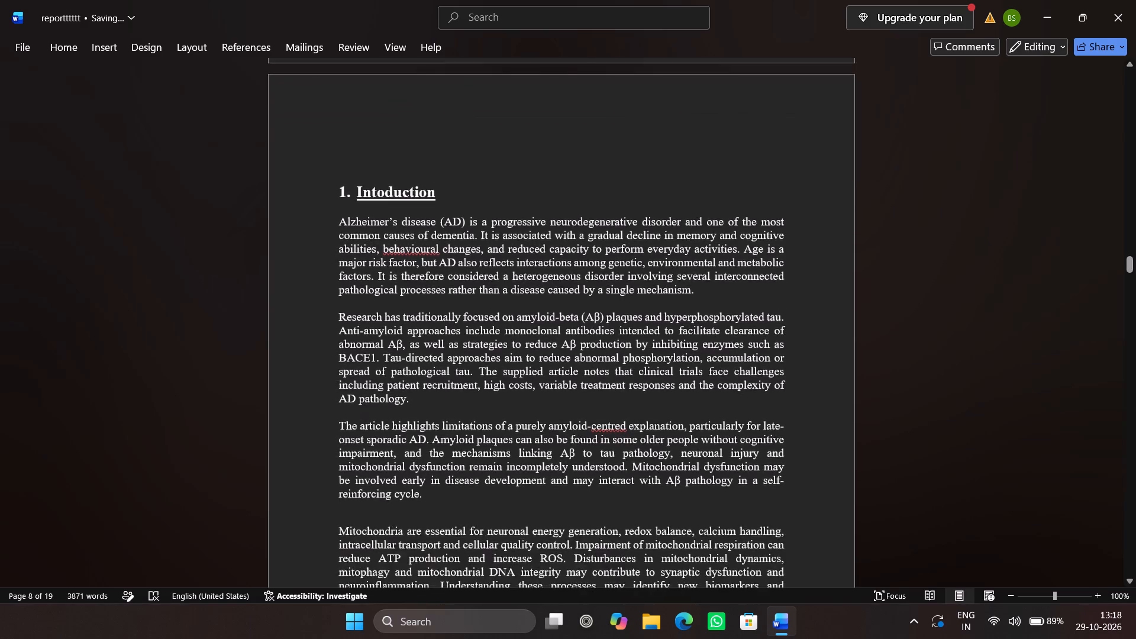
scroll(483, 225, down, 5)
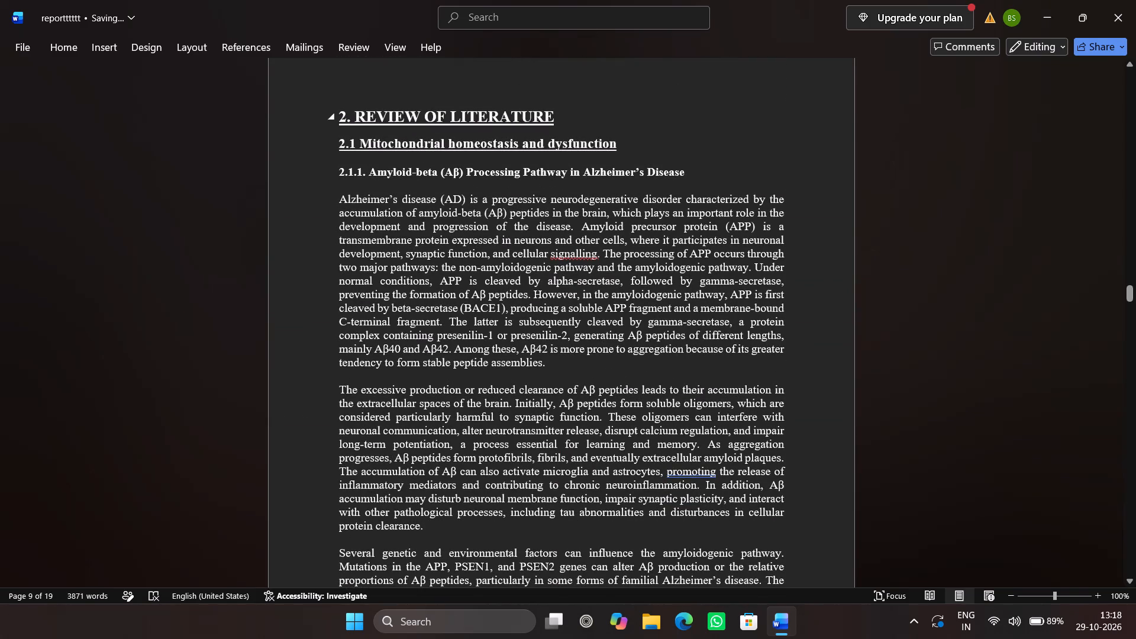
click(564, 124)
key(BackSpace)
key(BackSpace)
key(BackSpace)
key(BackSpace)
key(BackSpace)
key(BackSpace)
key(BackSpace)
key(BackSpace)
key(BackSpace)
key(BackSpace)
key(BackSpace)
key(BackSpace)
key(BackSpace)
key(BackSpace)
key(BackSpace)
key(BackSpace)
key(BackSpace)
key(BackSpace)
key(BackSpace)
key(BackSpace)
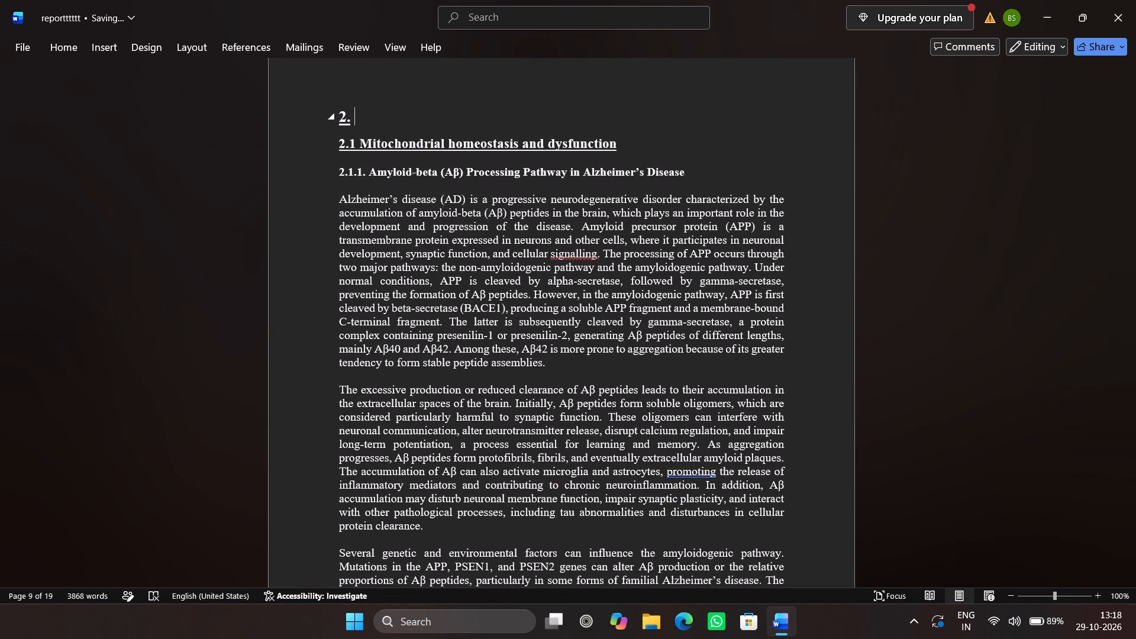
key(r)
text(eview of litra)
text(ture)
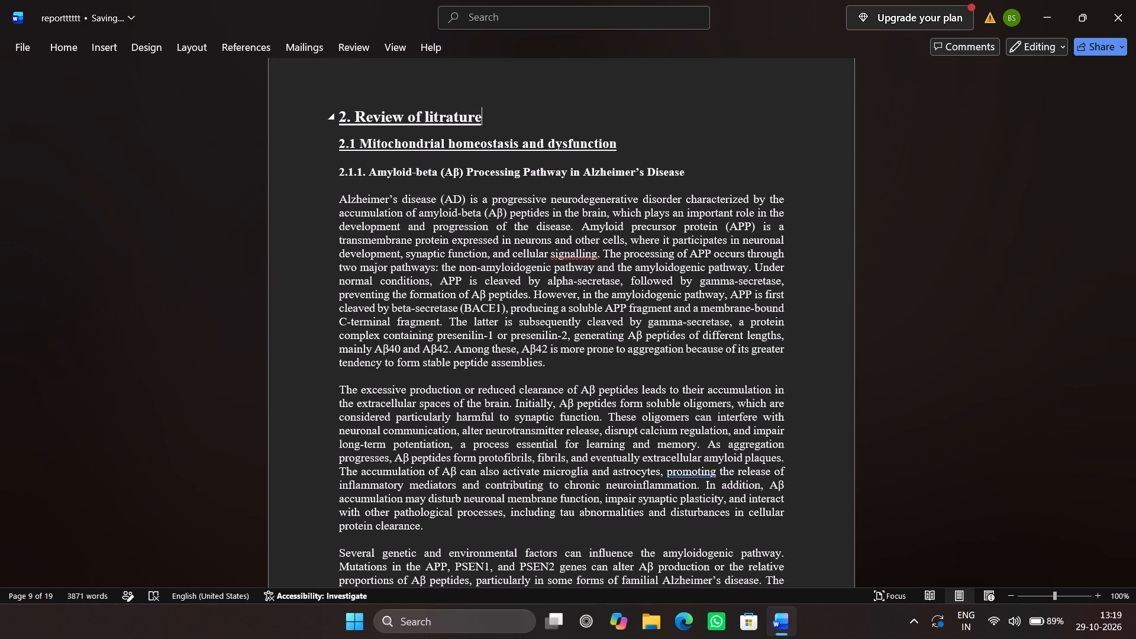
key(space)
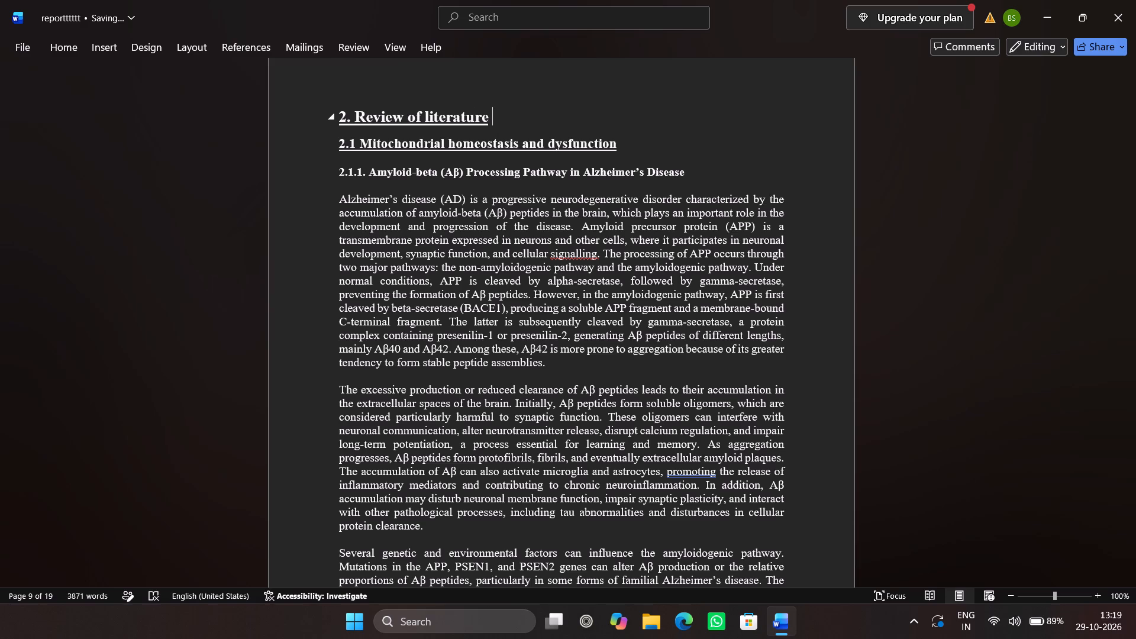
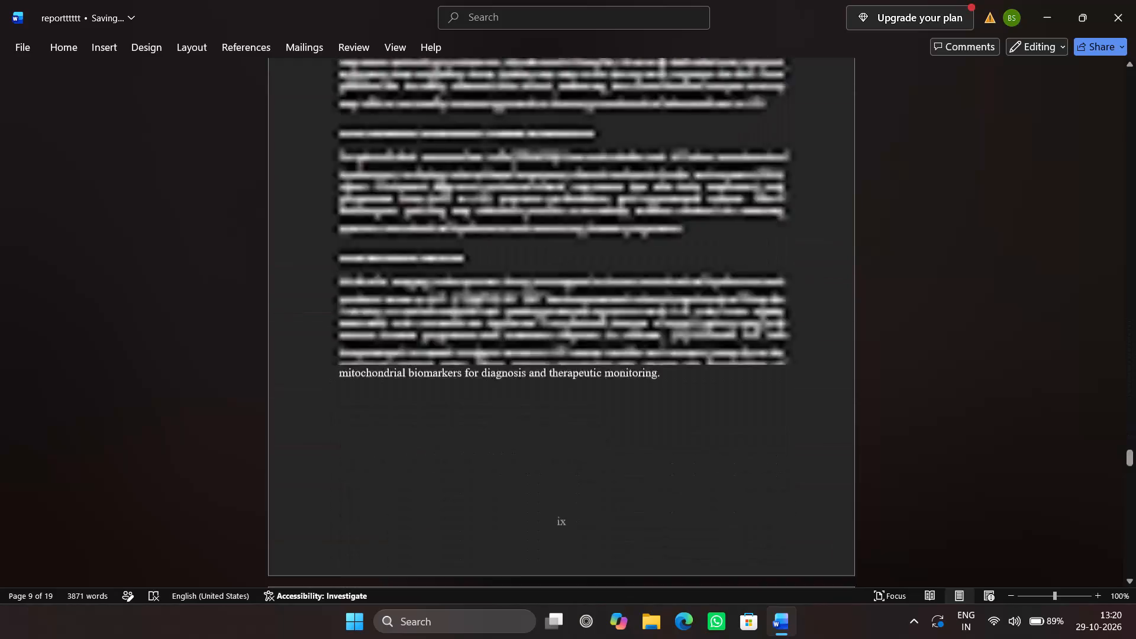
Delete the introductory sentence and the numbered list of publications under the Appendix I: List of Publications heading.
scroll(564, 124, down, 4)
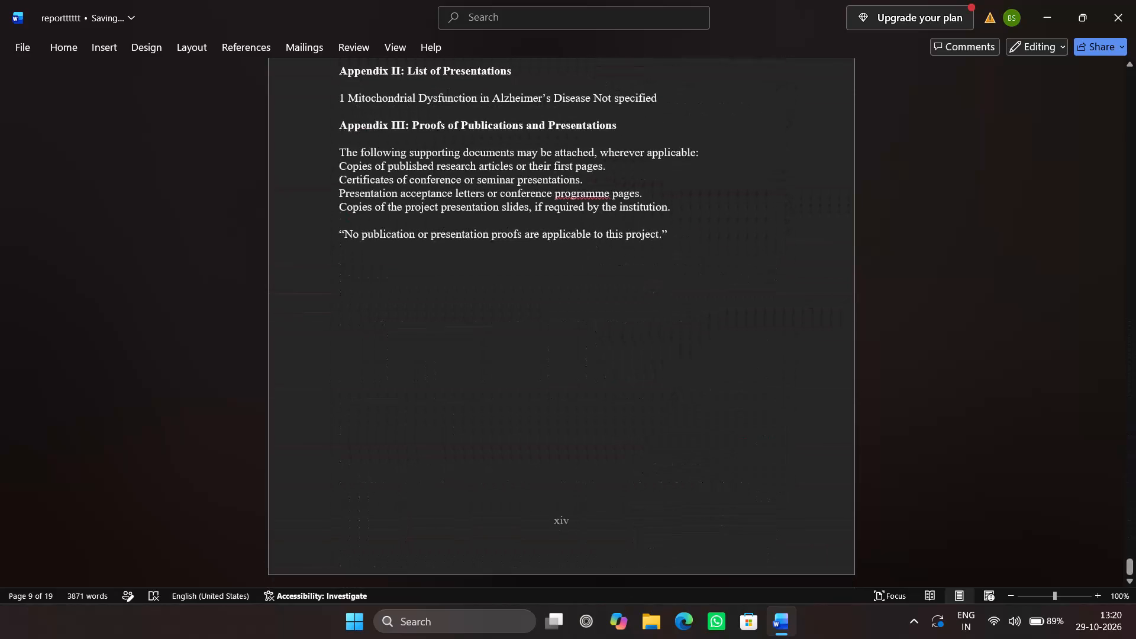
scroll(564, 124, up, 2)
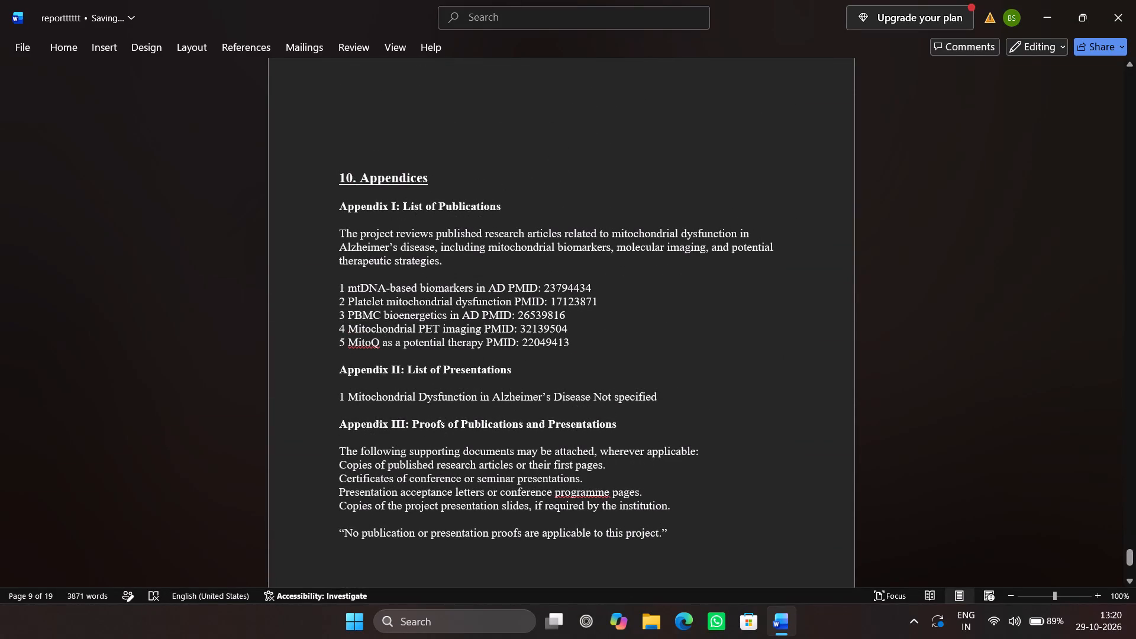
click(575, 348)
key(BackSpace)
key(BackSpace)
key(BackSpace)
key(BackSpace)
key(BackSpace)
key(BackSpace)
key(BackSpace)
key(BackSpace)
key(BackSpace)
key(BackSpace)
key(BackSpace)
key(BackSpace)
key(BackSpace)
key(BackSpace)
key(BackSpace)
key(BackSpace)
key(BackSpace)
key(BackSpace)
key(BackSpace)
key(BackSpace)
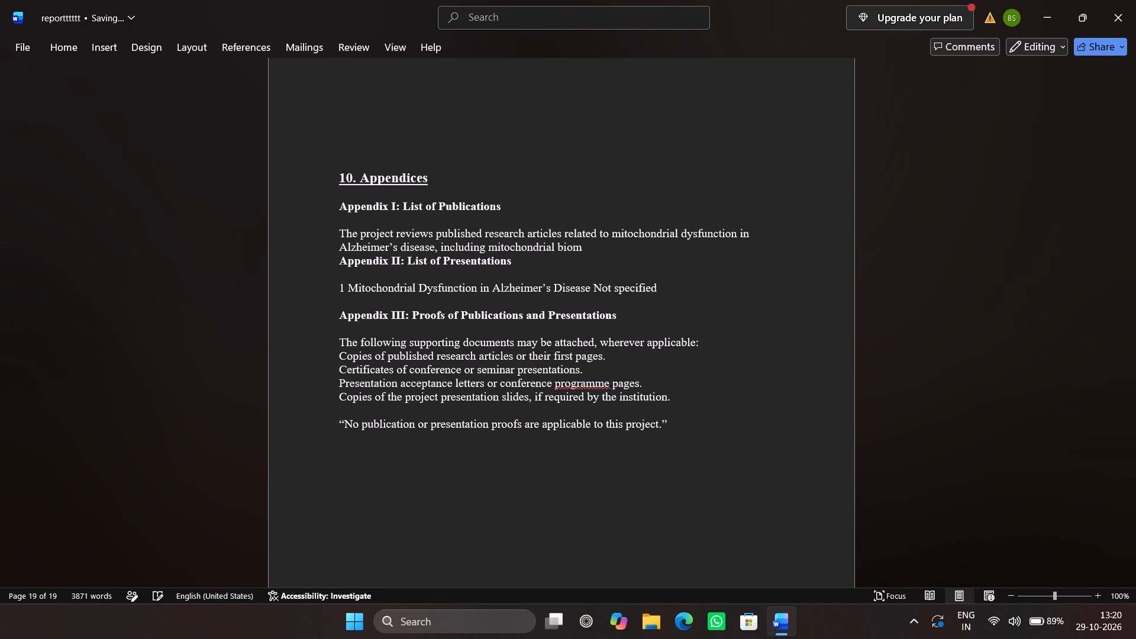
key(BackSpace)
key(BackSpace)
key(BackSpace)
key(BackSpace)
key(BackSpace)
key(BackSpace)
key(BackSpace)
key(BackSpace)
key(BackSpace)
key(BackSpace)
key(BackSpace)
key(BackSpace)
key(BackSpace)
key(BackSpace)
key(BackSpace)
key(BackSpace)
key(BackSpace)
key(BackSpace)
key(BackSpace)
key(BackSpace)
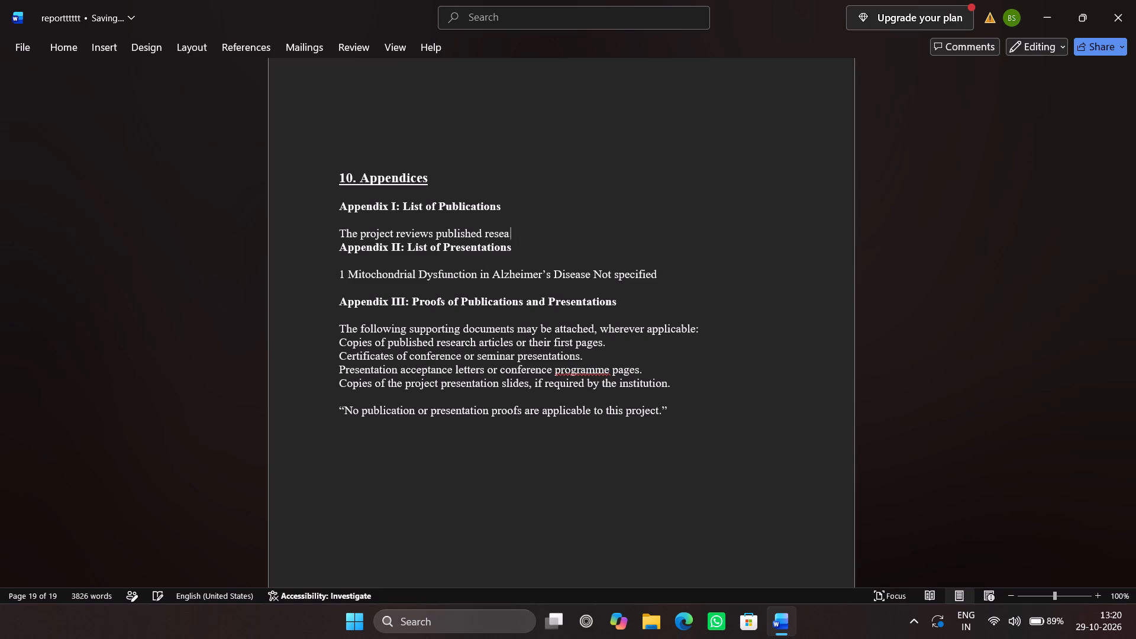
key(BackSpace)
key(BackSpace)
key(BackSpace)
key(BackSpace)
key(BackSpace)
key(BackSpace)
key(BackSpace)
key(BackSpace)
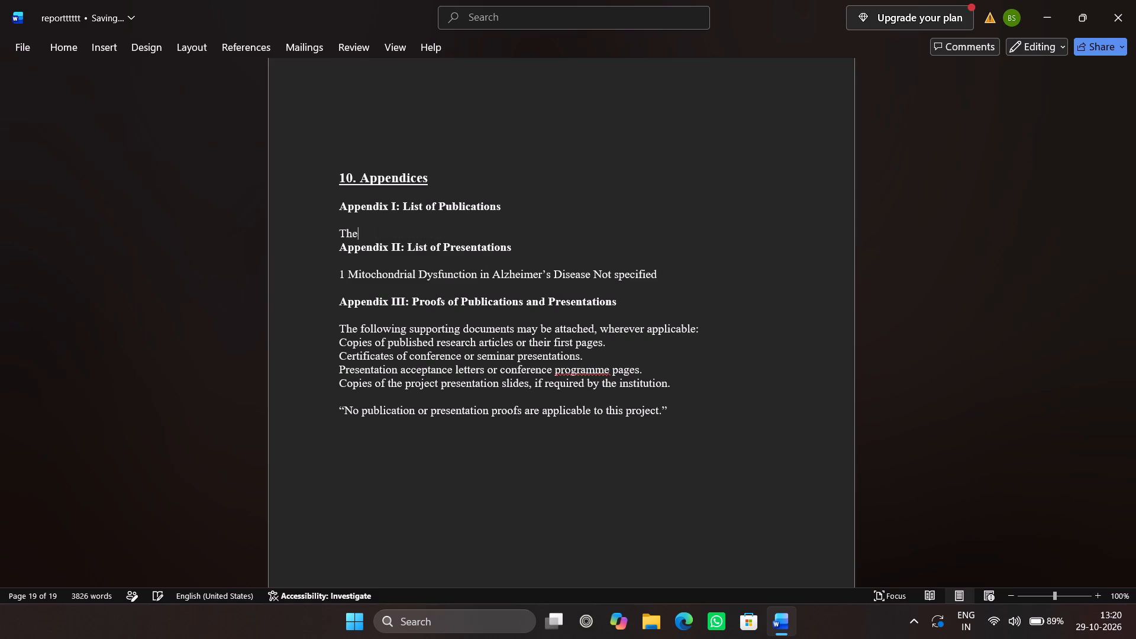
key(BackSpace)
key(BackSpace)
key(BackSpace)
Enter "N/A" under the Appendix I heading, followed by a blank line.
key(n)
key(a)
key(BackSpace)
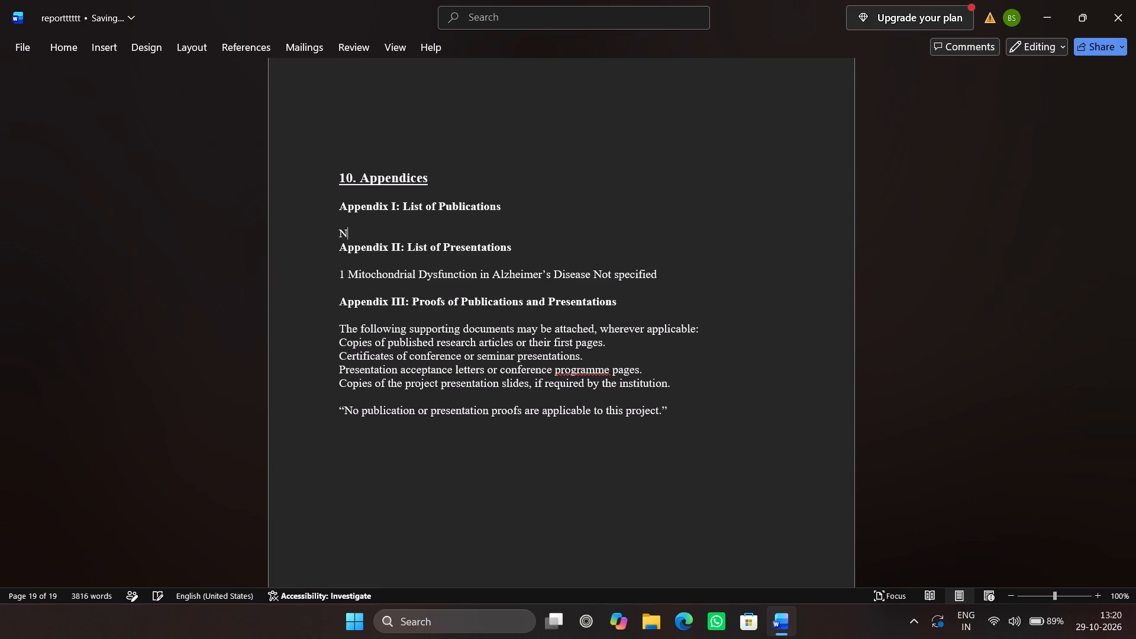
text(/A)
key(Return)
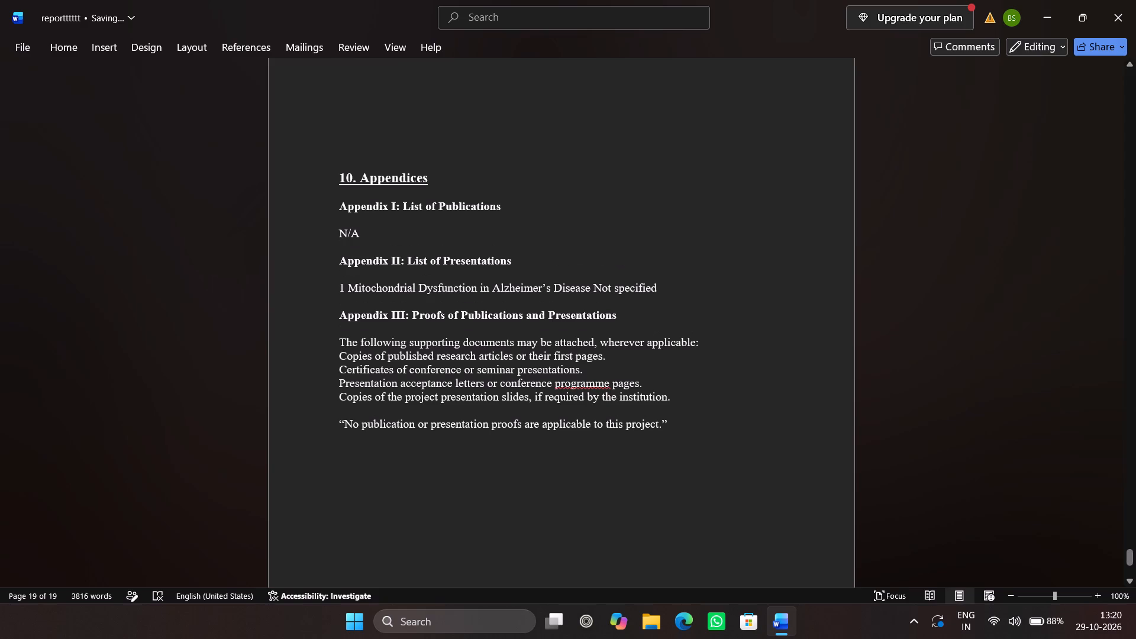
Remove the "N/A" entry and the blank lines between the Appendix I and Appendix II headings.
click(352, 230)
key(BackSpace)
key(BackSpace)
key(BackSpace)
click(355, 225)
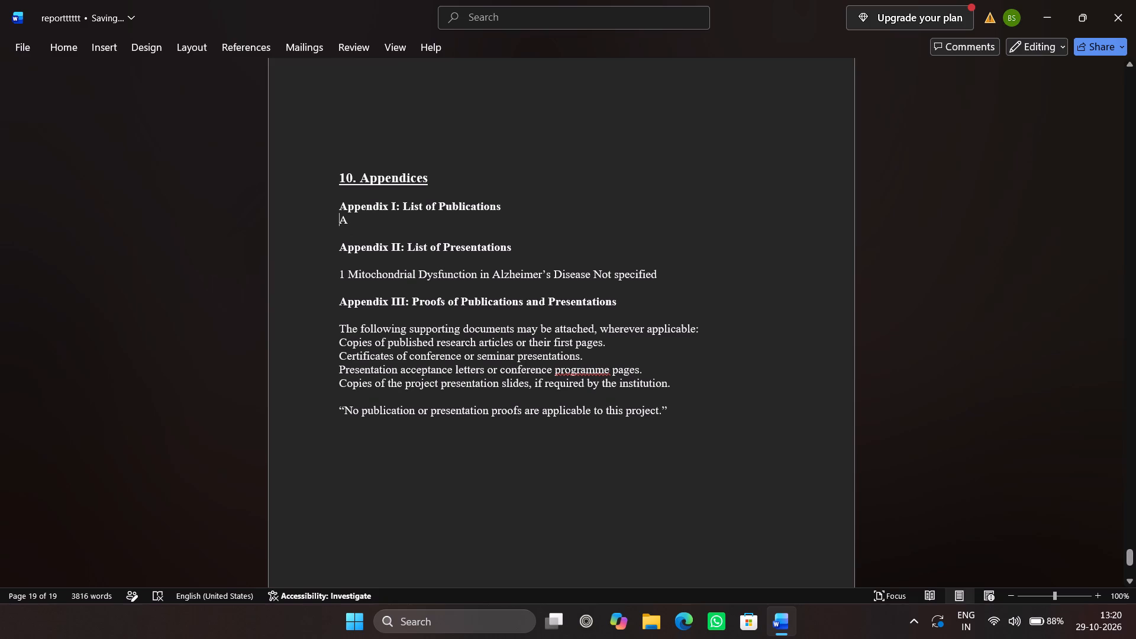
key(BackSpace)
key(BackSpace)
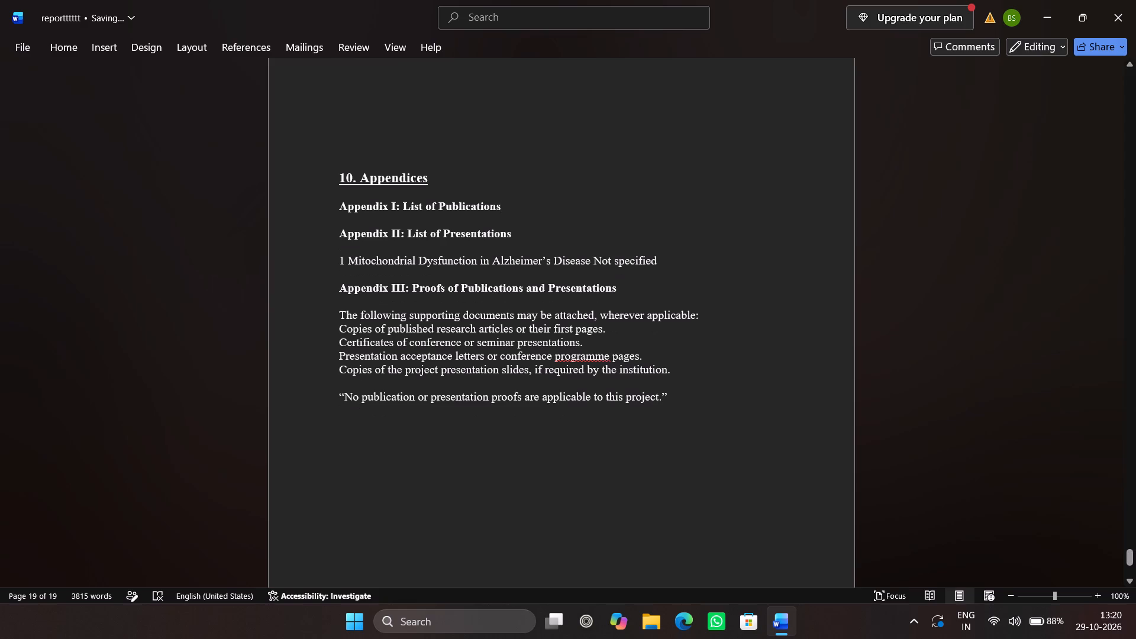
click(337, 230)
key(BackSpace)
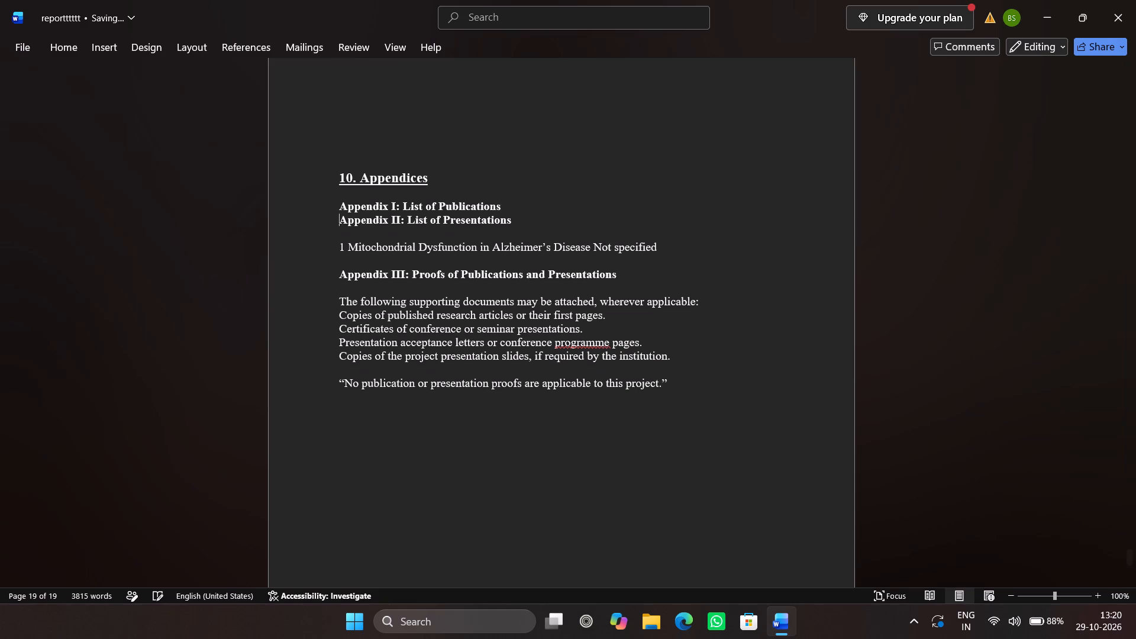
Delete the presentation entry under Appendix II and the blank lines before the Appendix III heading.
triple_click(337, 241)
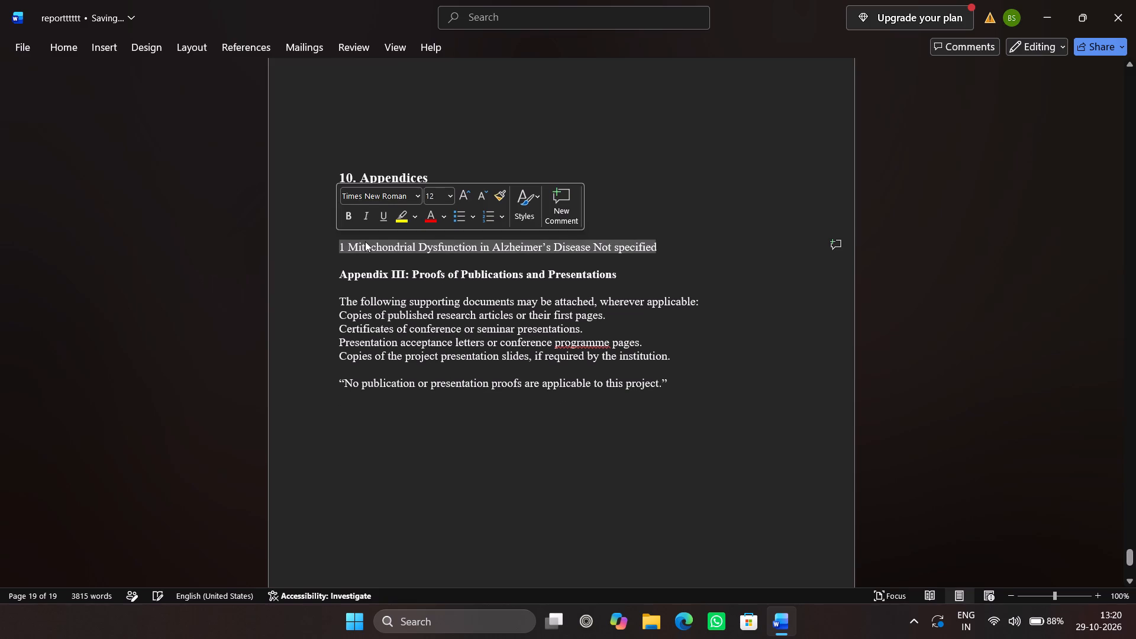
key(BackSpace)
key(BackSpace)
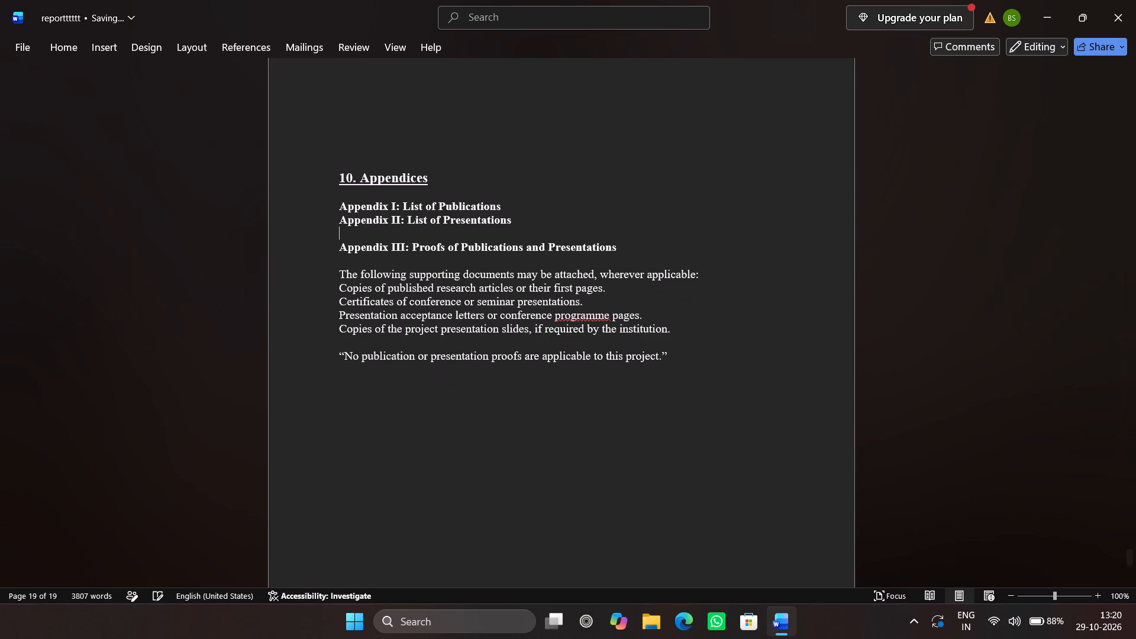
click(339, 249)
key(BackSpace)
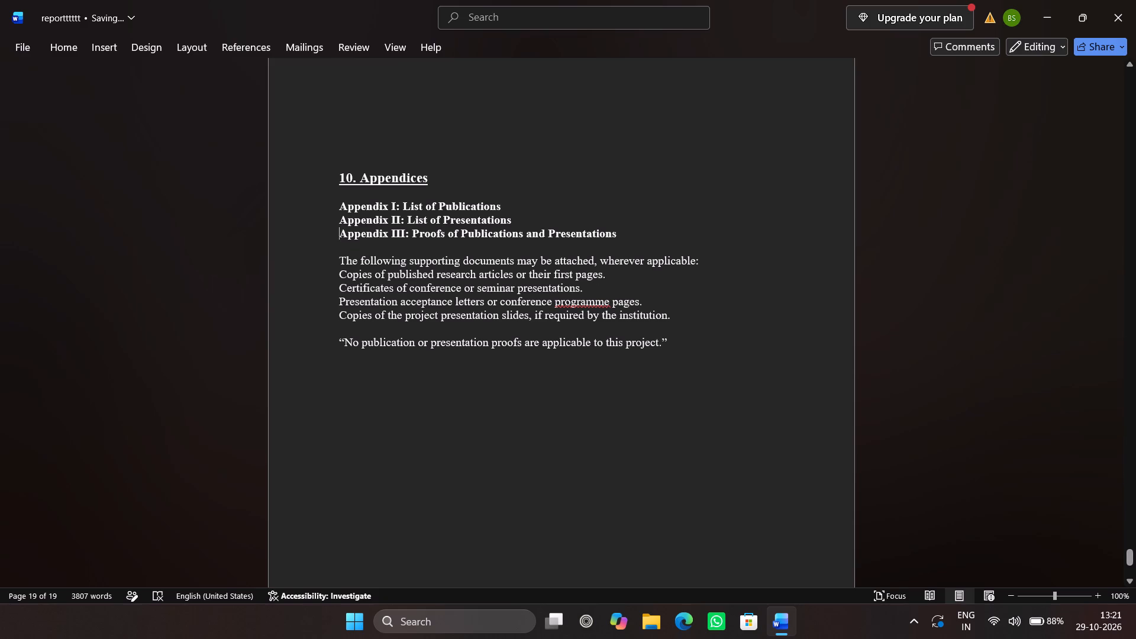
Delete the supporting documents list and the quoted sentence about publication proofs beneath the Appendix III heading.
triple_click(346, 266)
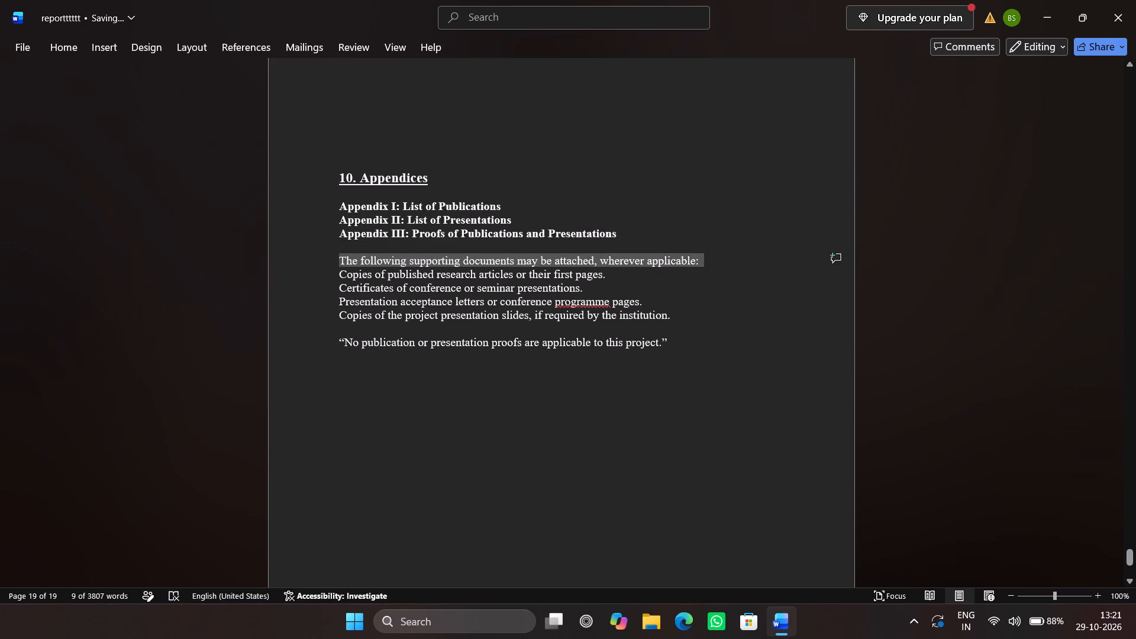
drag(660, 346, 357, 262)
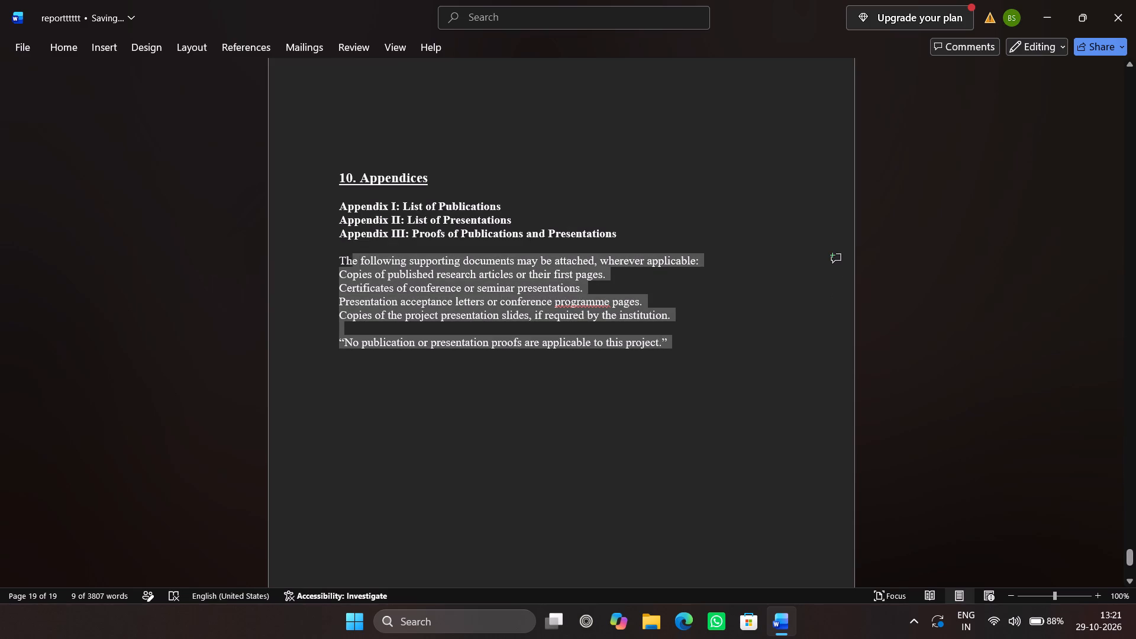
drag(357, 262, 348, 256)
key(BackSpace)
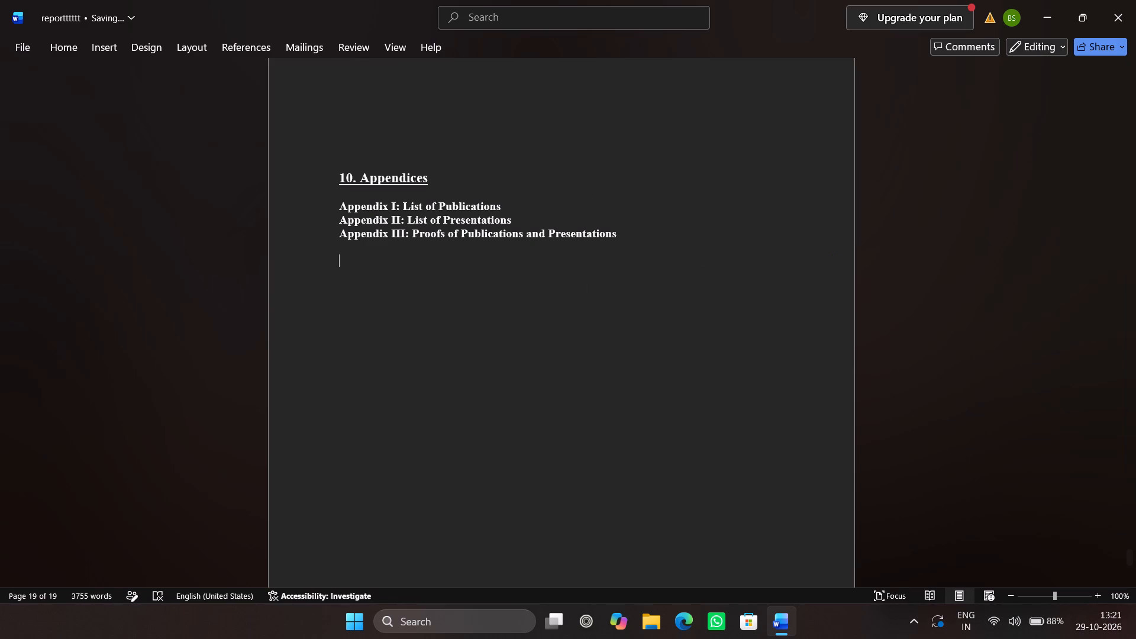
Write "We are going to publish our article in future.." beneath the Appendix III heading.
text(WE)
key(space)
key(BackSpace)
key(BackSpace)
text(e are)
key(space)
text(going to pi)
key(BackSpace)
text(ublish)
key(space)
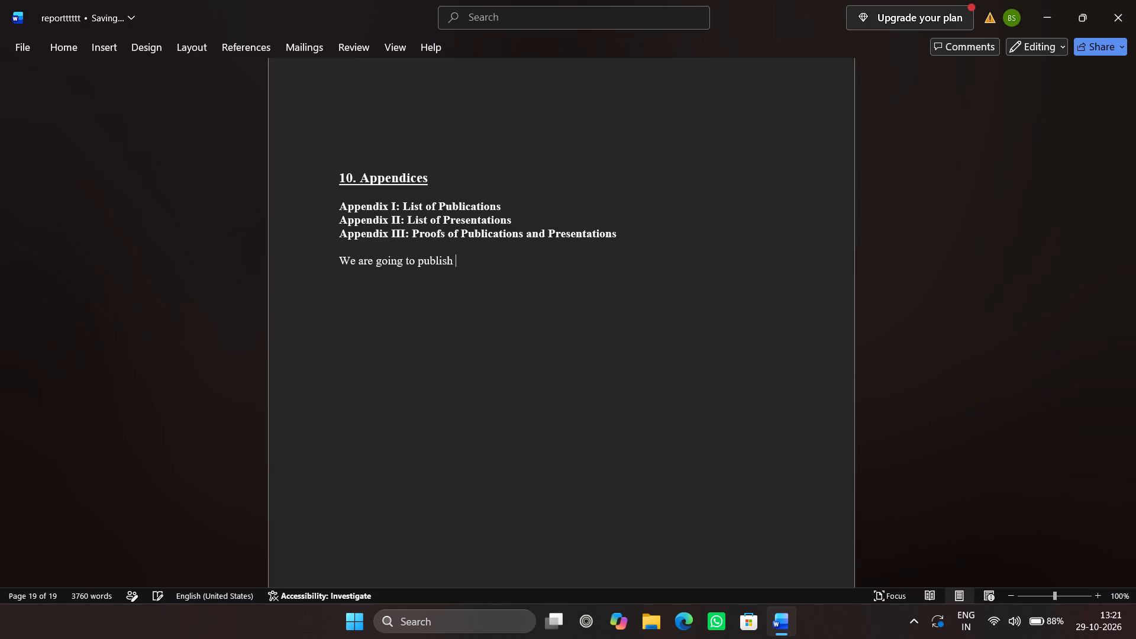
text(our at)
key(BackSpace)
text(rt)
text(icle in future)
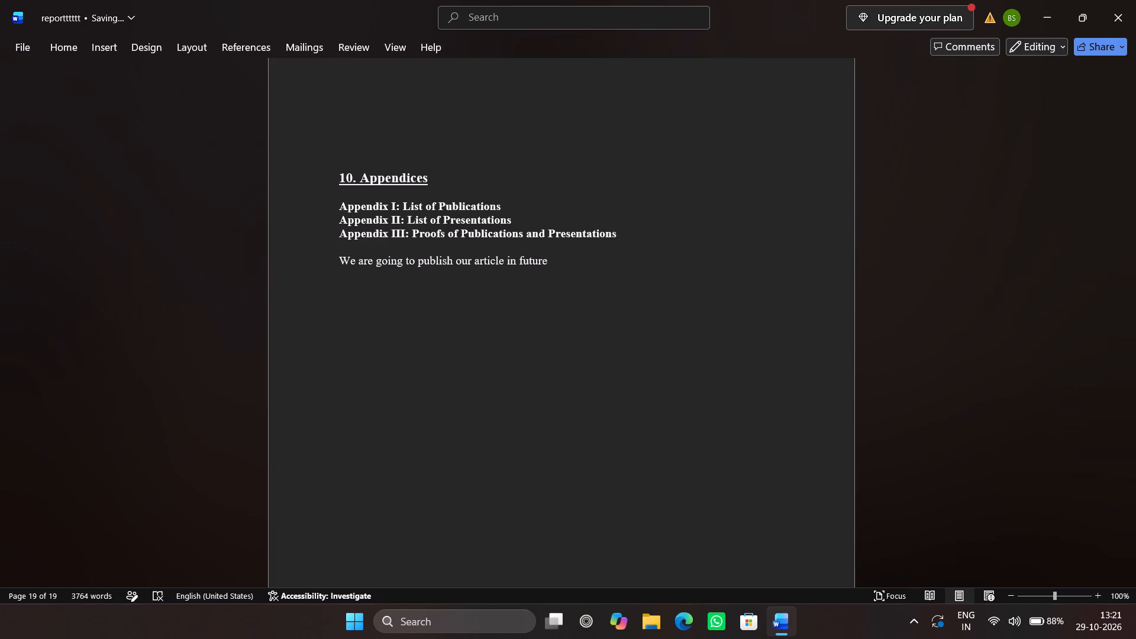
key(period)
key(period)
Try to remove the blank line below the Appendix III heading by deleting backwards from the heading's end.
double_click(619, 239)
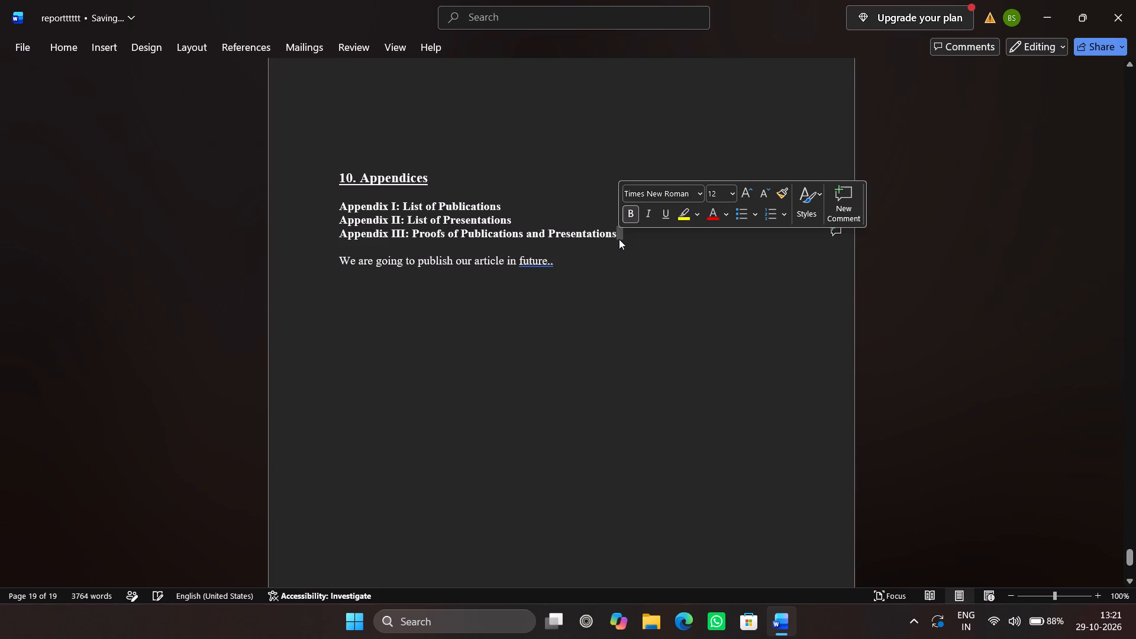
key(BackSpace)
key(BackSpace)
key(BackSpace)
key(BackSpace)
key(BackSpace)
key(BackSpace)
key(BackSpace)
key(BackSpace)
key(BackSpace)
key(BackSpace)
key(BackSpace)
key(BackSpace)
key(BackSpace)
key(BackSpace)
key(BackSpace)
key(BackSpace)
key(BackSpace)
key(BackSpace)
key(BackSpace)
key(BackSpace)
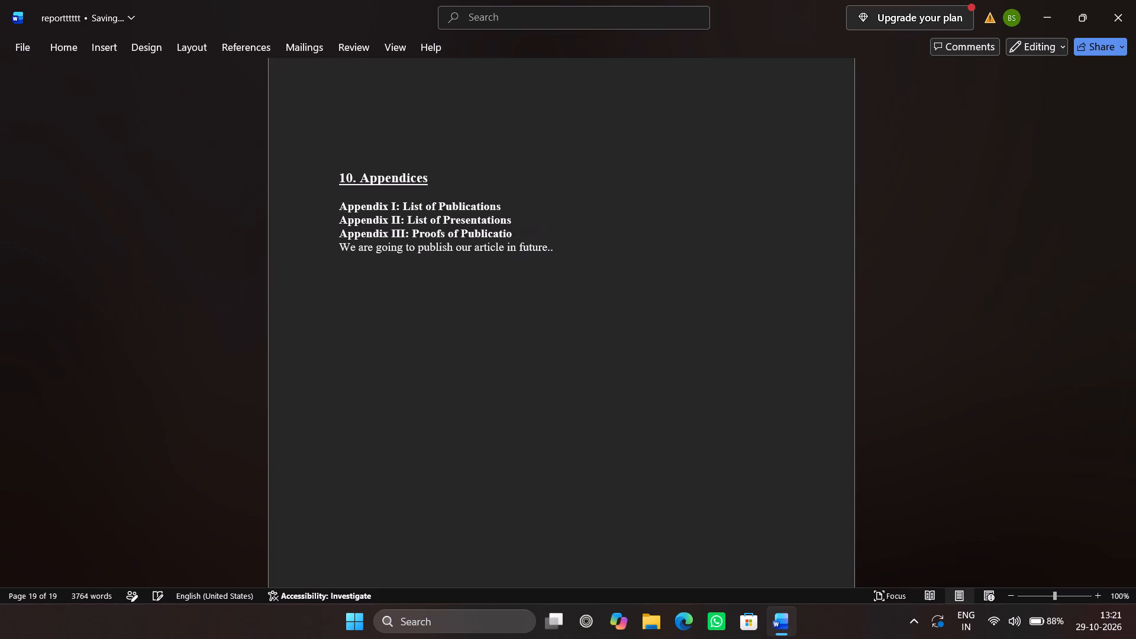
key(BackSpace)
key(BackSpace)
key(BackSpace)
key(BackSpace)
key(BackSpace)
Undo the backward deletions in the Appendix III heading, back to its full title "Proofs of Publications and Presentations".
key(alt+BackSpace)
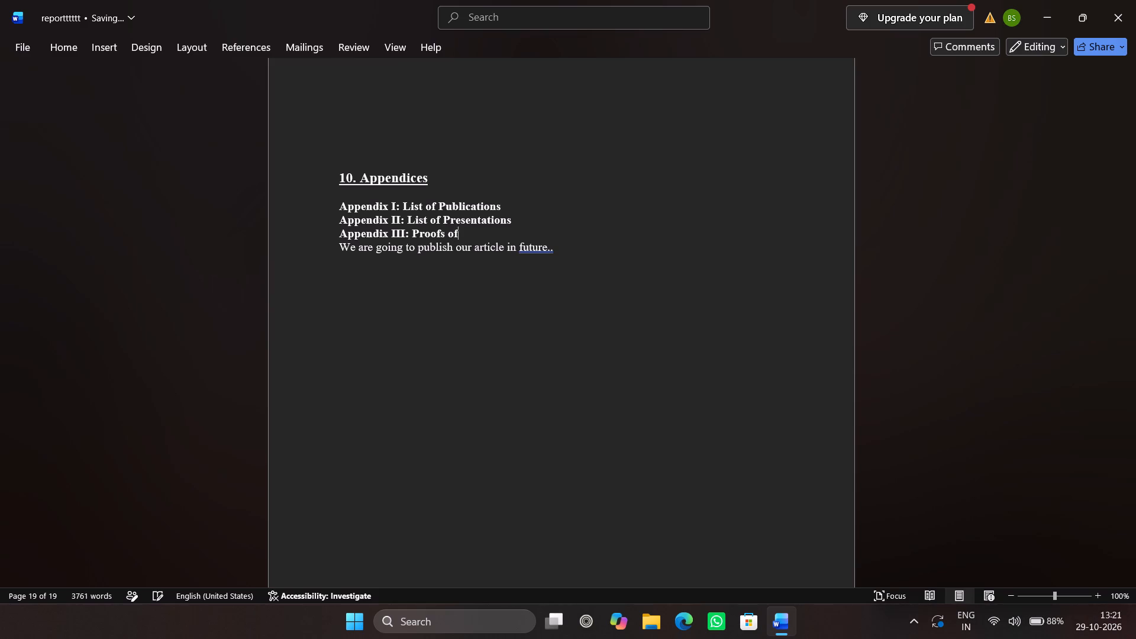
key(alt+BackSpace)
key(alt+BackSpace)
key(alt+BackSpace)
key(alt+BackSpace)
key(alt+BackSpace)
key(alt+BackSpace)
key(alt+BackSpace)
key(alt+BackSpace)
key(alt+BackSpace)
key(alt+BackSpace)
key(alt+BackSpace)
key(alt+BackSpace)
key(alt+BackSpace)
key(alt+BackSpace)
key(alt+BackSpace)
key(alt+BackSpace)
key(alt+BackSpace)
key(alt+BackSpace)
key(alt+BackSpace)
key(alt+BackSpace)
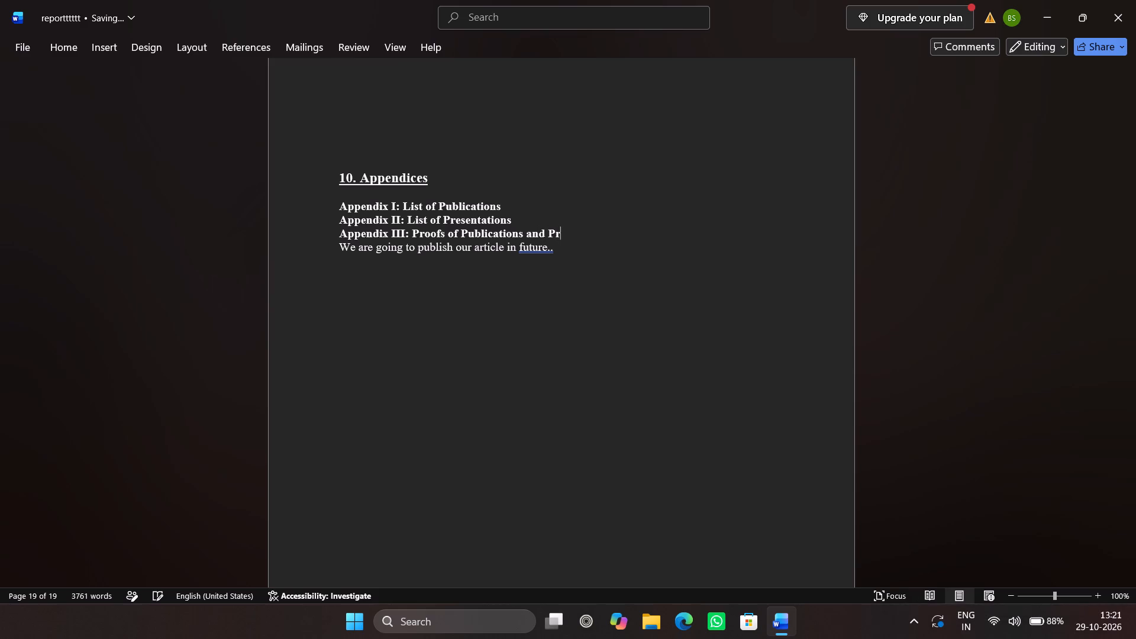
key(alt+BackSpace)
key(alt+BackSpace)
key(alt+BackSpace)
key(alt+BackSpace)
key(alt+BackSpace)
key(alt+BackSpace)
key(alt+BackSpace)
key(alt+BackSpace)
key(alt+BackSpace)
key(alt+BackSpace)
key(alt+BackSpace)
key(alt+BackSpace)
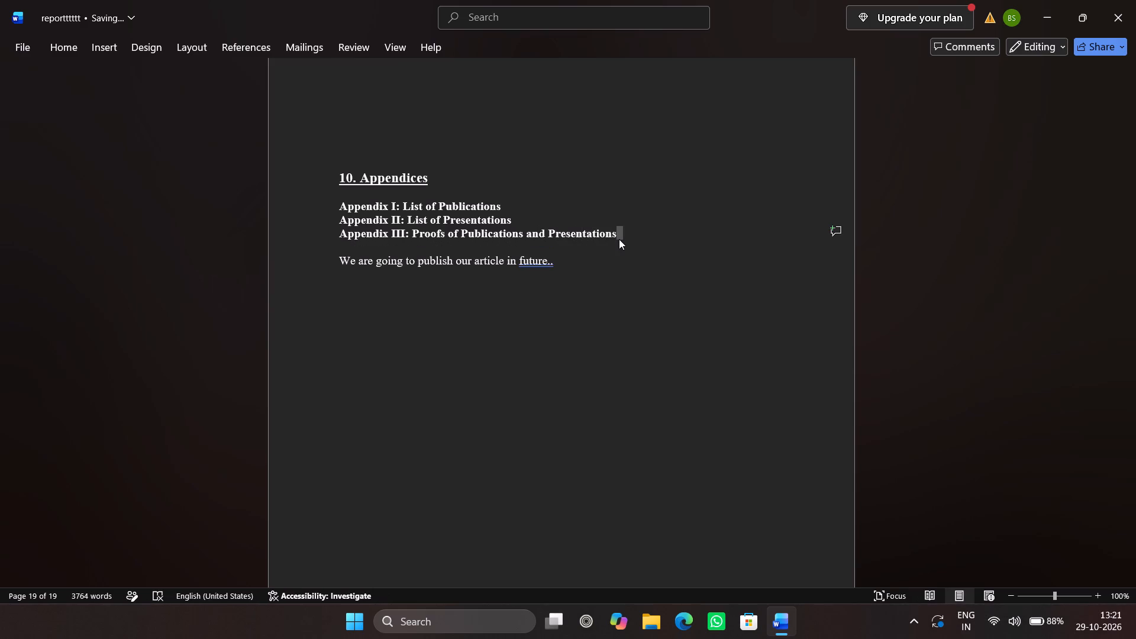
Append " -NA" to the end of the Appendix III heading, with a space before the hyphen.
click(631, 234)
key(minus)
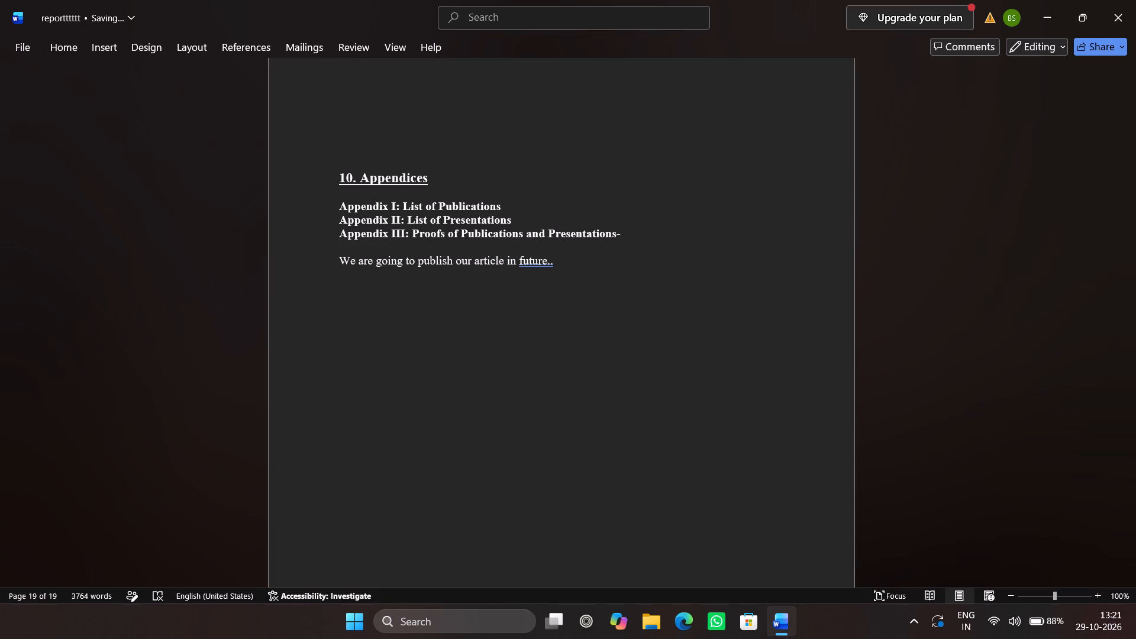
key(n)
key(a)
click(617, 236)
key(space)
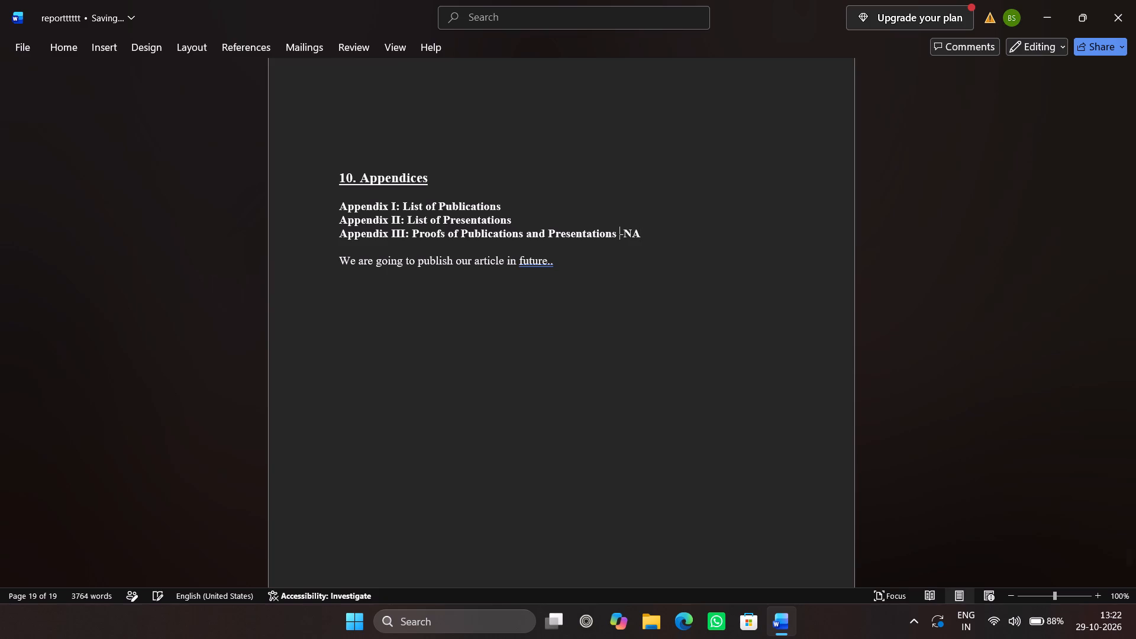
Append " -NA" to the ends of the Appendix II: List of Presentations and Appendix I: List of Publications headings.
click(510, 221)
key(space)
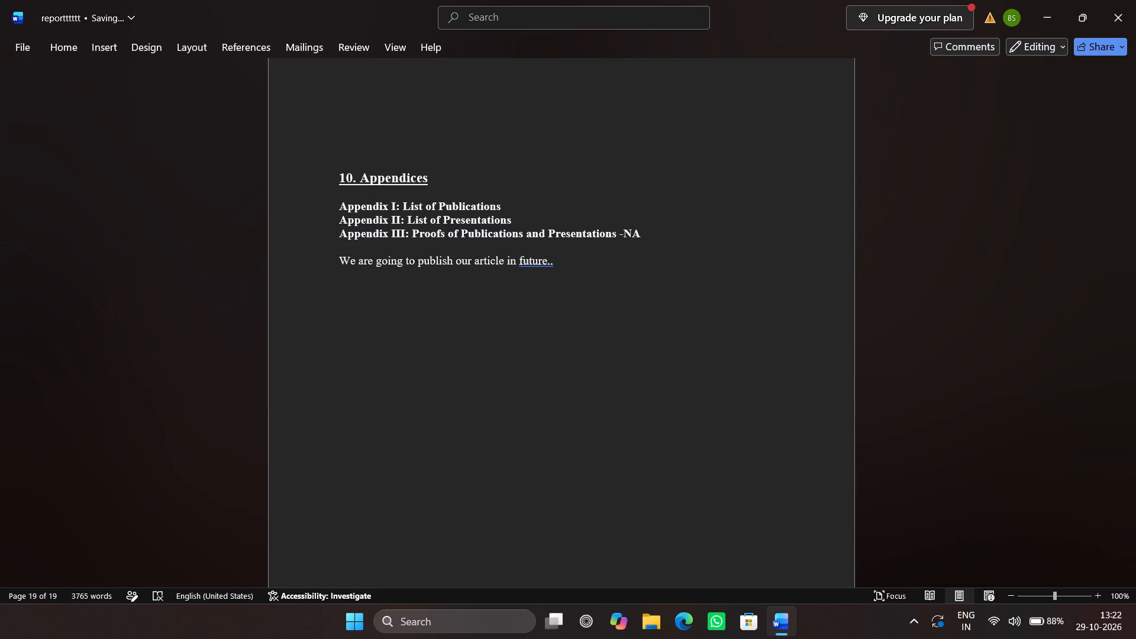
key(minus)
text(NA)
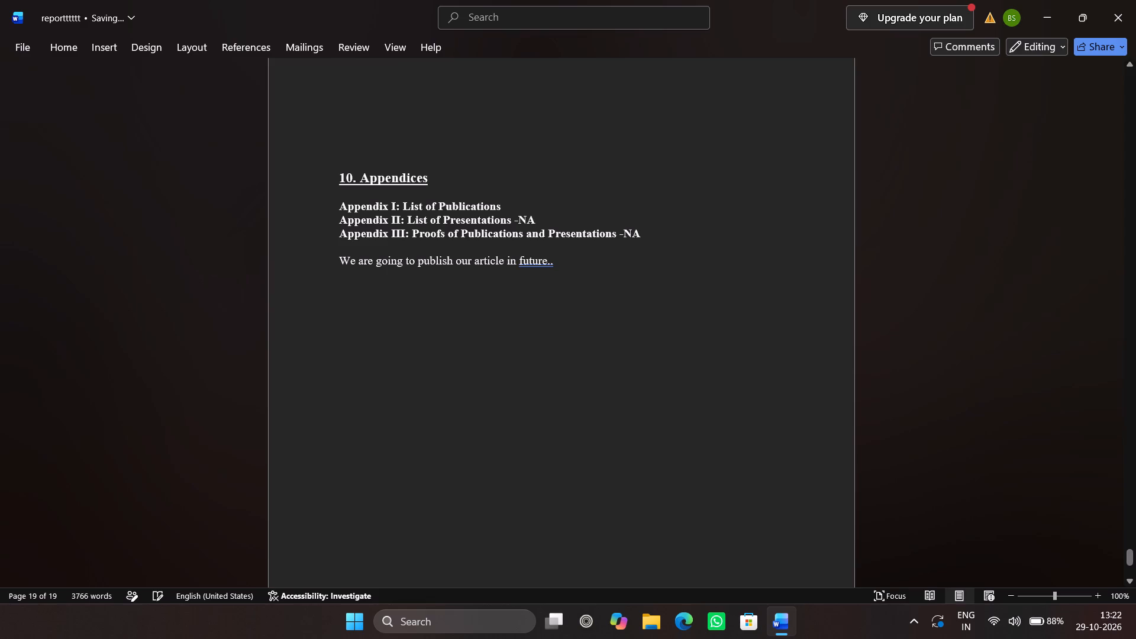
click(503, 211)
key(space)
text(-)
text(NA)
Look back through the report from the Appendices to the Introduction and list of abbreviations, examining the page layout and headings.
scroll(580, 283, up, 1)
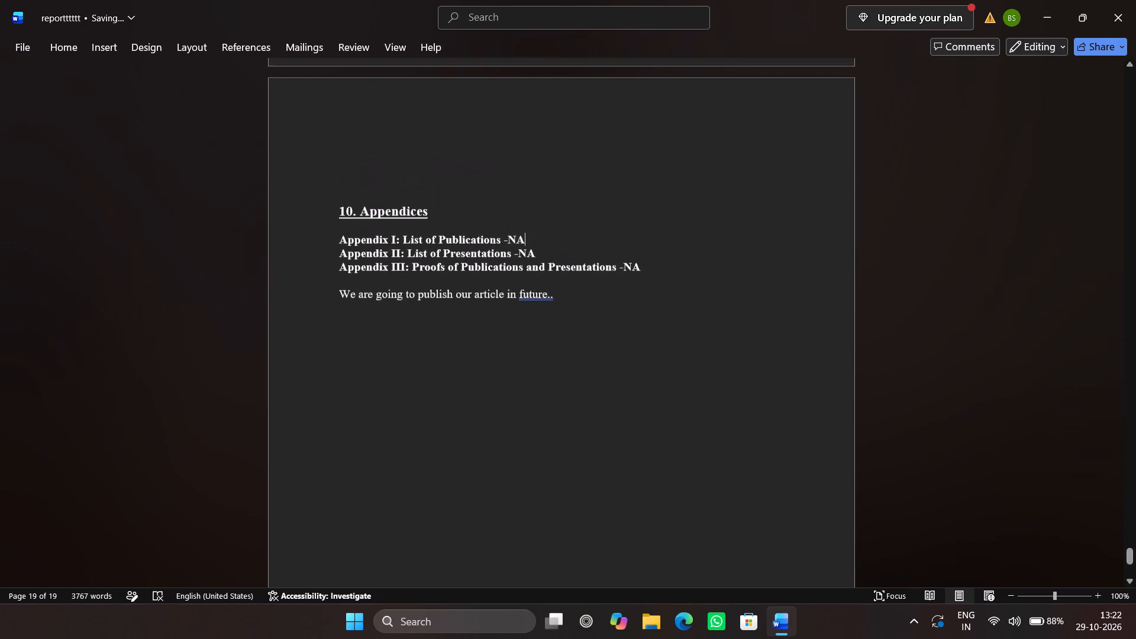
scroll(580, 283, up, 9)
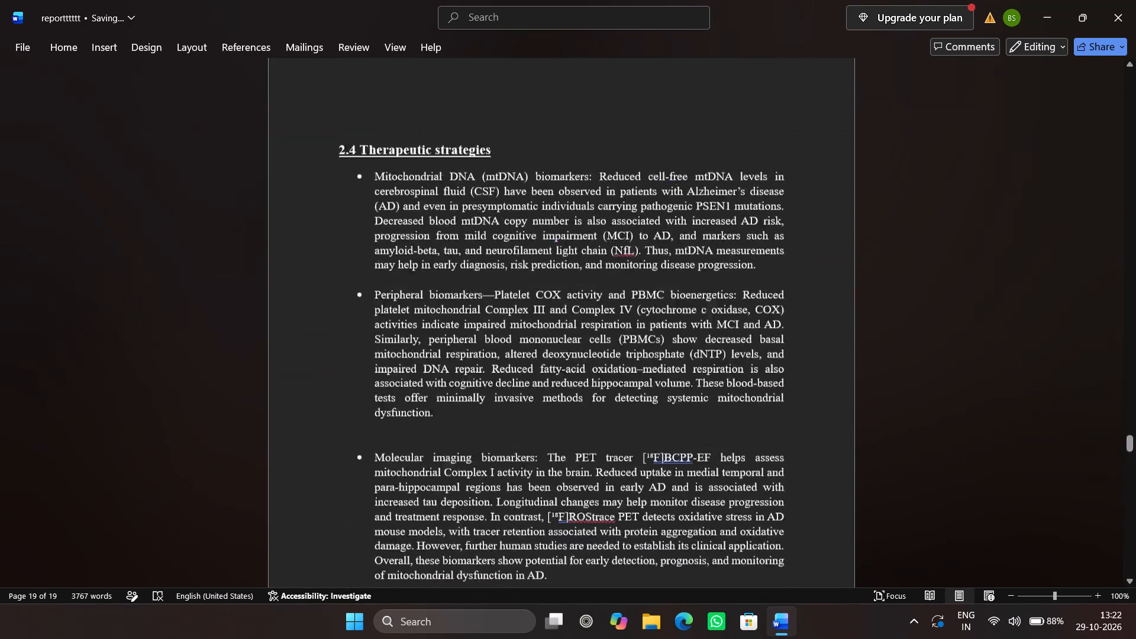
scroll(580, 283, up, 7)
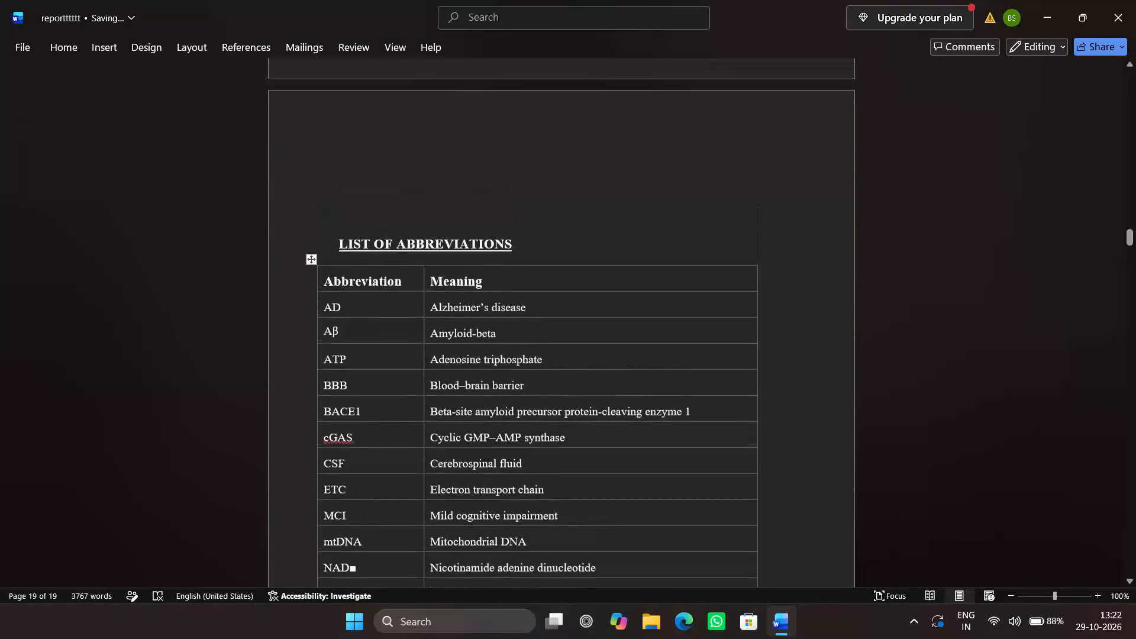
scroll(580, 283, up, 6)
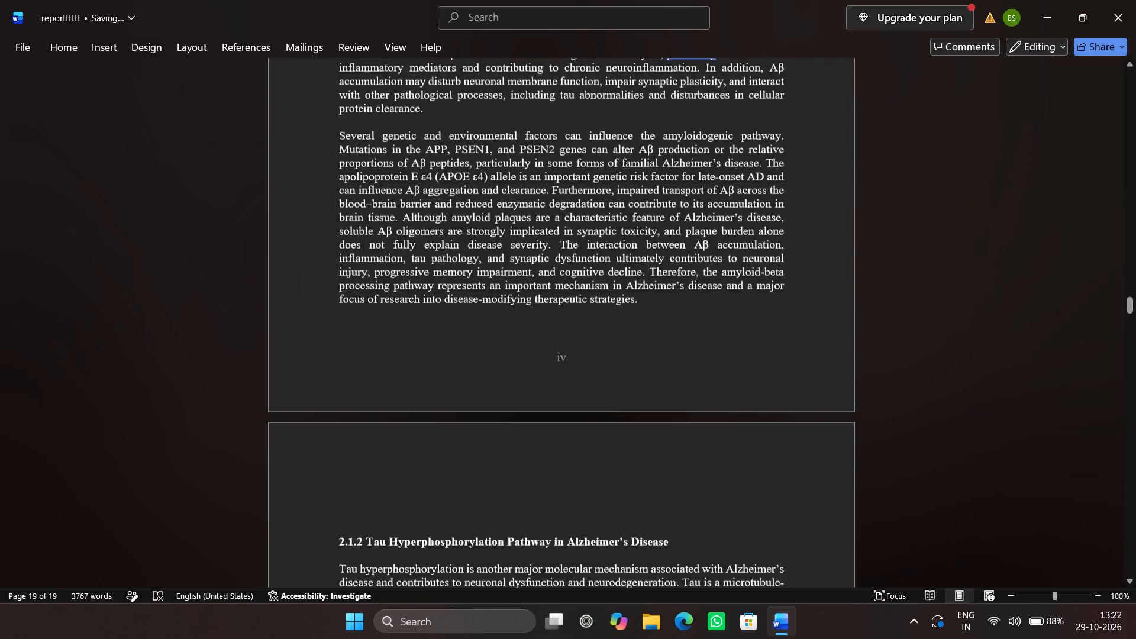
scroll(580, 283, up, 6)
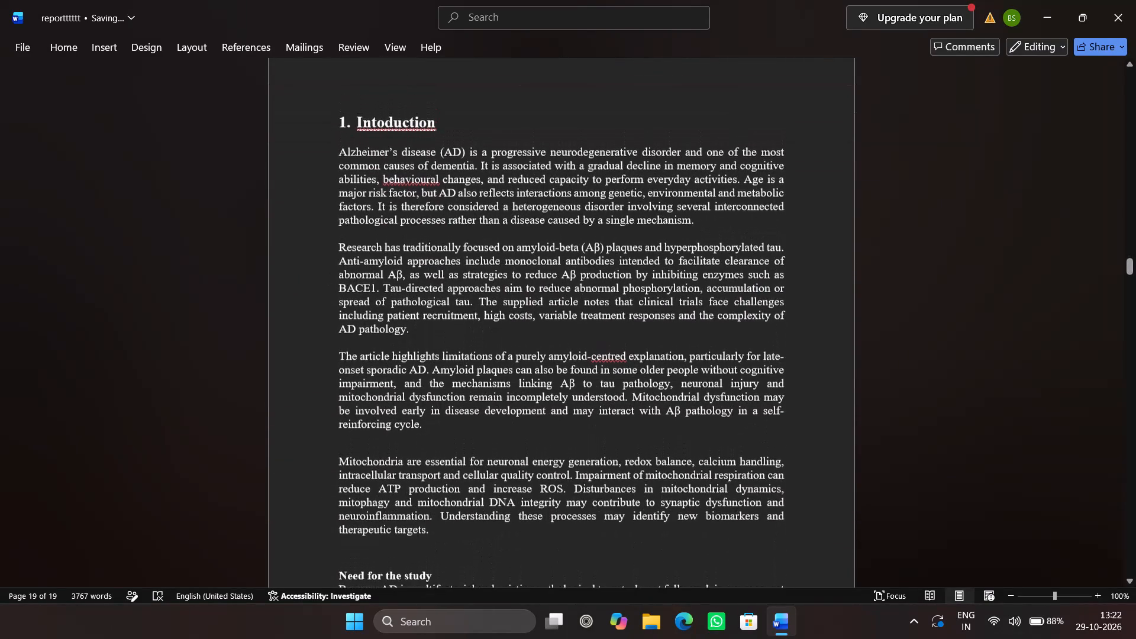
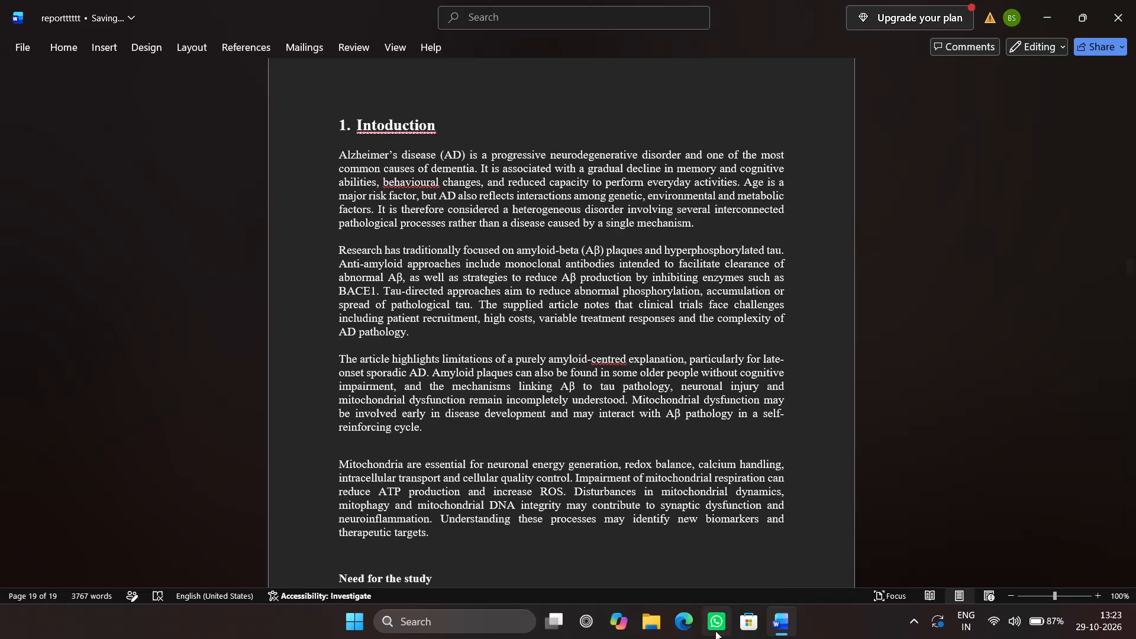
Switch from the report to WhatsApp.
click(715, 631)
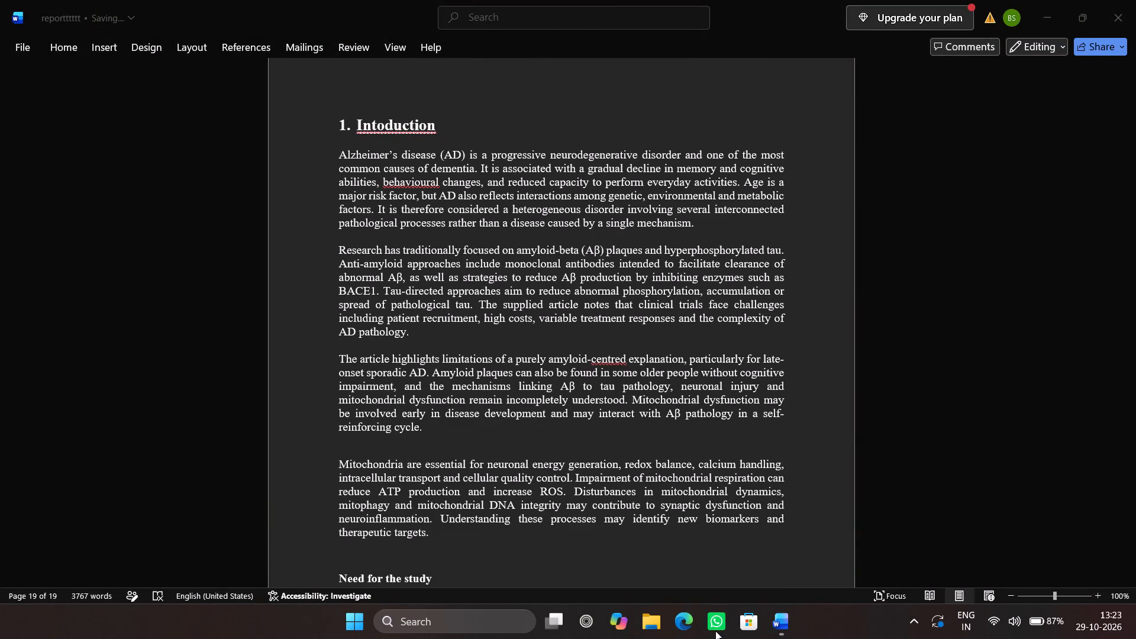
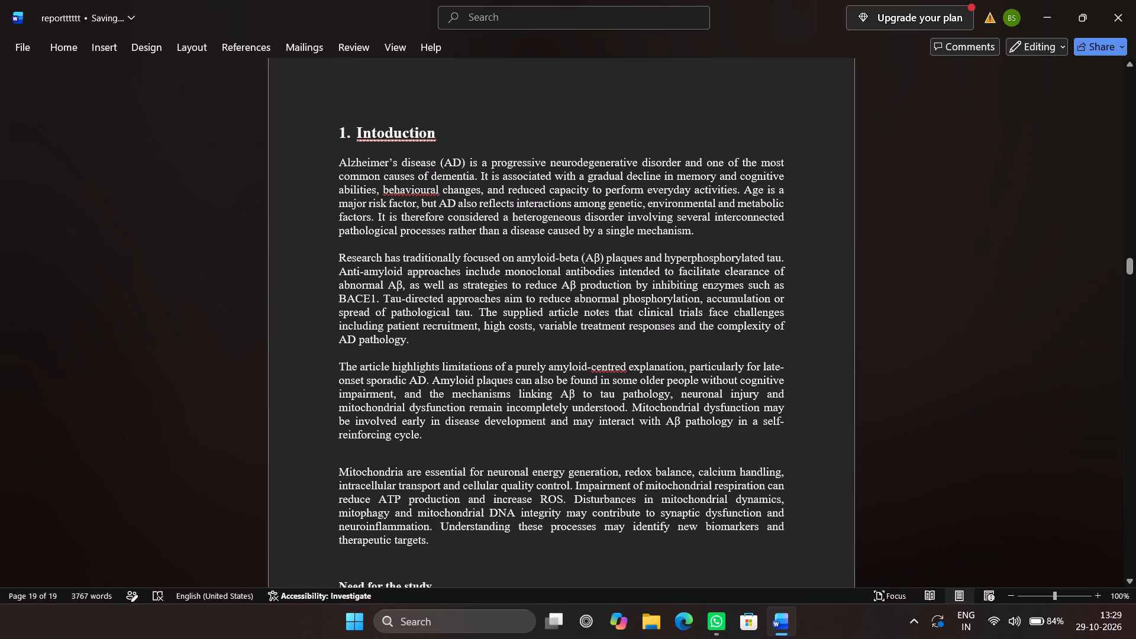
Examine the Introduction section and the start of the Review of literature, checking the text, spacing and page breaks between them.
scroll(720, 166, down, 2)
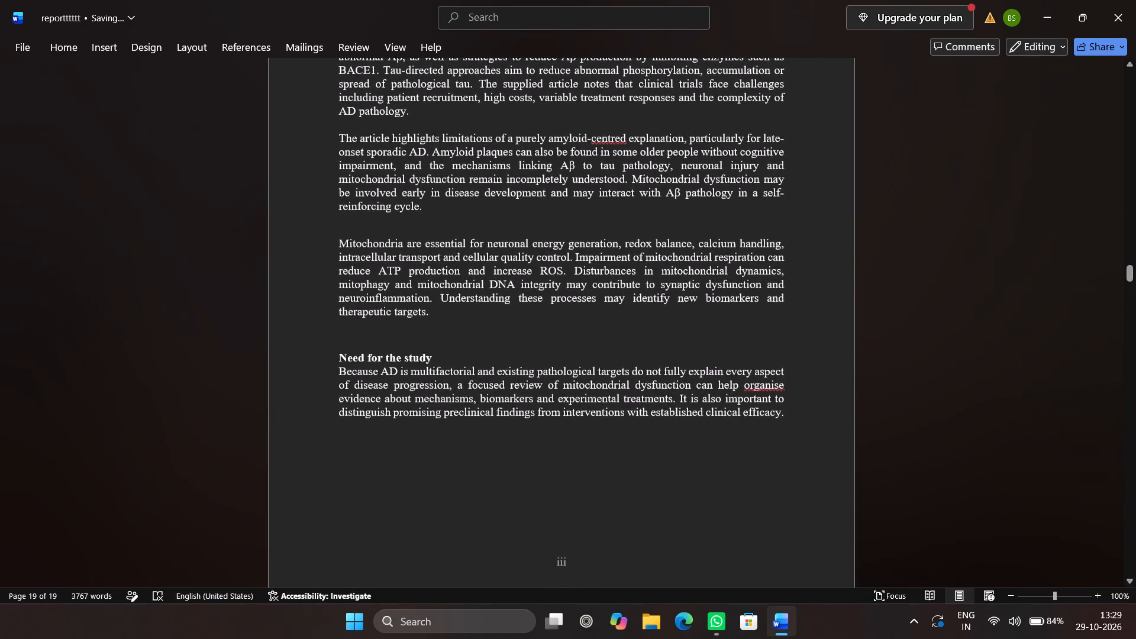
scroll(720, 166, up, 1)
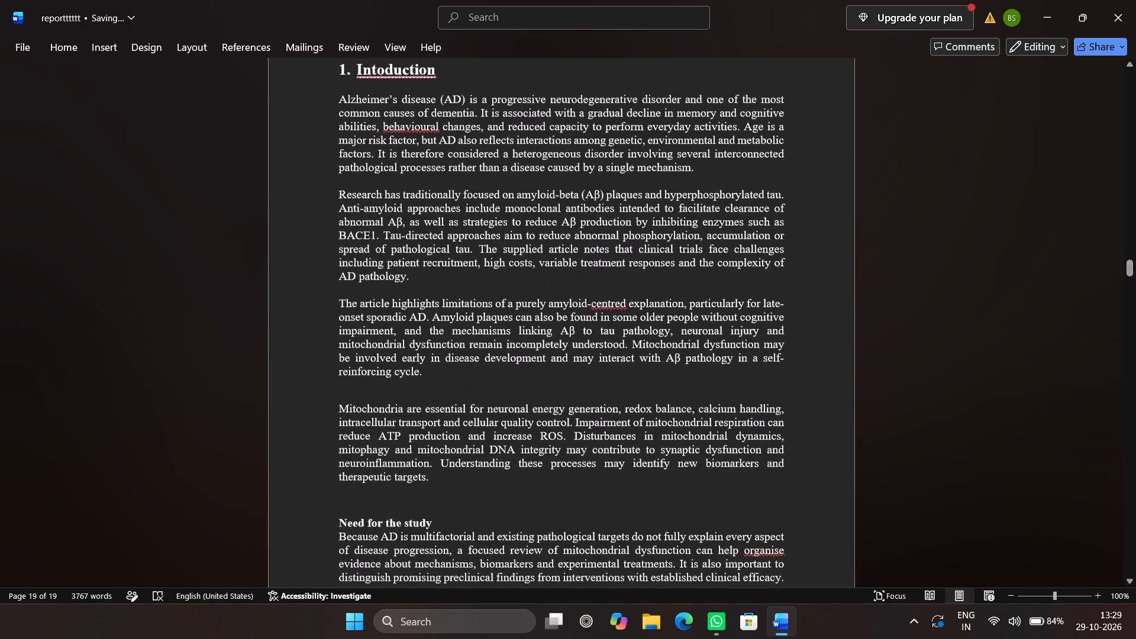
scroll(716, 183, down, 4)
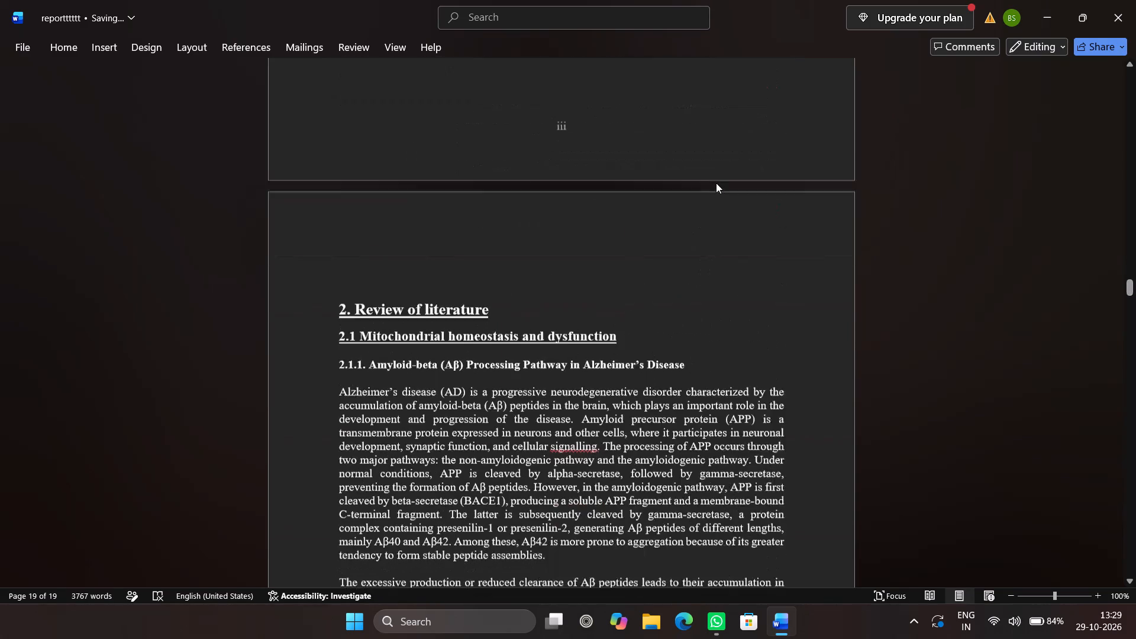
scroll(716, 183, down, 1)
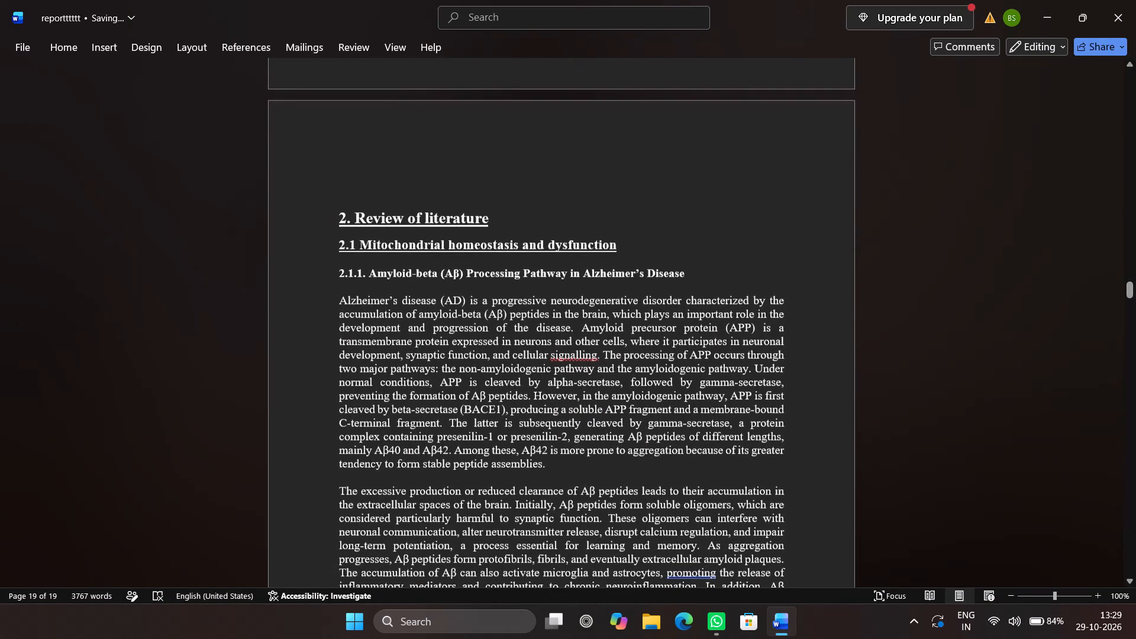
scroll(716, 183, down, 2)
scroll(716, 183, up, 1)
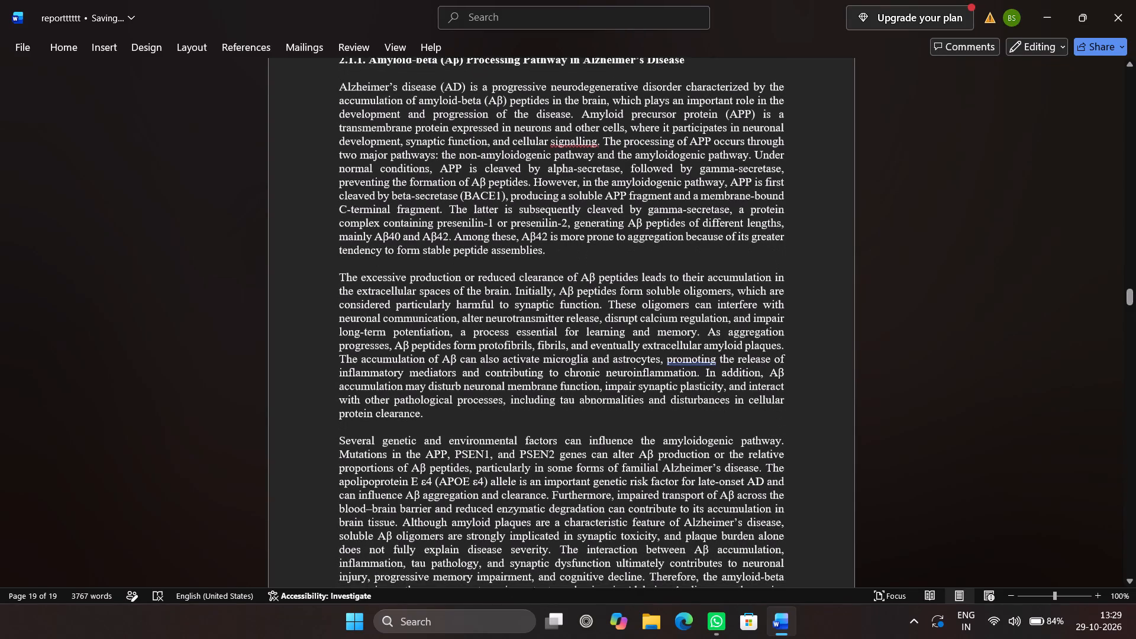
scroll(716, 183, up, 4)
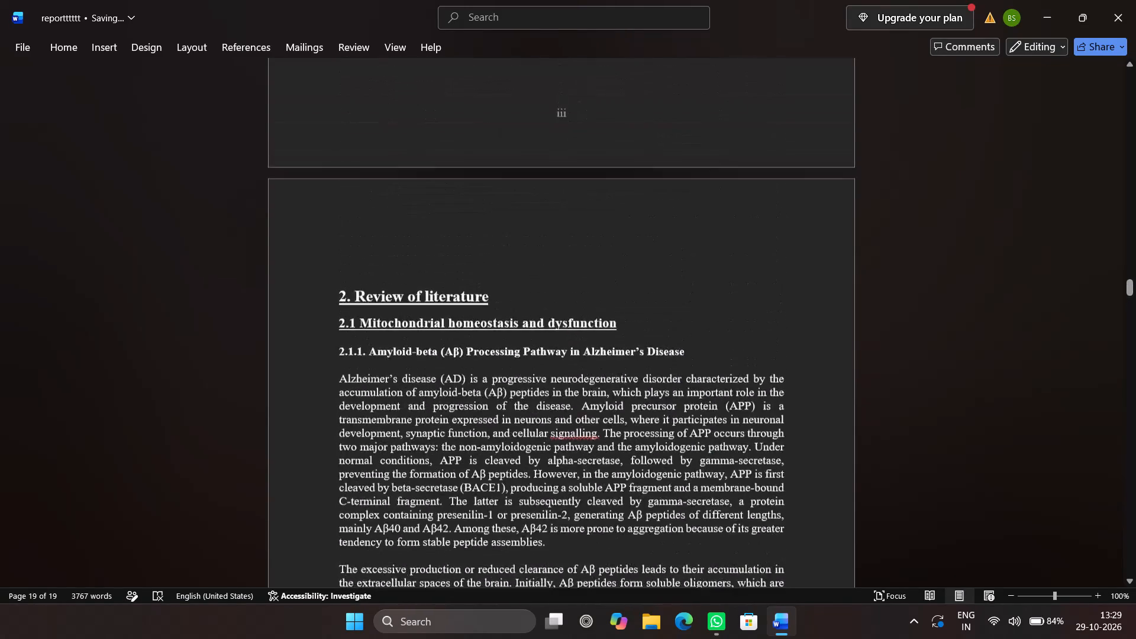
scroll(716, 183, up, 2)
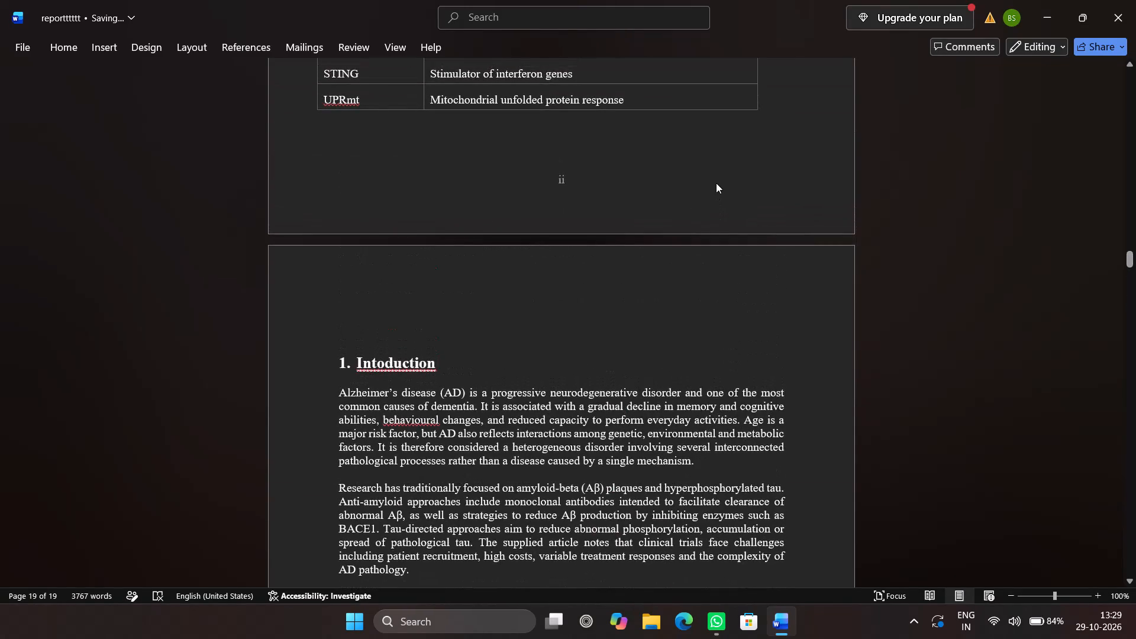
scroll(716, 183, down, 3)
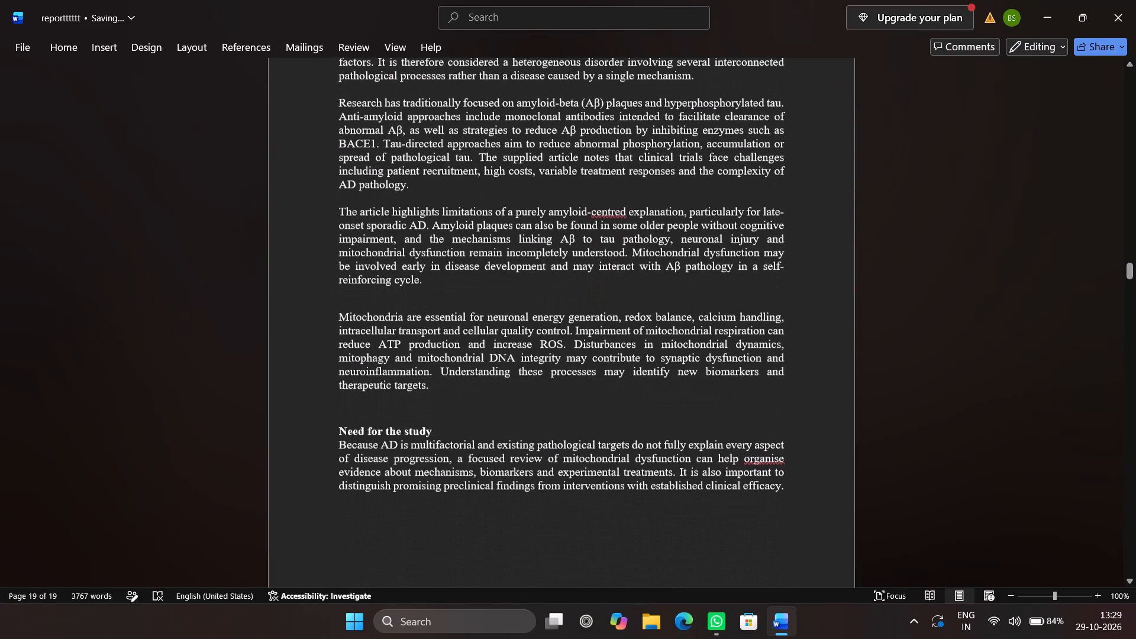
scroll(716, 183, down, 1)
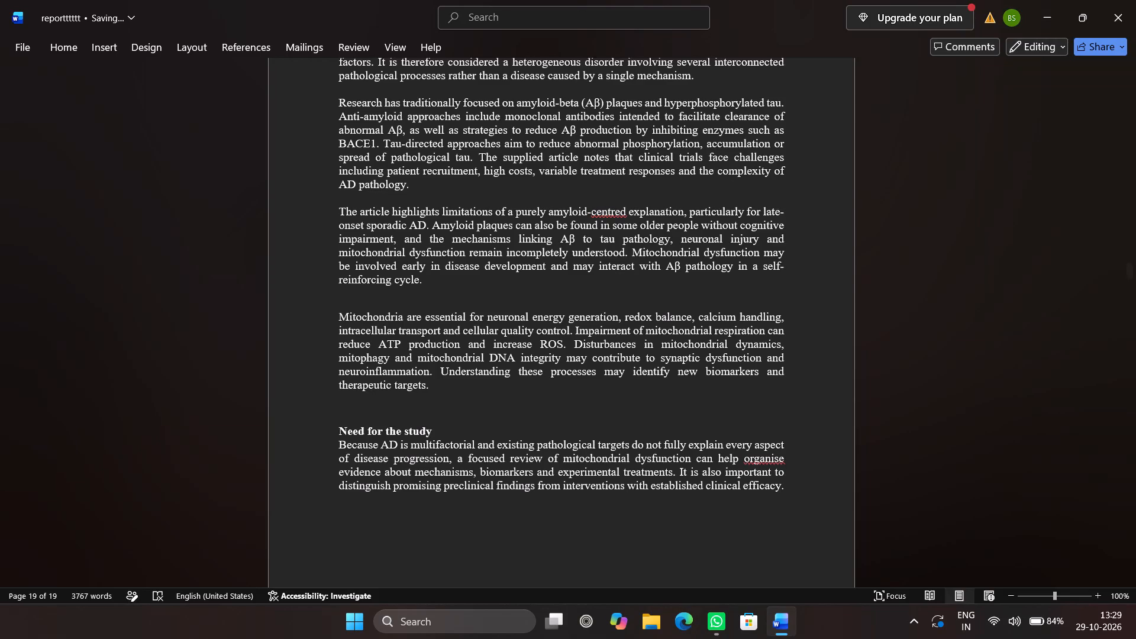
scroll(716, 183, up, 2)
scroll(716, 183, down, 4)
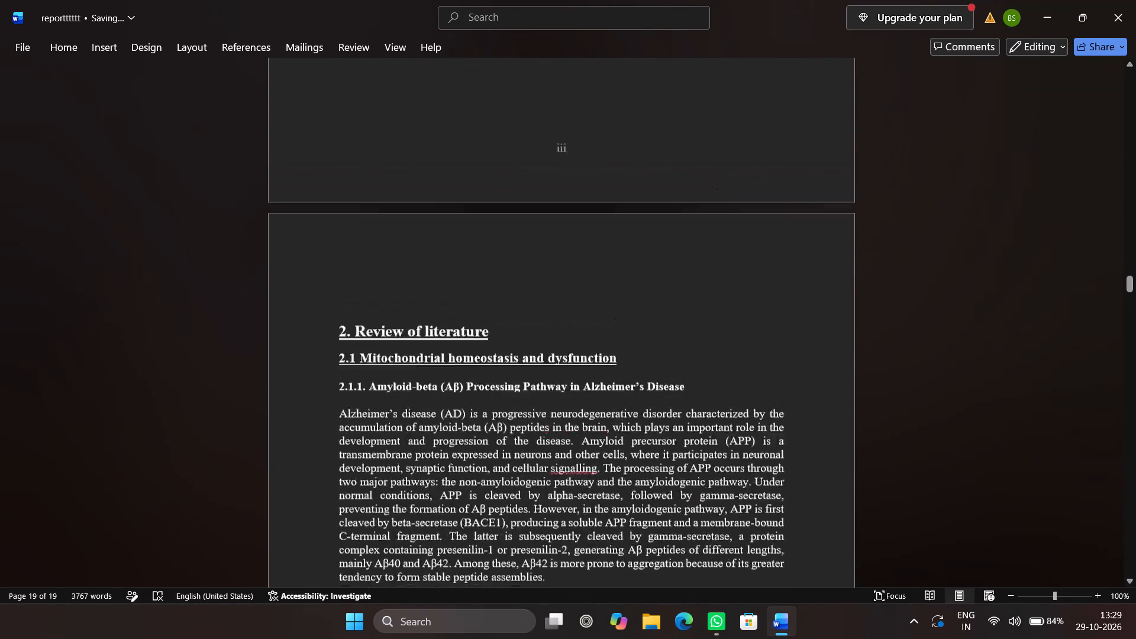
Delete all body text under the "1. Intoduction" heading, from the first Alzheimer's disease paragraph through the "Need for the study" paragraph.
drag(777, 202, 768, 201)
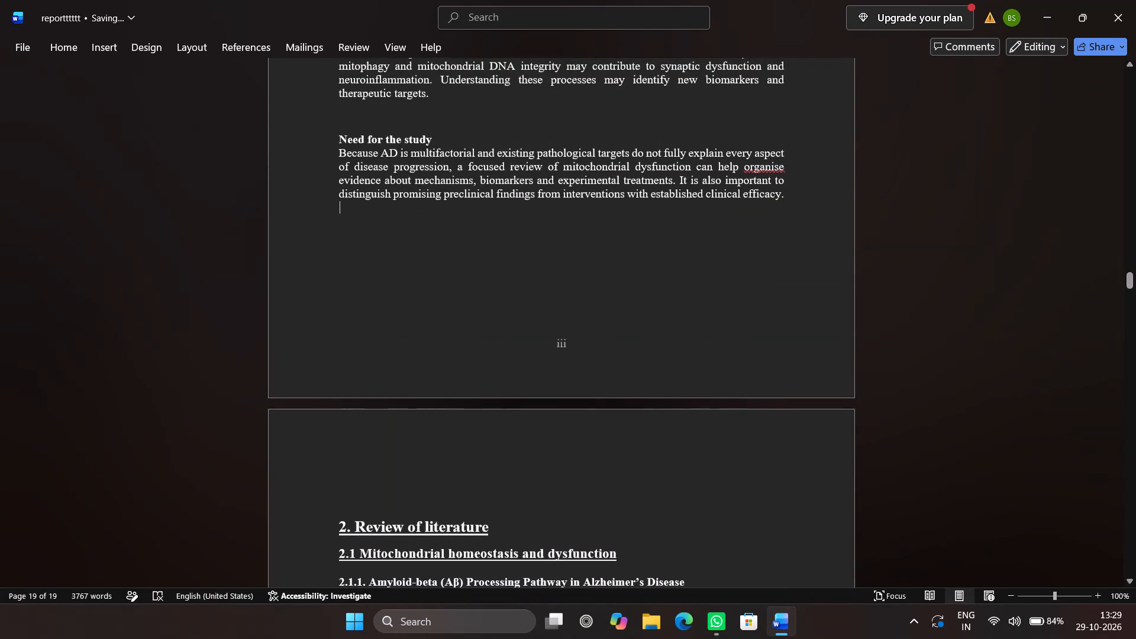
drag(768, 201, 343, 35)
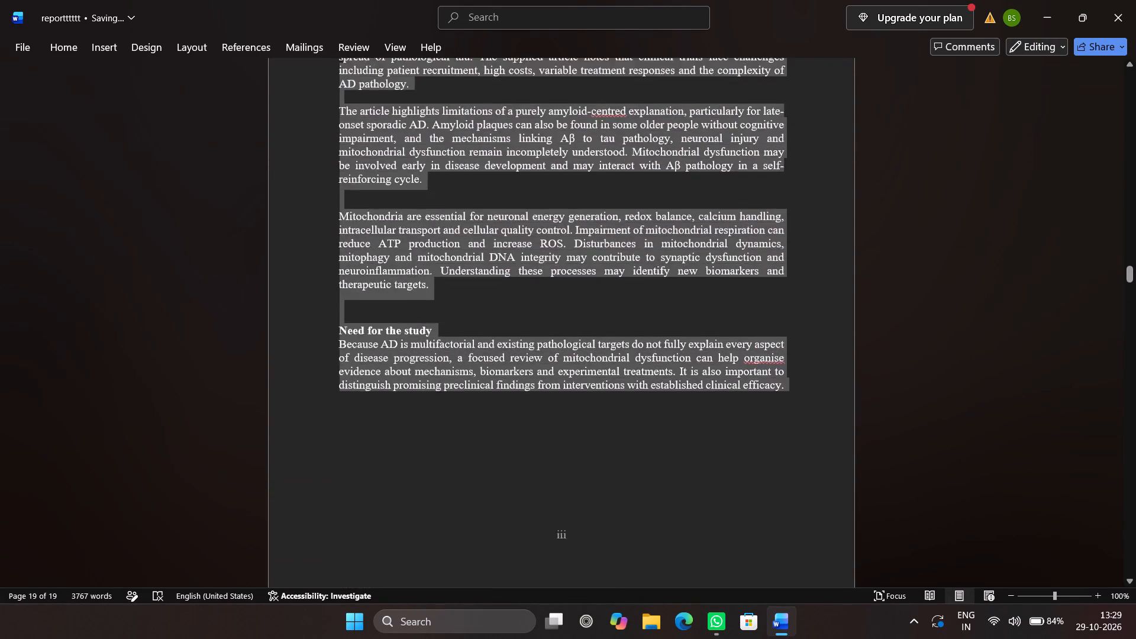
drag(343, 35, 332, 143)
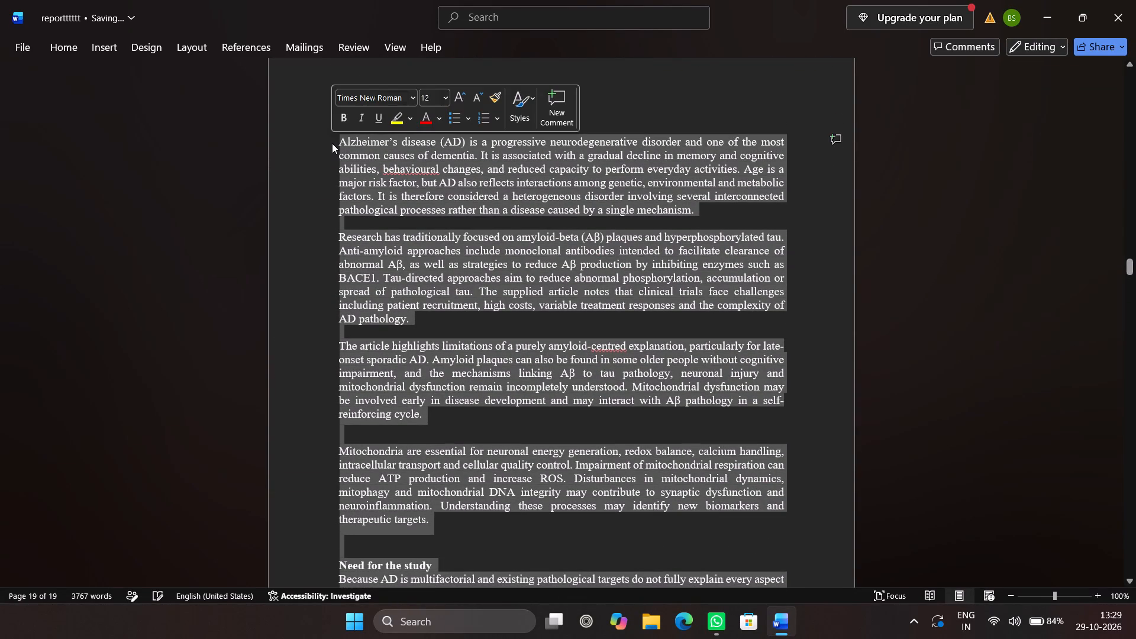
key(BackSpace)
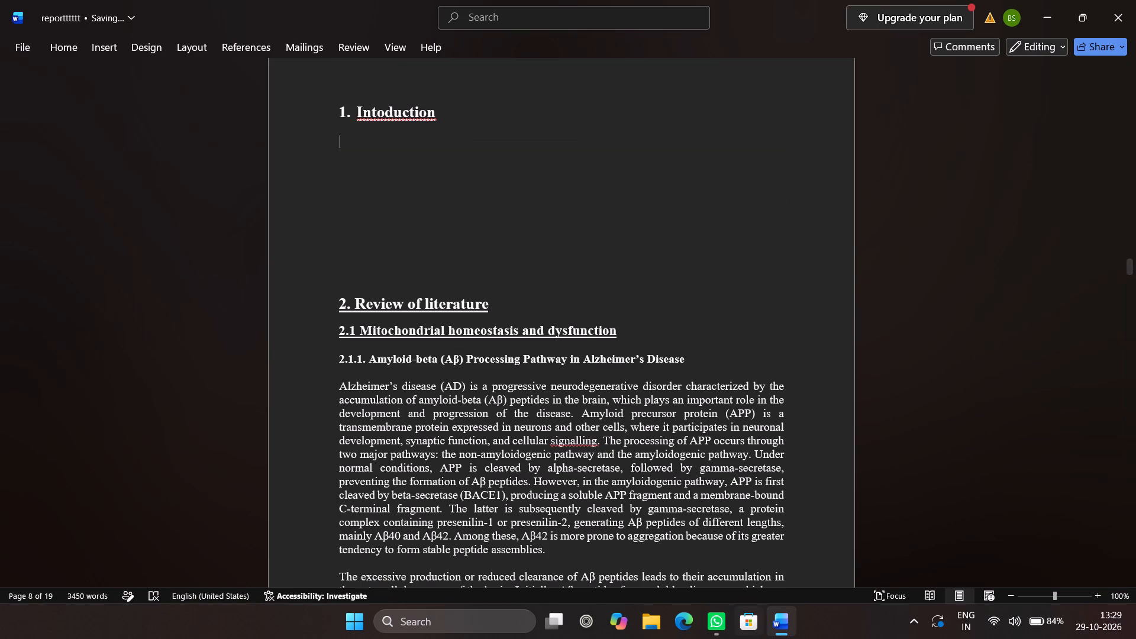
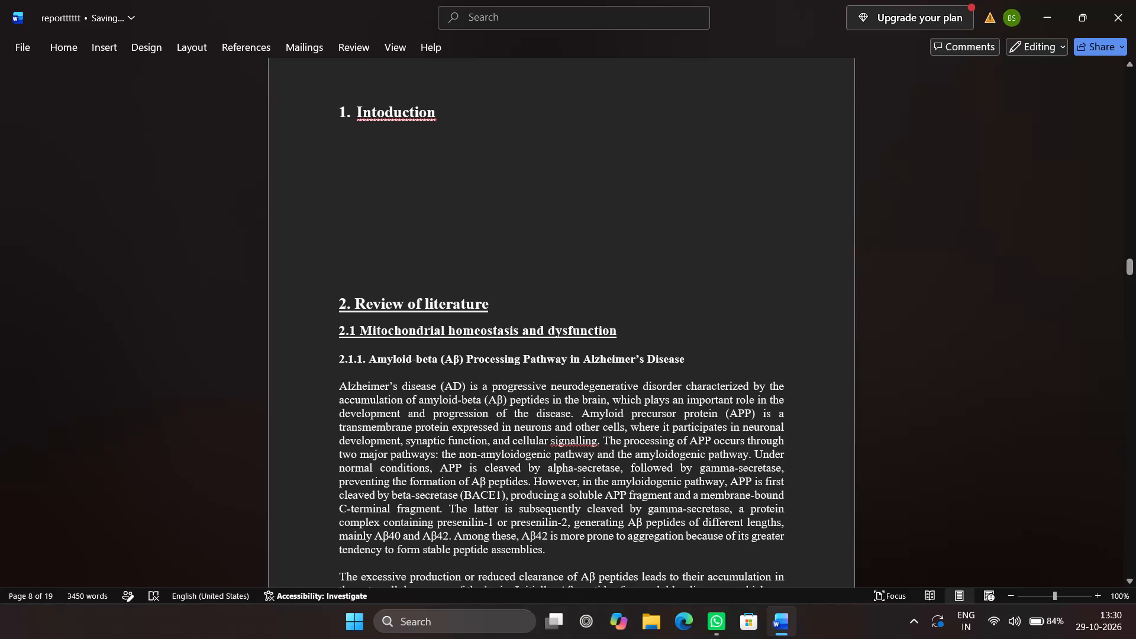
Paste the copied text into the empty body area under the "1. Intoduction" heading.
key(ctrl+v)
key(ctrl+v)
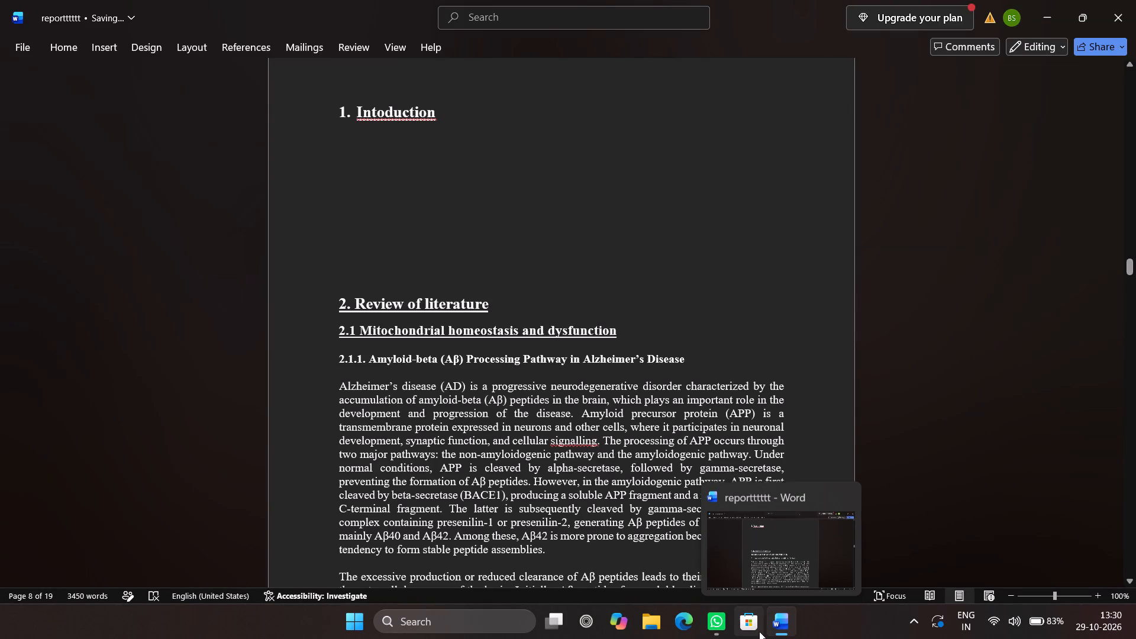
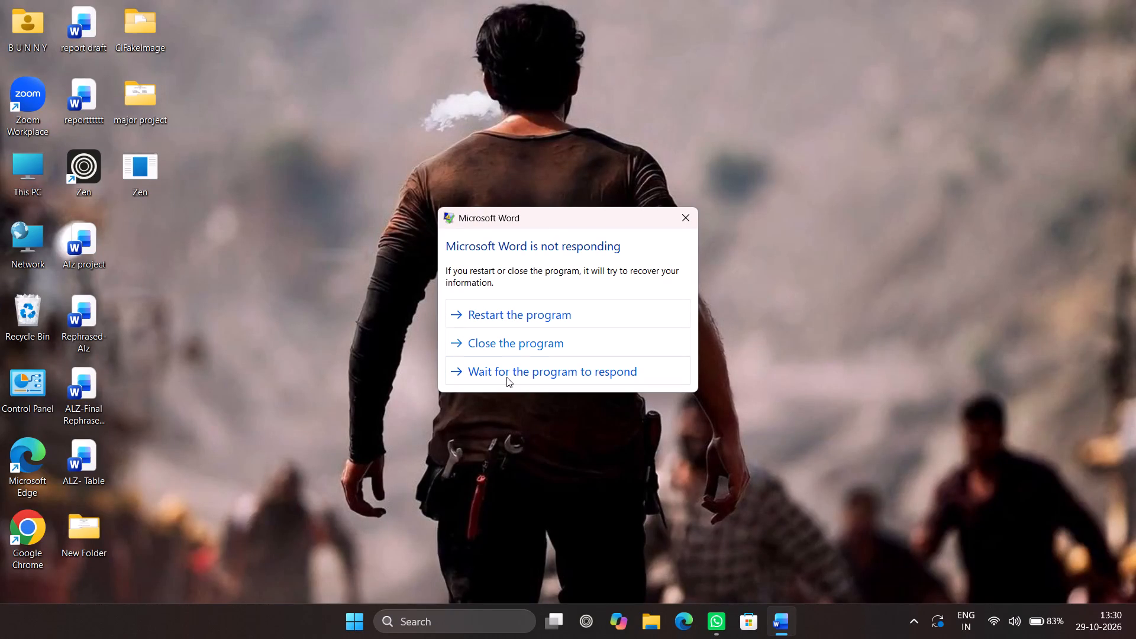
Restart the unresponsive Microsoft Word so the report reopens.
click(541, 317)
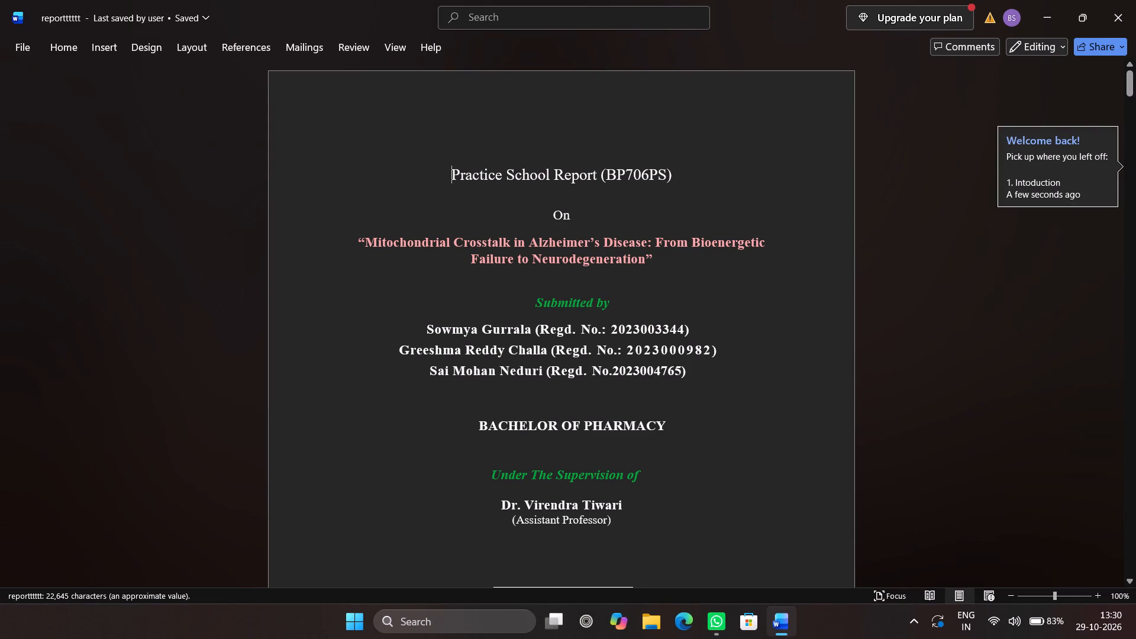
Return to the "1. Intoduction" heading and place the text cursor on the empty line directly beneath it.
scroll(541, 317, down, 7)
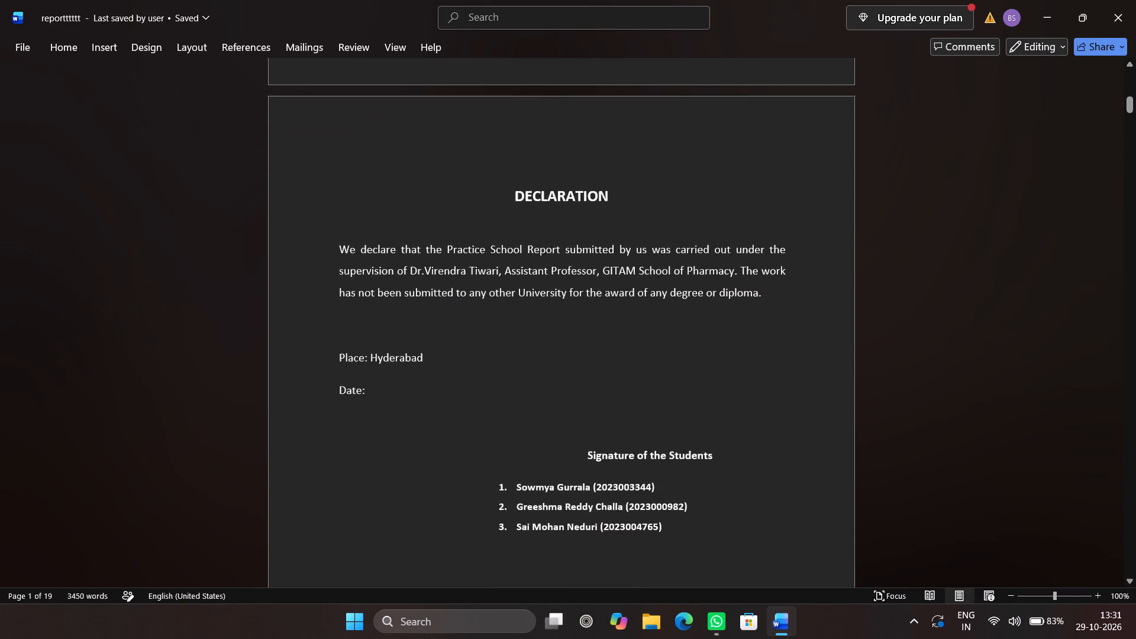
scroll(541, 317, down, 6)
scroll(541, 317, up, 2)
scroll(541, 317, down, 1)
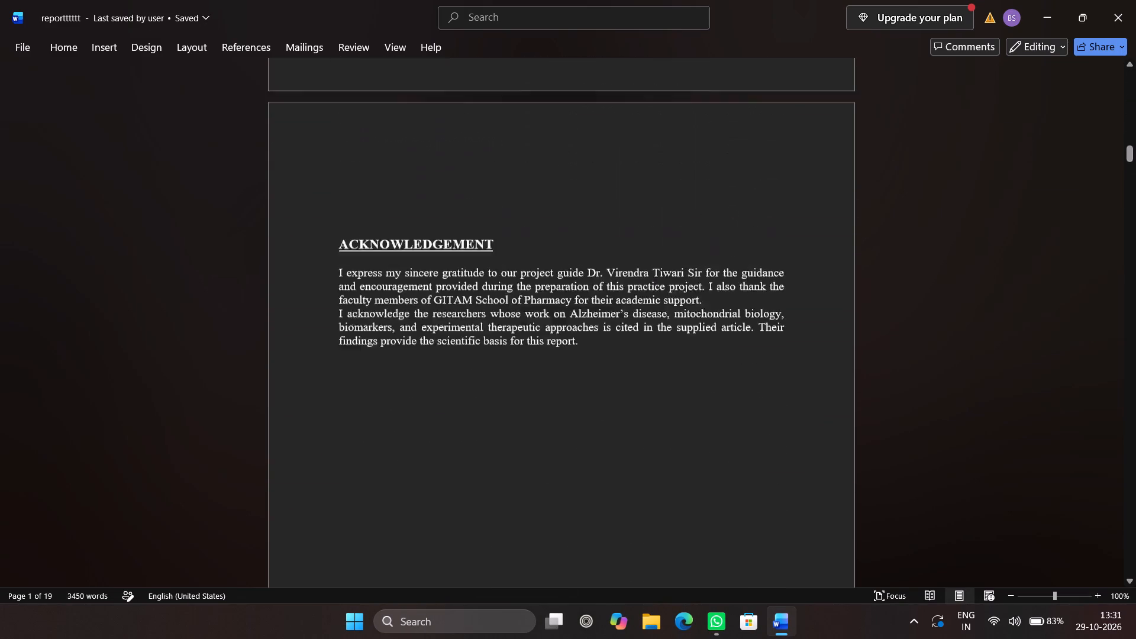
scroll(541, 317, down, 9)
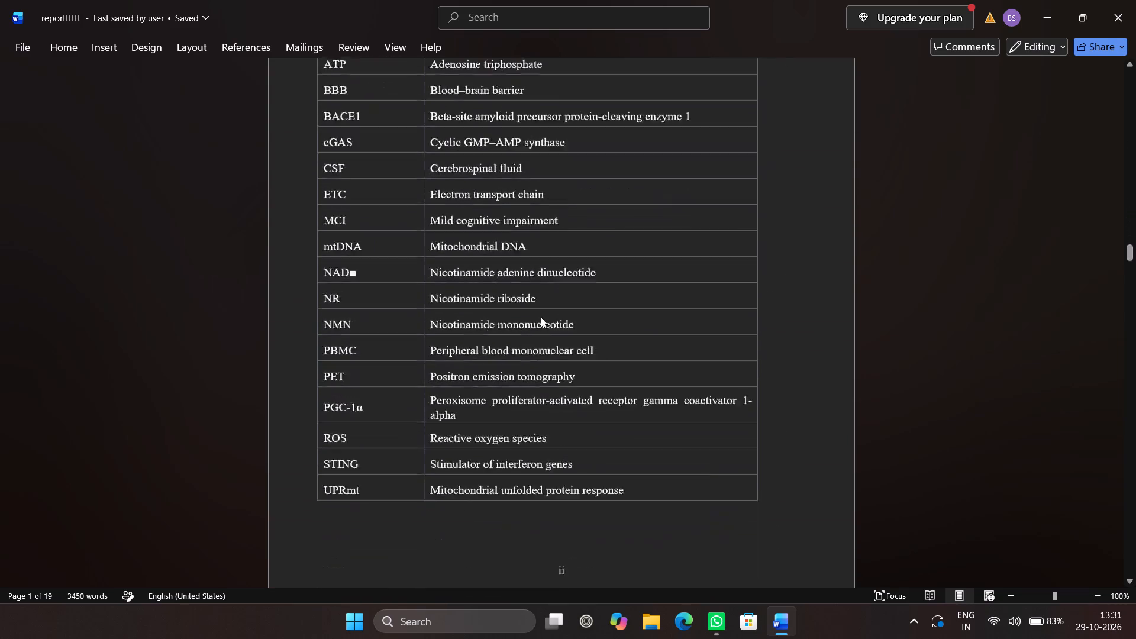
scroll(541, 317, down, 3)
scroll(541, 317, up, 4)
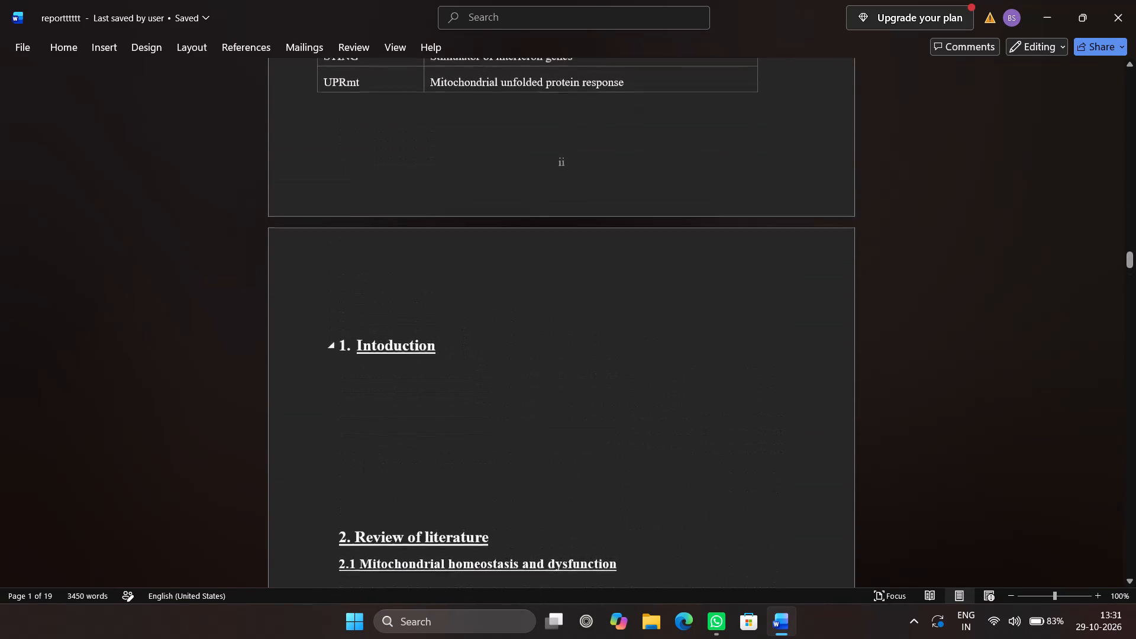
click(367, 369)
click(356, 377)
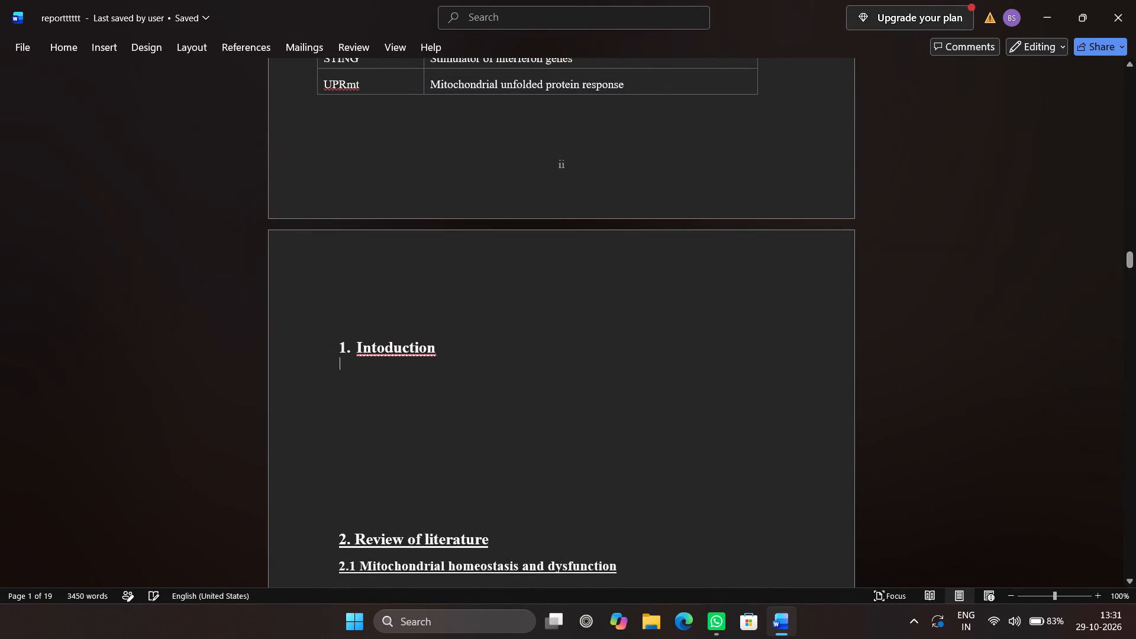
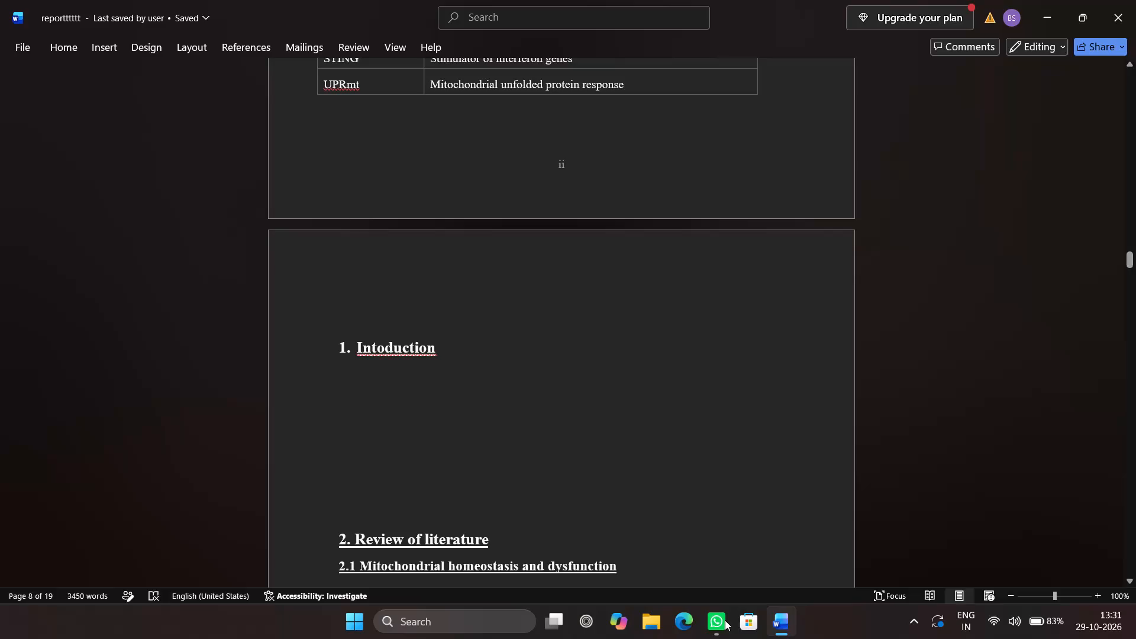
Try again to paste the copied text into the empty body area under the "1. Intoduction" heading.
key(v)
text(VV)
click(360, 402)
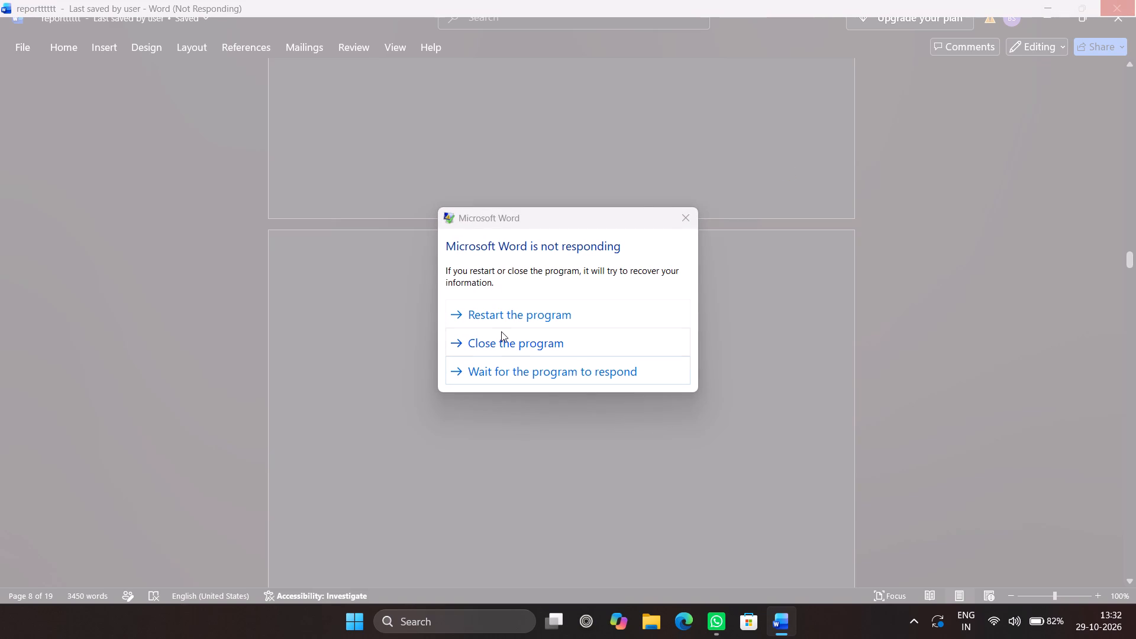
Close the unresponsive Word program and reopen the report document from the desktop.
click(502, 345)
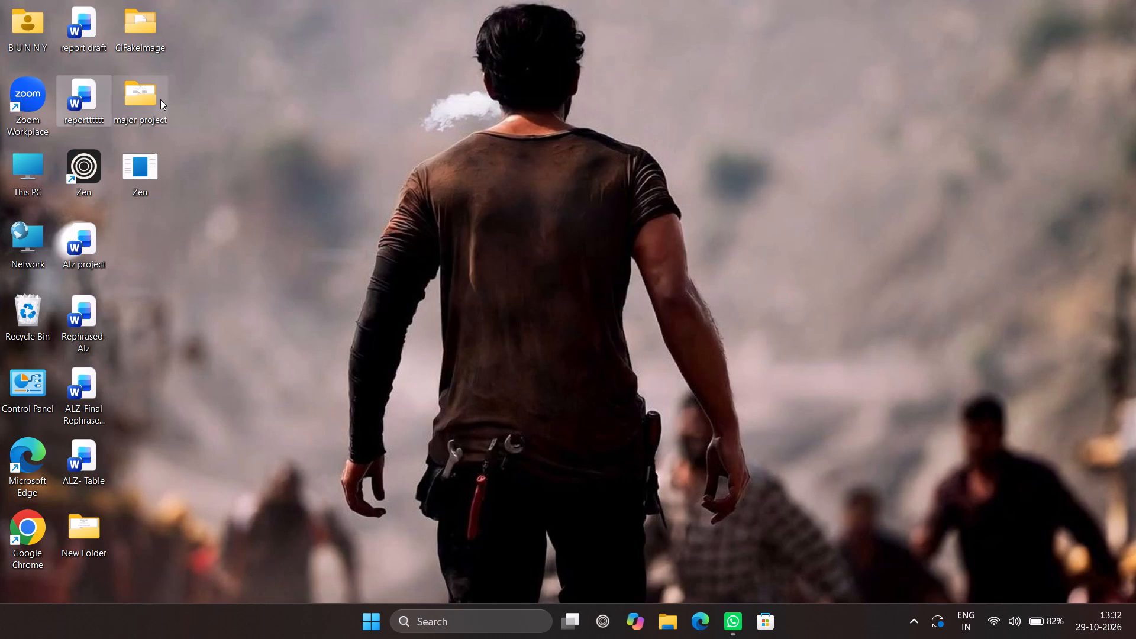
double_click(82, 46)
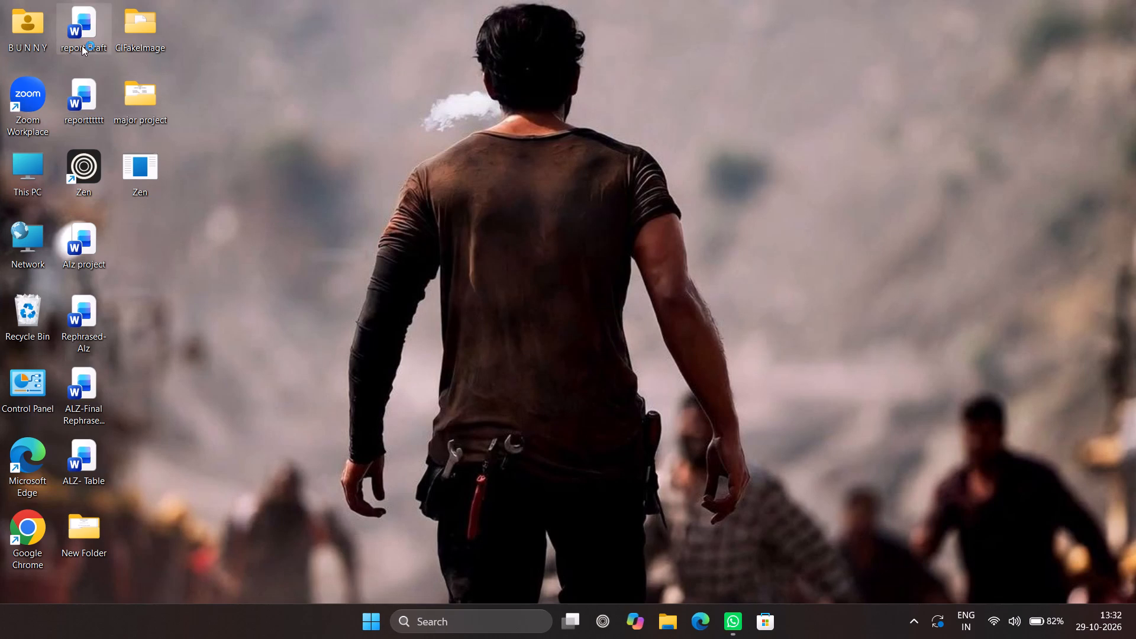
Paste the copied text into the empty body area under the "1. Intoduction" heading of the reopened report.
scroll(257, 131, down, 2)
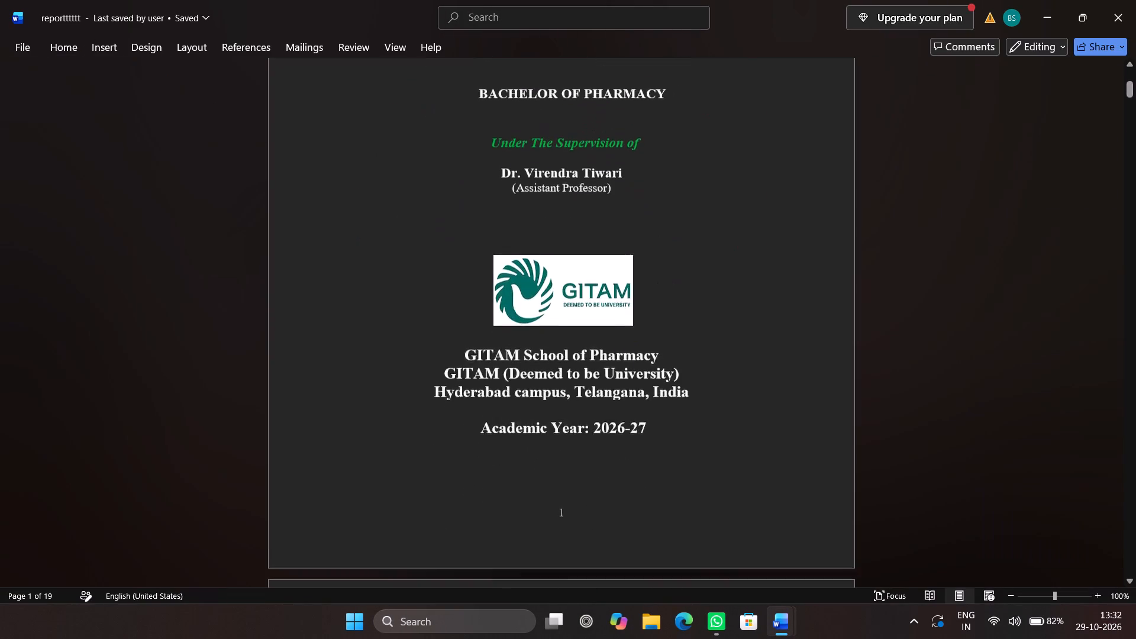
scroll(257, 131, down, 10)
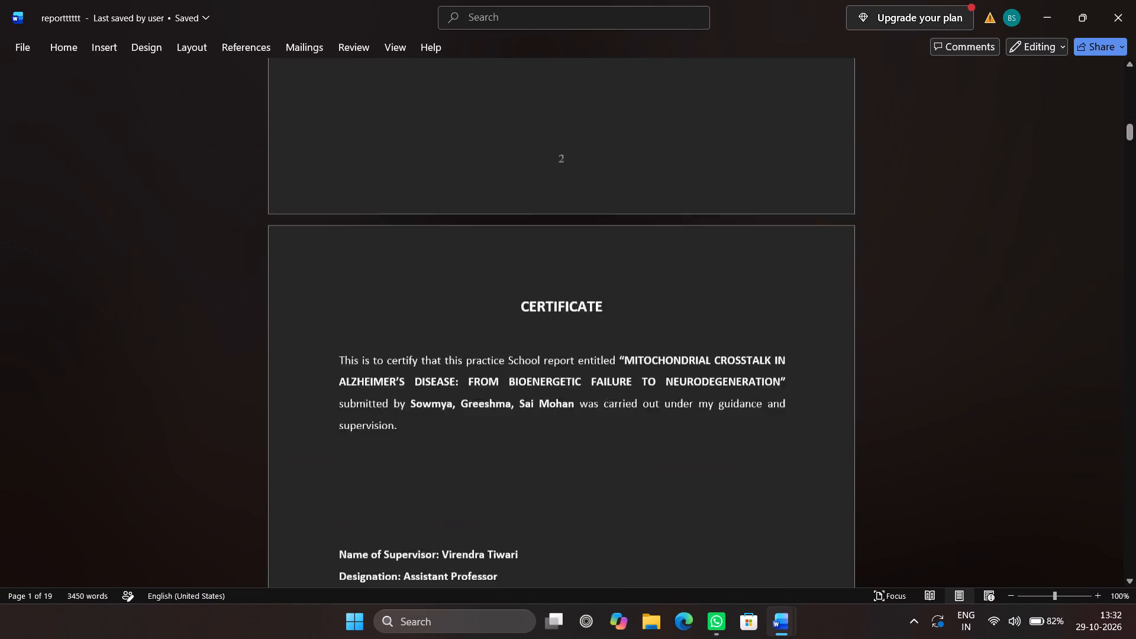
scroll(257, 131, down, 13)
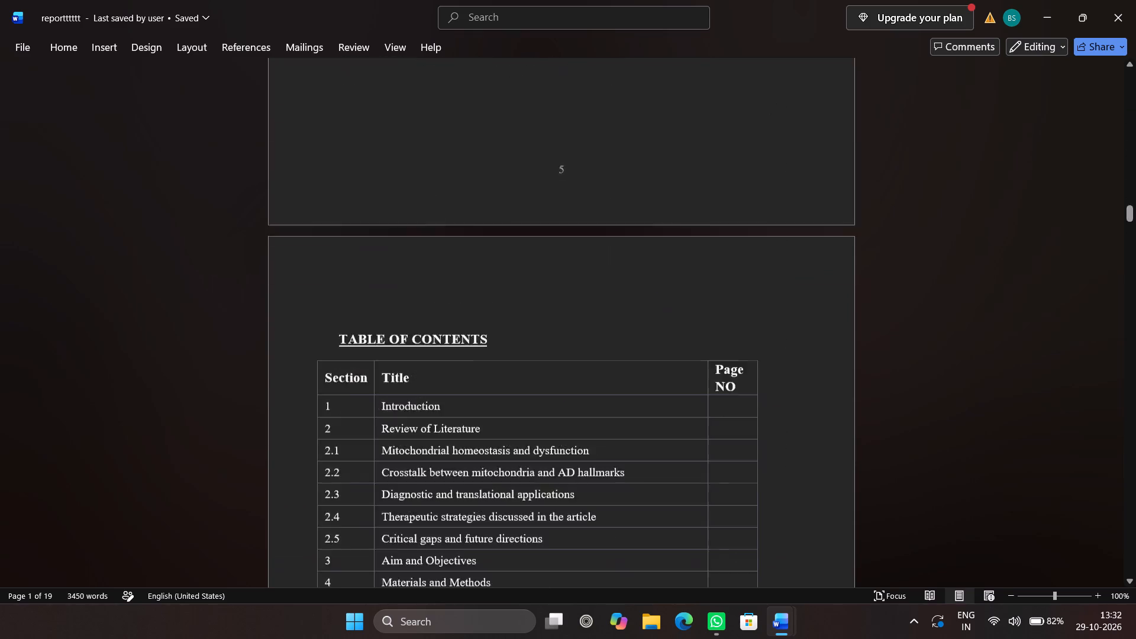
scroll(257, 131, down, 6)
scroll(257, 131, up, 1)
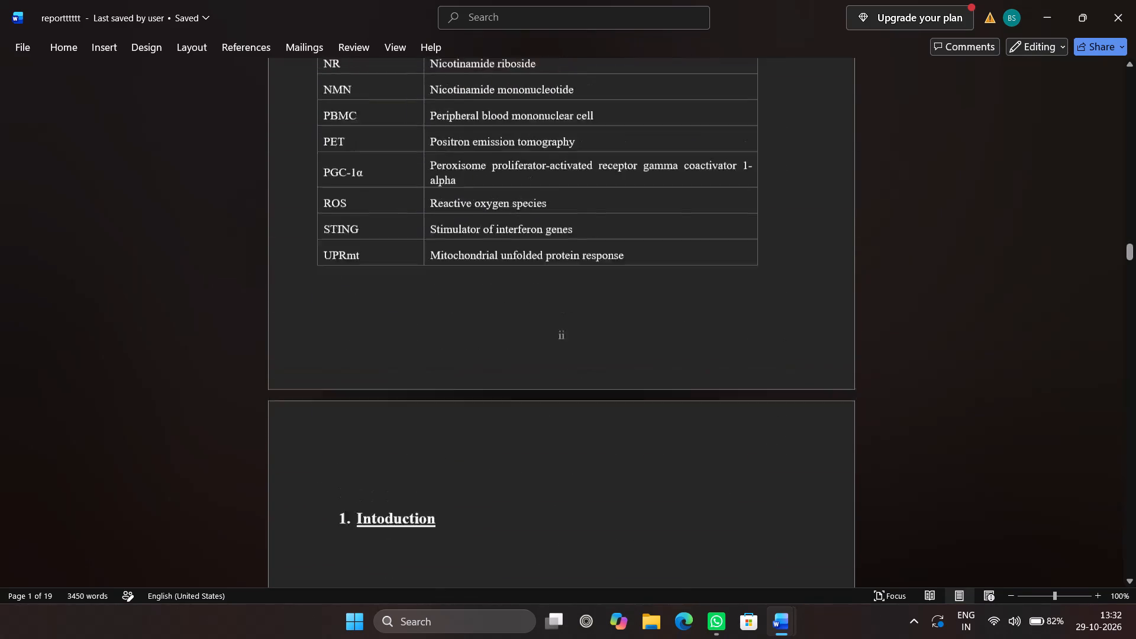
scroll(257, 131, up, 1)
scroll(257, 131, down, 2)
scroll(257, 131, up, 1)
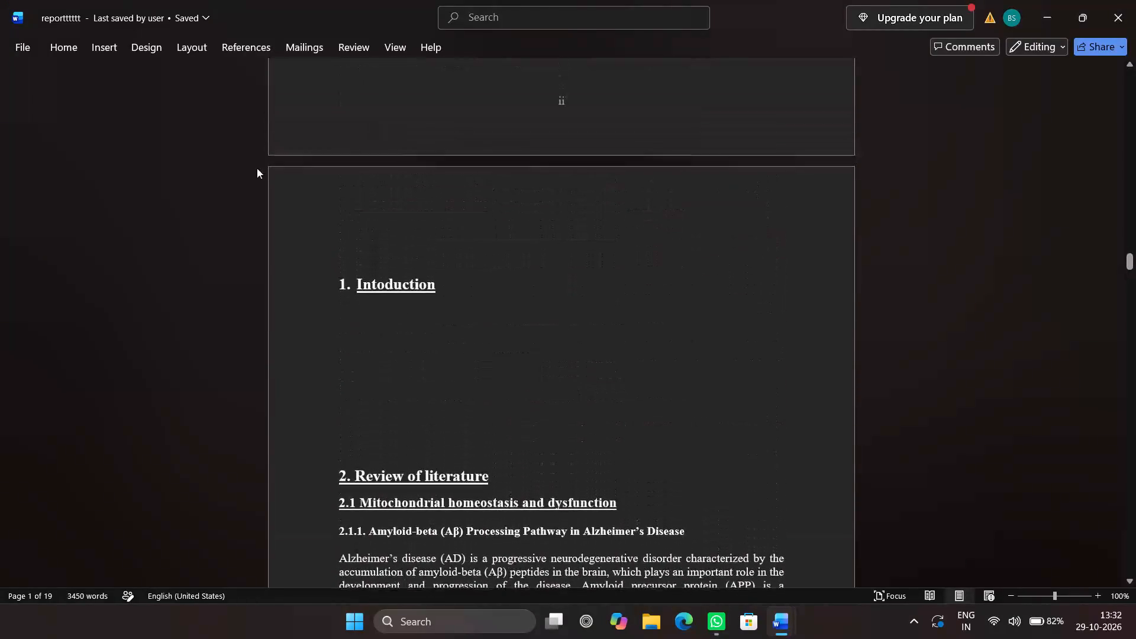
click(351, 310)
click(357, 317)
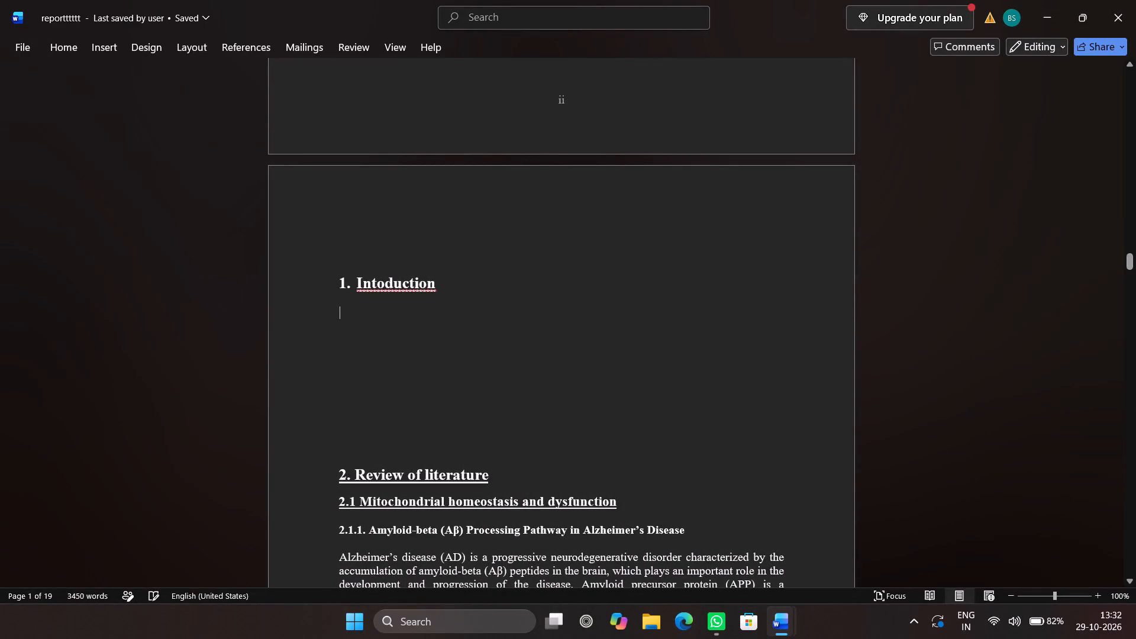
right_click(340, 316)
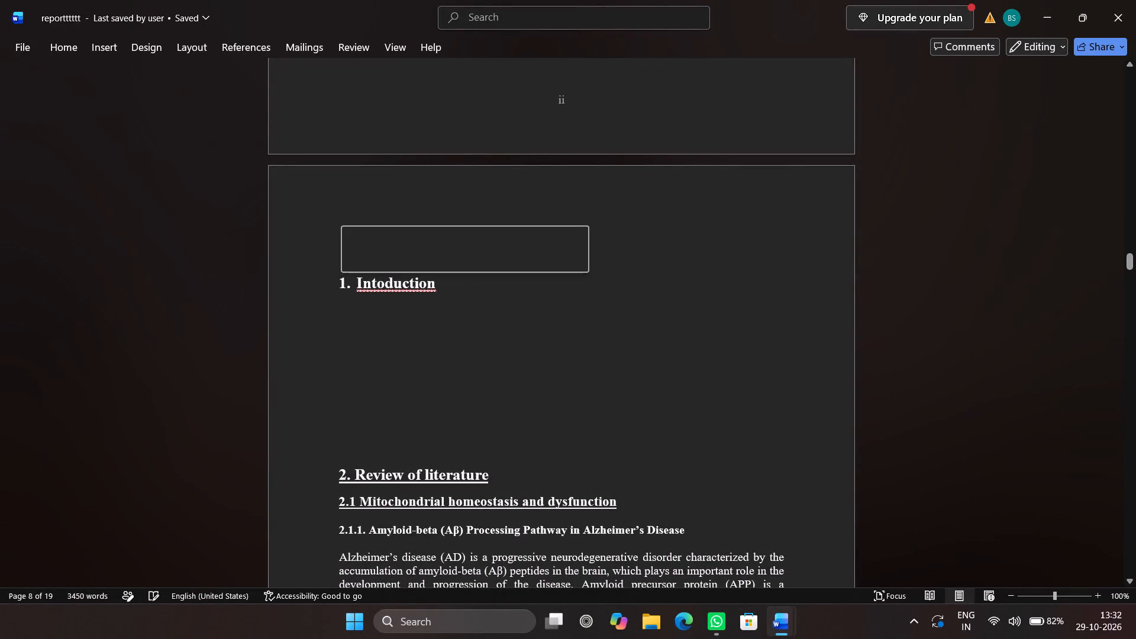
click(376, 381)
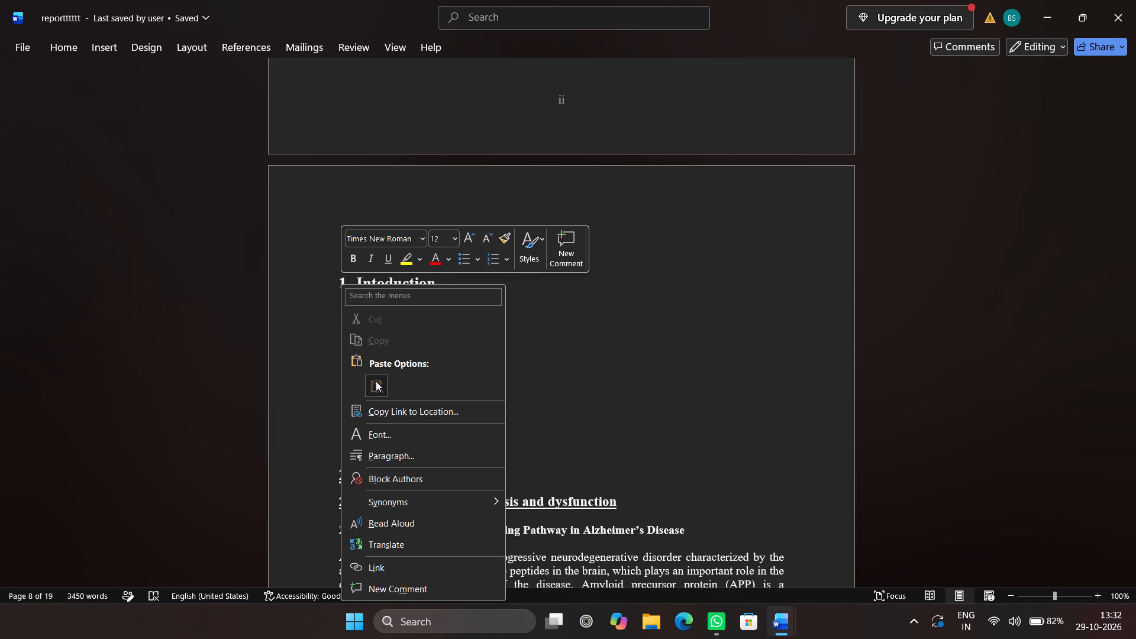
Place the text cursor at the end of the first Introduction paragraph, after "inflammatory signalling.".
scroll(376, 381, up, 2)
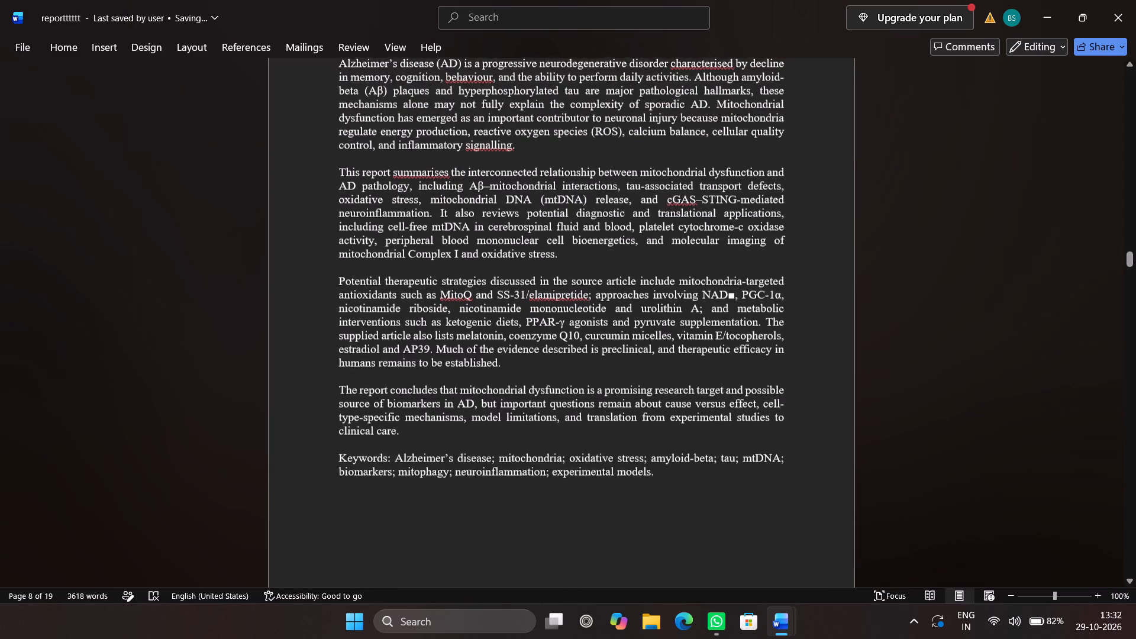
scroll(376, 381, up, 3)
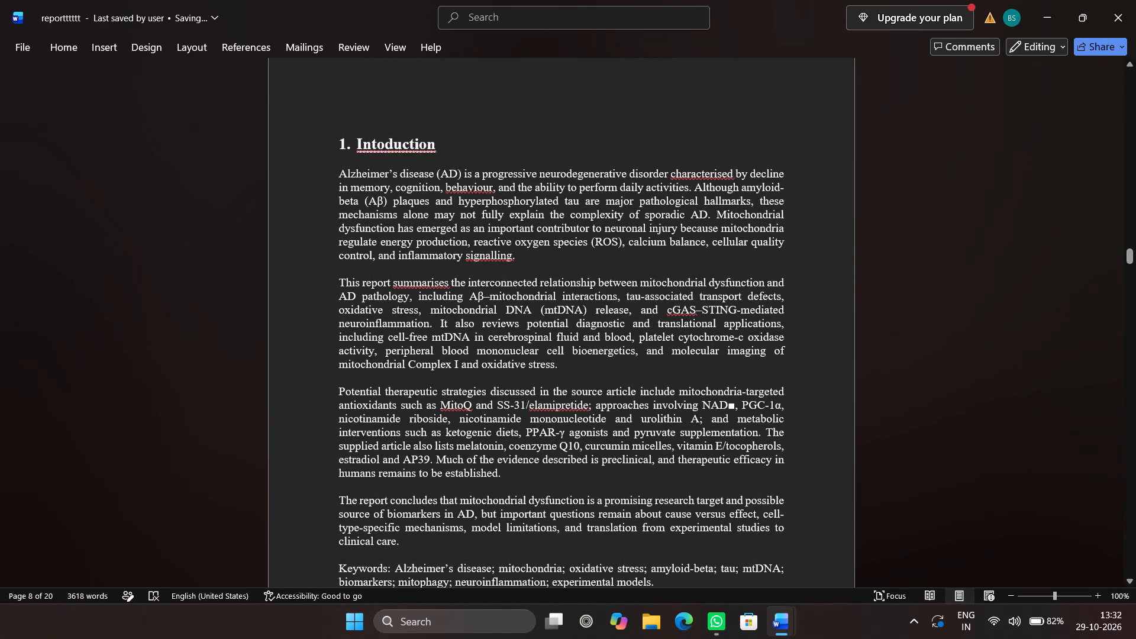
click(523, 259)
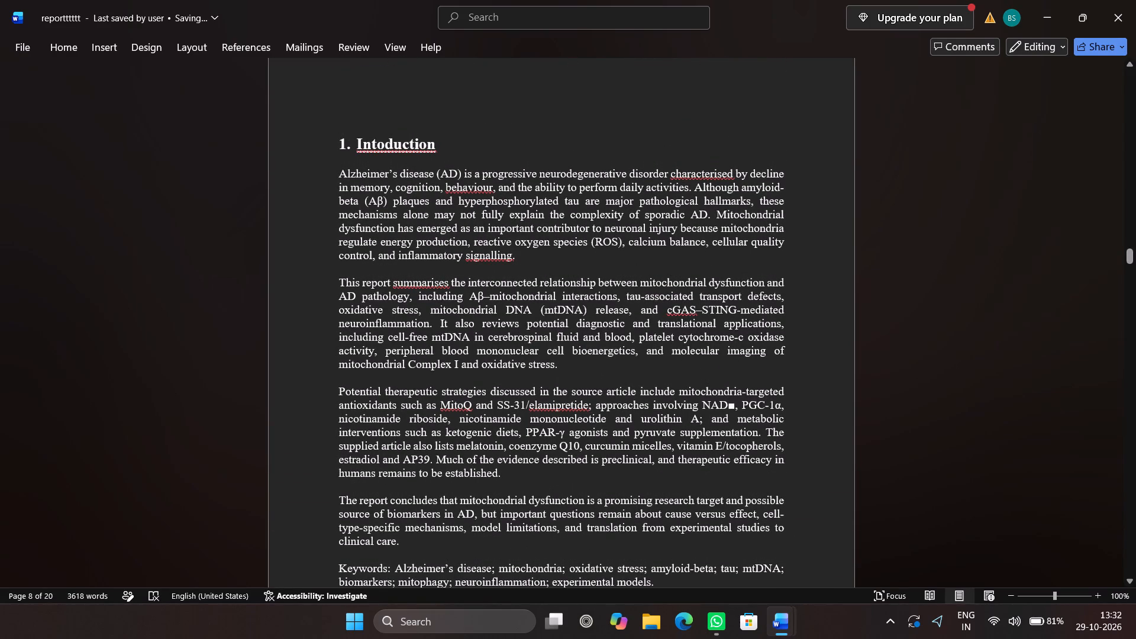
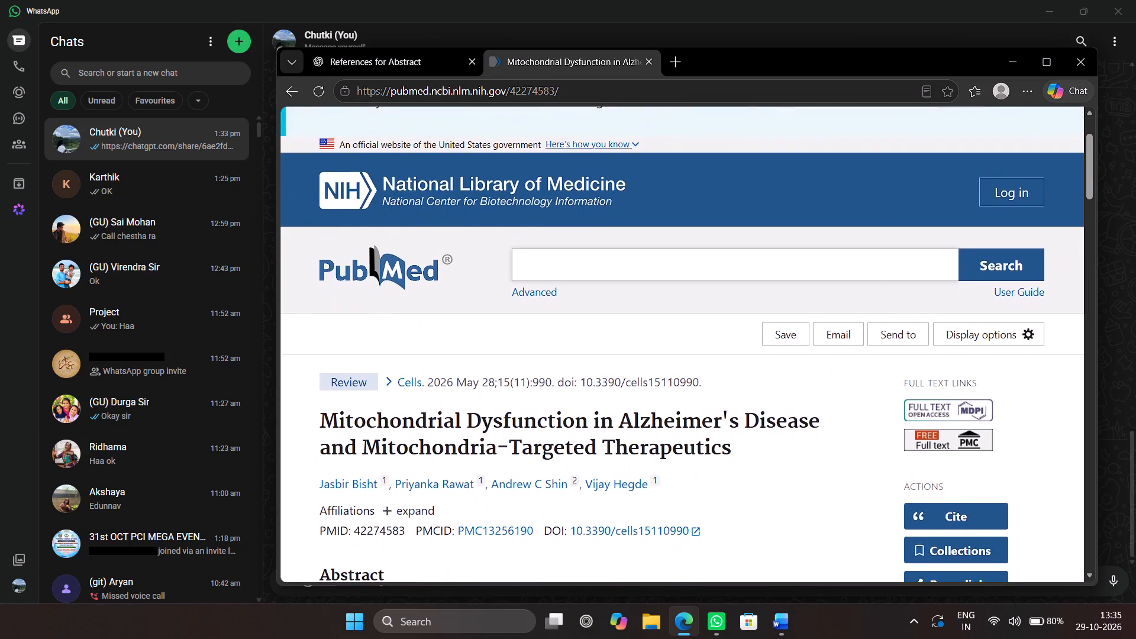
scroll(880, 301, down, 3)
click(951, 409)
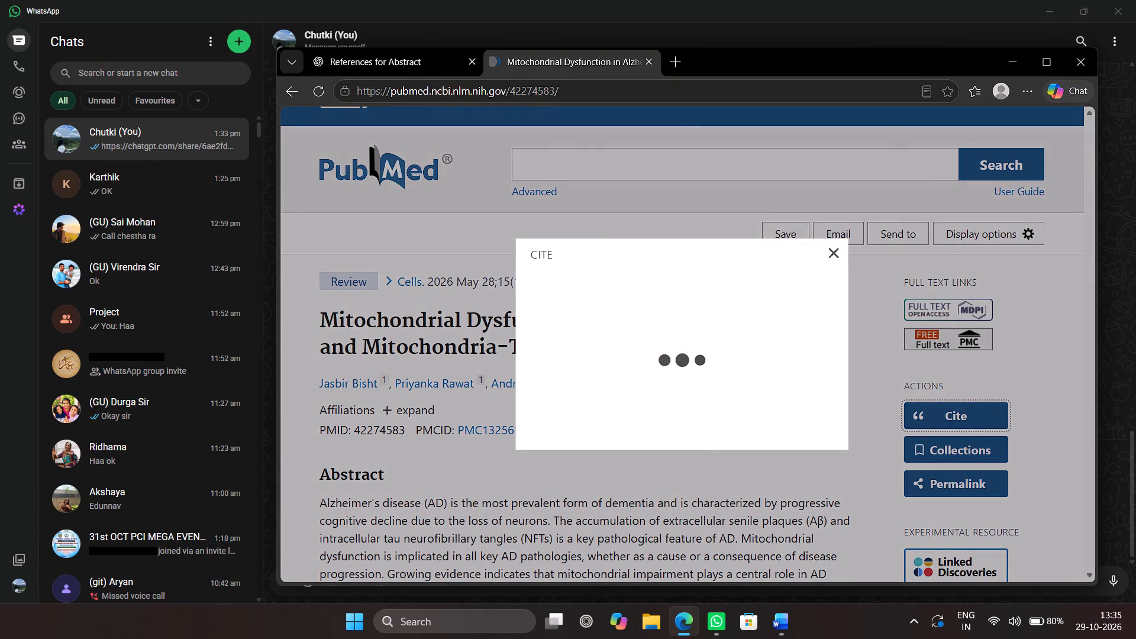
drag(618, 360, 536, 305)
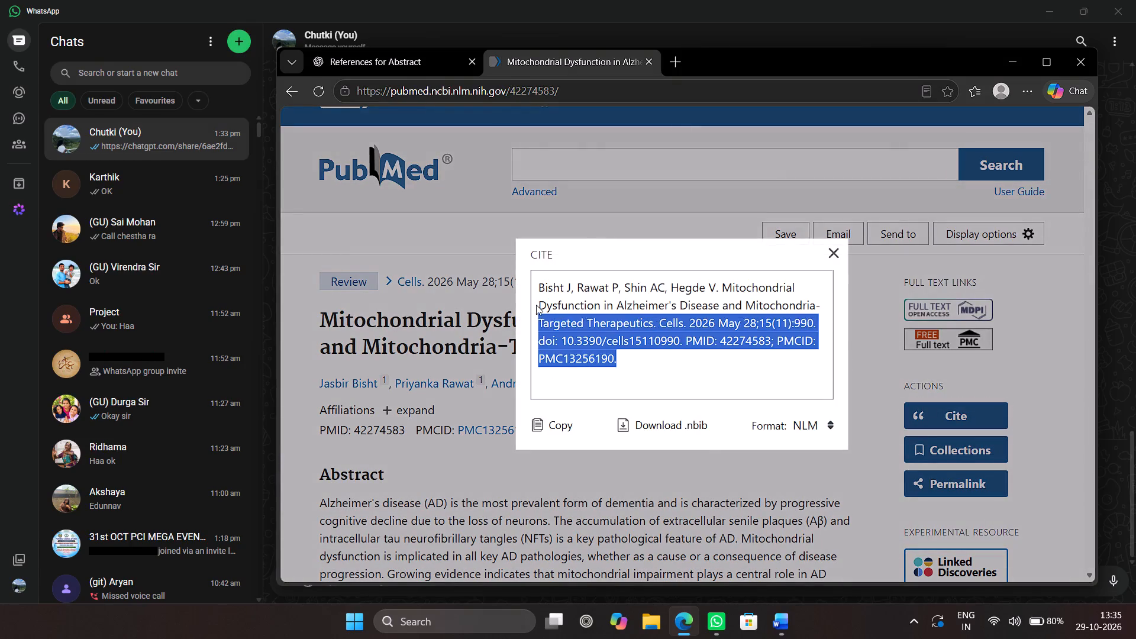
drag(536, 305, 536, 281)
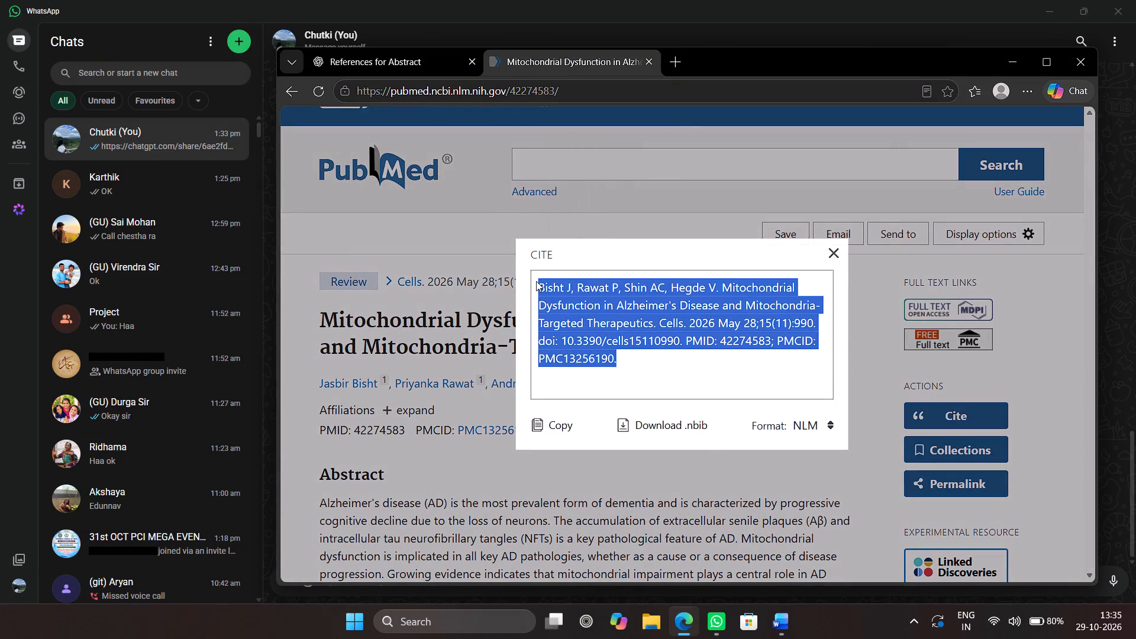
key(ctrl+c)
Switch to the reporttttt document in Word and close the separate "report draft" document.
click(783, 628)
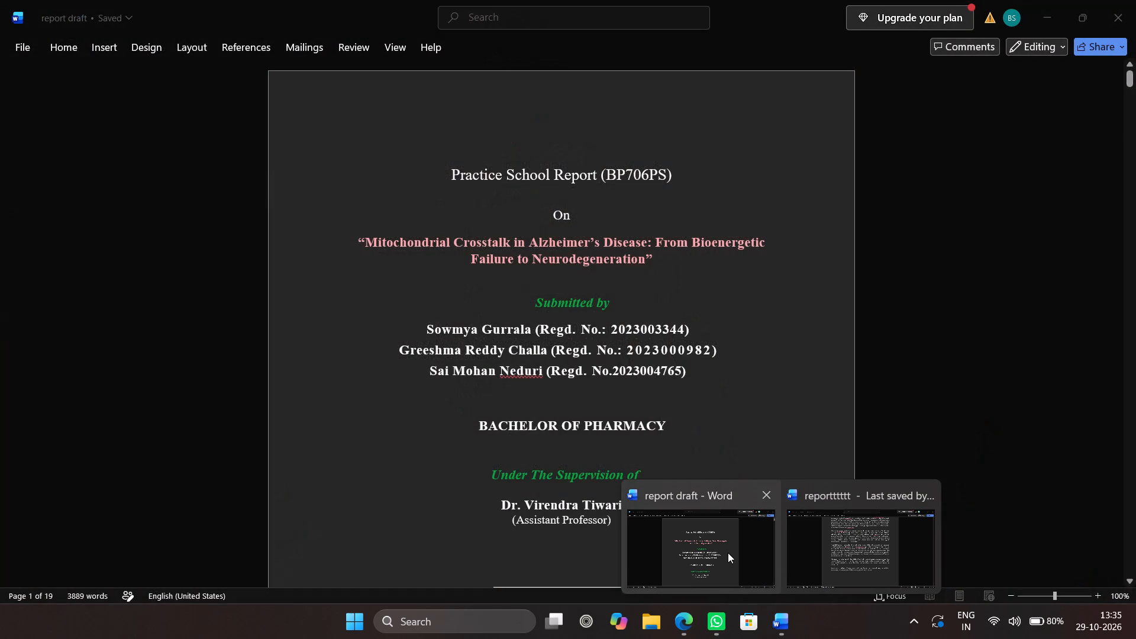
click(833, 553)
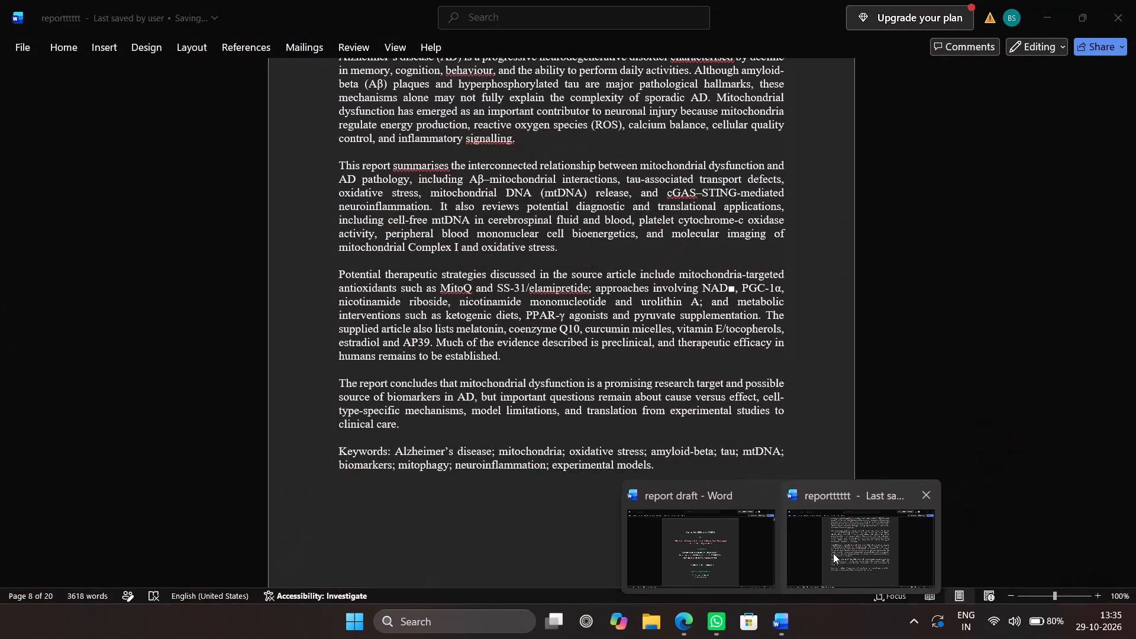
scroll(751, 505, down, 2)
scroll(751, 505, up, 2)
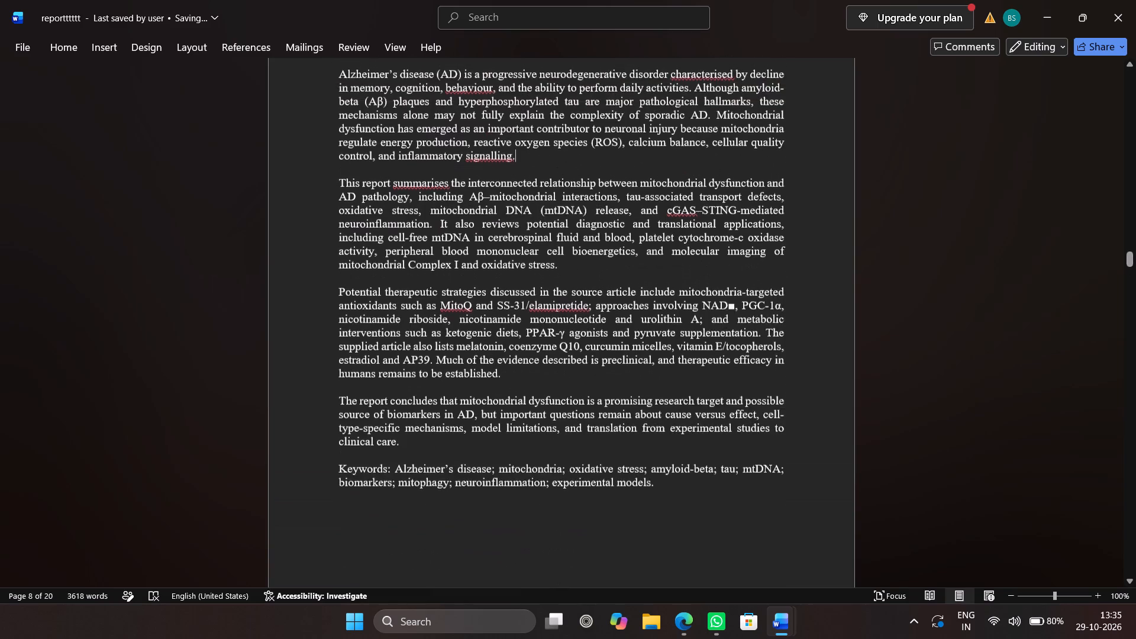
scroll(751, 505, up, 1)
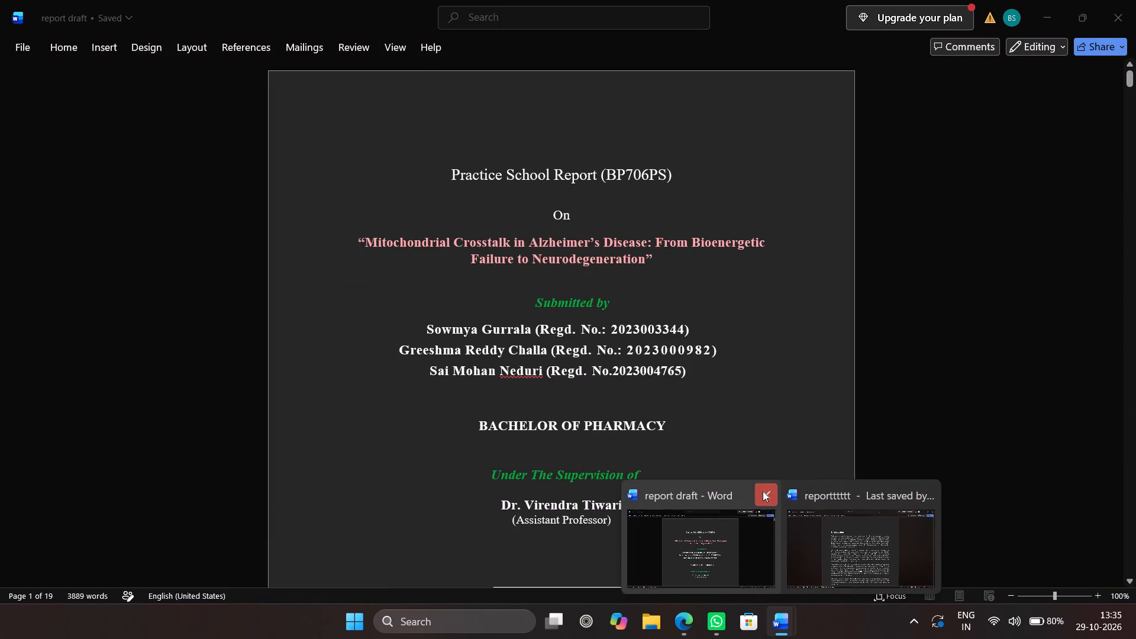
click(764, 496)
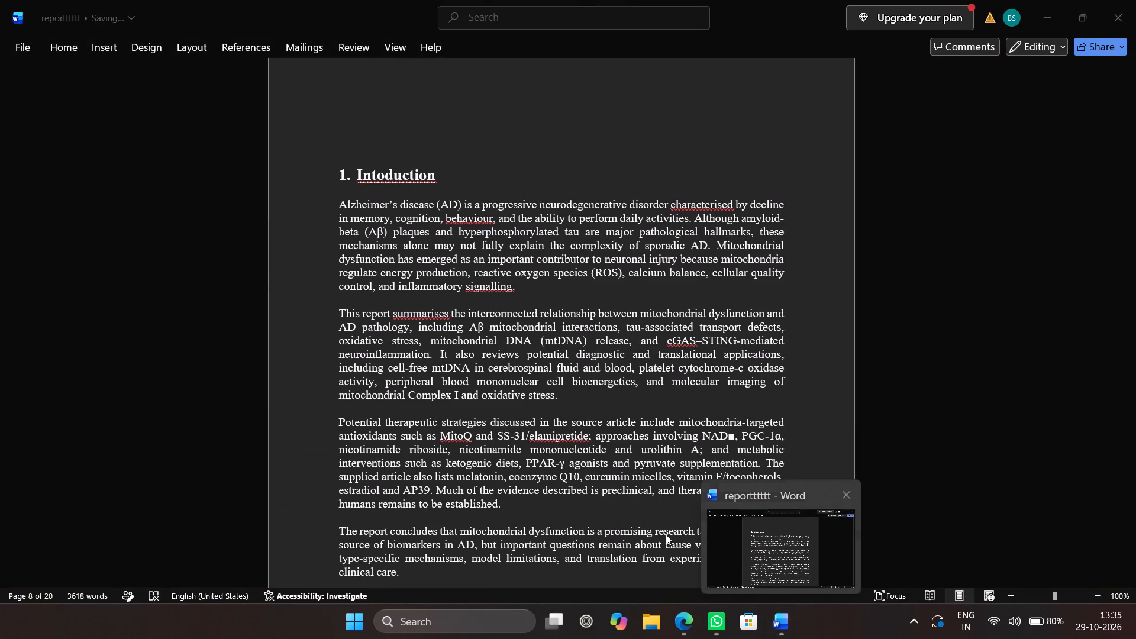
Replace the introductory sentences and PMID list under the "8. References" heading with the copied PubMed citation.
scroll(628, 346, down, 1)
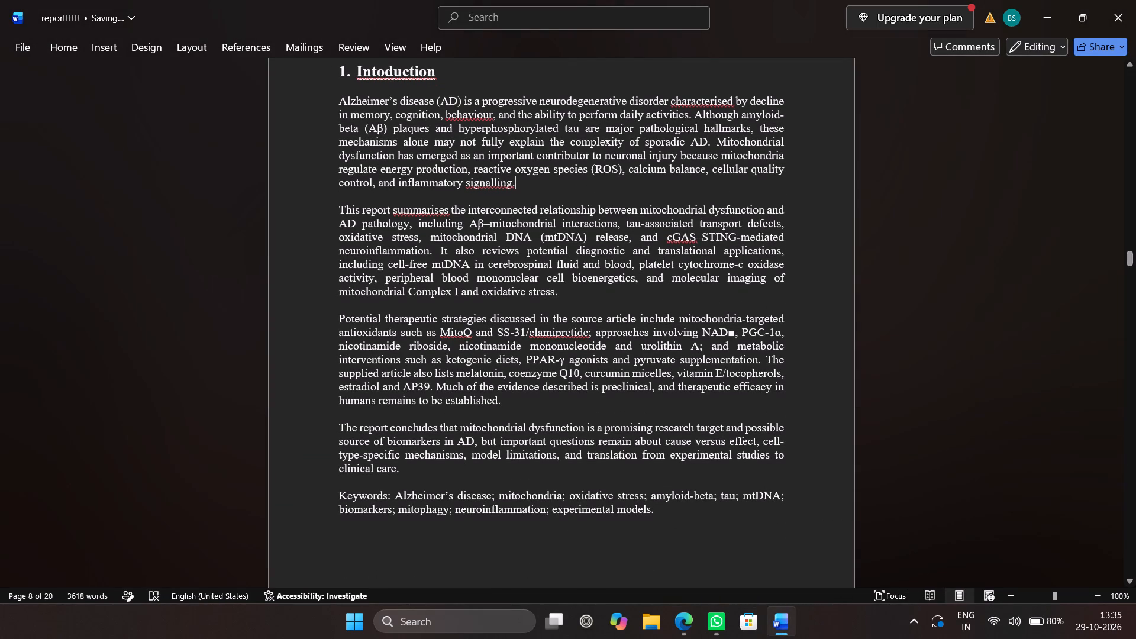
scroll(627, 347, down, 16)
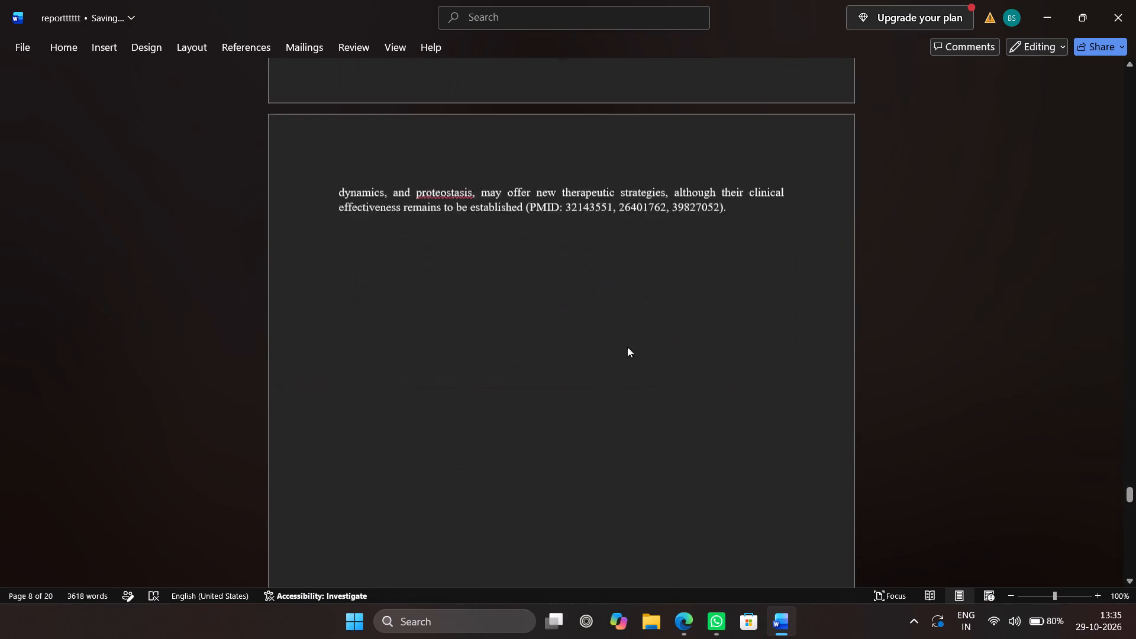
scroll(627, 347, down, 6)
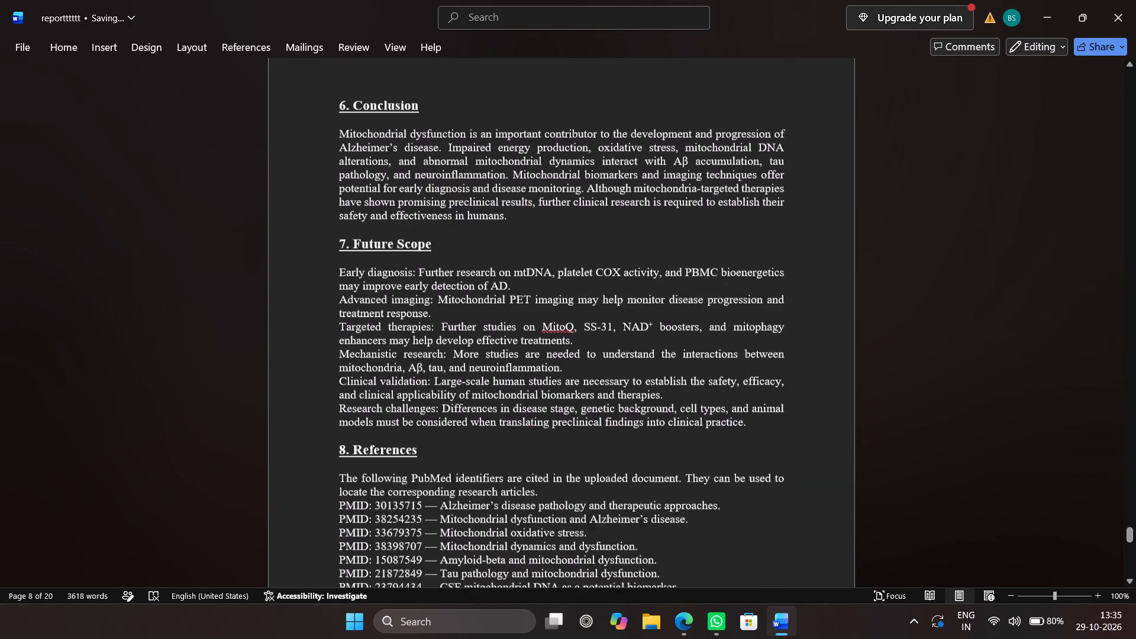
scroll(627, 347, down, 3)
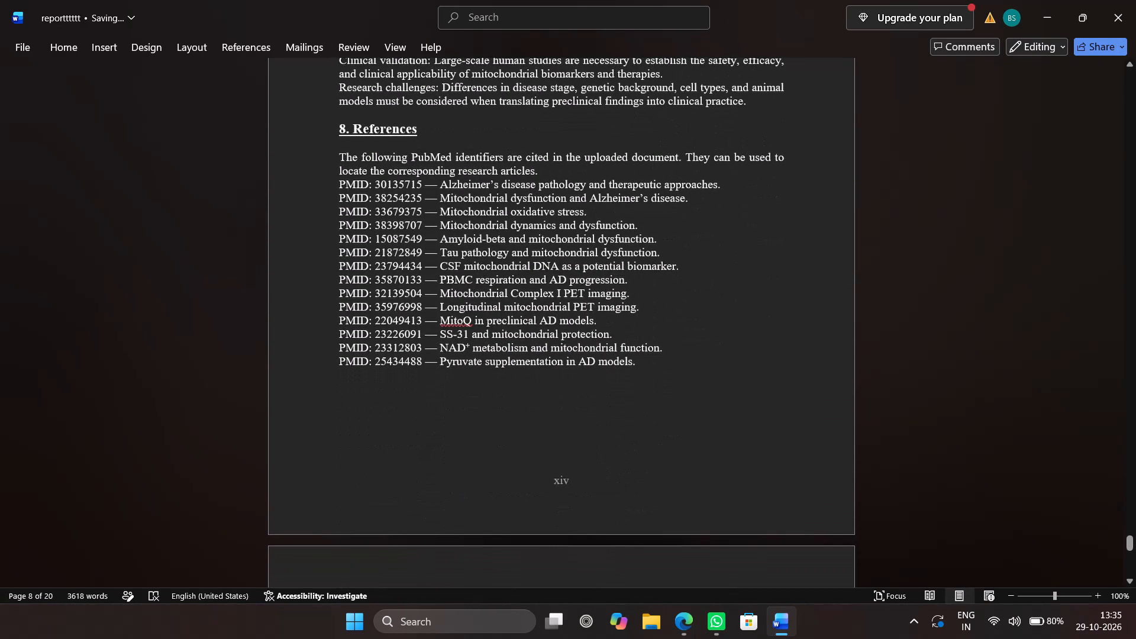
drag(635, 363, 357, 149)
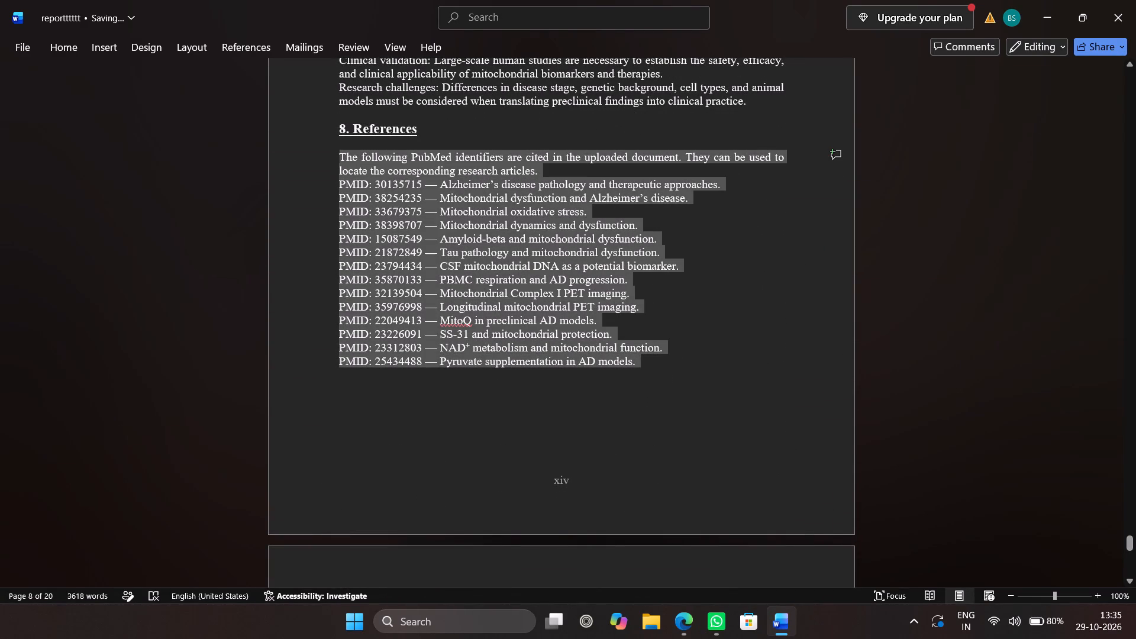
drag(357, 149, 348, 154)
drag(348, 154, 340, 149)
key(BackSpace)
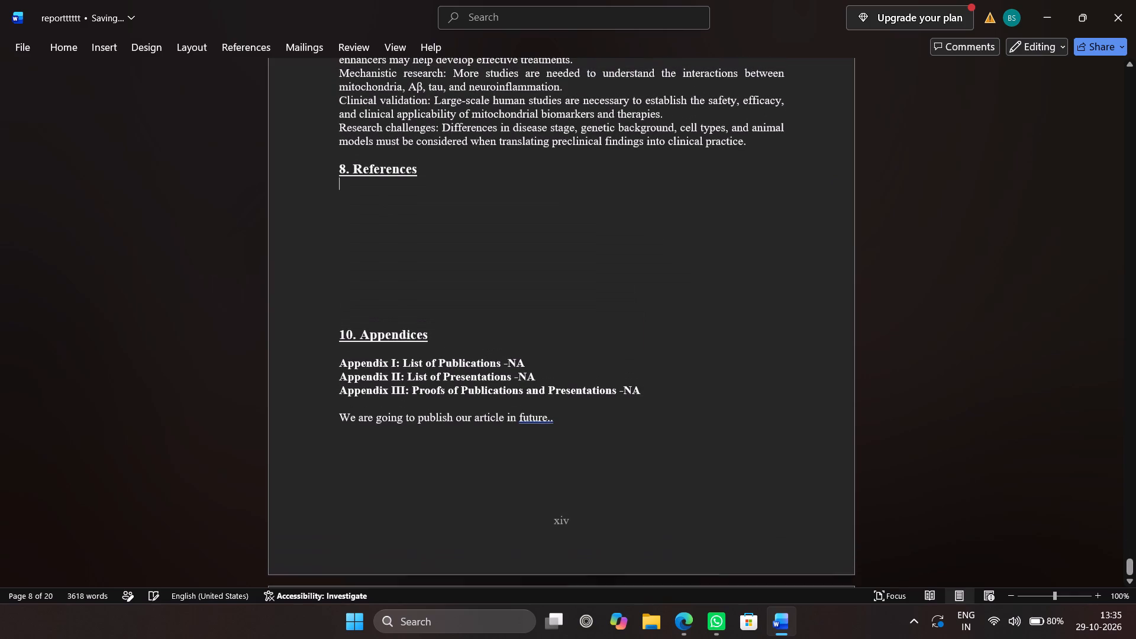
key(ctrl+v)
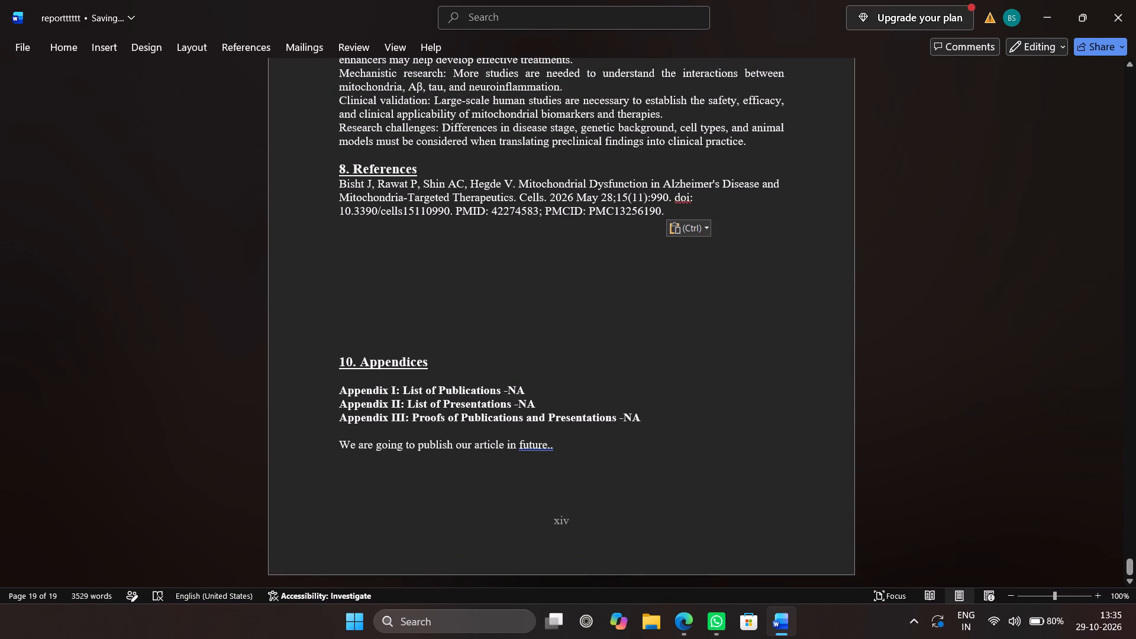
scroll(629, 422, up, 1)
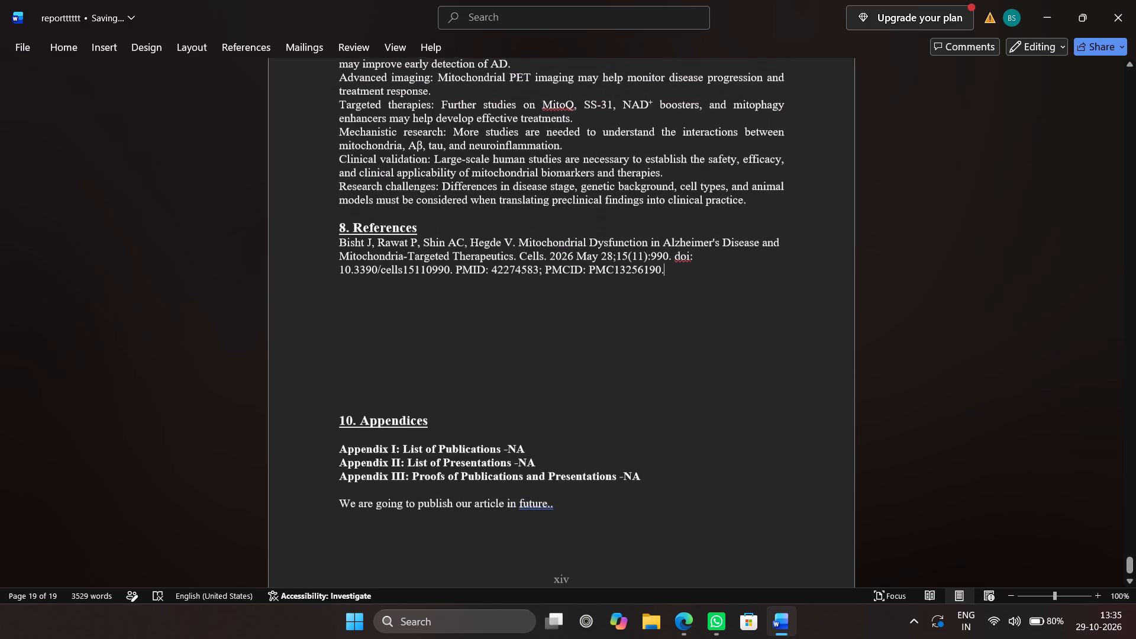
scroll(629, 422, up, 1)
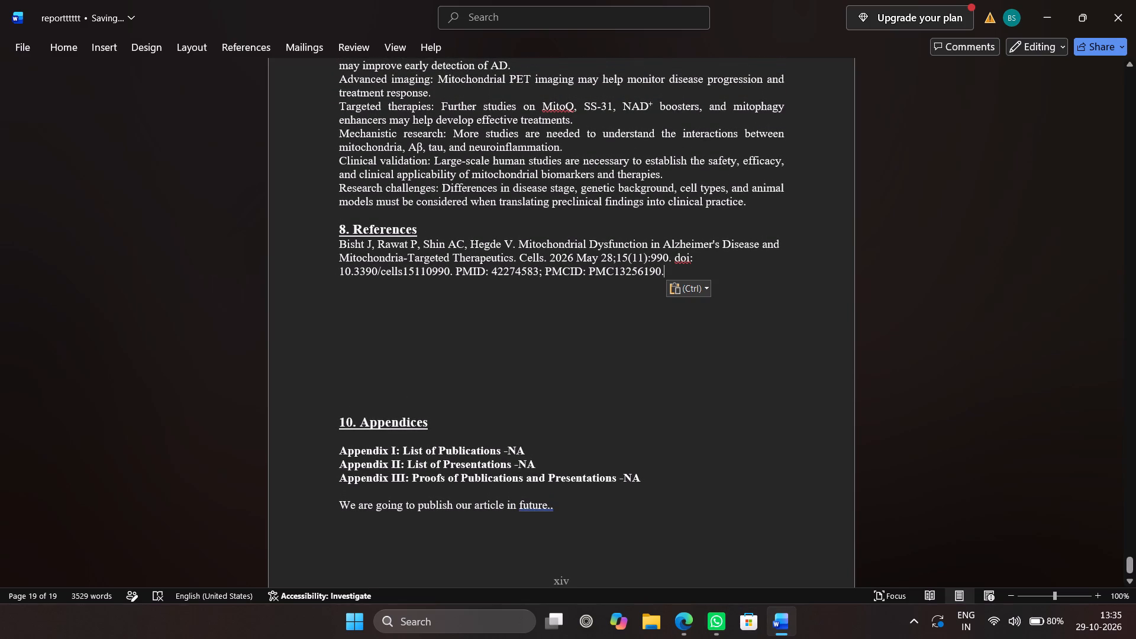
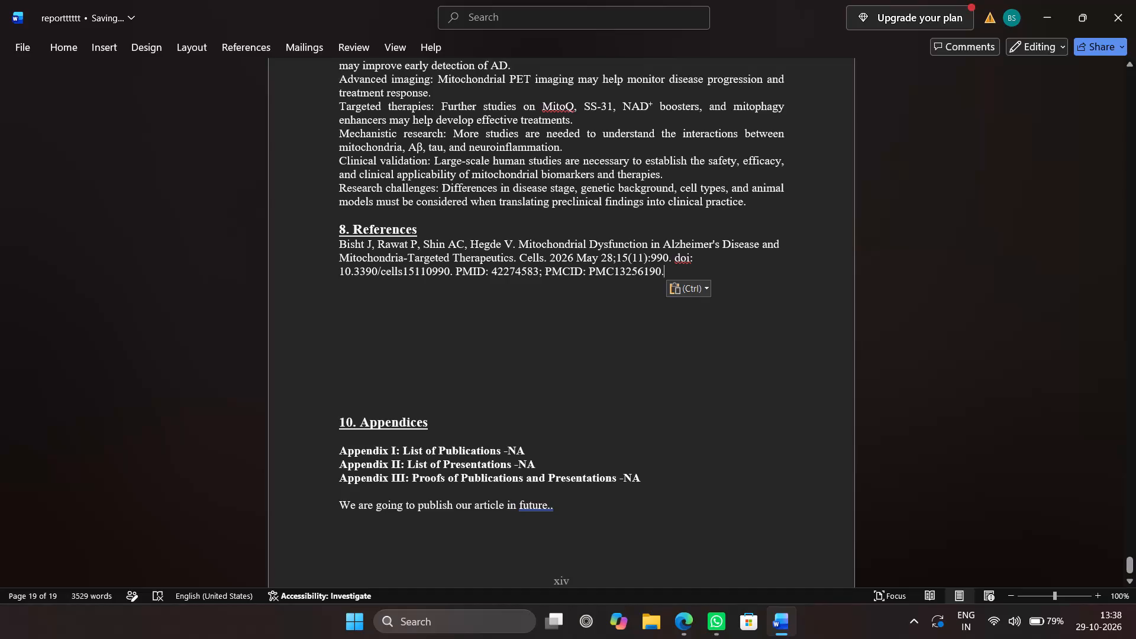
Insert a blank line between the "8. References" heading and the citation below it.
click(422, 230)
key(Return)
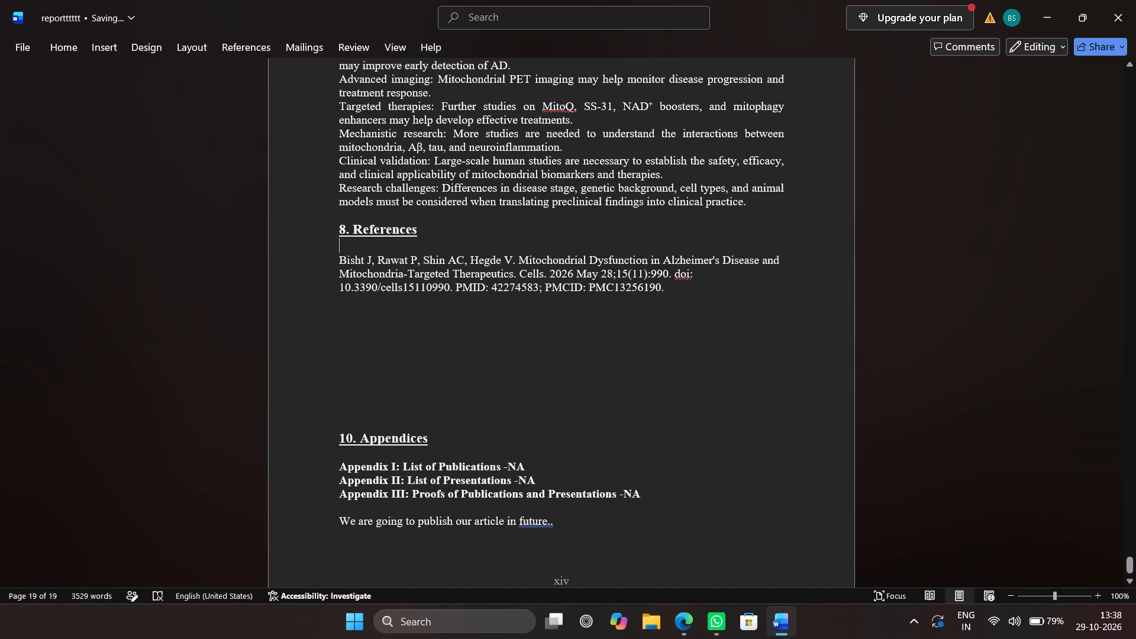
Copy the first author's name, "Bisht J", from the citation under References.
drag(369, 261, 343, 262)
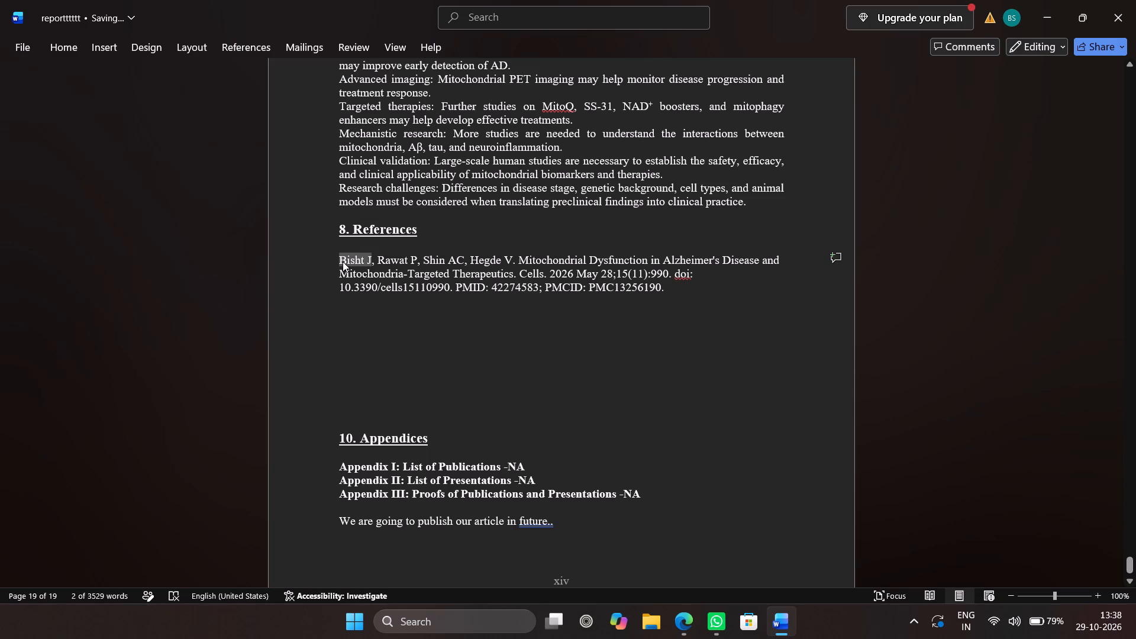
key(ctrl+c)
Correct the misspelled section 1 heading to "Introduction", keeping it underlined.
scroll(499, 234, up, 8)
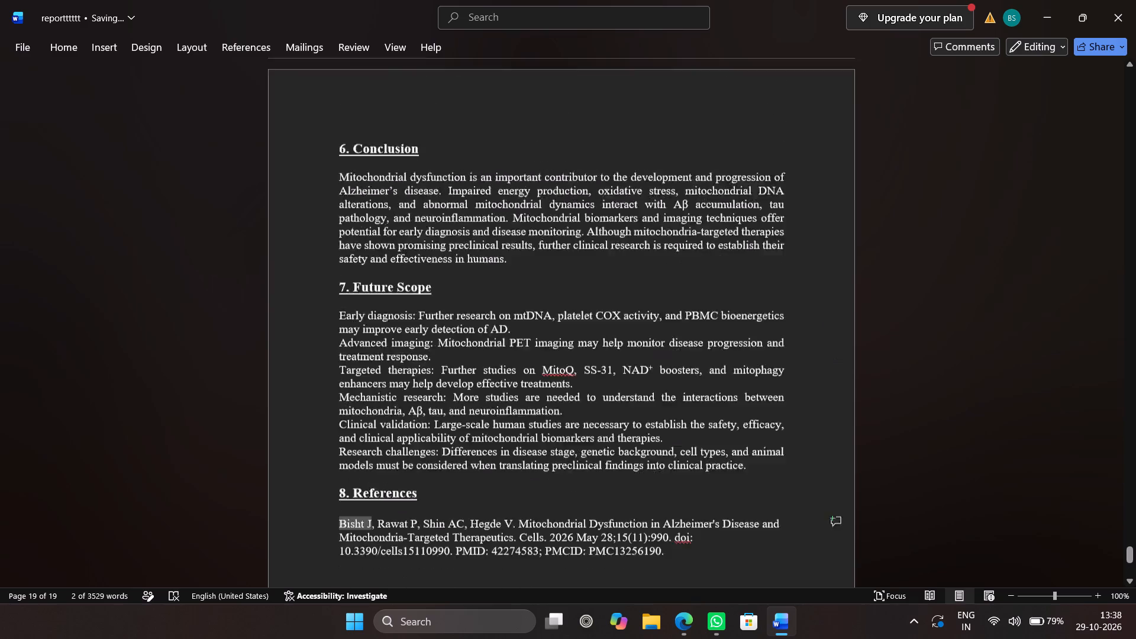
scroll(499, 234, up, 12)
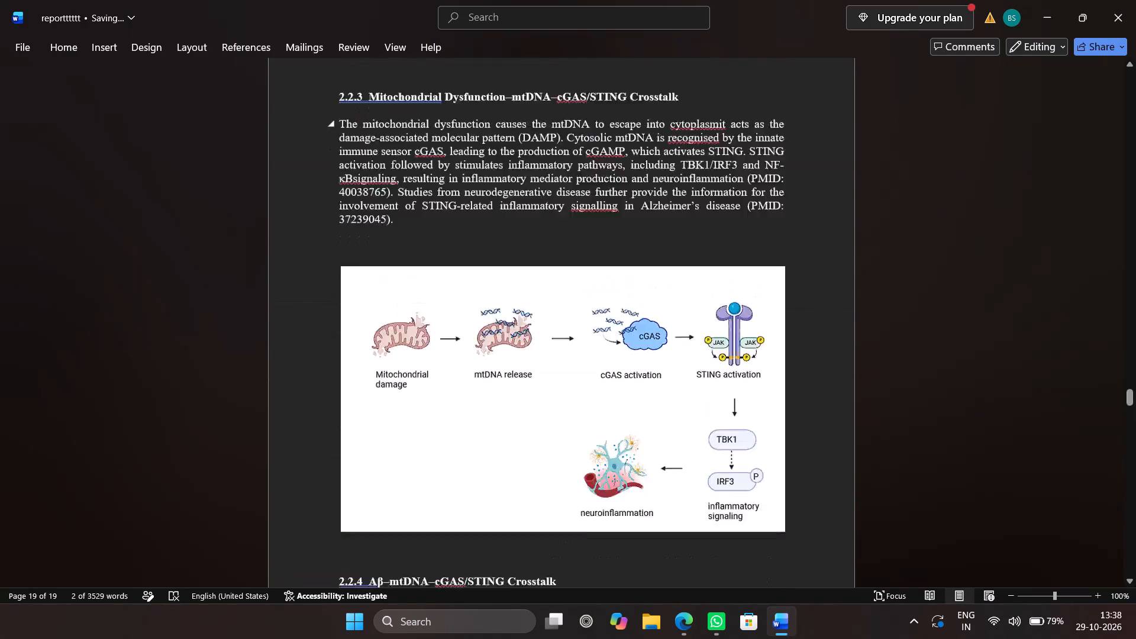
scroll(499, 234, up, 9)
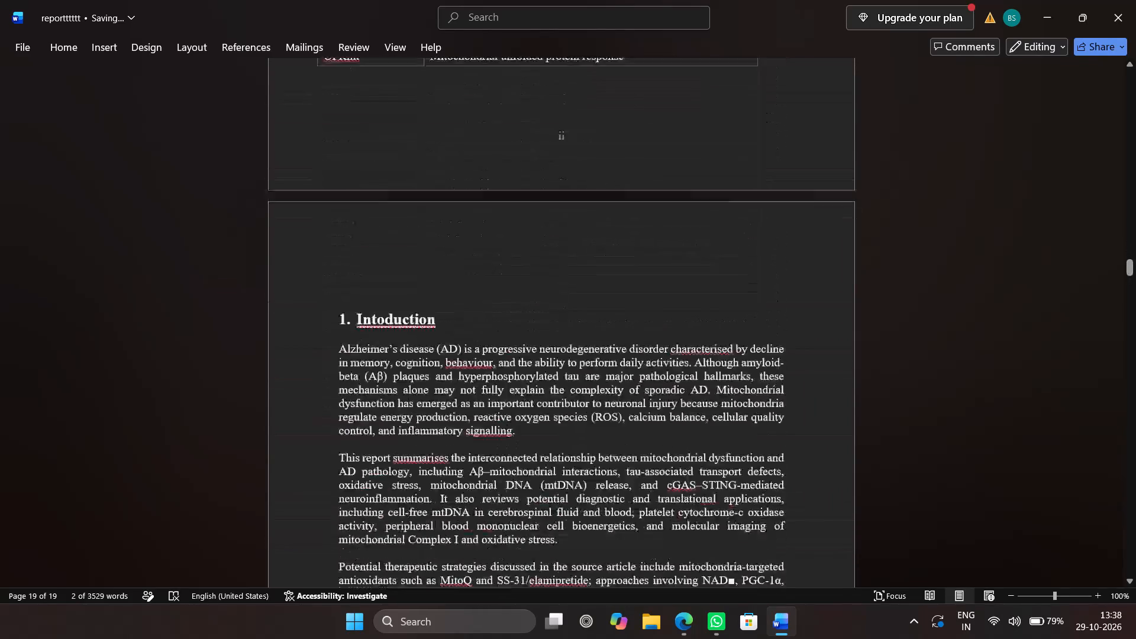
scroll(499, 234, up, 4)
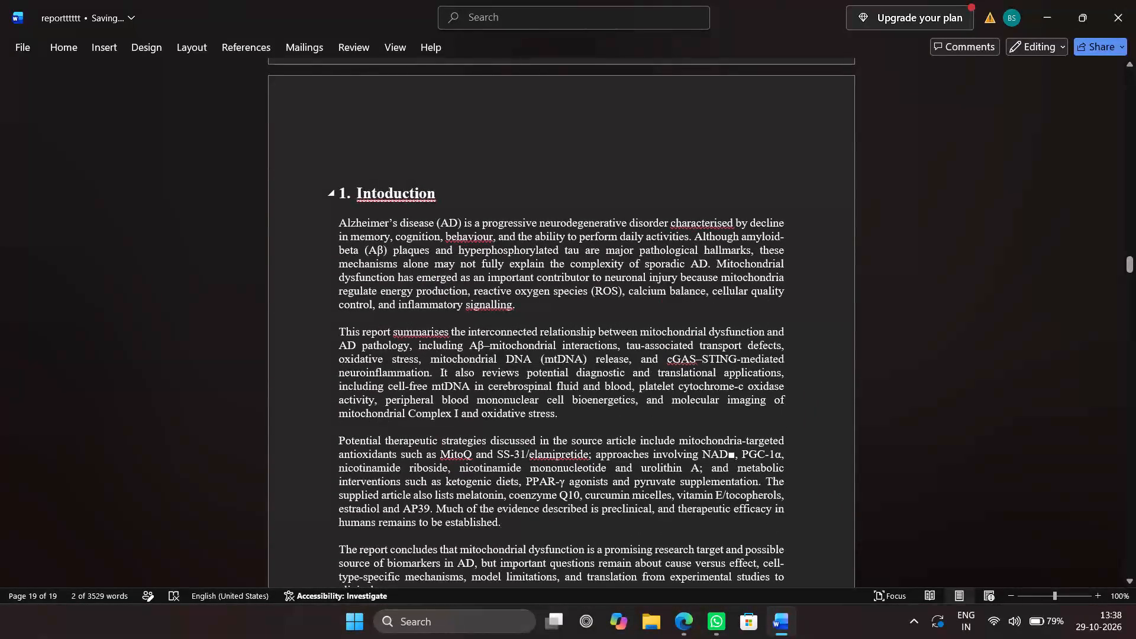
click(437, 194)
triple_click(438, 197)
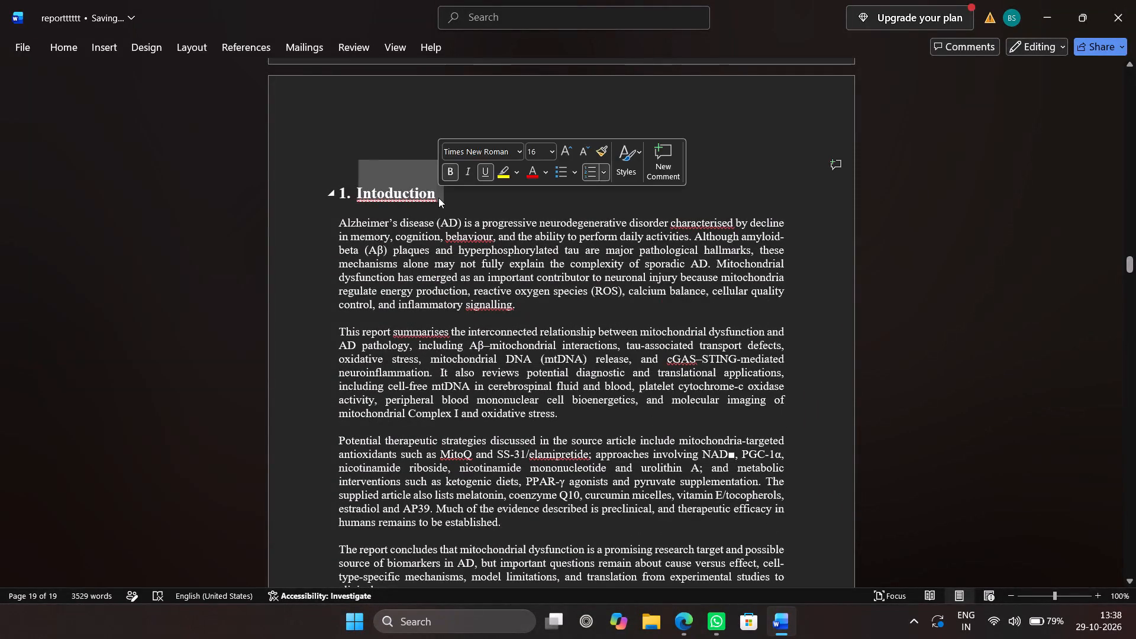
click(480, 177)
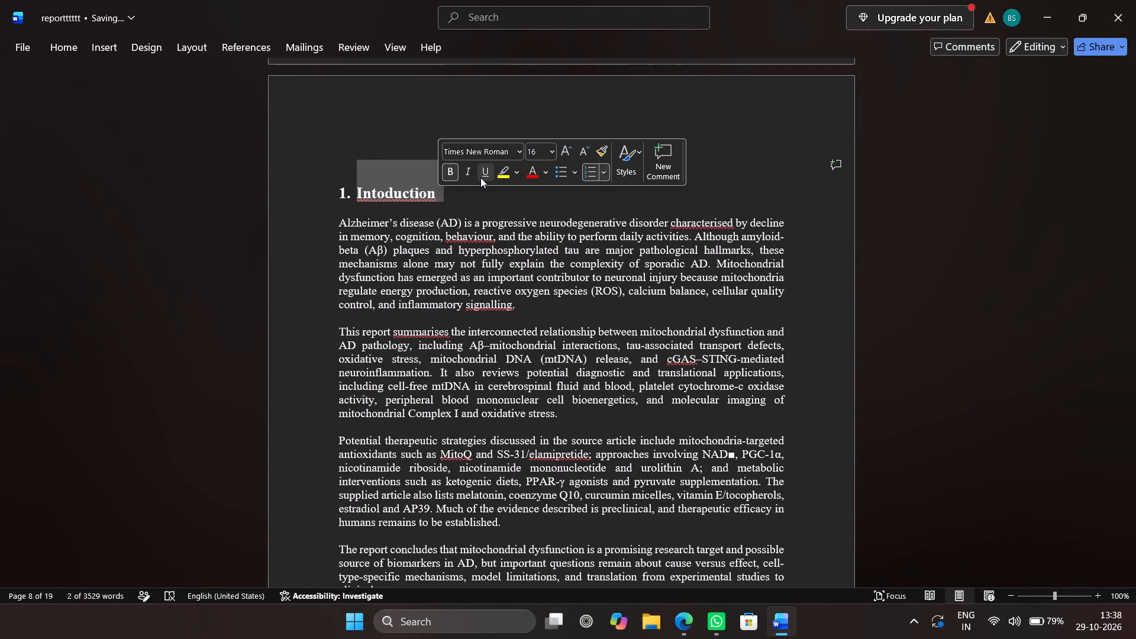
click(480, 177)
click(391, 192)
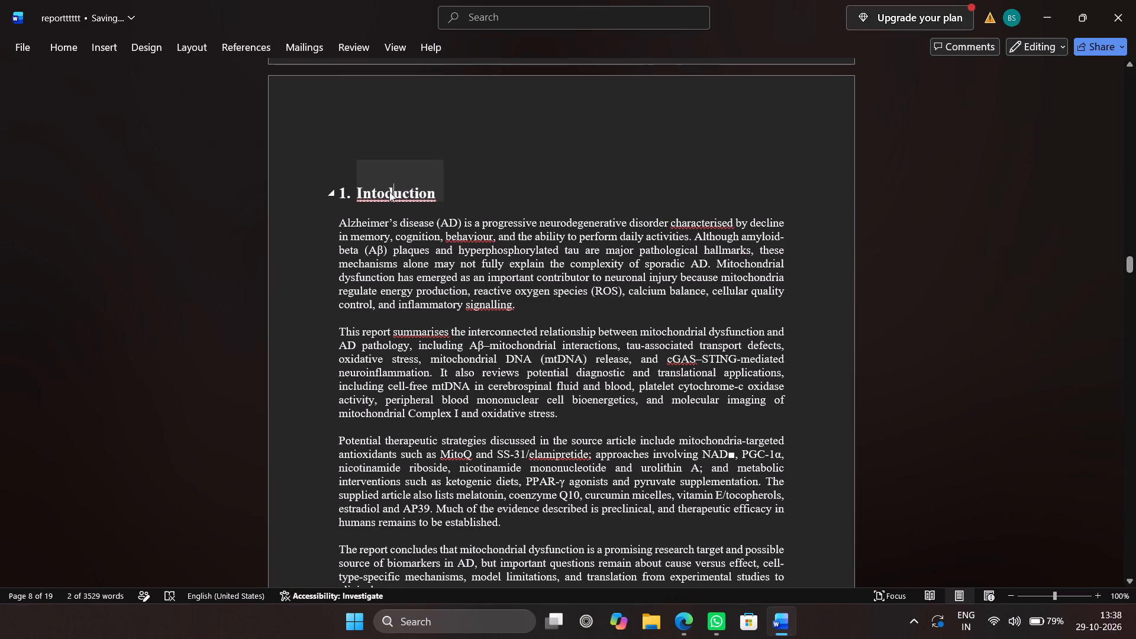
click(379, 197)
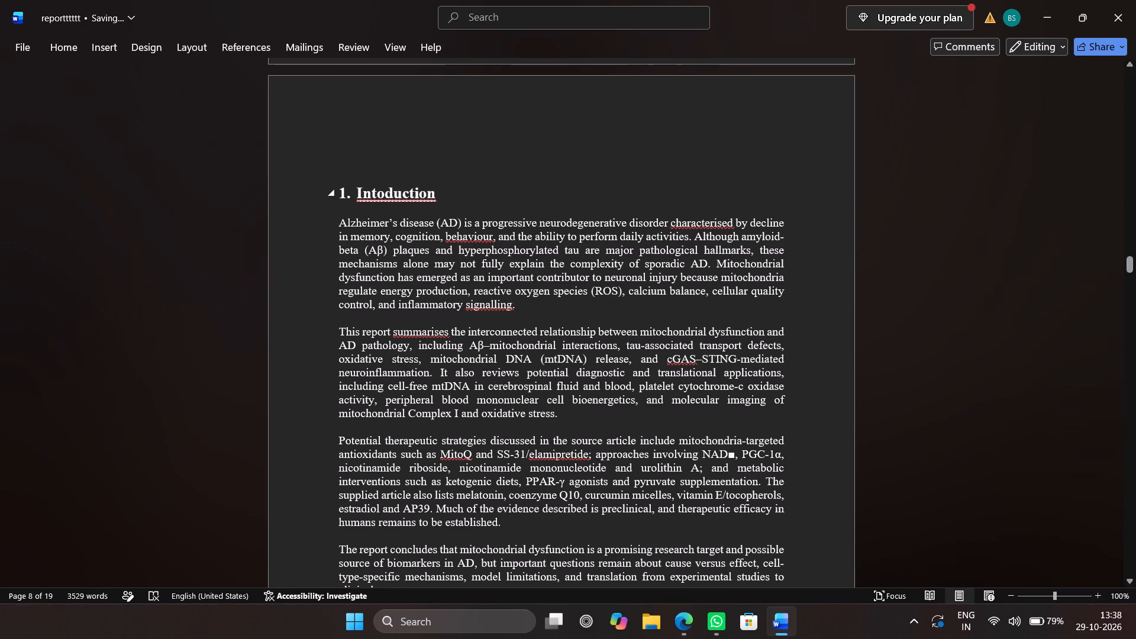
key(r)
key(BackSpace)
key(r)
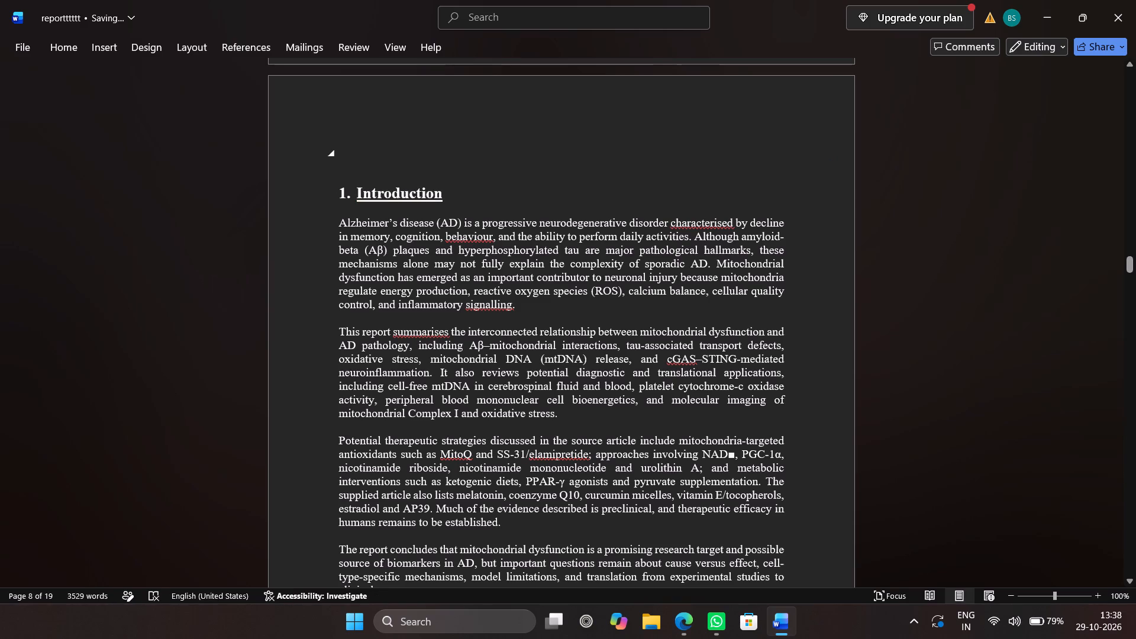
Add the in-text citation "[Bisht J et.al 2026]" after "inflammatory signalling." at the end of the first Introduction paragraph, reusing the copied author name.
click(520, 308)
key(space)
key(bracketleft)
key(ctrl+c)
key(ctrl+v)
key(v)
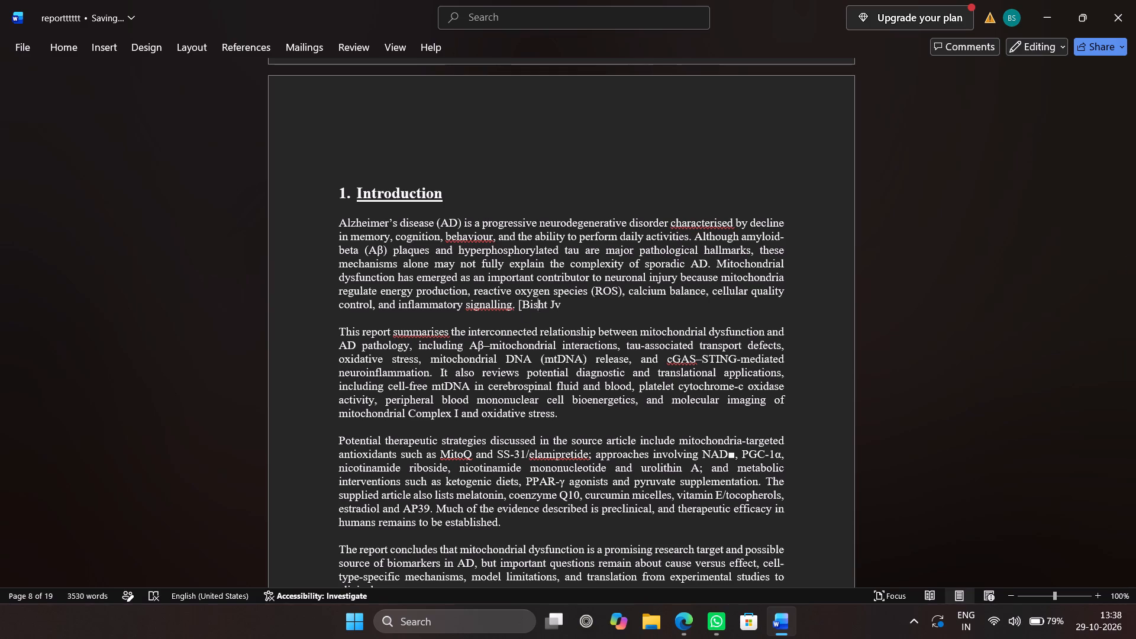
key(BackSpace)
key(space)
text(e)
text(t.a)
key(BackSpace)
key(space)
text(a)
text(l)
key(space)
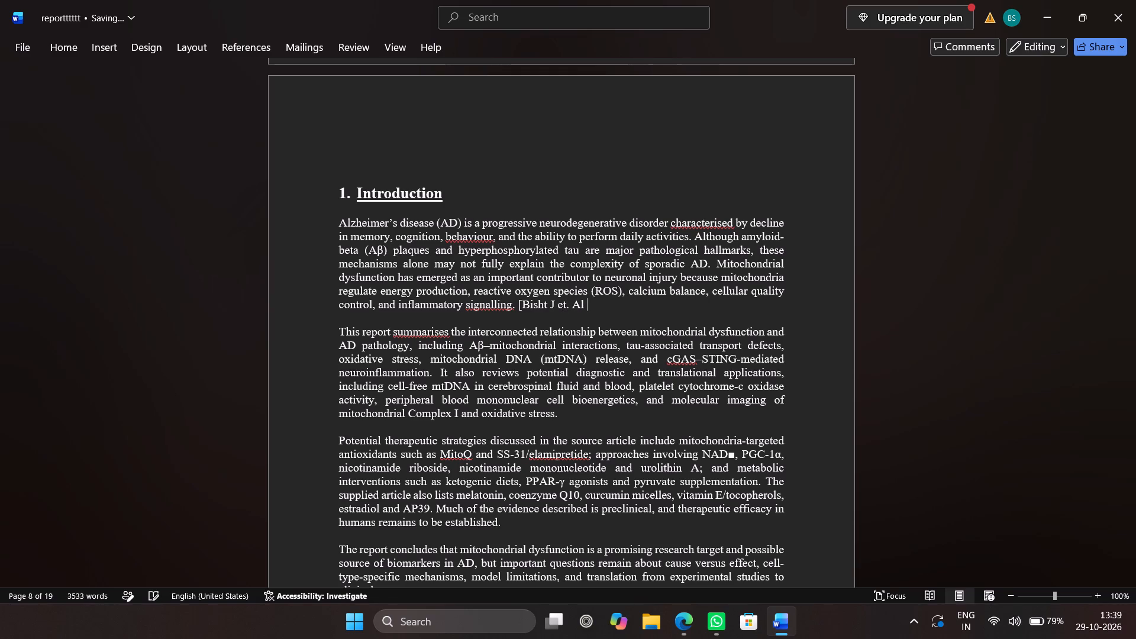
key(BackSpace)
key(BackSpace)
key(BackSpace)
key(BackSpace)
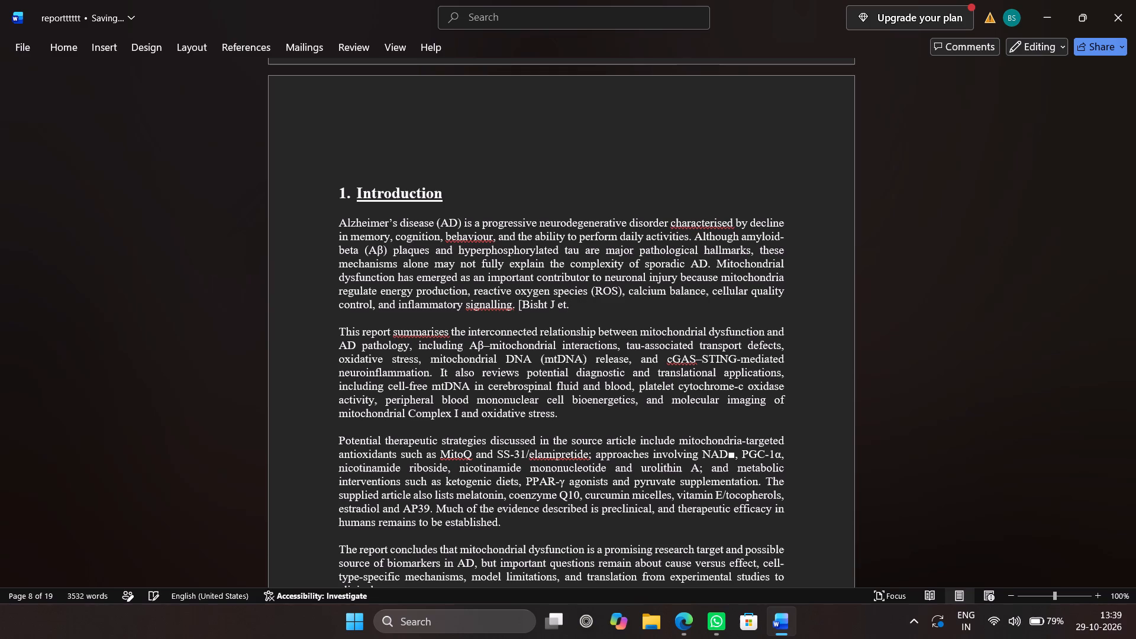
key(a)
text(l)
key(space)
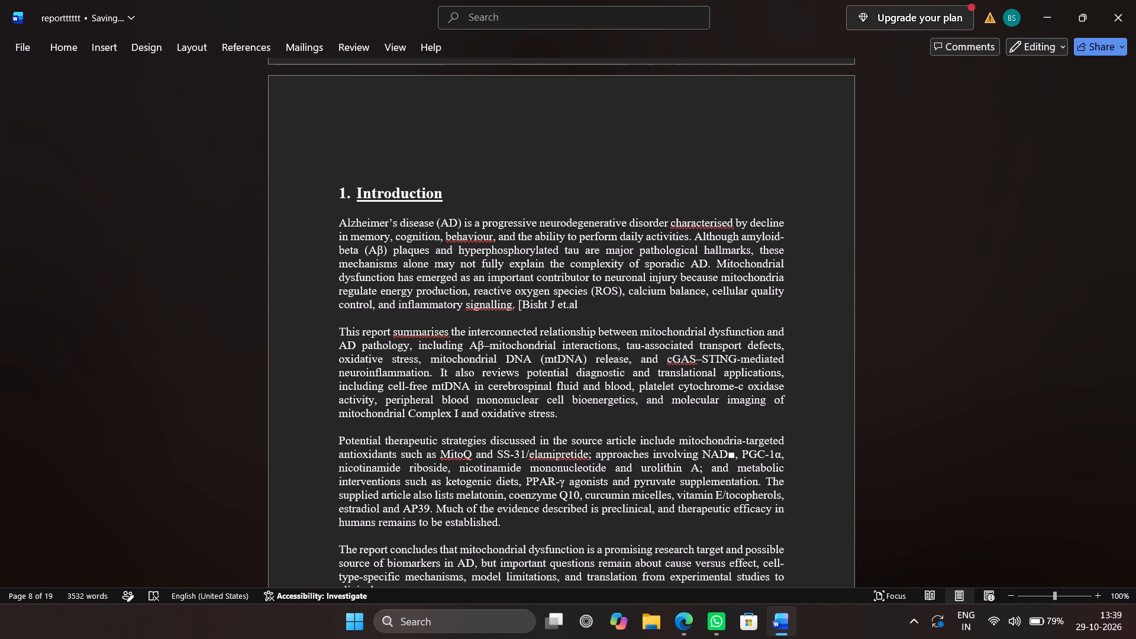
text(2026)
key(bracketright)
Make the in-text citation "[Bisht J et.al 2026]" in the first Introduction paragraph bold.
scroll(577, 314, down, 1)
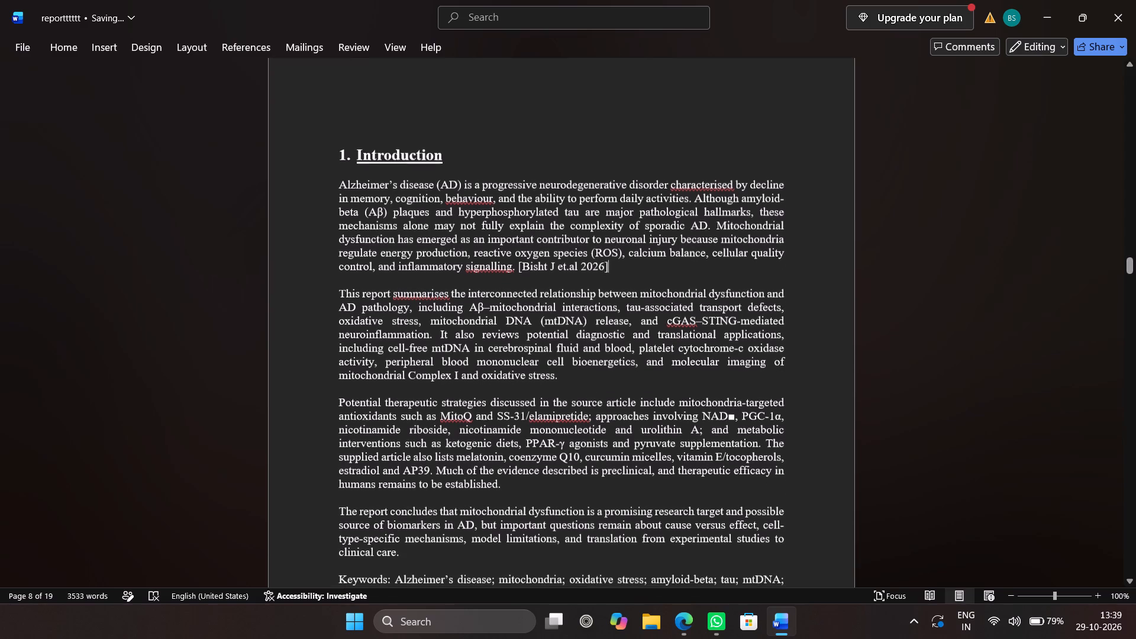
scroll(577, 314, down, 1)
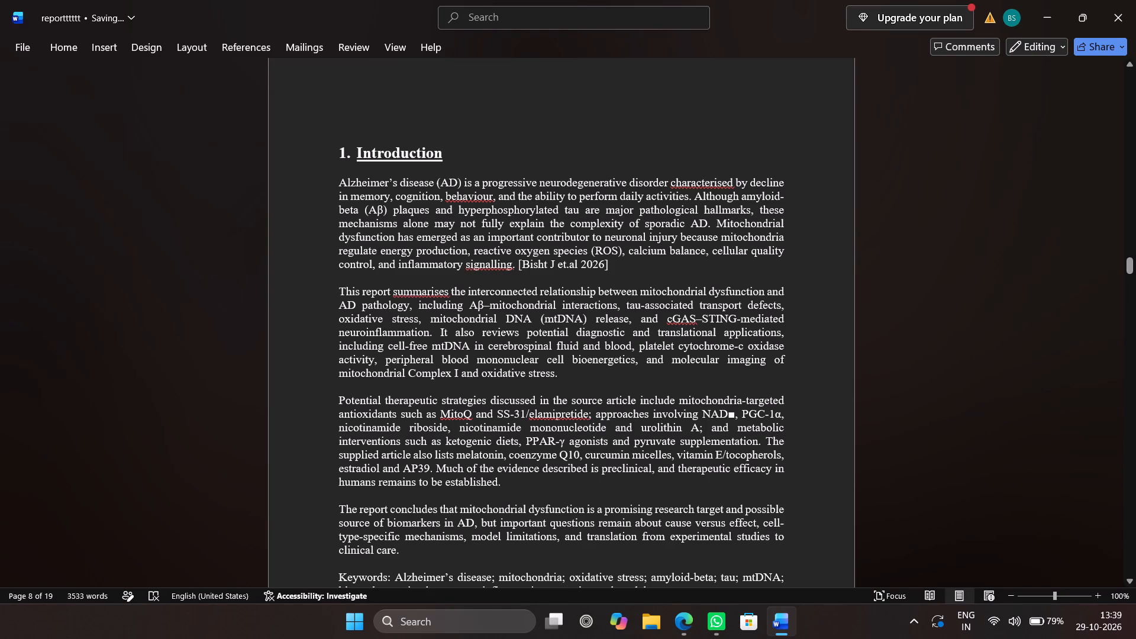
drag(609, 266, 524, 271)
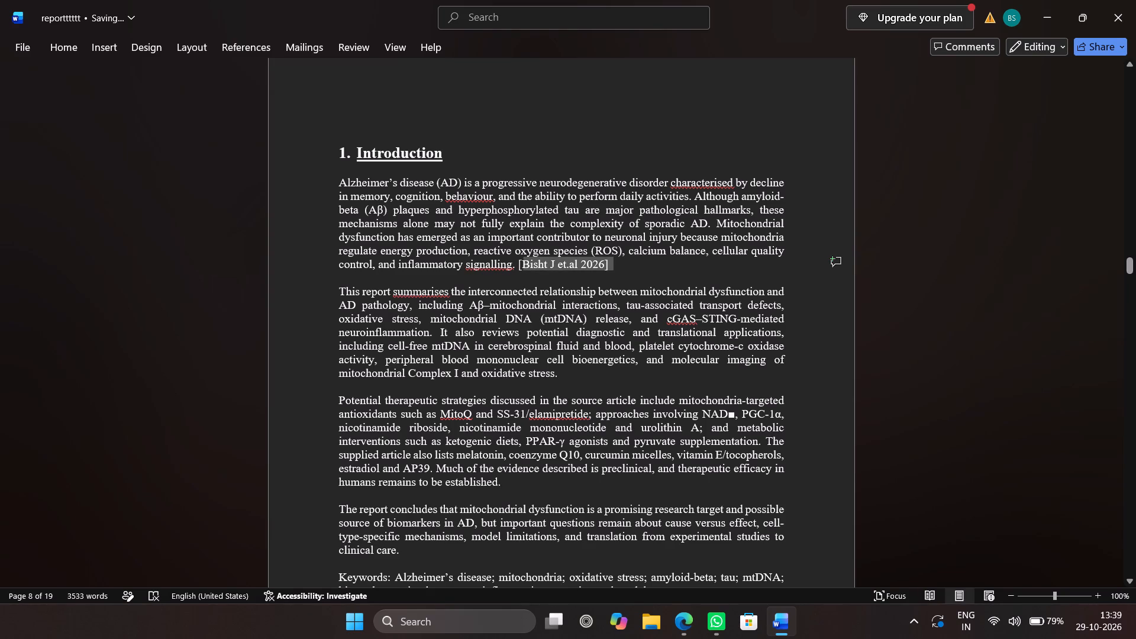
drag(524, 271, 519, 268)
click(529, 238)
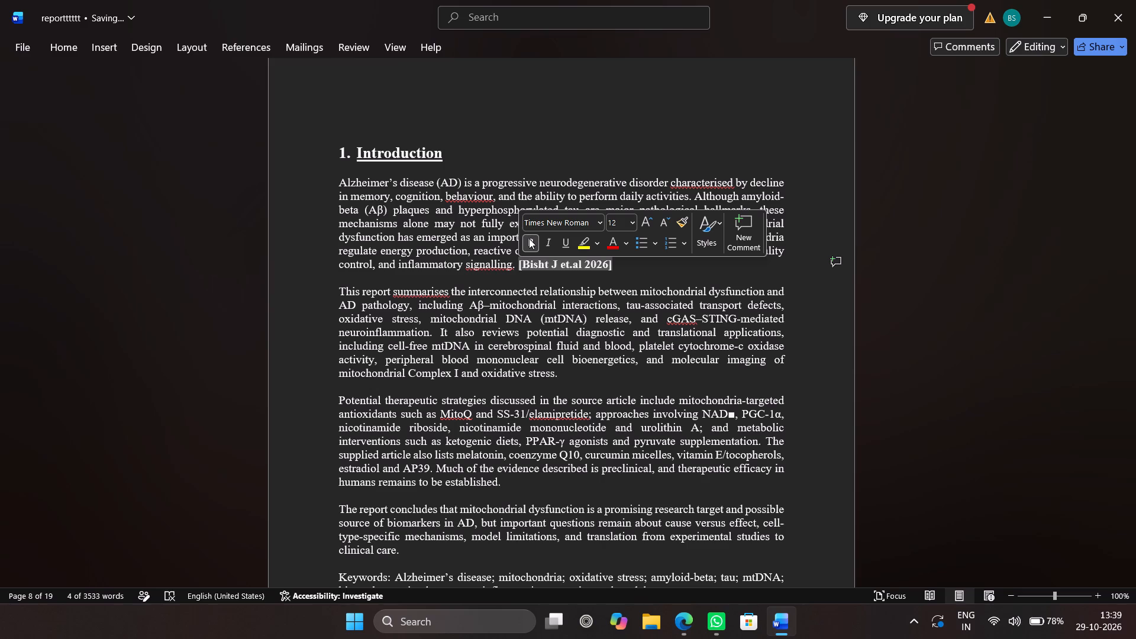
Add a space after "oxidative stress." at the end of the second Introduction paragraph.
click(569, 383)
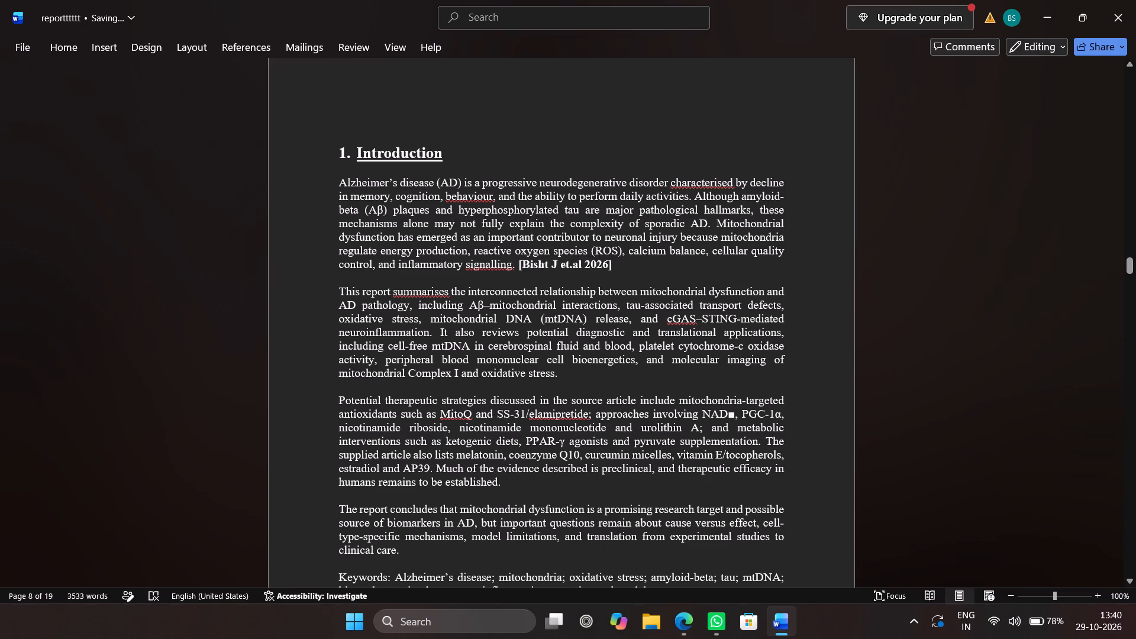
click(563, 376)
key(space)
click(781, 632)
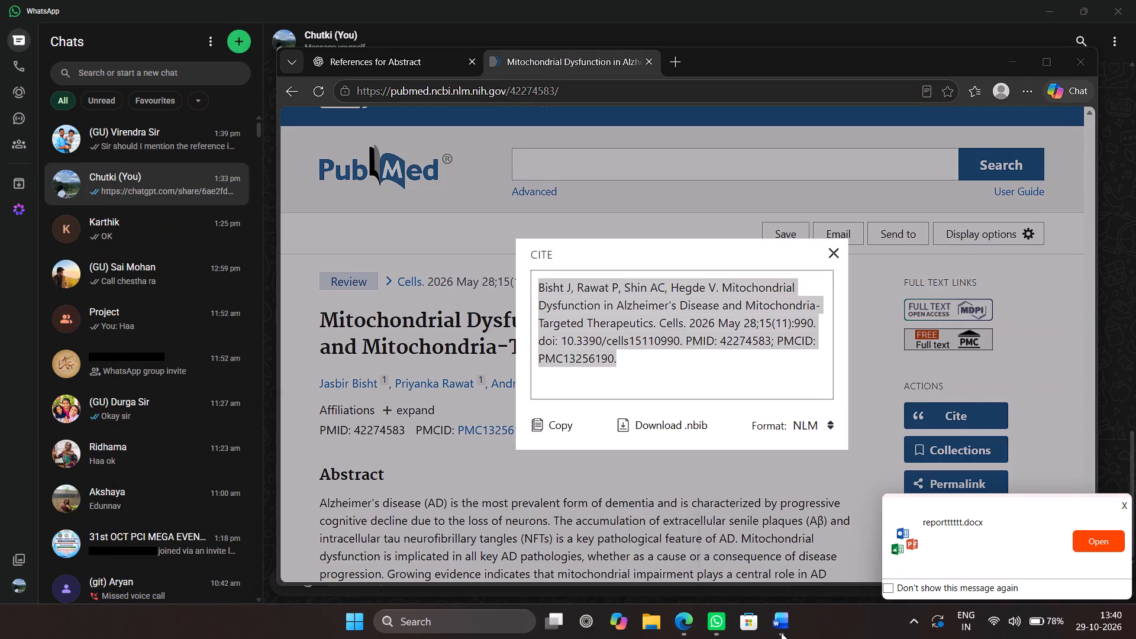
click(833, 250)
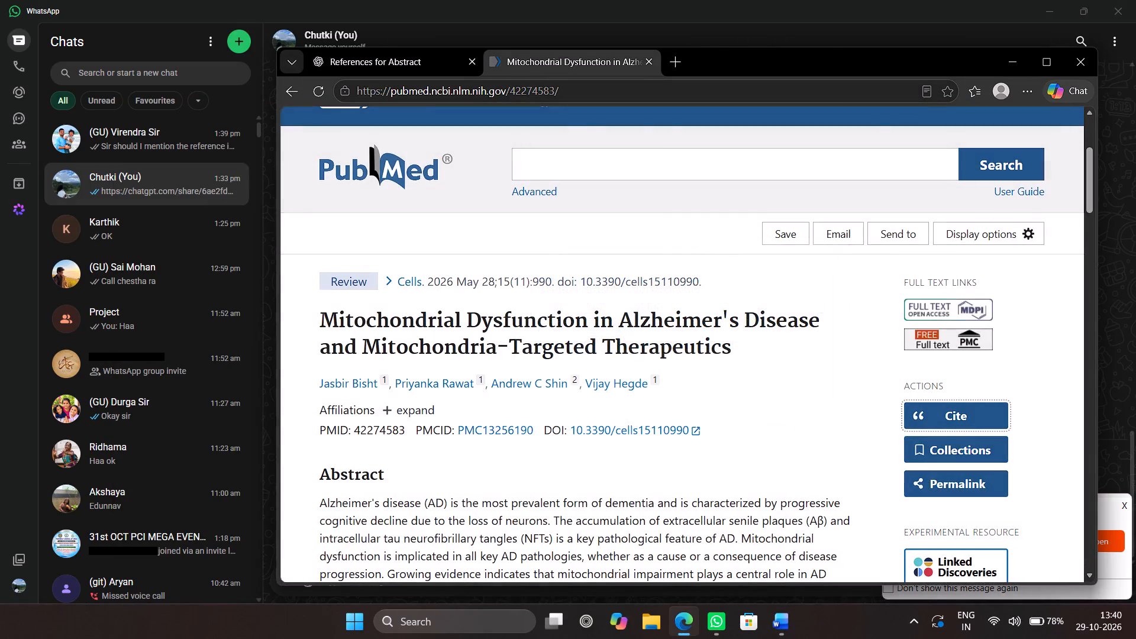
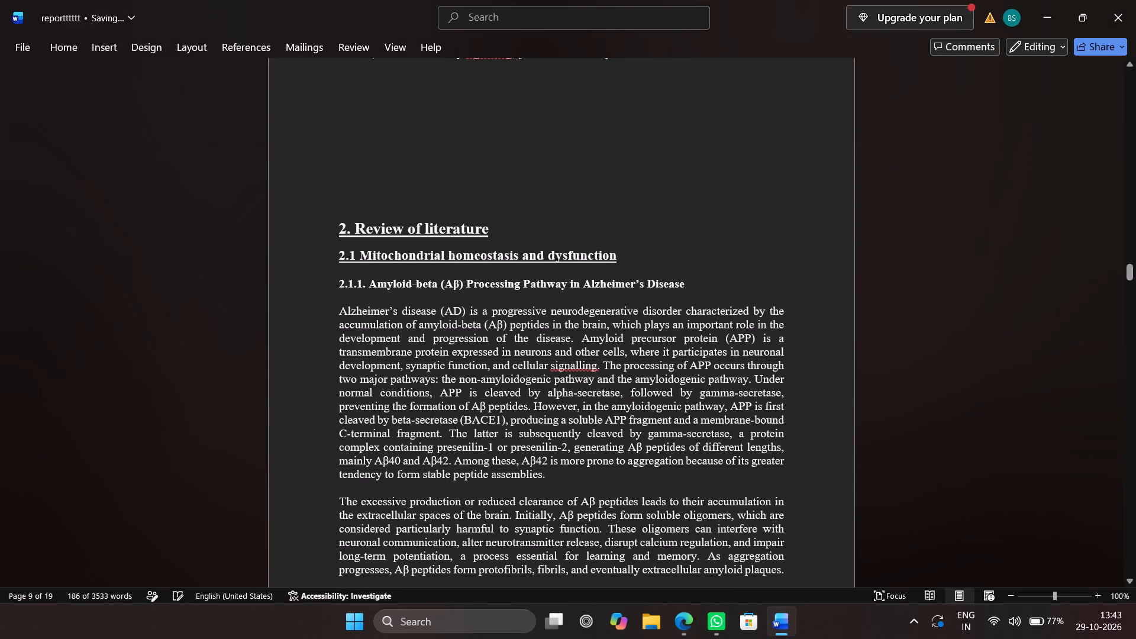
Undo the deletion of the Introduction text that follows its first paragraph.
scroll(547, 426, up, 2)
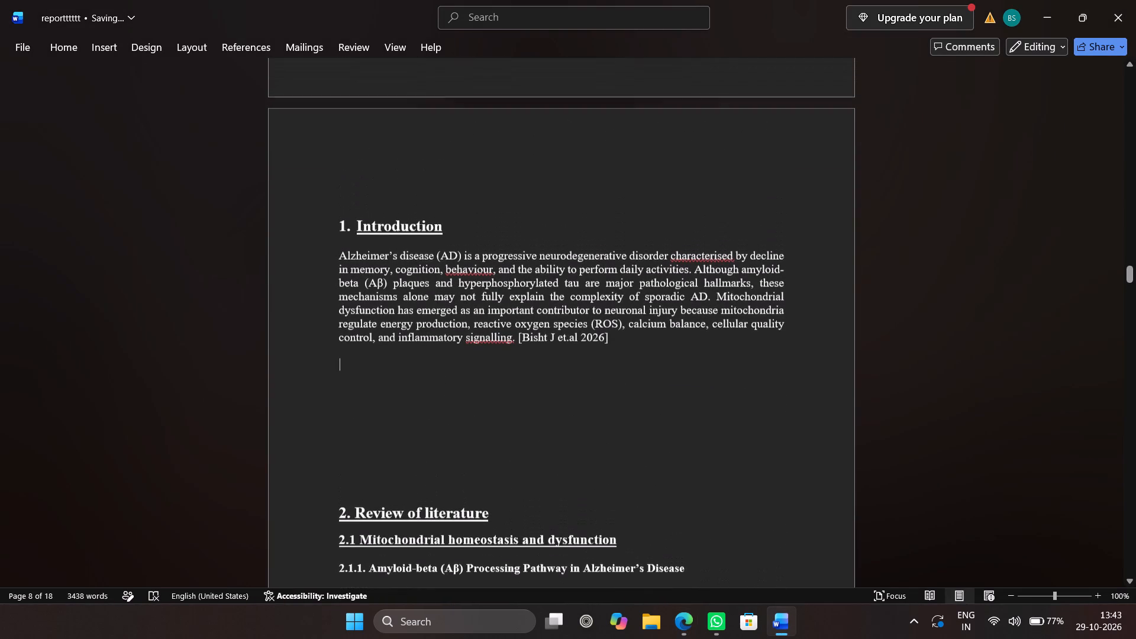
scroll(547, 426, up, 1)
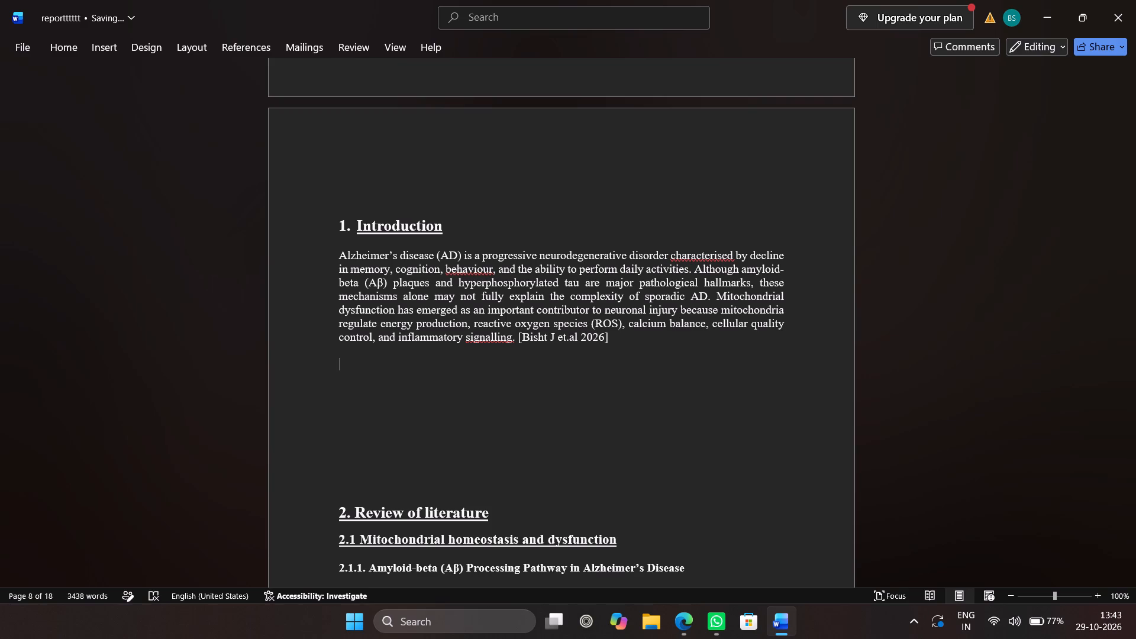
key(alt+BackSpace)
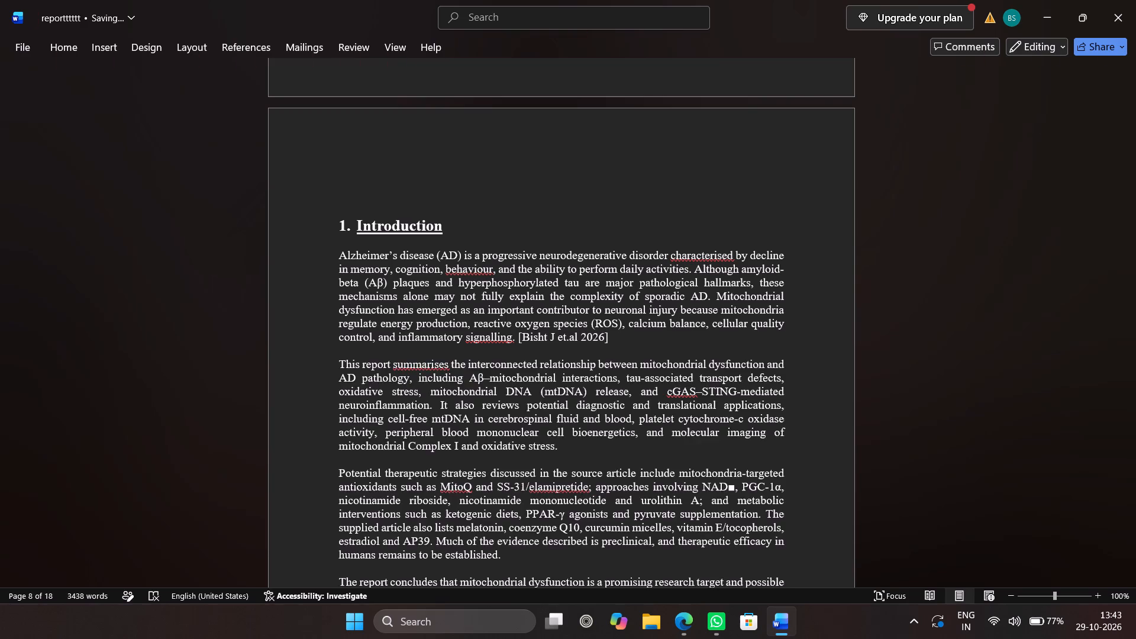
Delete only the "Give reference for this and where should I include" line before the "2. Review of literature" heading.
scroll(499, 419, down, 1)
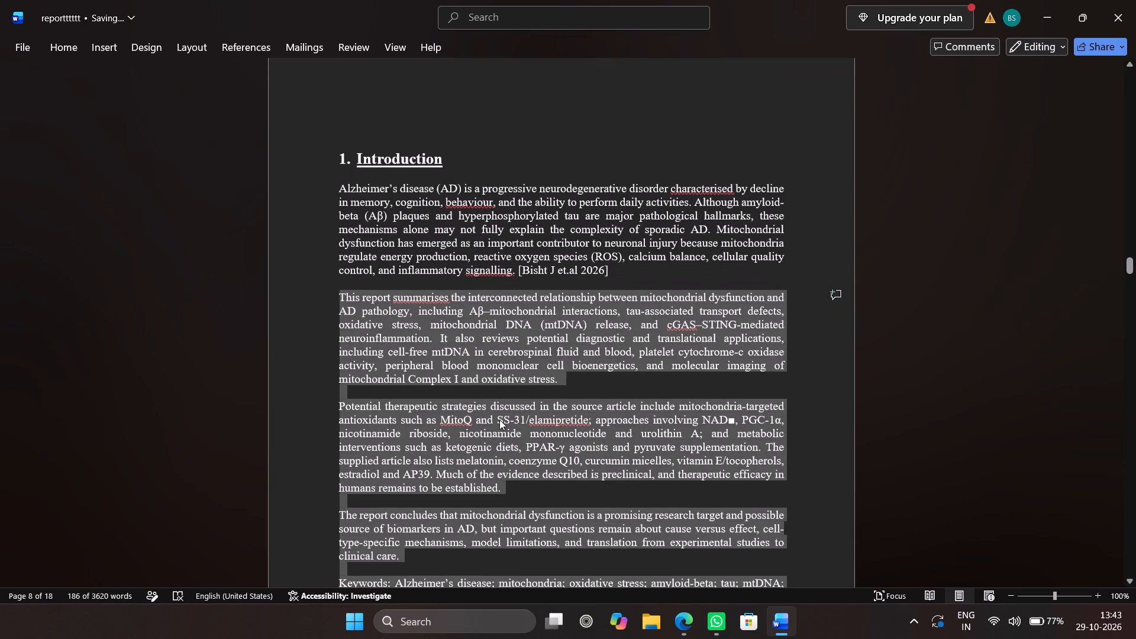
scroll(499, 419, down, 1)
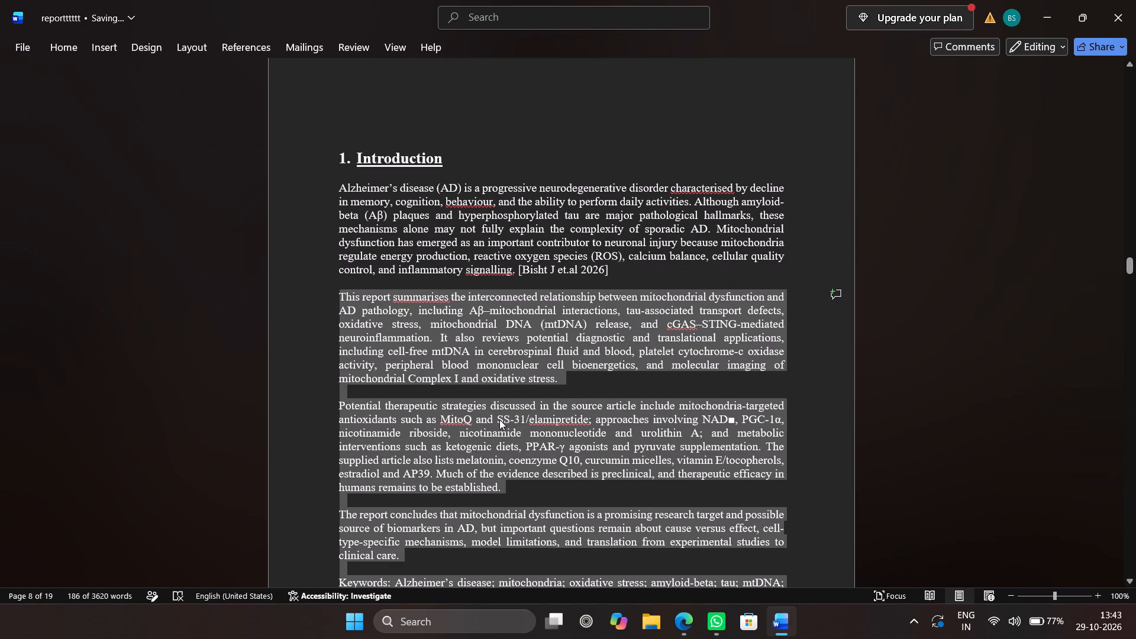
scroll(499, 419, down, 2)
click(499, 419)
scroll(528, 349, down, 2)
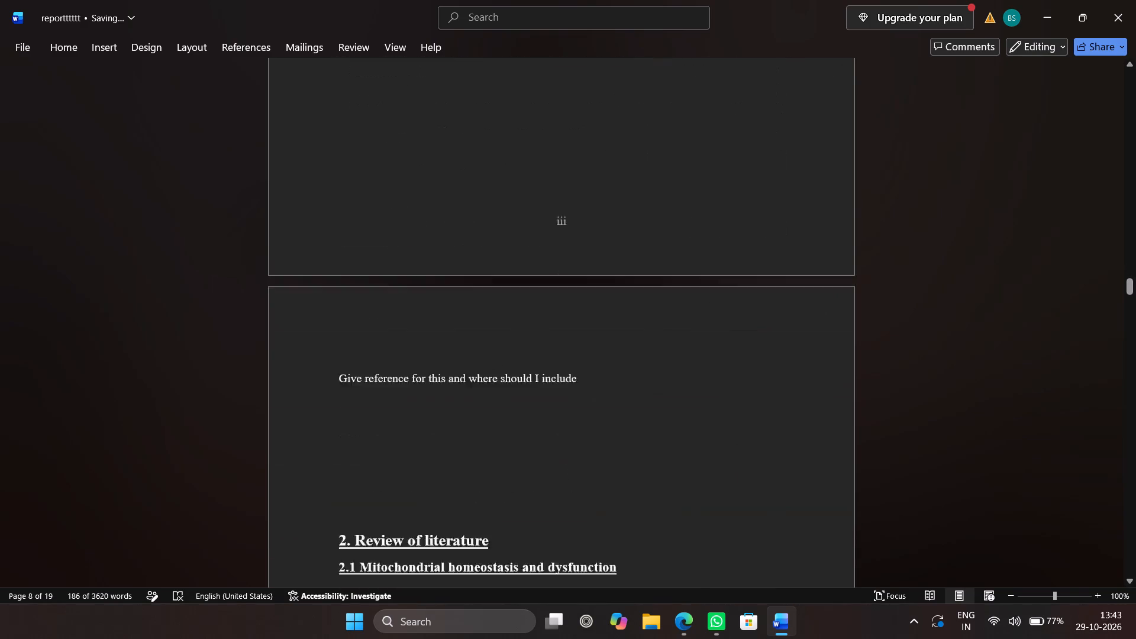
scroll(528, 349, down, 1)
drag(581, 316, 395, 297)
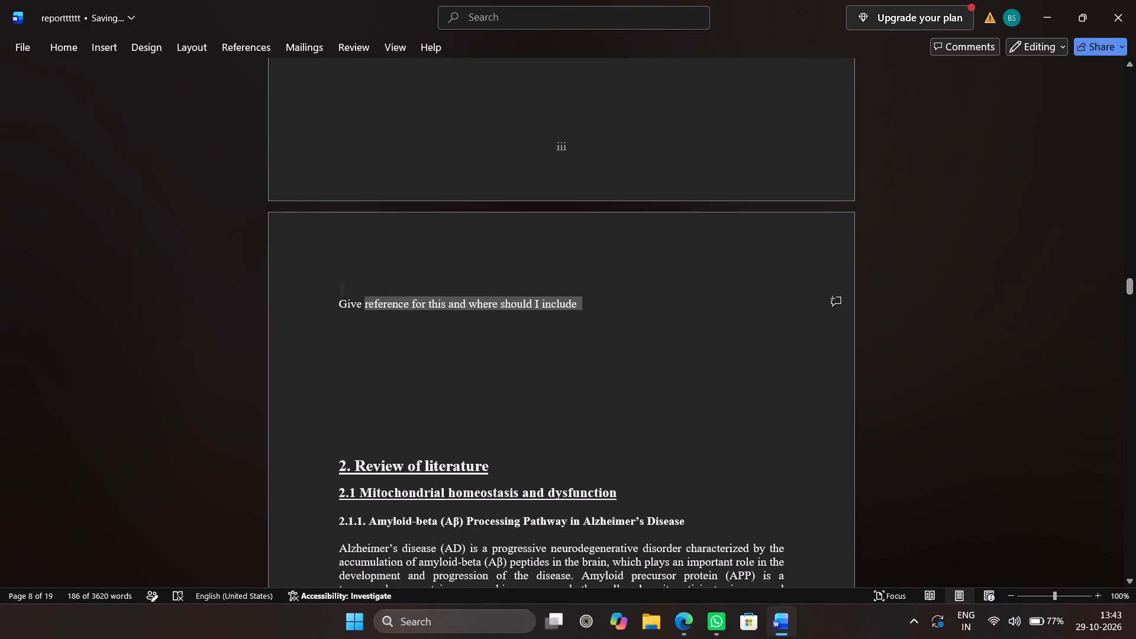
drag(395, 297, 335, 291)
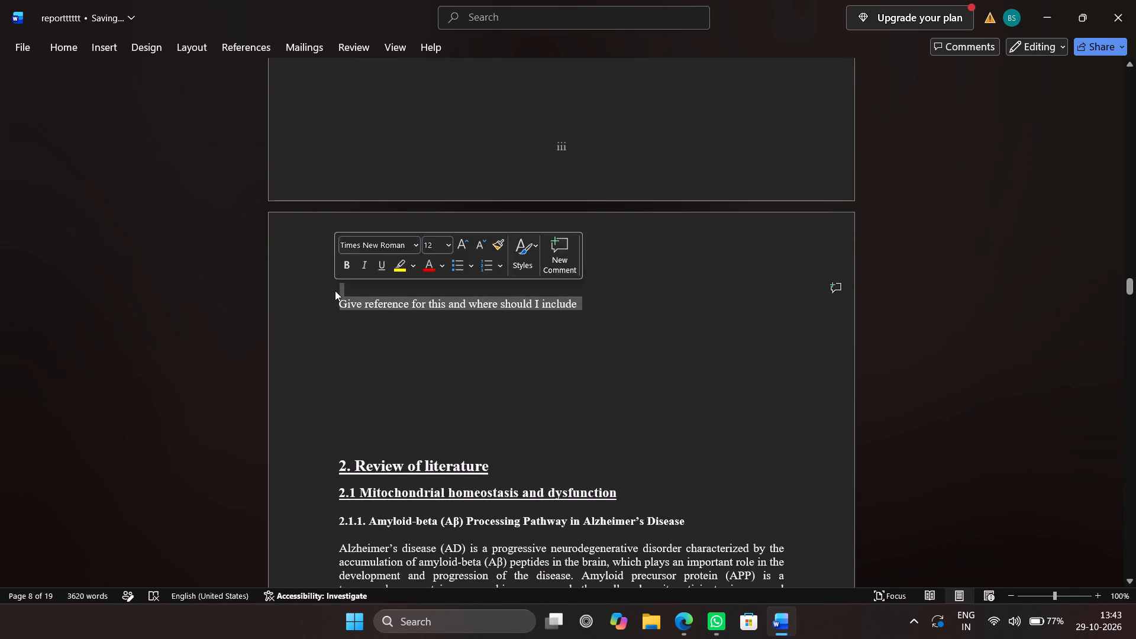
key(BackSpace)
key(BackSpace)
key(BackSpace)
key(BackSpace)
key(BackSpace)
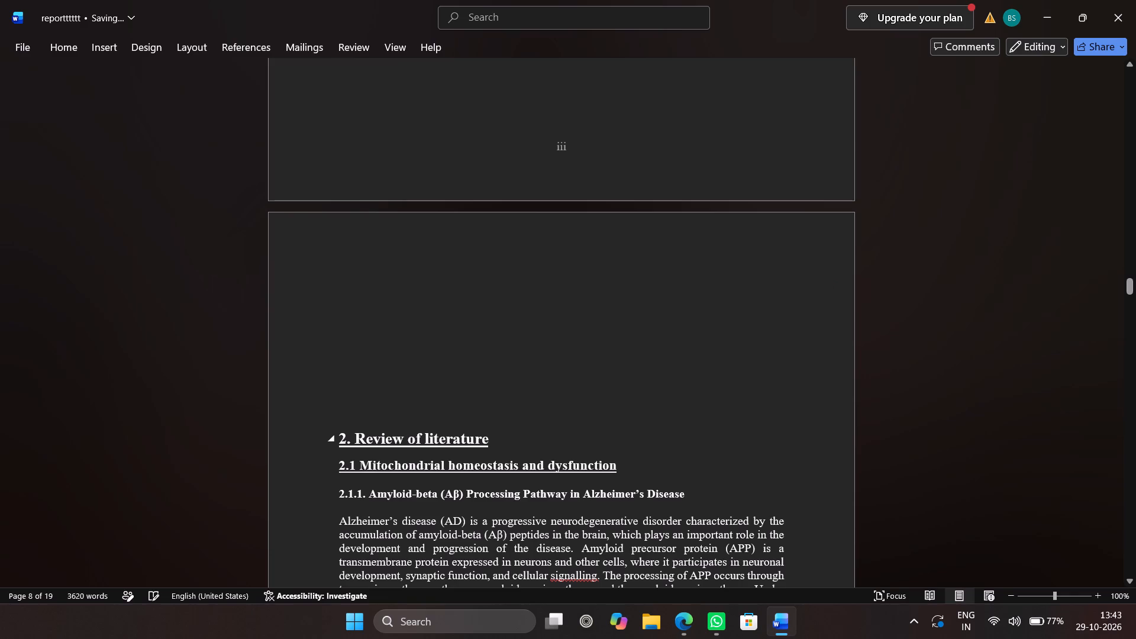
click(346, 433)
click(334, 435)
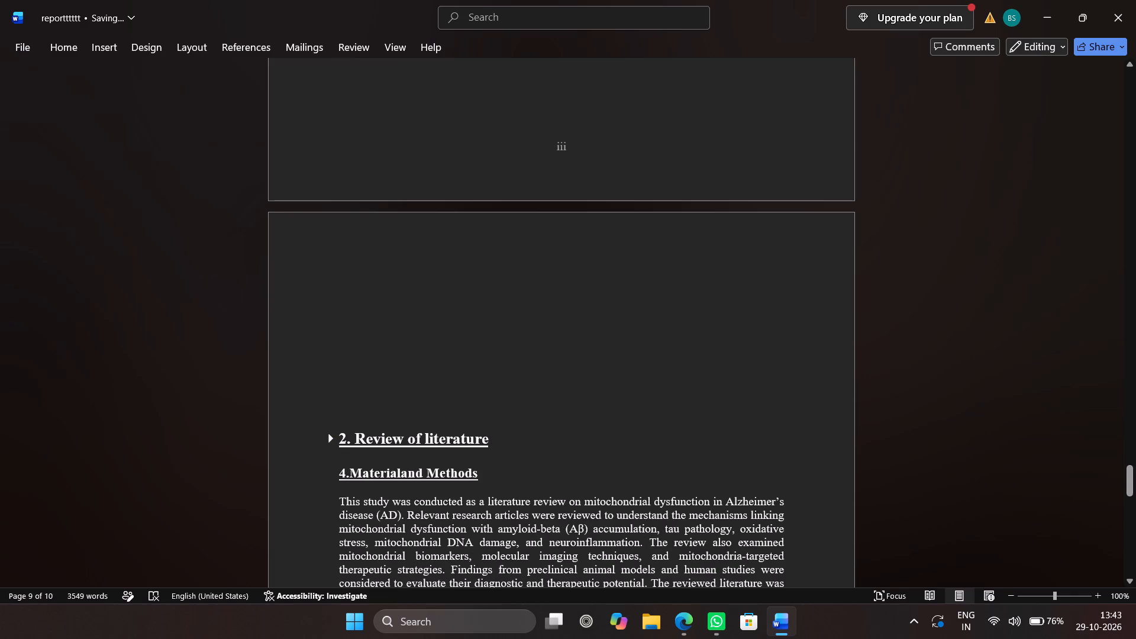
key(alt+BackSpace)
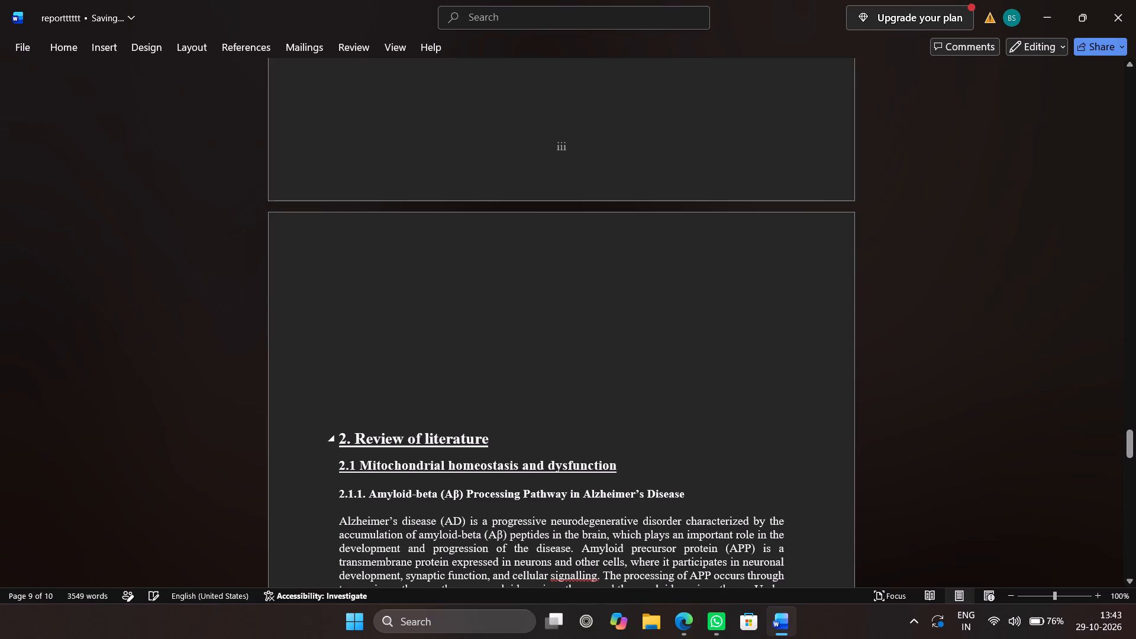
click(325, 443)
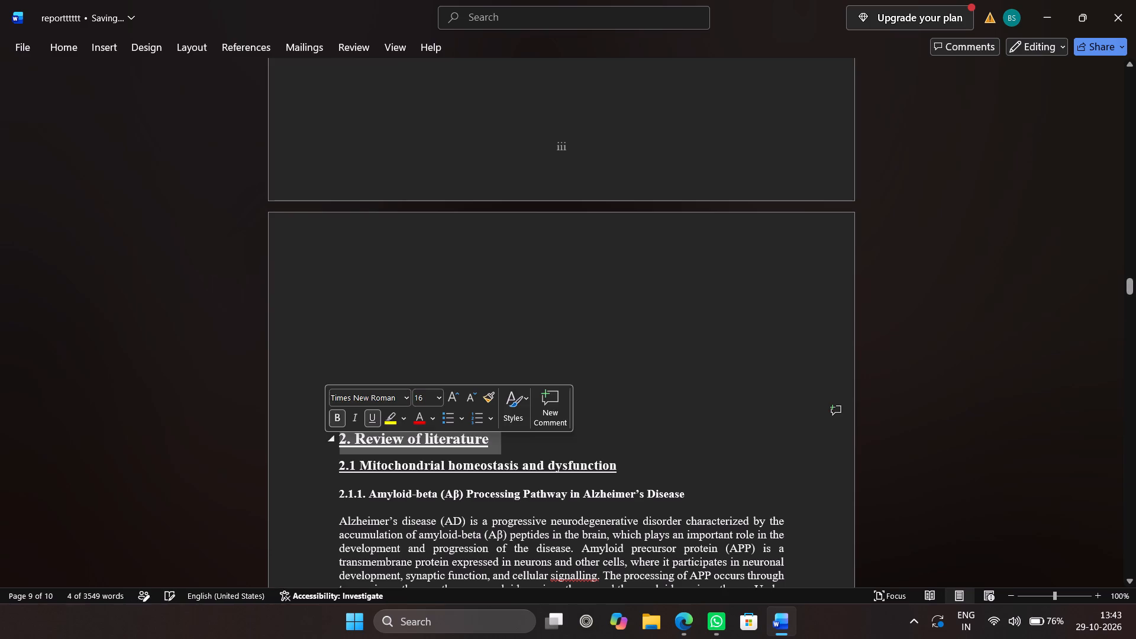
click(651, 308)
Remove the surplus blank lines above the "2. Review of literature" heading, adding back just enough to start it on the page after the Introduction.
scroll(529, 321, down, 1)
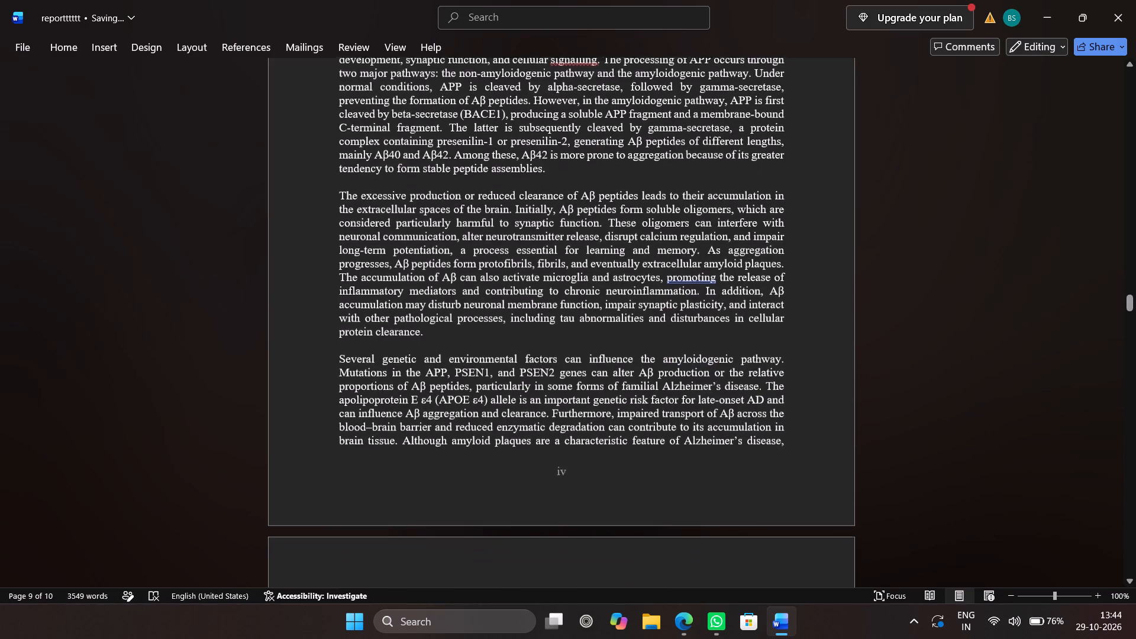
scroll(529, 321, down, 1)
scroll(529, 321, up, 4)
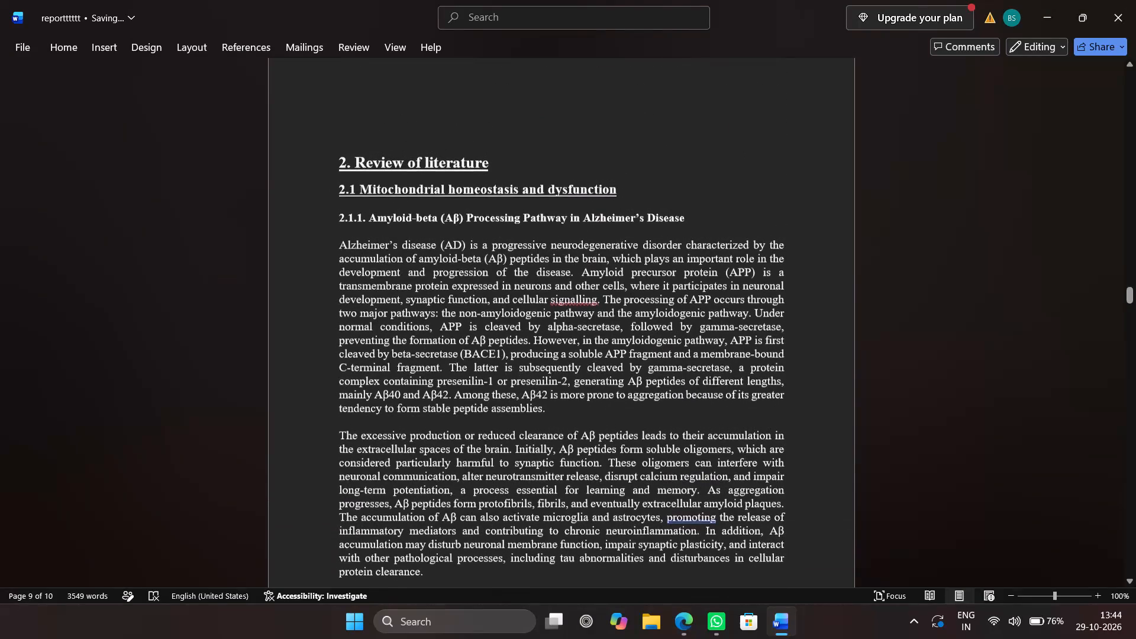
scroll(501, 351, down, 1)
scroll(501, 351, up, 1)
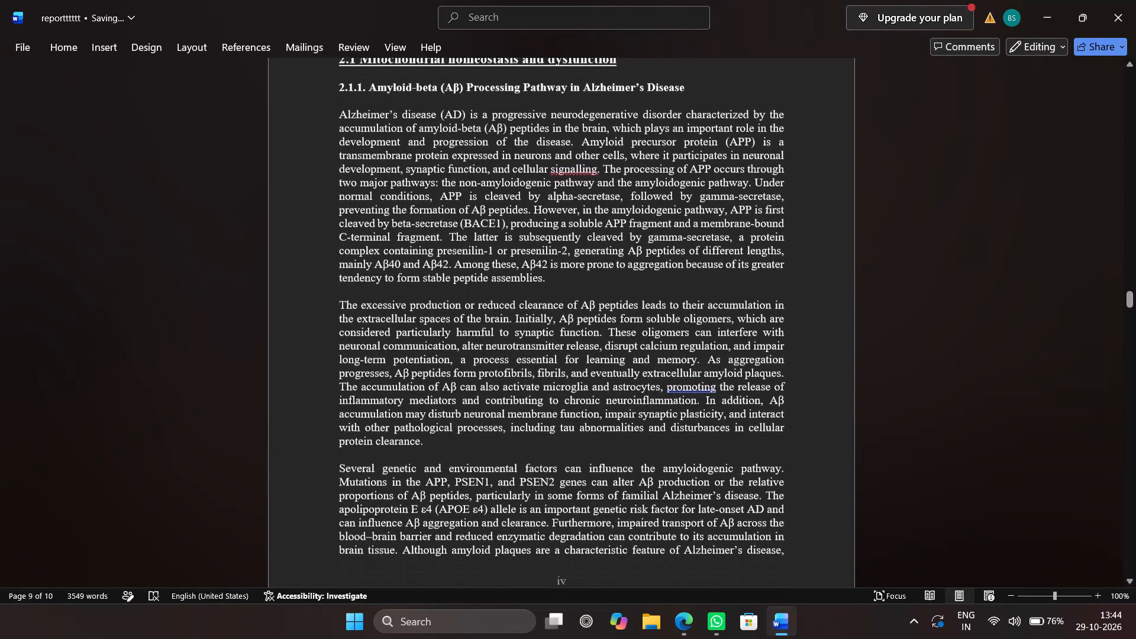
scroll(501, 351, up, 2)
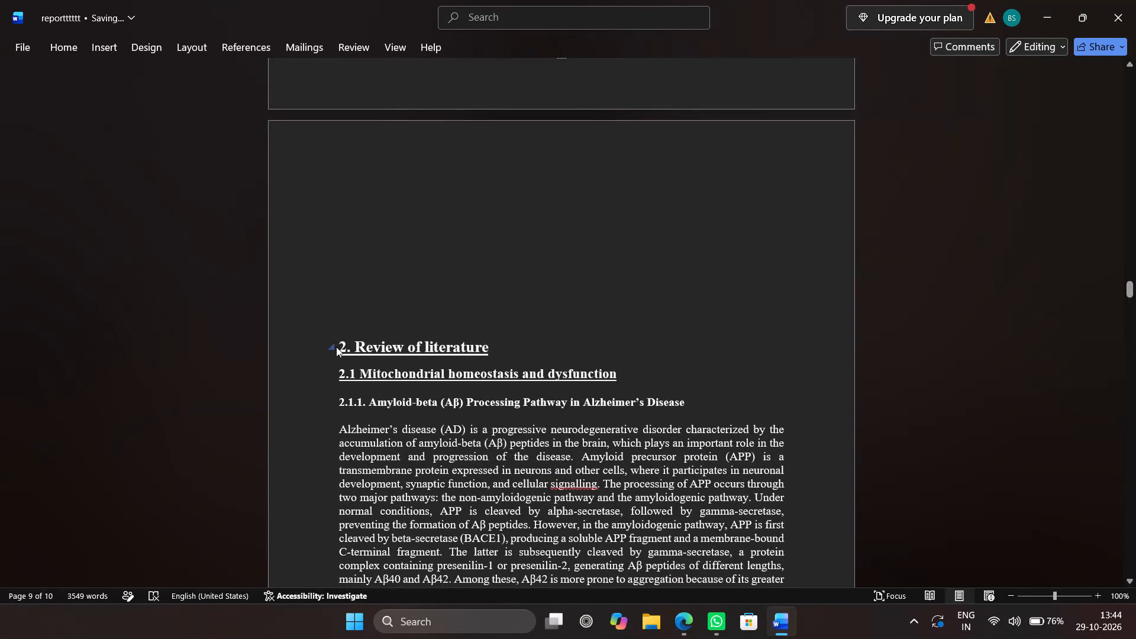
click(325, 346)
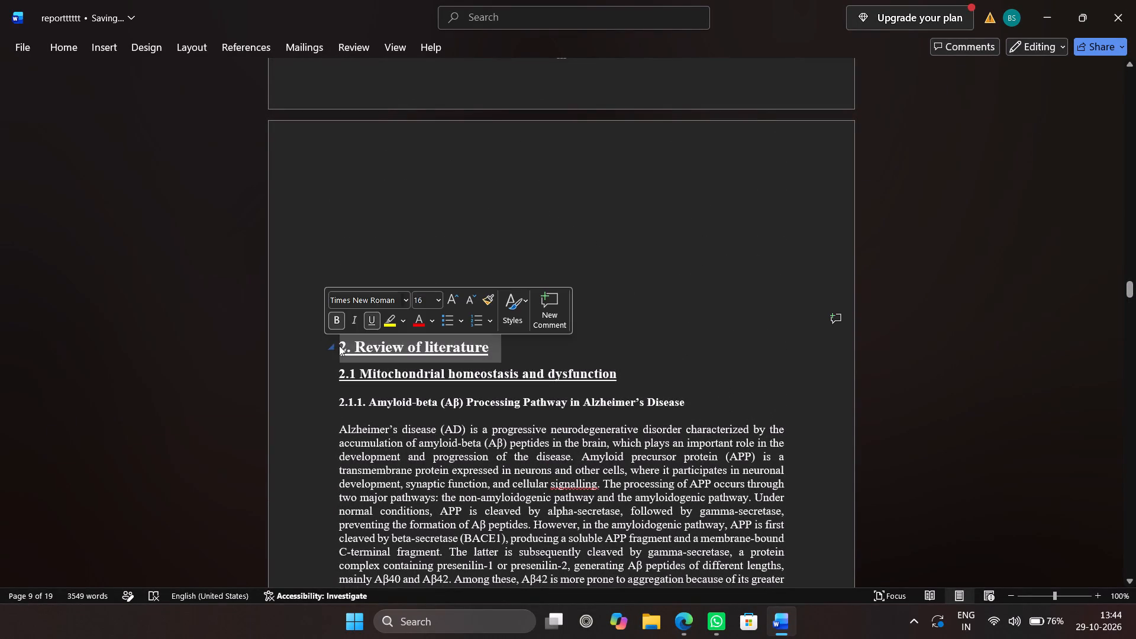
click(339, 346)
click(339, 346)
key(BackSpace)
key(BackSpace)
key(BackSpace)
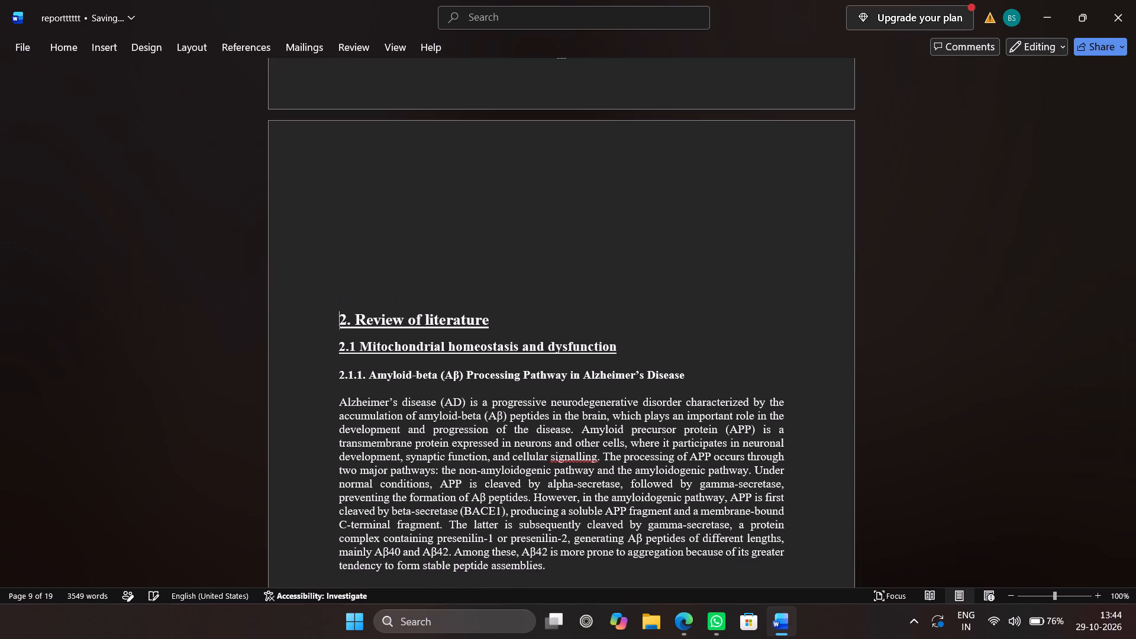
key(BackSpace)
key(BackSpace)
key(BackSpace)
key(BackSpace)
key(BackSpace)
key(BackSpace)
key(BackSpace)
key(BackSpace)
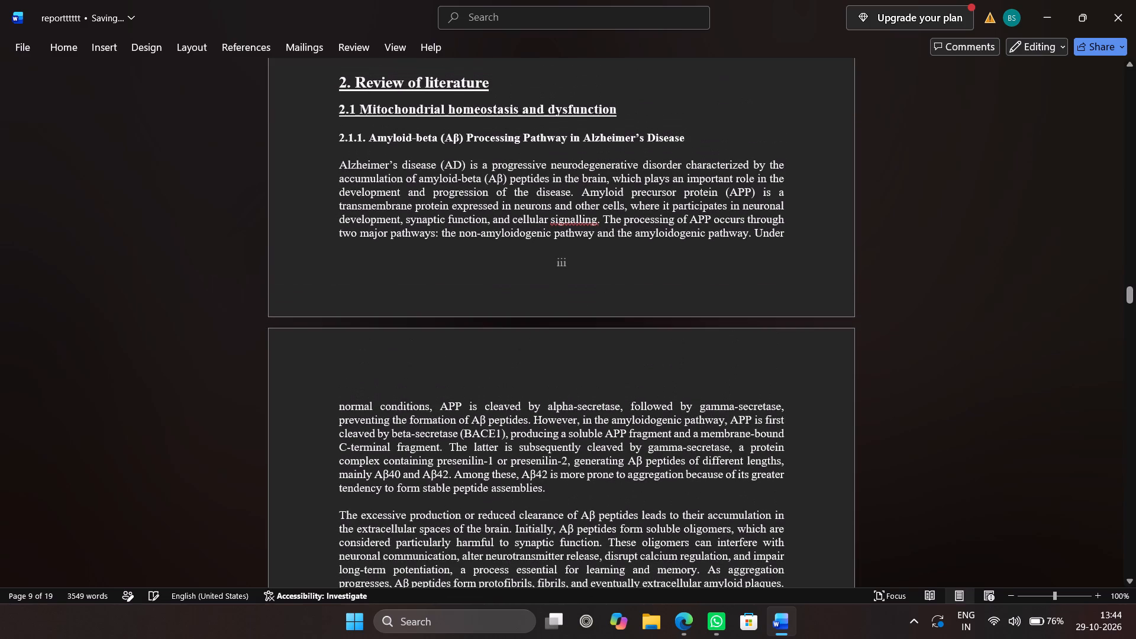
key(Return)
key(Return)
key(Return)
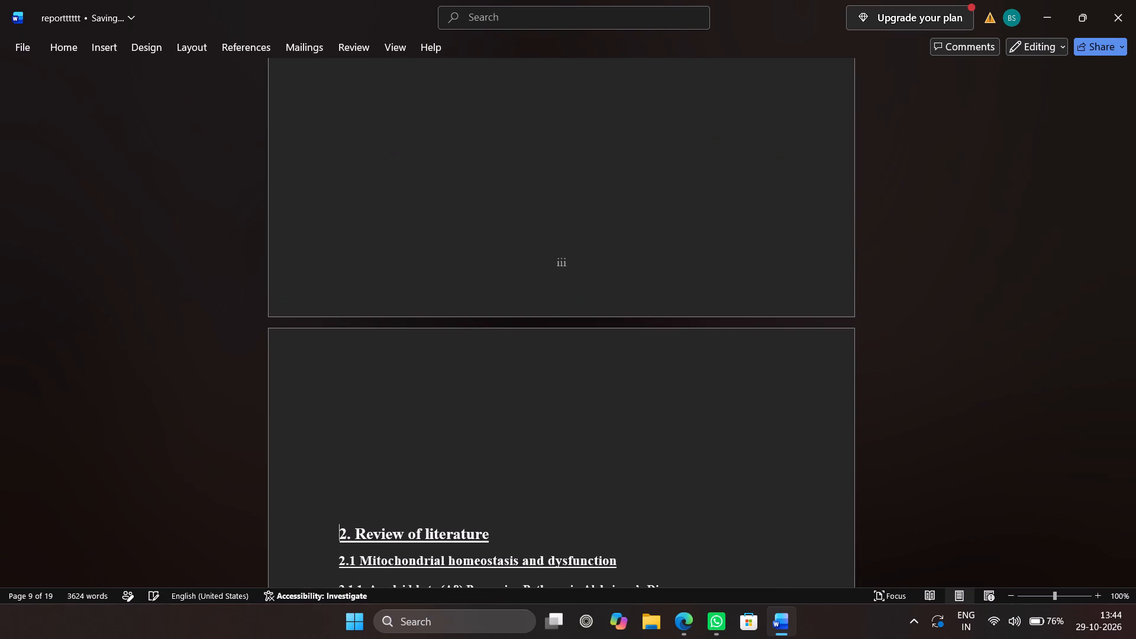
key(BackSpace)
key(Return)
Review the page layout from the Introduction through the start of the Review of literature section.
scroll(339, 346, down, 1)
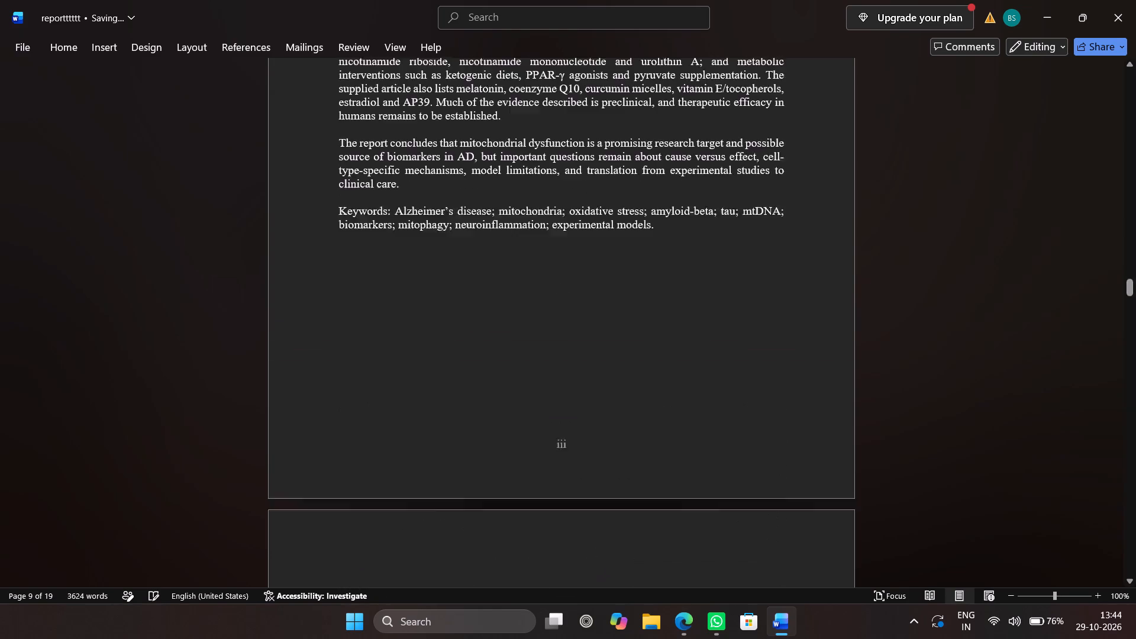
scroll(339, 346, down, 1)
scroll(339, 346, up, 1)
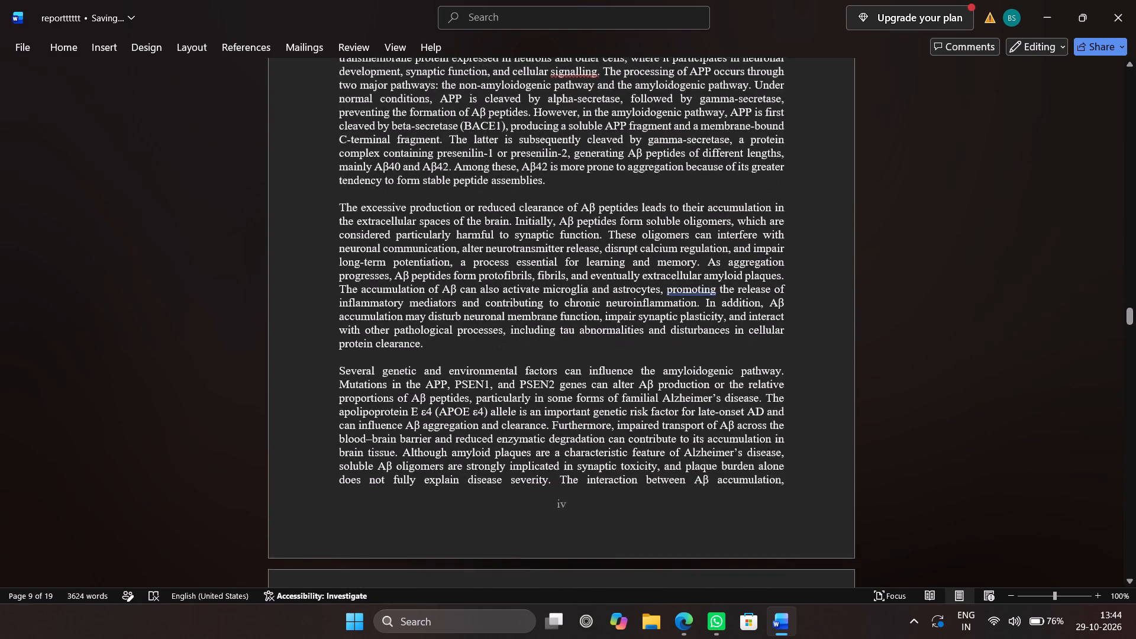
scroll(339, 346, up, 1)
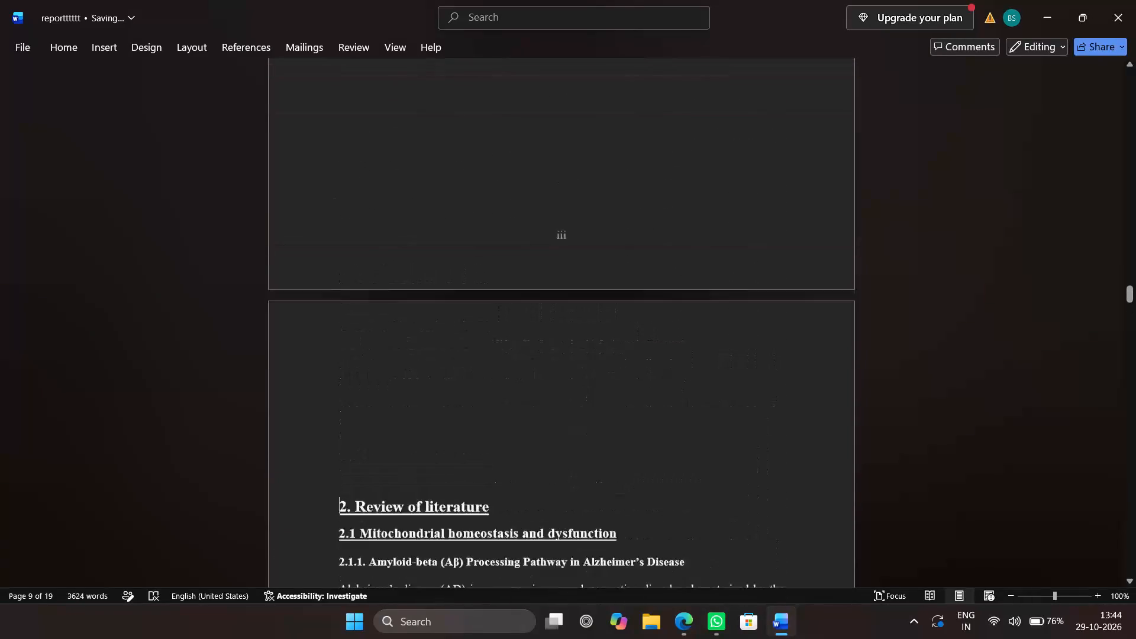
scroll(339, 346, up, 3)
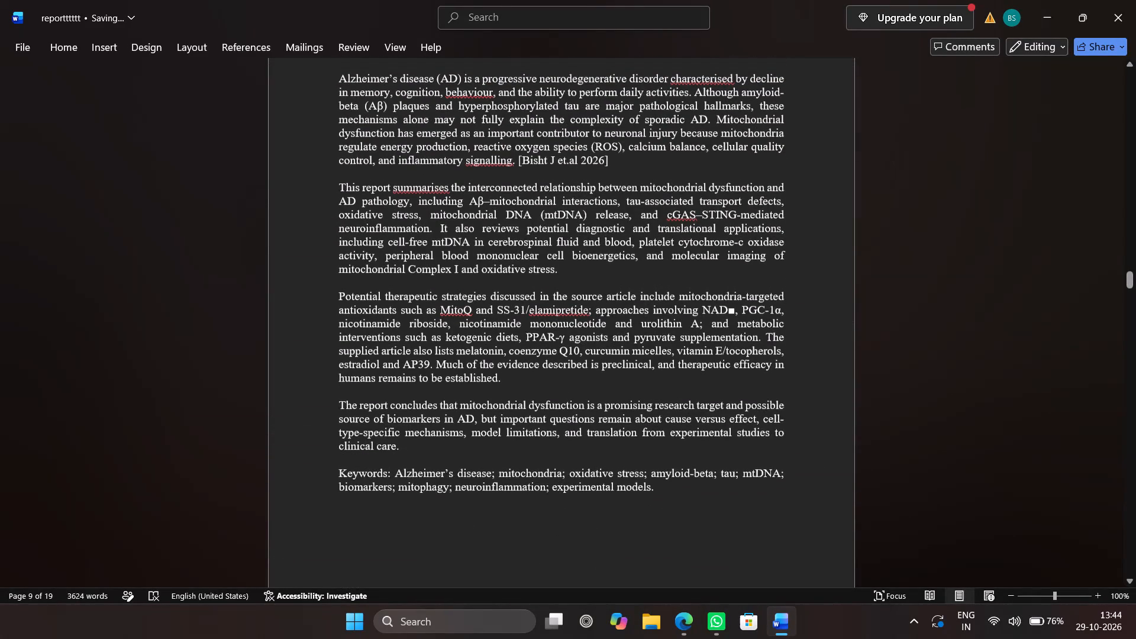
scroll(339, 346, up, 2)
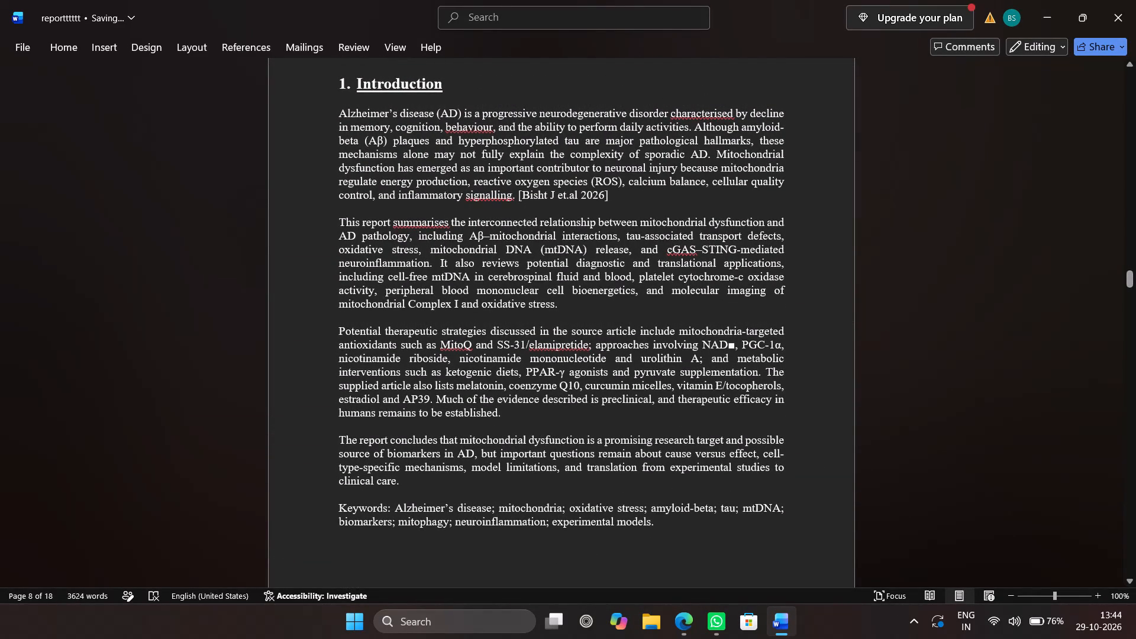
scroll(351, 406, up, 1)
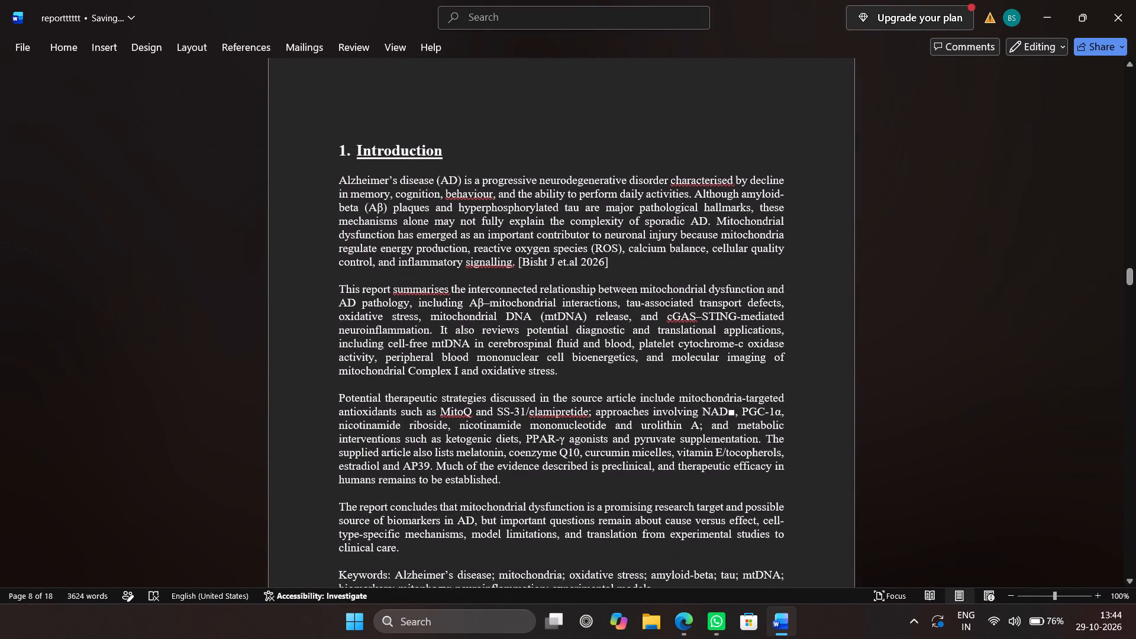
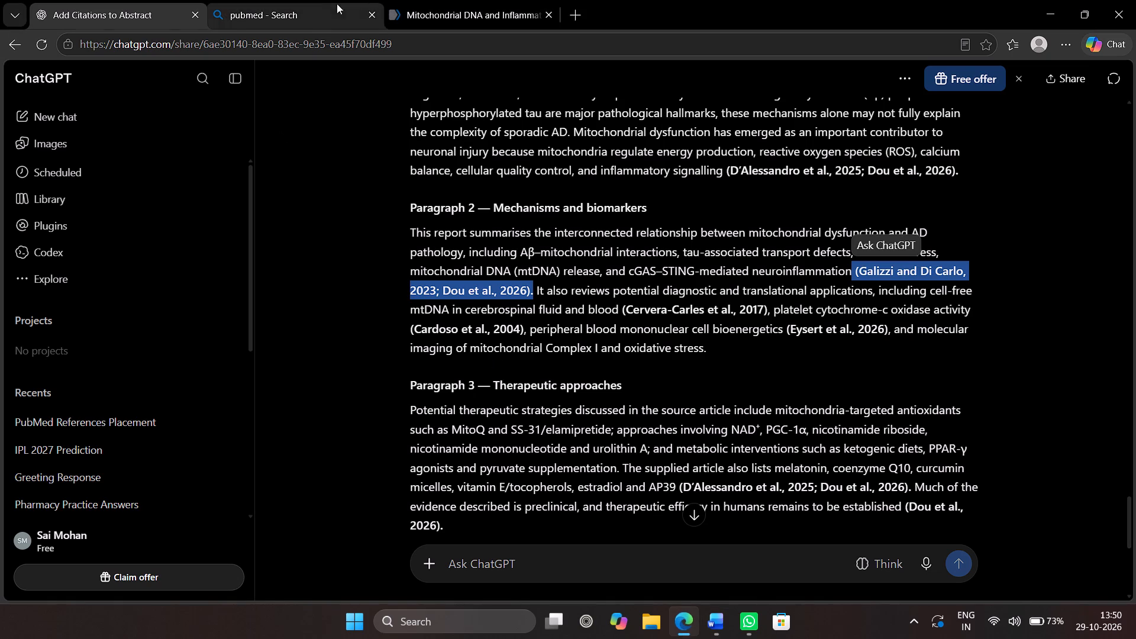
click(403, 14)
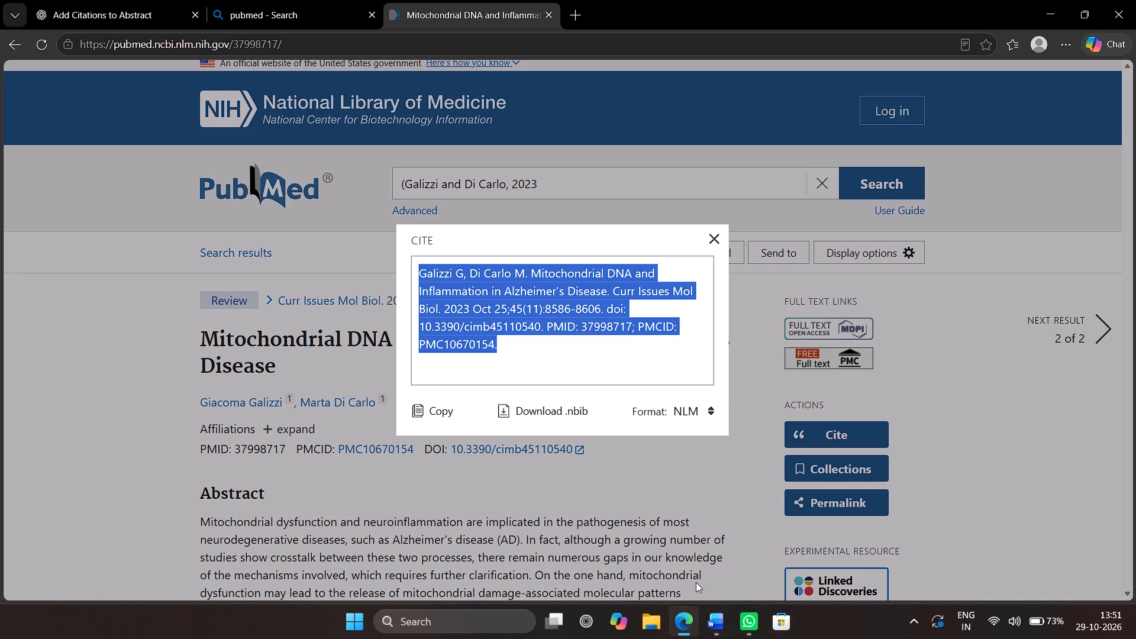
click(711, 636)
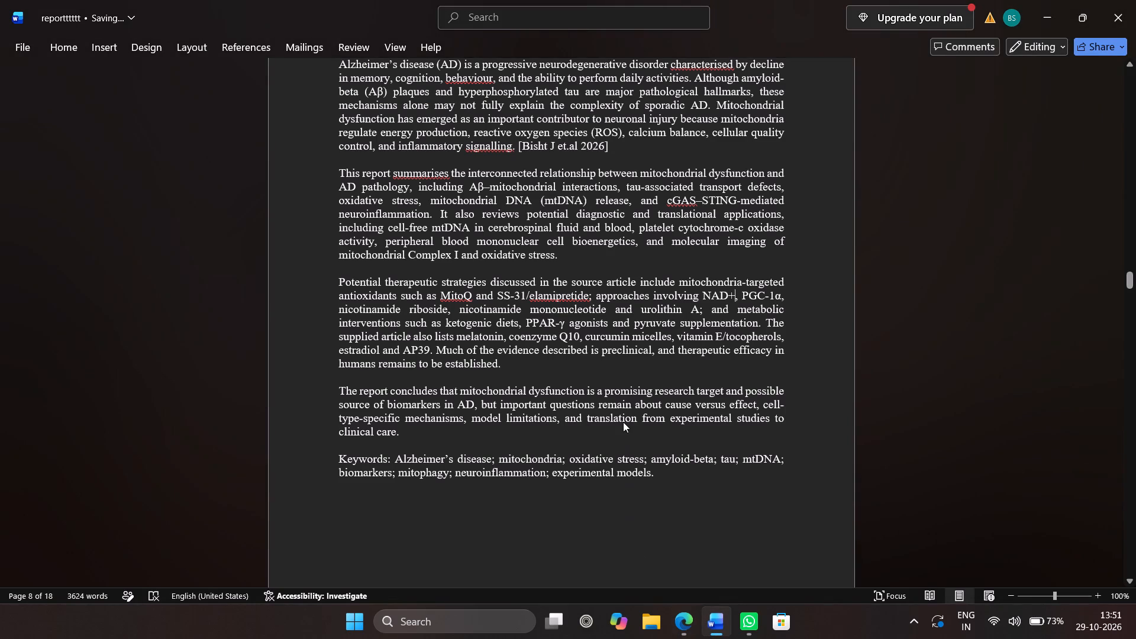
scroll(623, 422, up, 1)
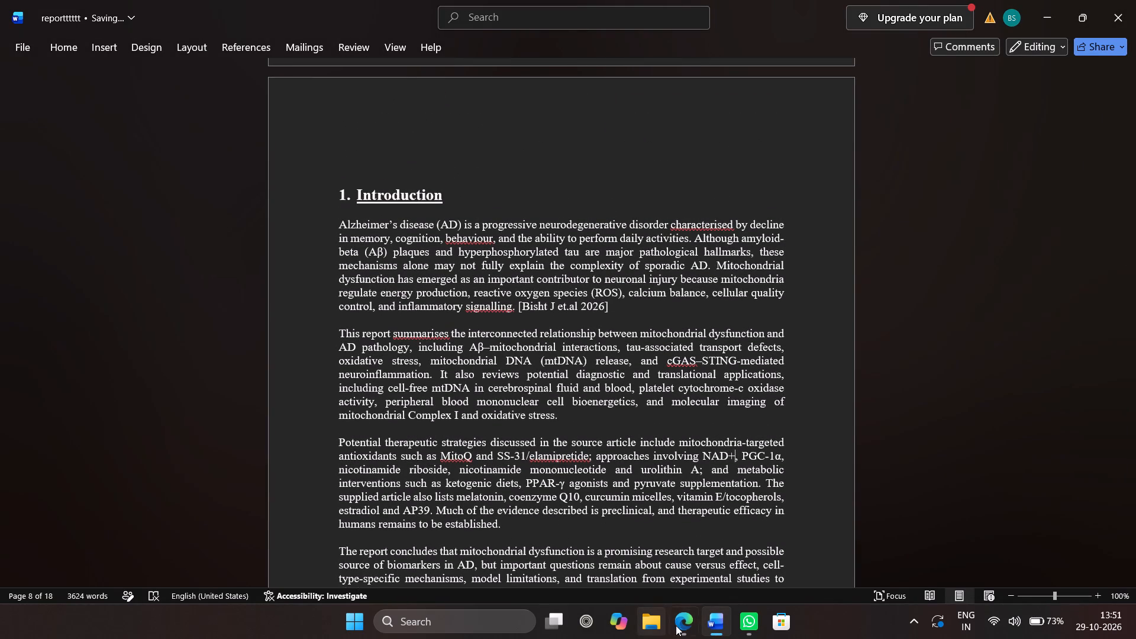
click(682, 628)
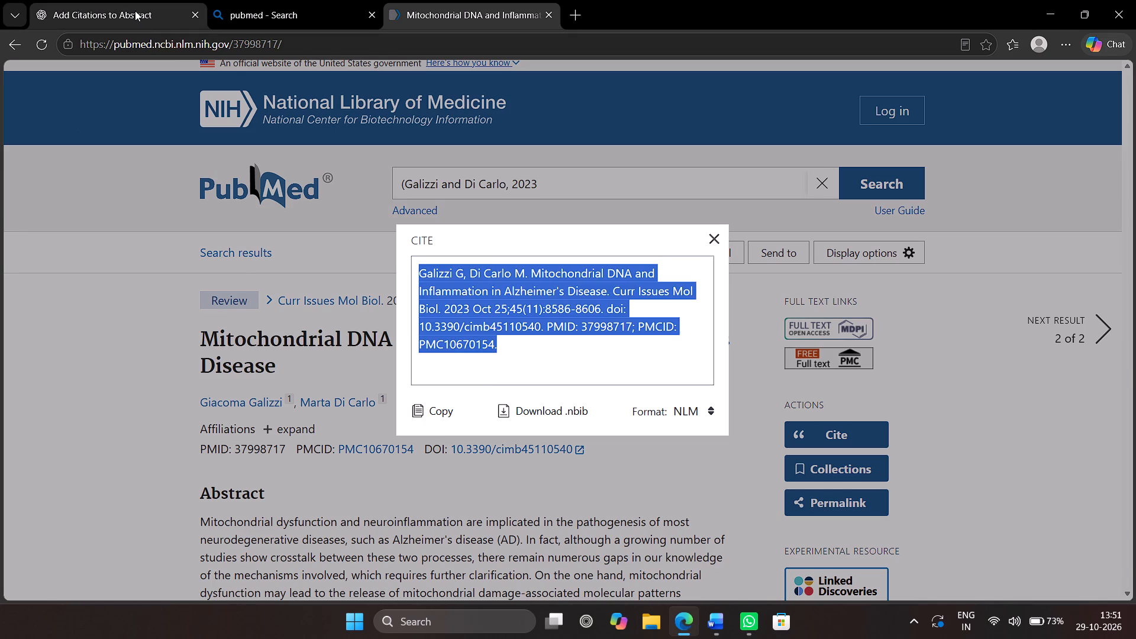
click(135, 11)
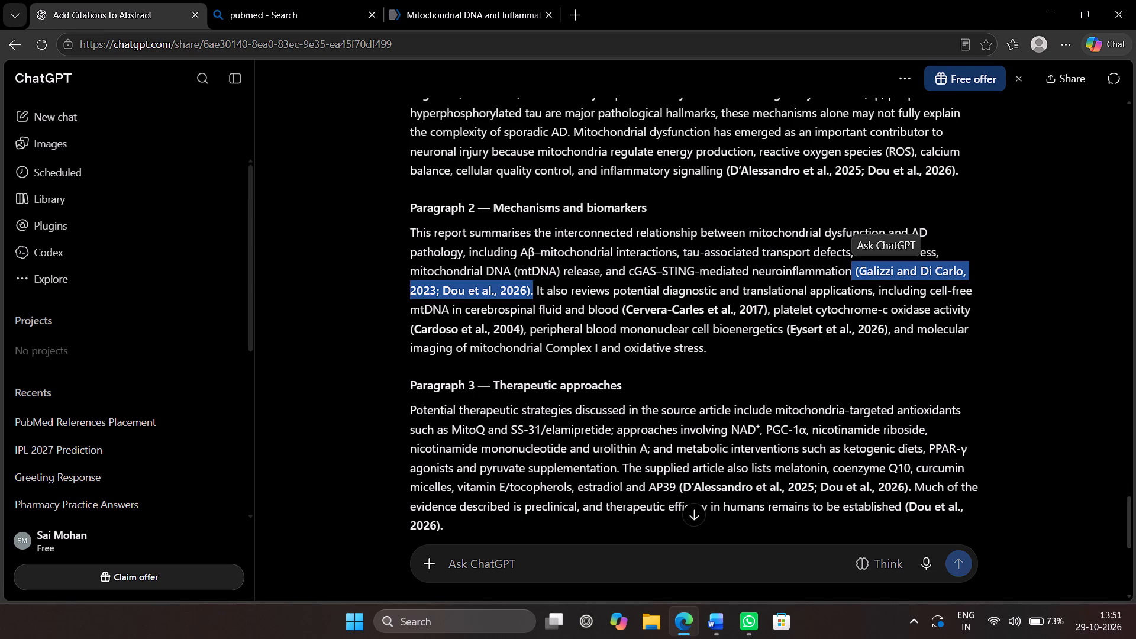
click(808, 348)
click(703, 624)
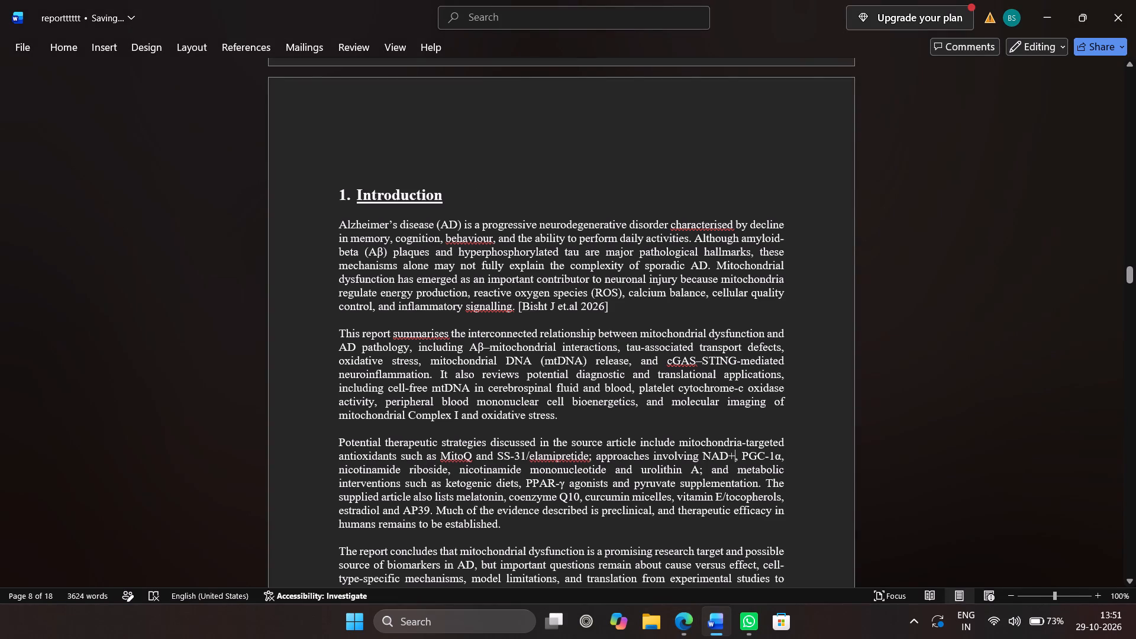
click(425, 361)
click(425, 361)
click(686, 624)
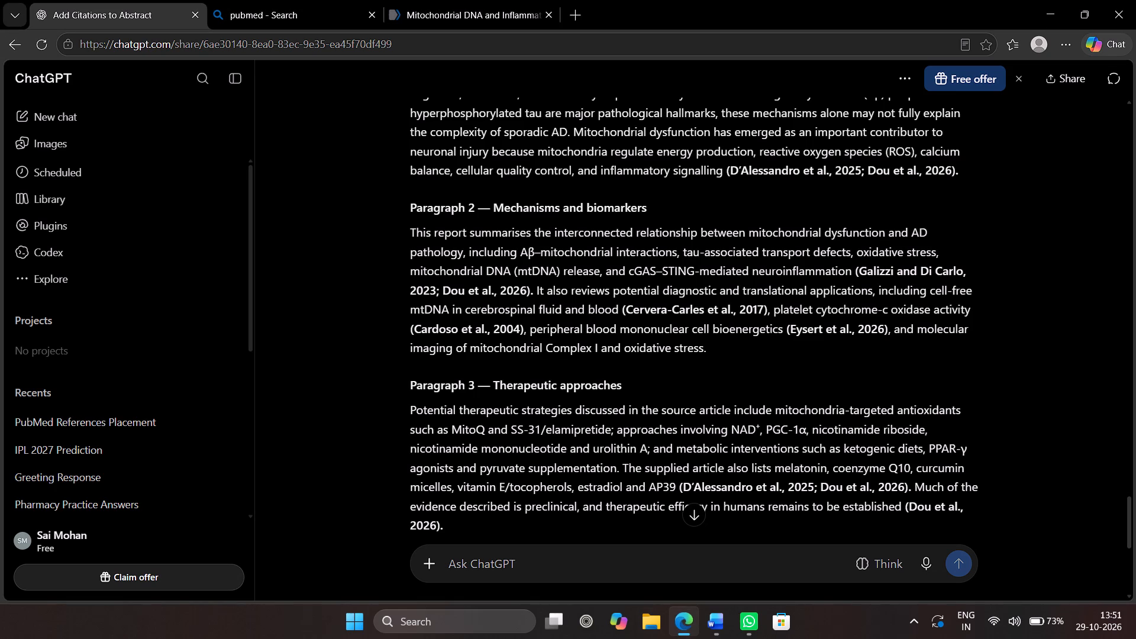
click(721, 630)
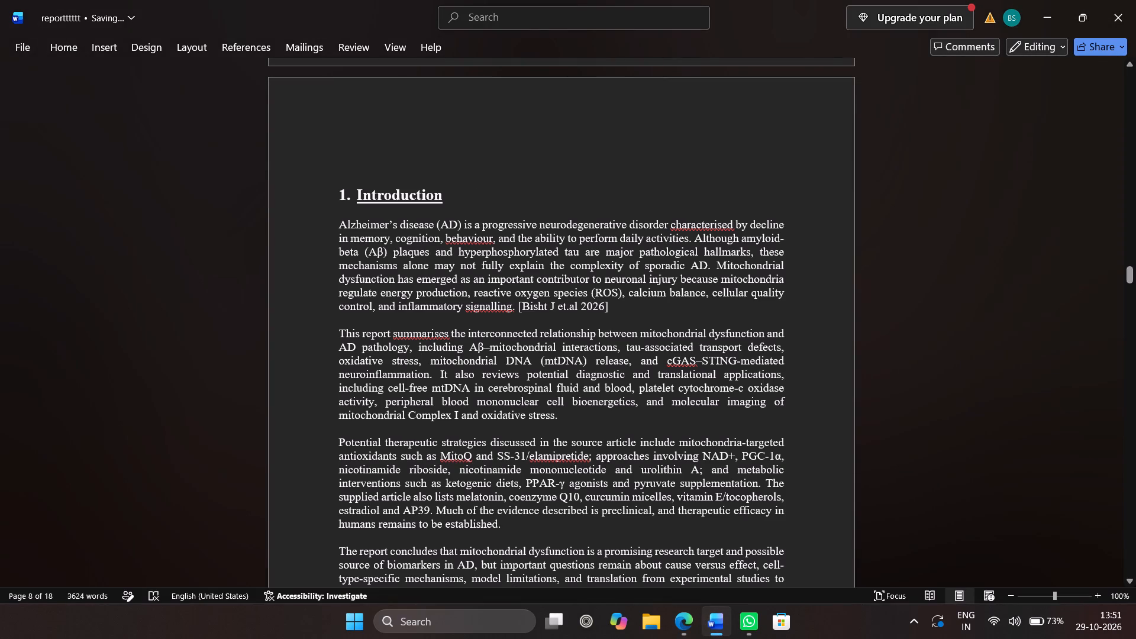
Paste the citation (Galizzi and Di Carlo, 2023; Dou et al., 2026) after "neuroinflammation." in the Introduction's second paragraph.
click(433, 376)
key(ctrl+c)
key(ctrl+v)
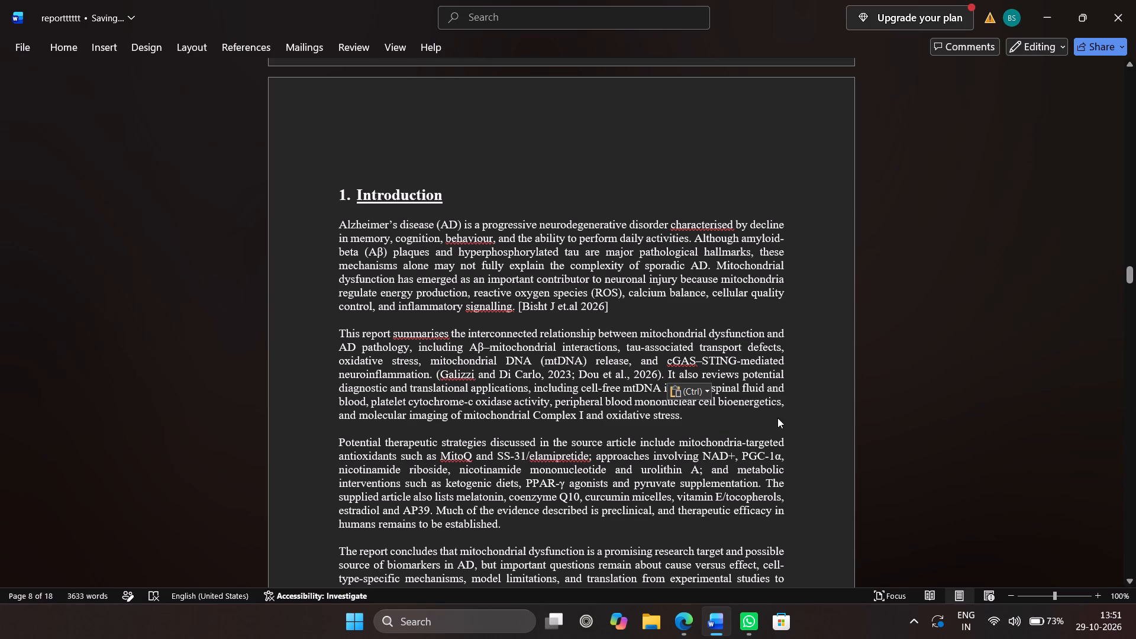
Copy the NLM citation of the Galizzi and Di Carlo article from PubMed into the Word report's References, below the Bisht entry.
scroll(805, 443, down, 14)
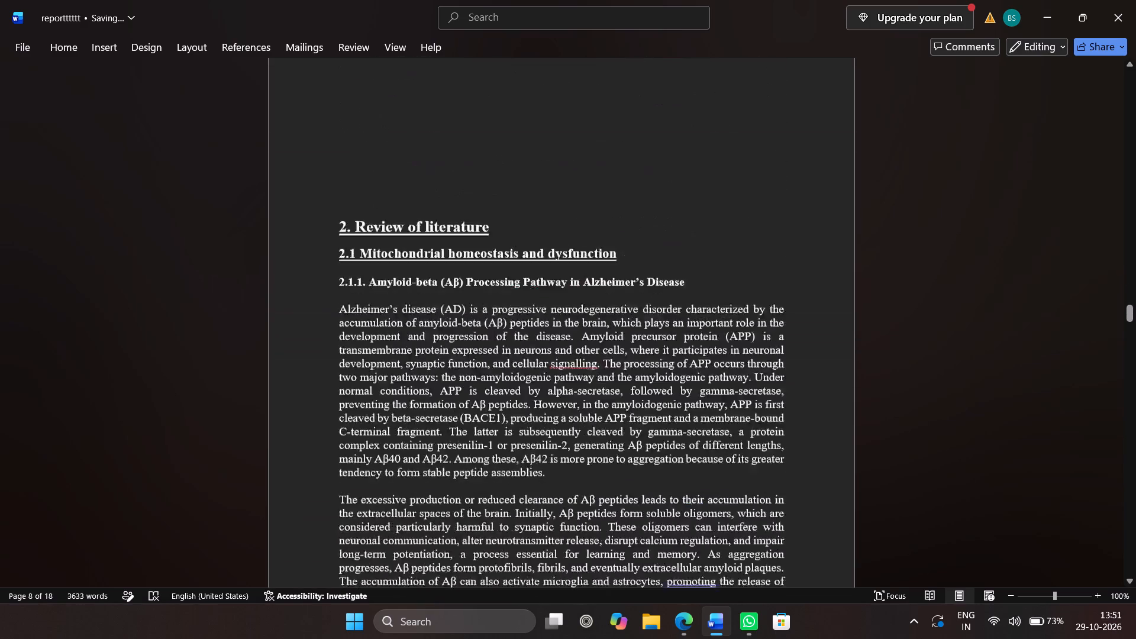
scroll(805, 443, down, 18)
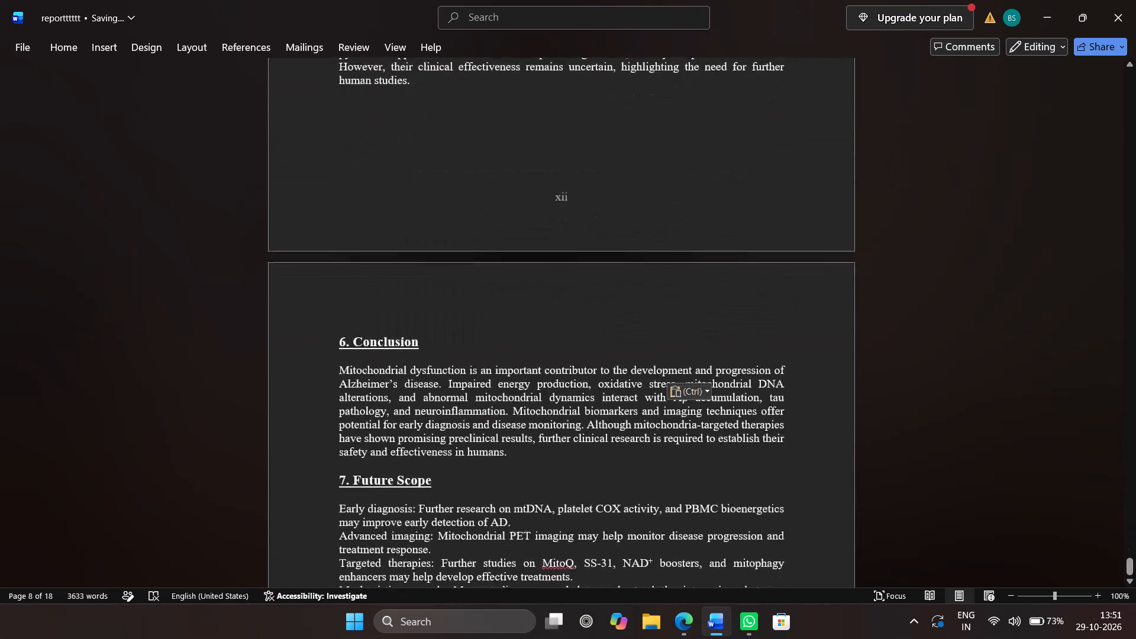
scroll(805, 443, down, 2)
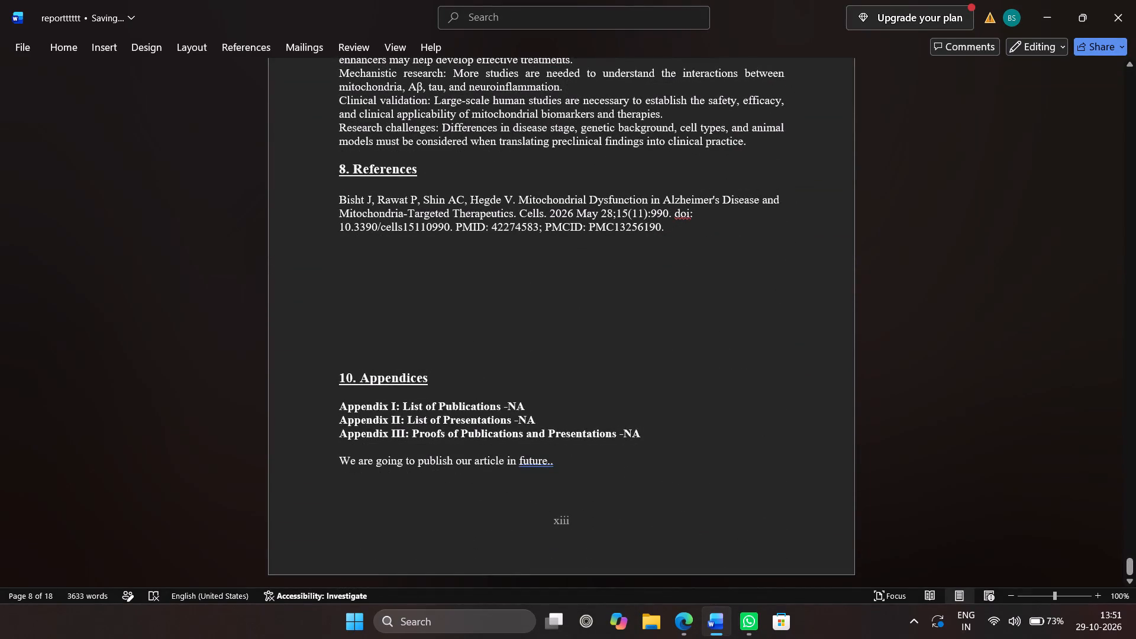
click(351, 247)
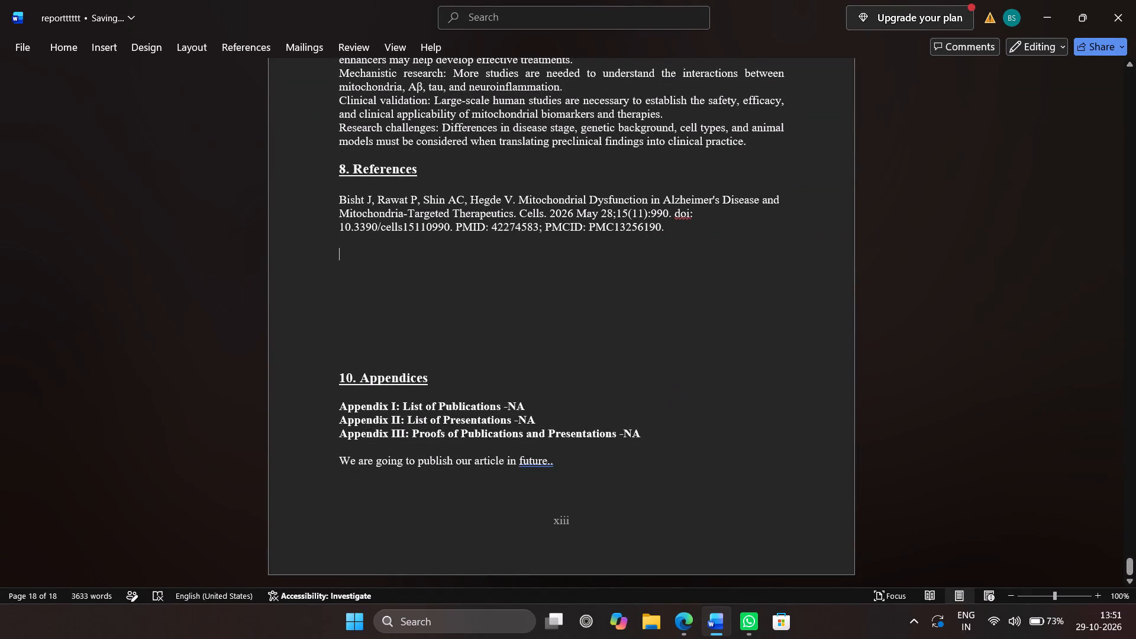
click(675, 630)
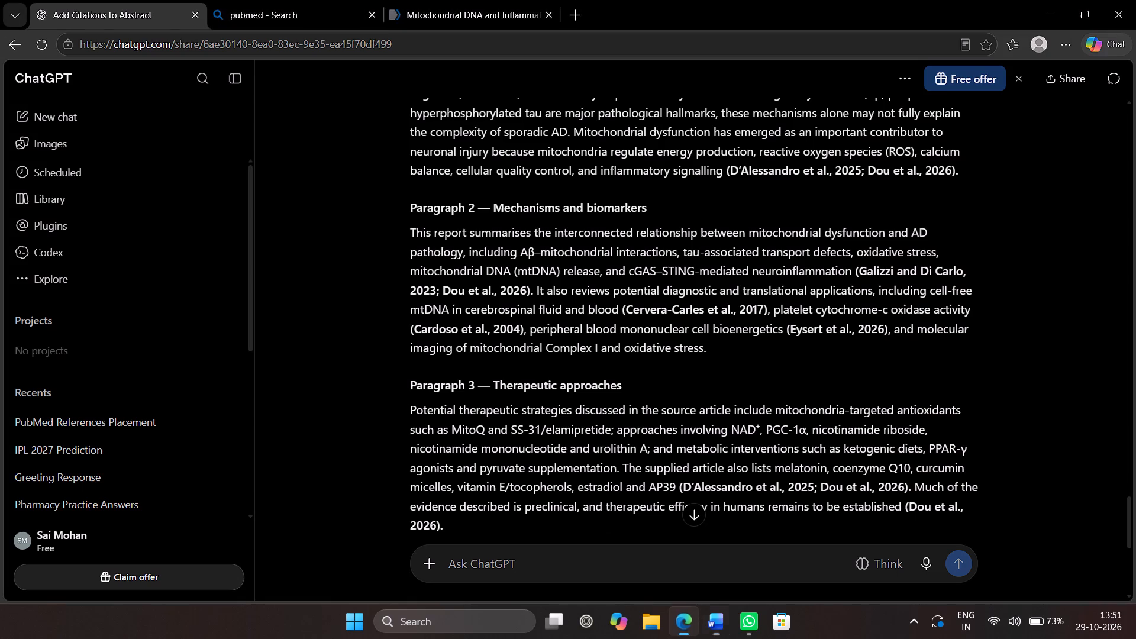
click(437, 2)
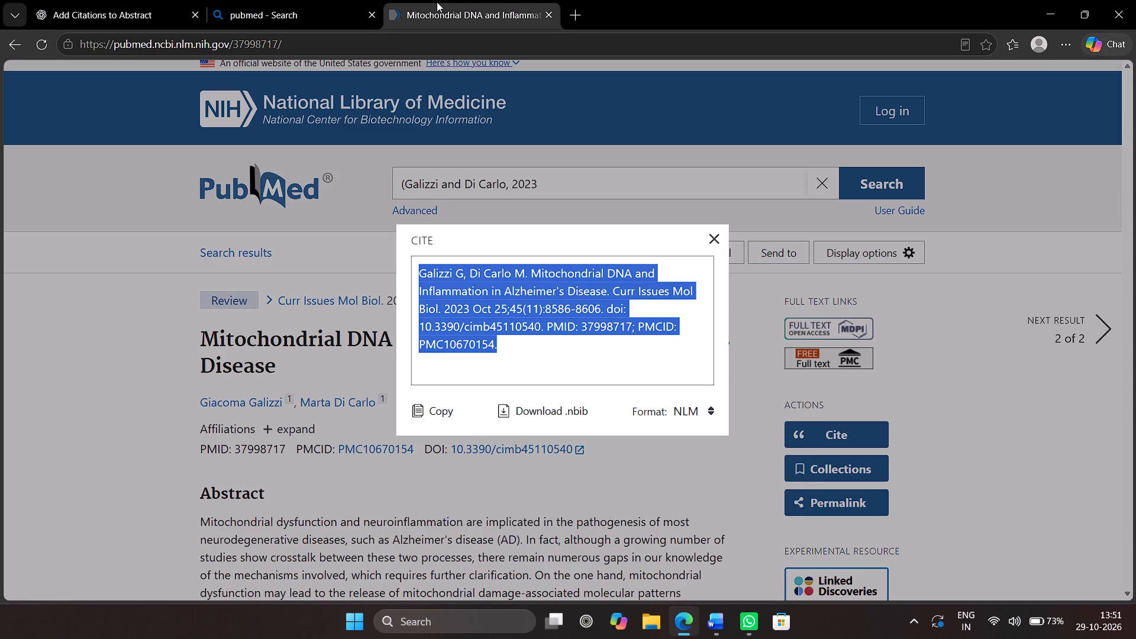
key(ctrl+c)
click(688, 612)
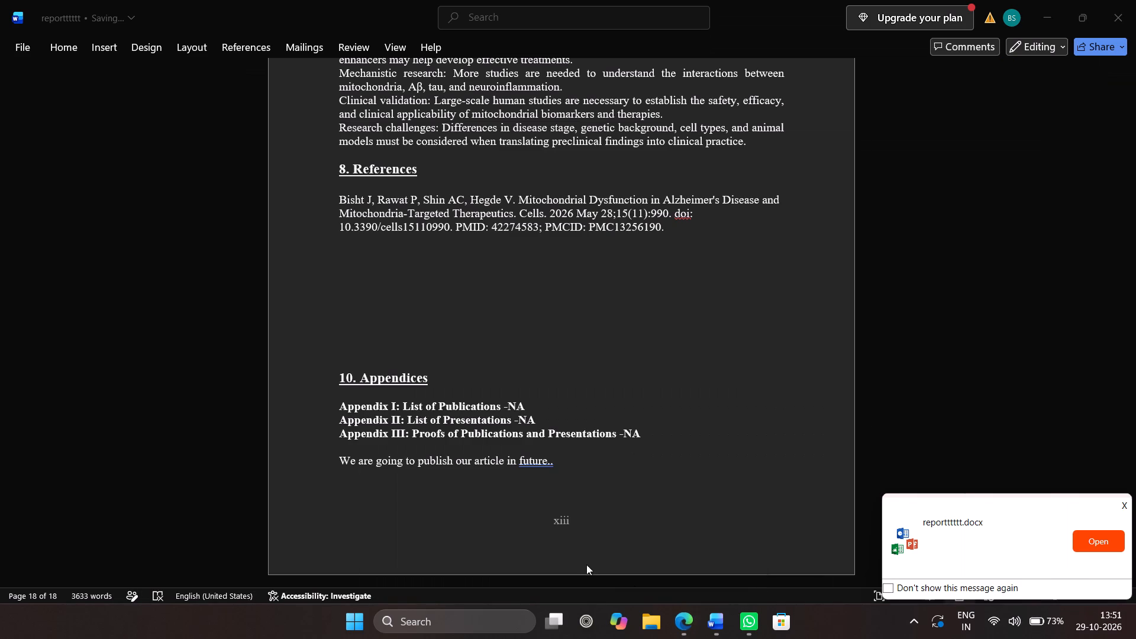
key(ctrl+v)
ctrl+click(531, 423)
key(ctrl+v)
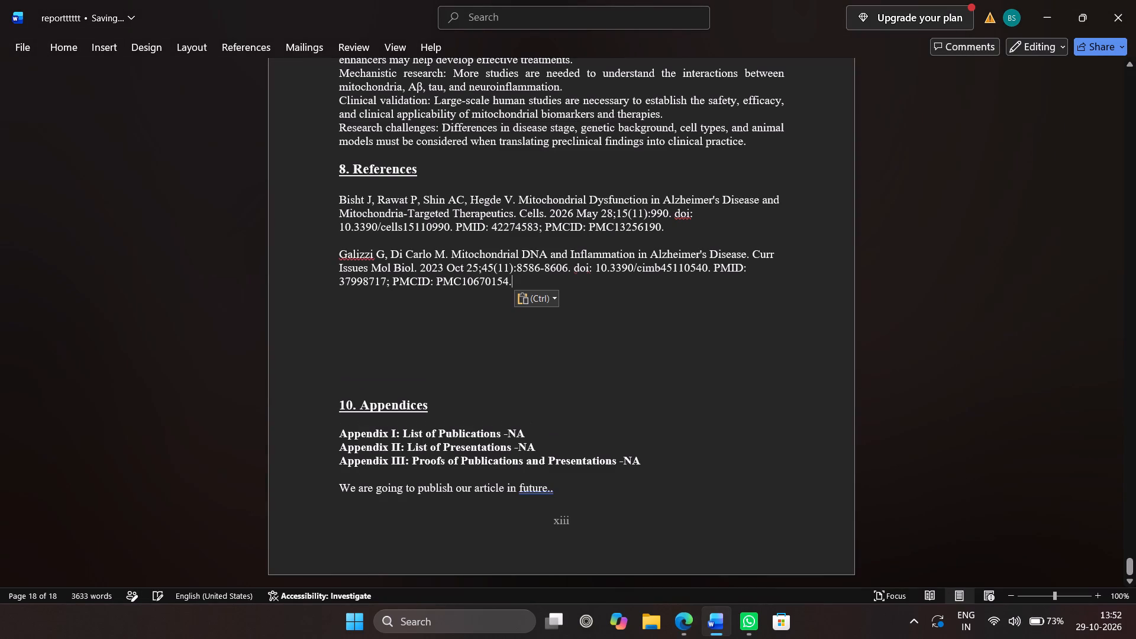
scroll(498, 333, up, 1)
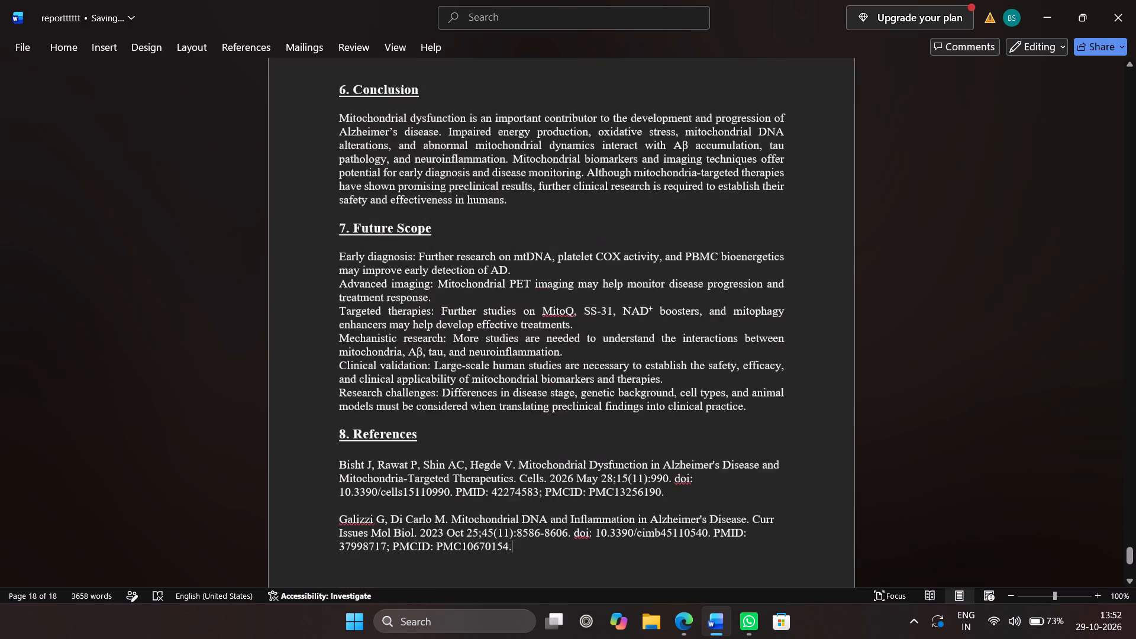
scroll(498, 333, up, 4)
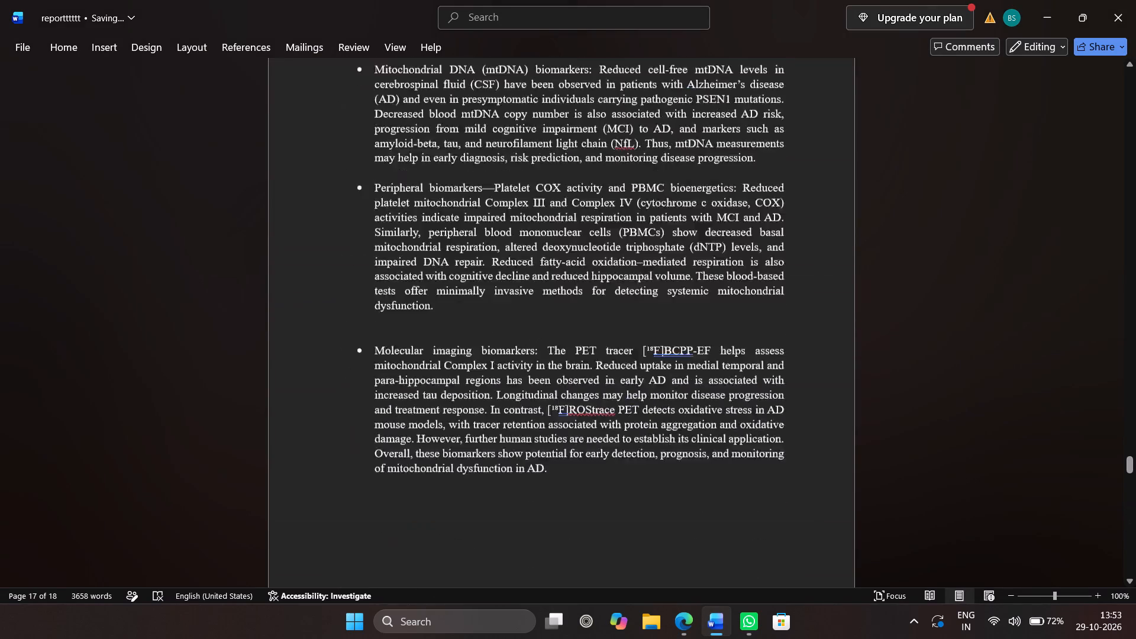
scroll(496, 372, up, 6)
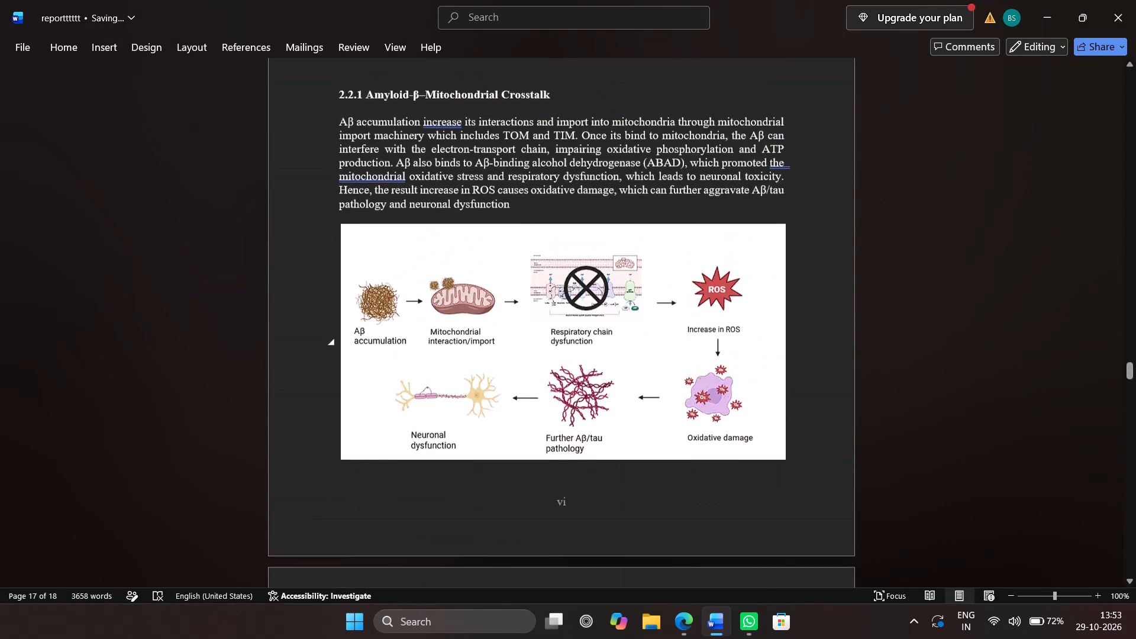
scroll(496, 372, up, 5)
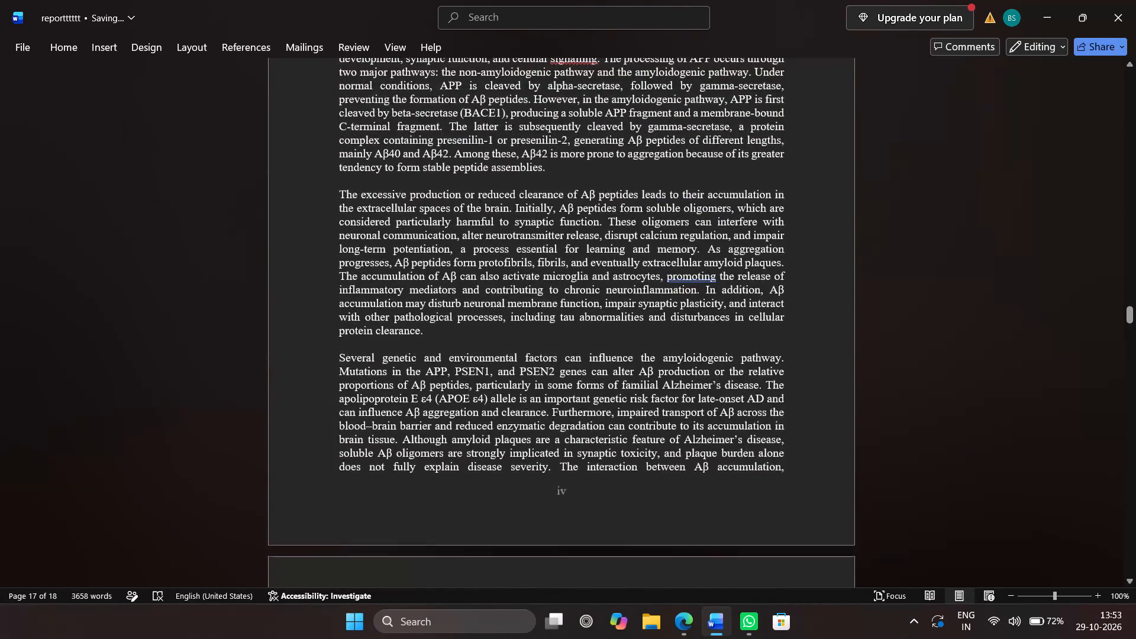
scroll(496, 372, up, 1)
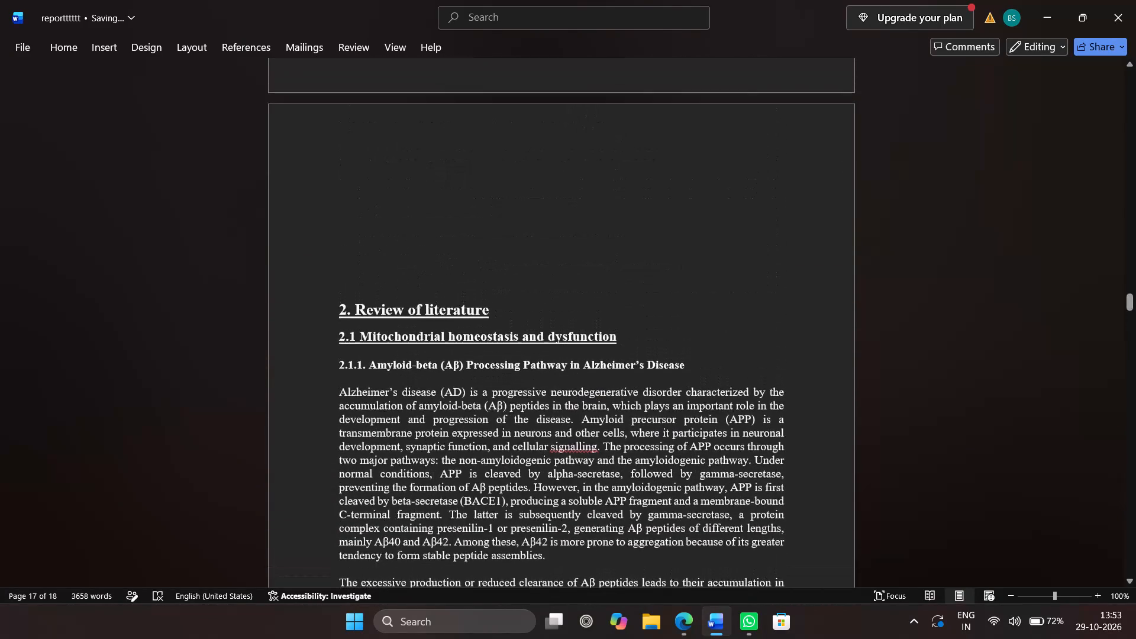
scroll(496, 372, down, 3)
scroll(496, 372, up, 1)
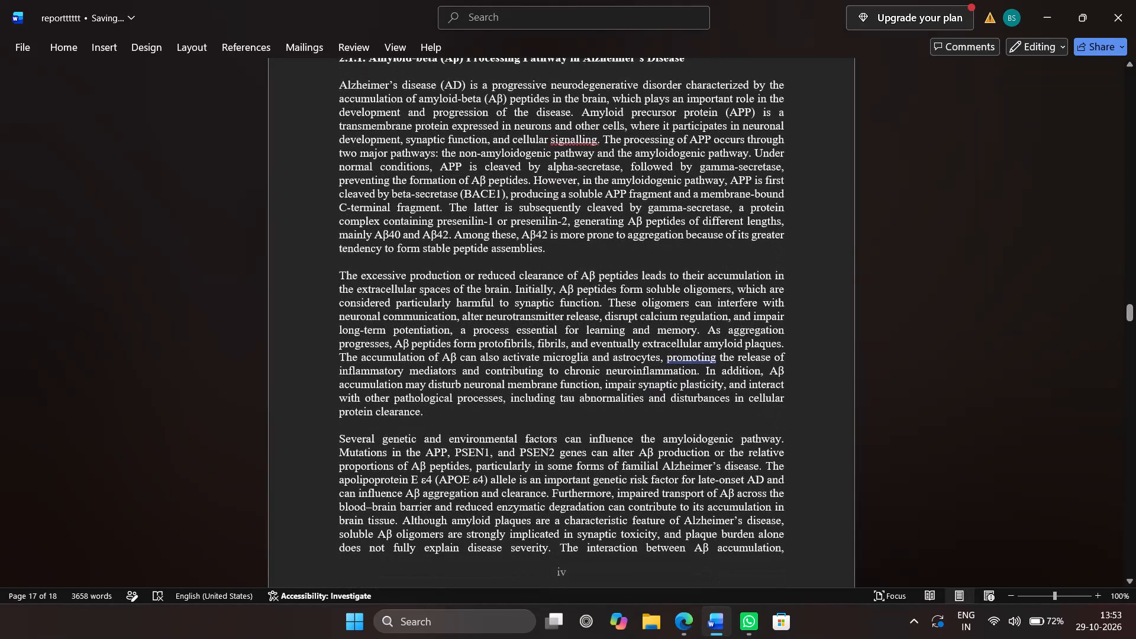
scroll(496, 372, up, 3)
scroll(496, 372, down, 1)
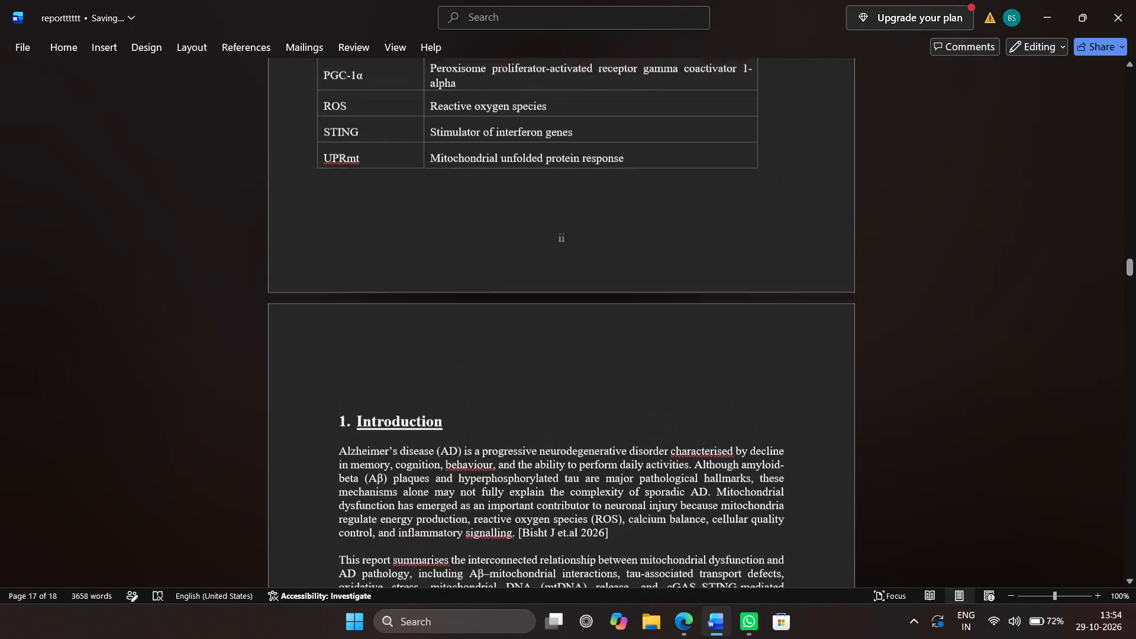
scroll(496, 372, down, 1)
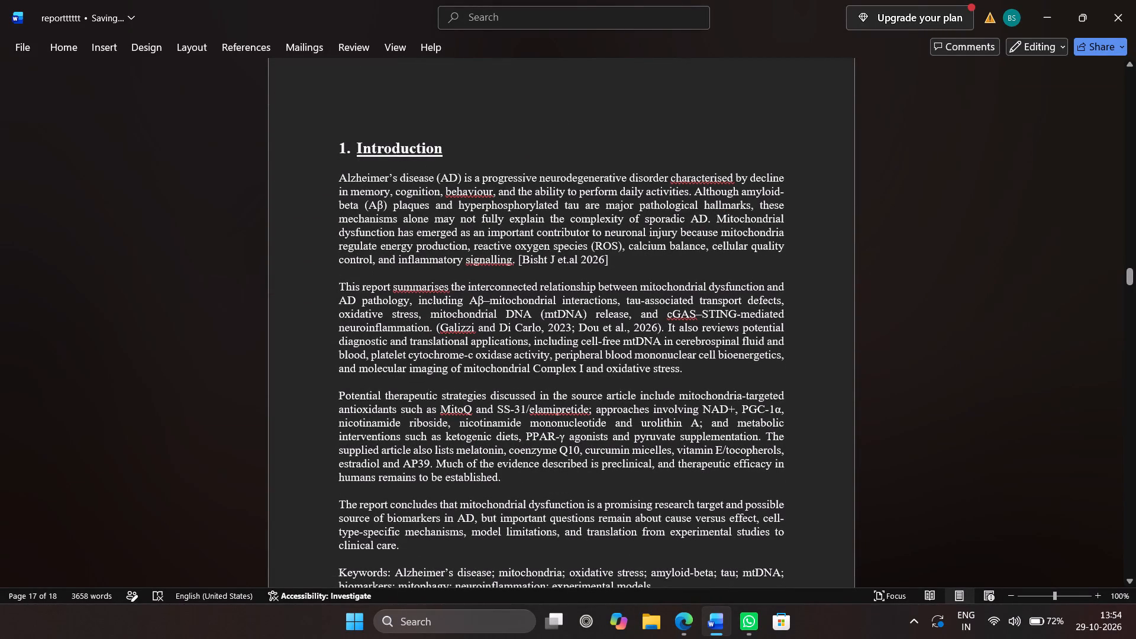
click(366, 356)
key(space)
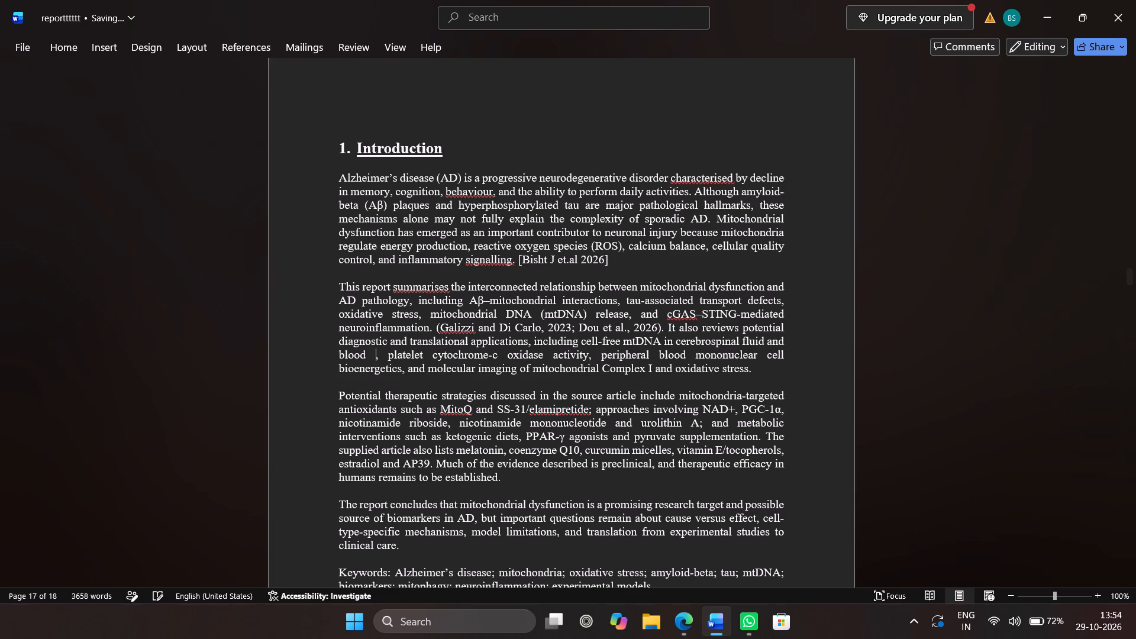
key(ctrl+v)
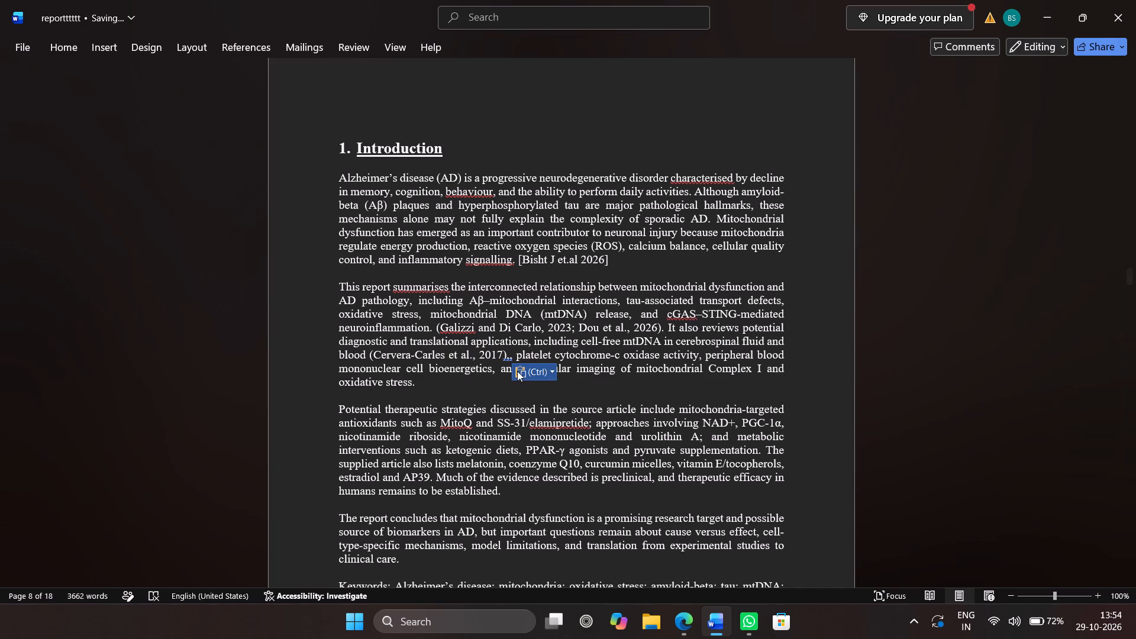
key(BackSpace)
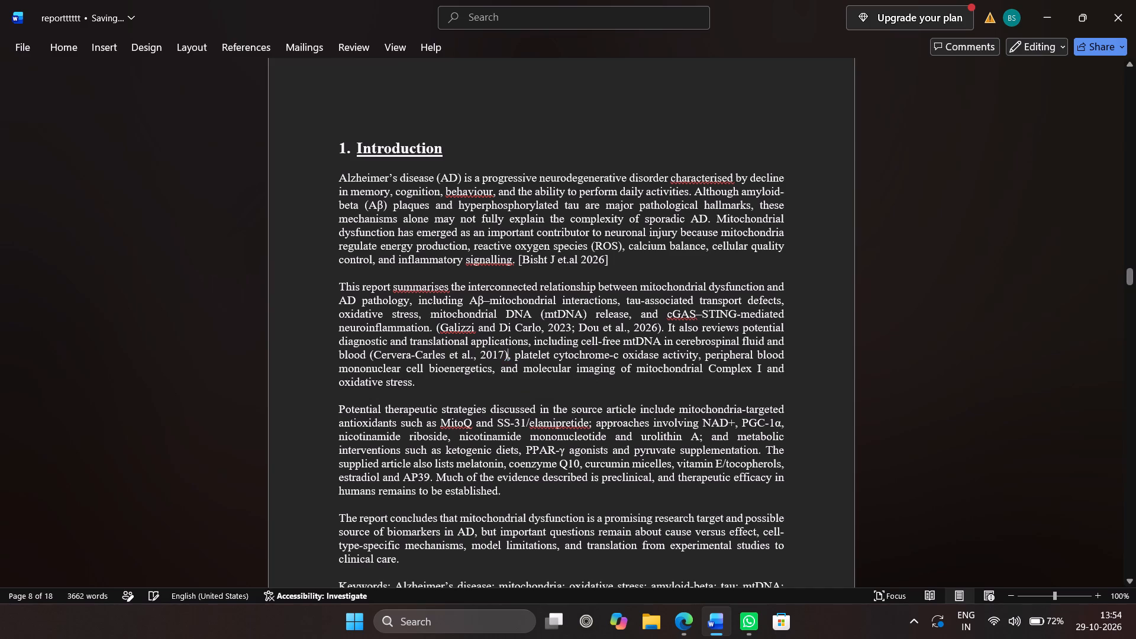
Copy the full Cervera-Carles NLM citation from PubMed and paste it below the Galizzi entry in the Word report's References.
scroll(419, 362, down, 20)
scroll(419, 362, down, 16)
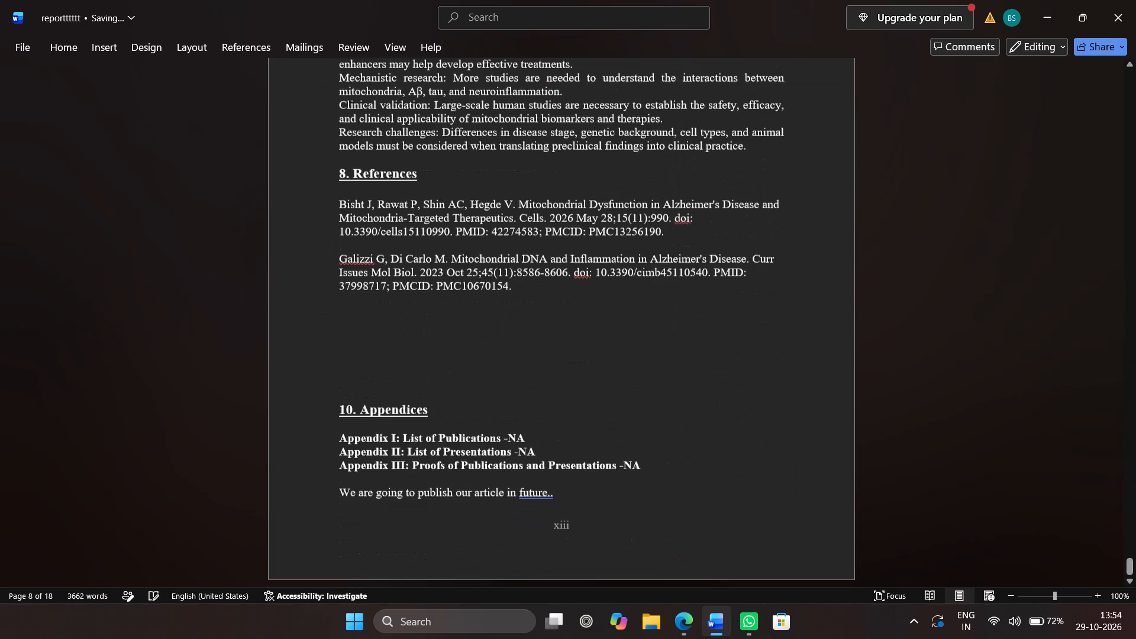
click(353, 305)
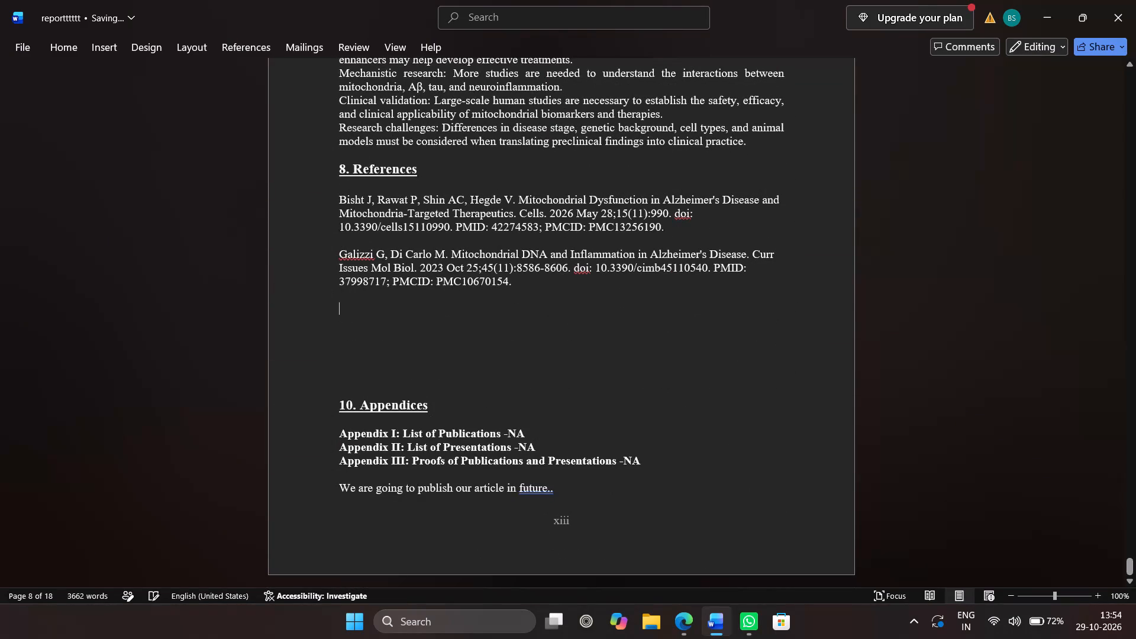
click(685, 623)
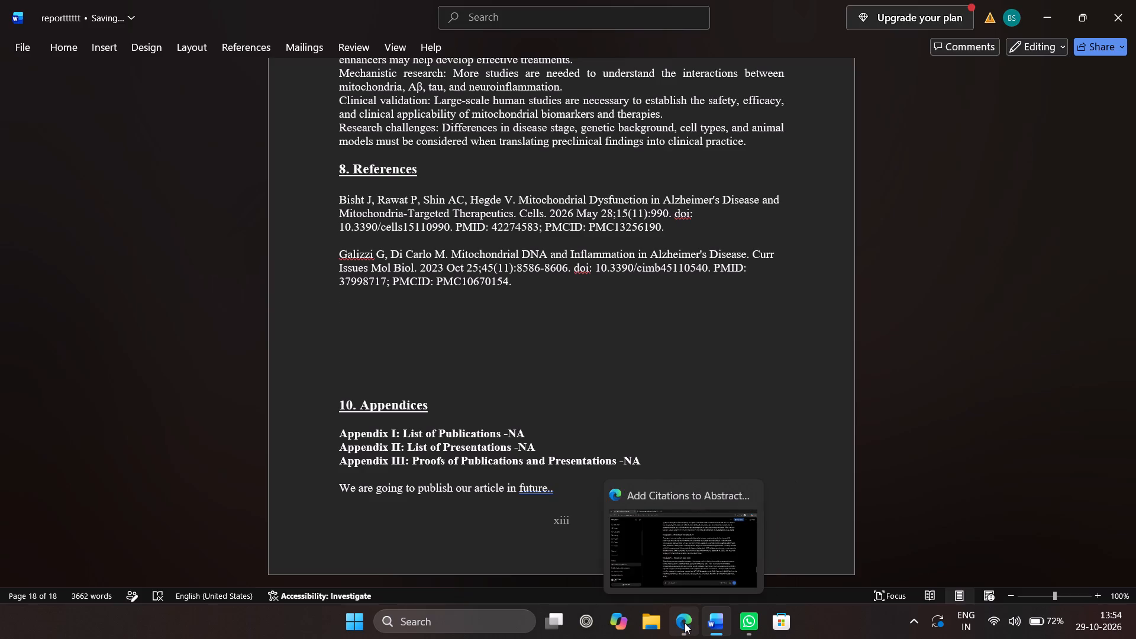
click(334, 0)
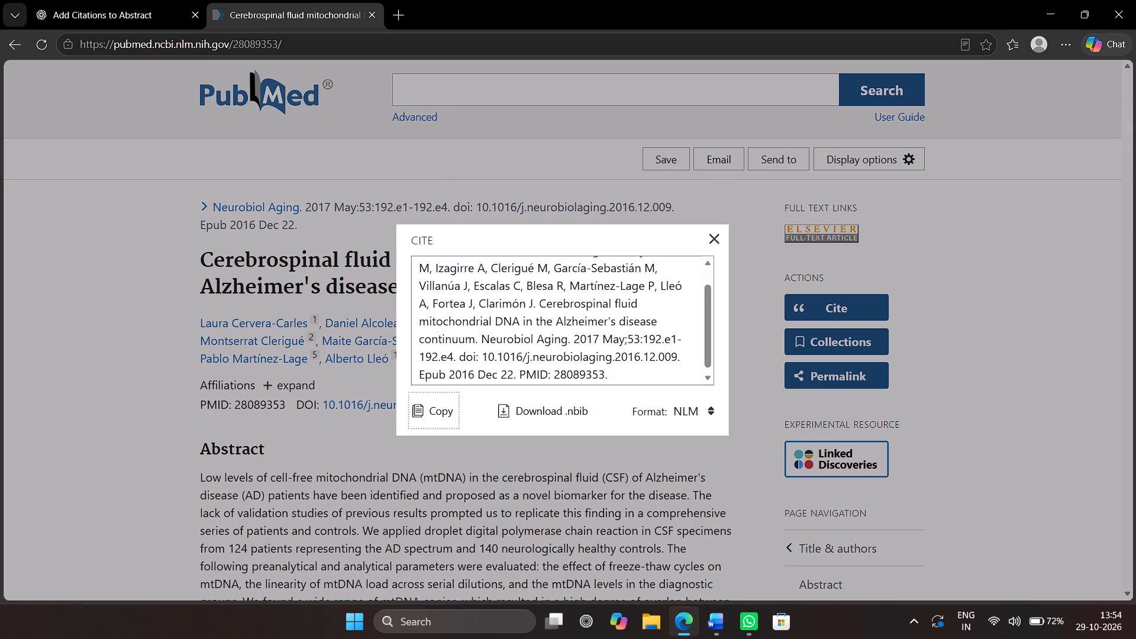
drag(609, 379, 383, 275)
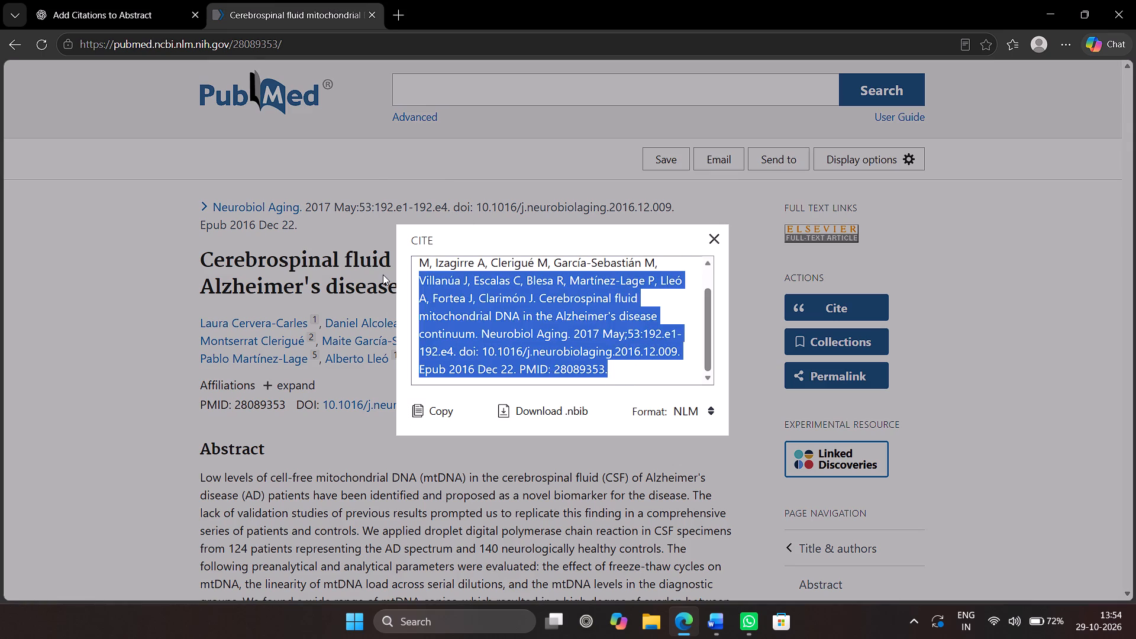
drag(383, 275, 418, 268)
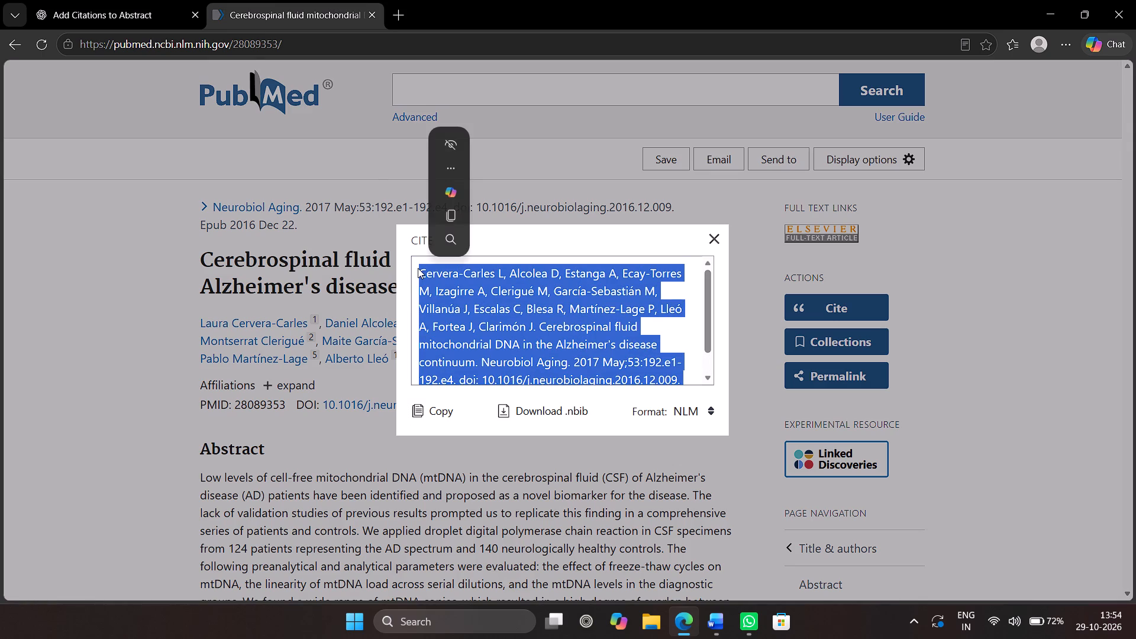
key(ctrl+c)
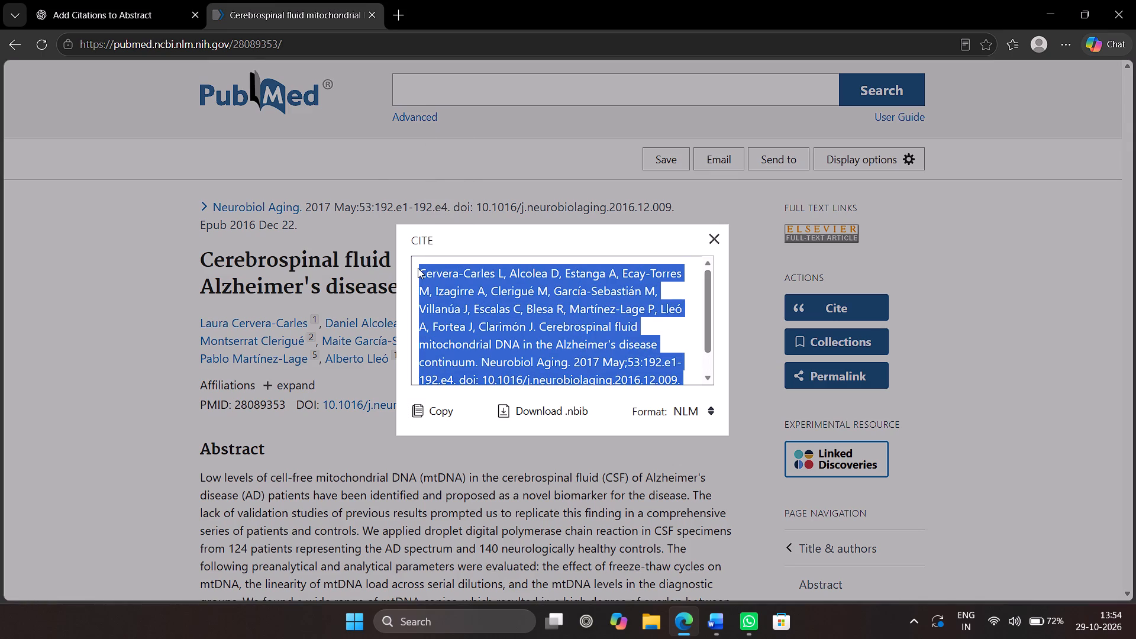
click(650, 638)
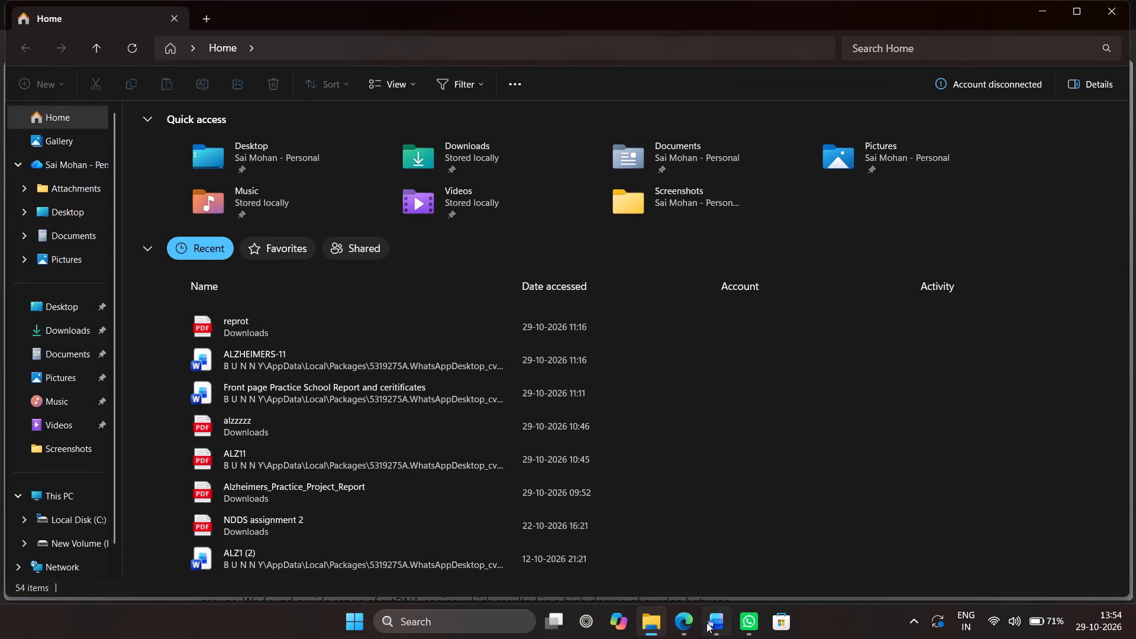
click(1118, 8)
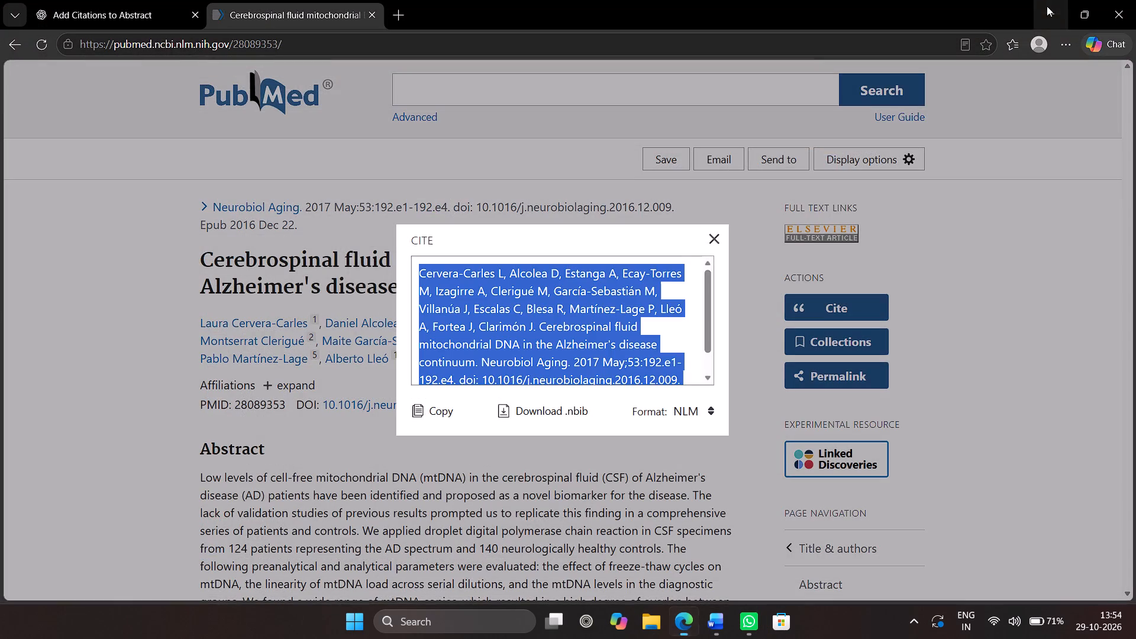
click(1046, 9)
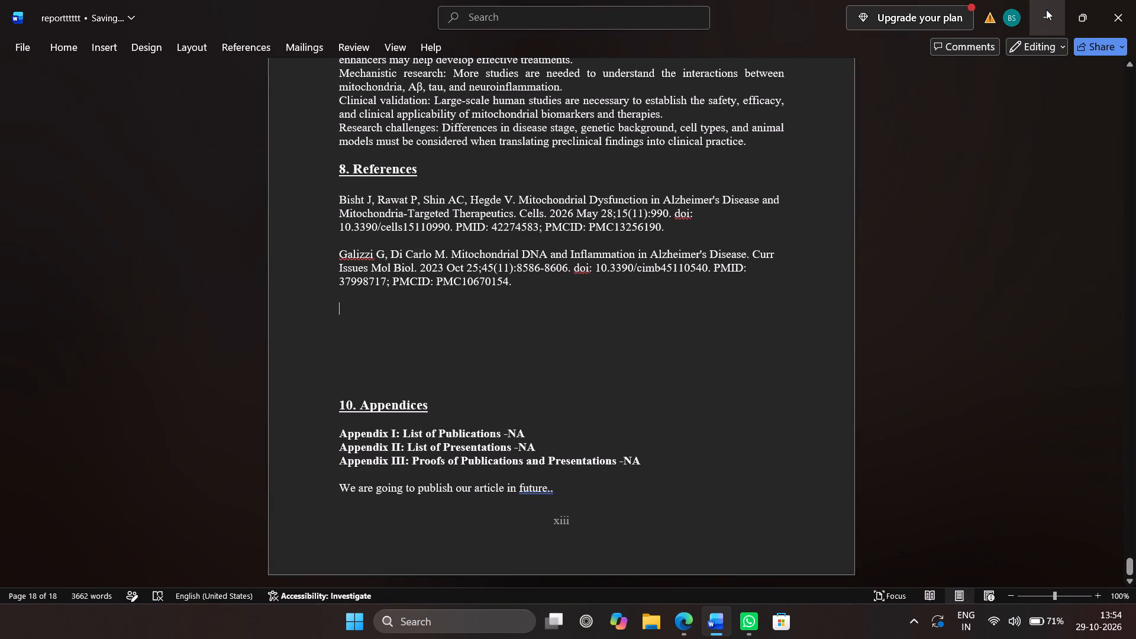
key(ctrl+v)
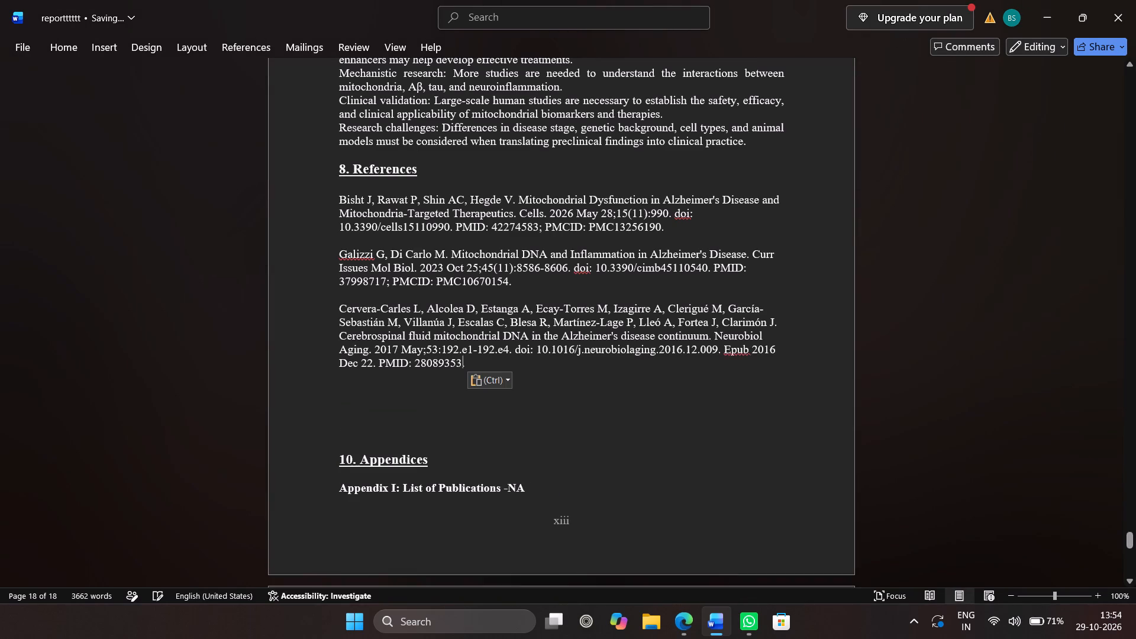
Return from the References to the Word report's Introduction and examine the in-text citations in its paragraphs, ending at the therapeutic strategies paragraph.
scroll(783, 150, up, 2)
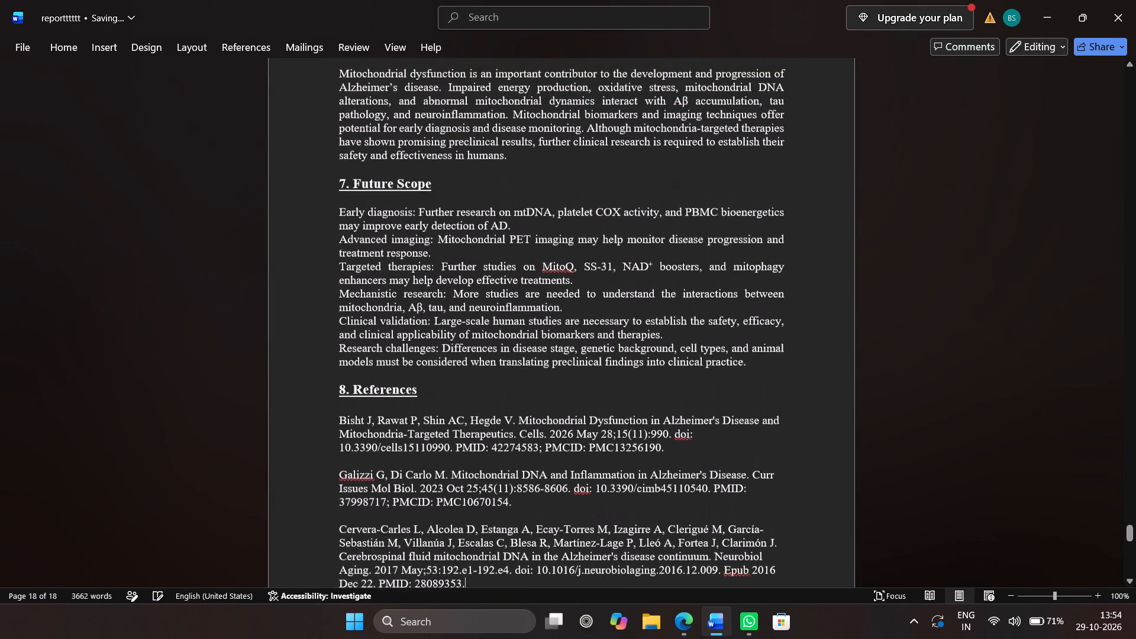
scroll(783, 150, up, 6)
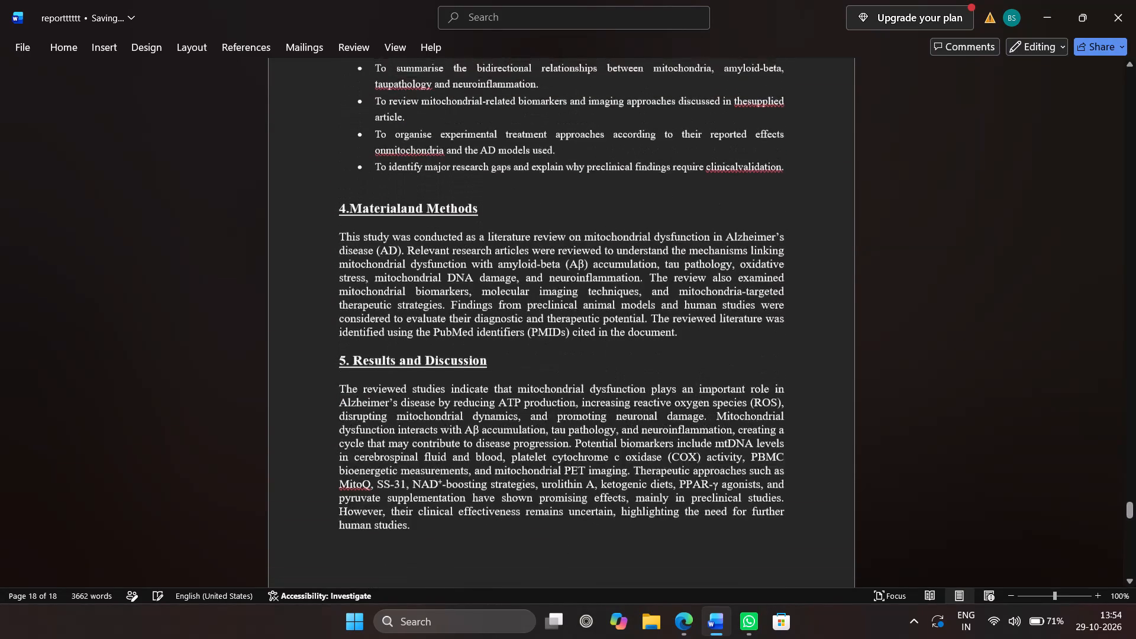
scroll(783, 150, up, 4)
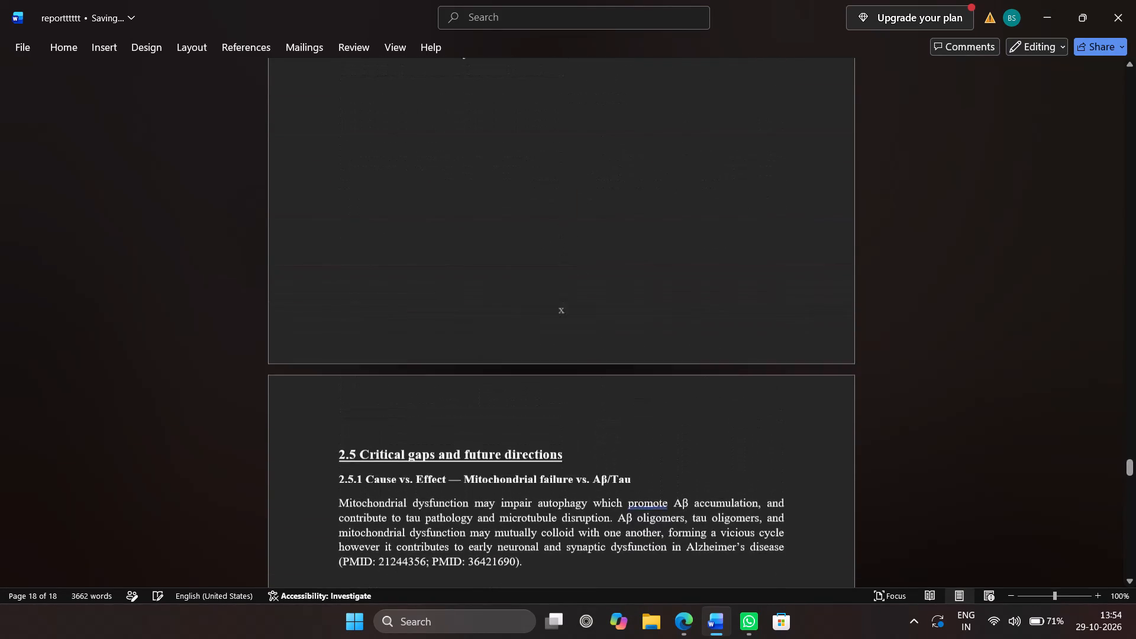
scroll(775, 161, up, 3)
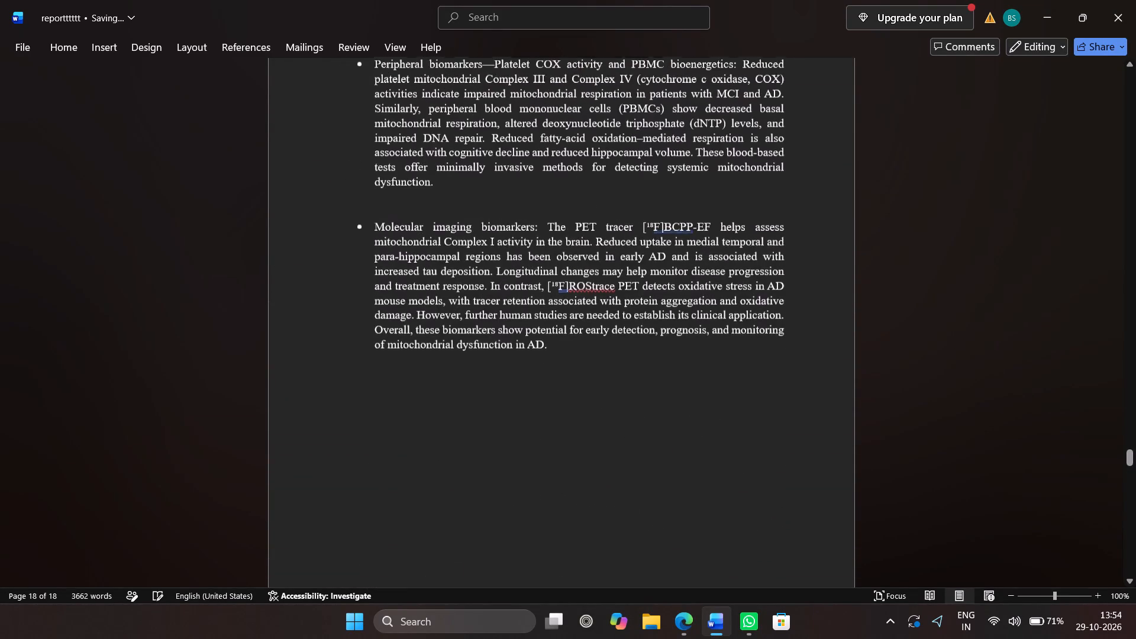
scroll(775, 161, up, 3)
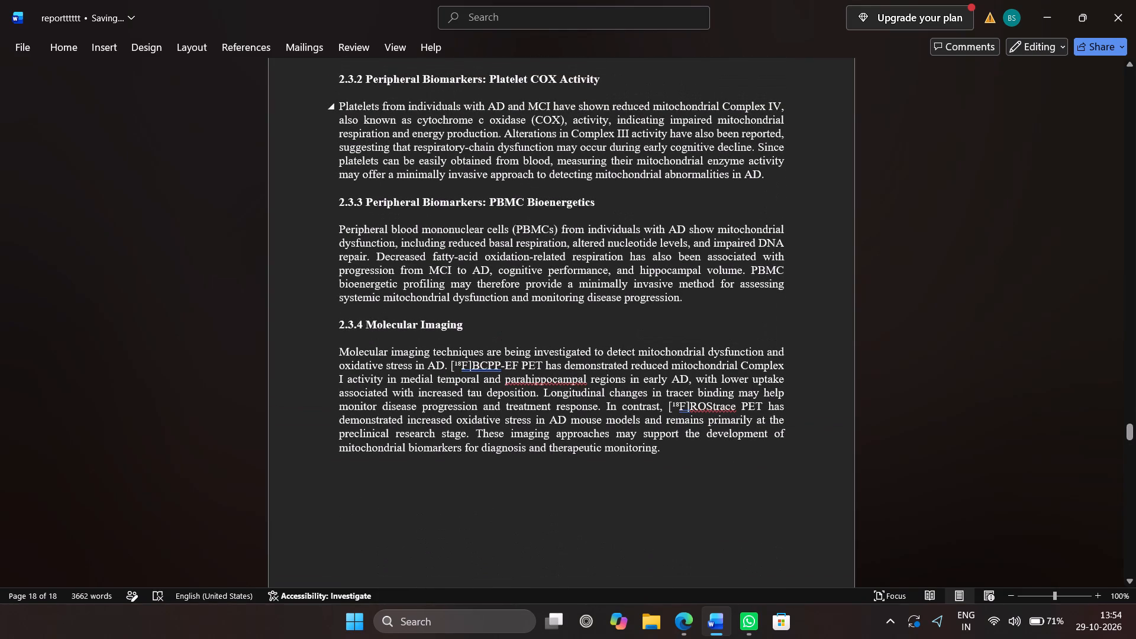
scroll(775, 161, up, 1)
scroll(612, 215, up, 15)
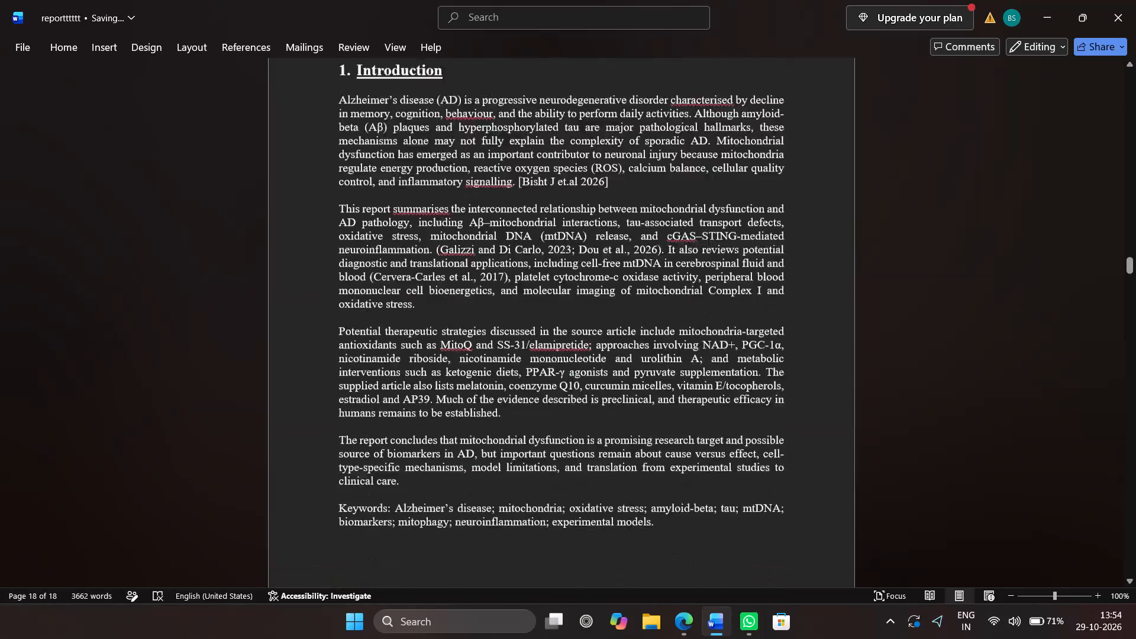
scroll(612, 215, down, 2)
scroll(612, 215, up, 1)
scroll(612, 215, down, 2)
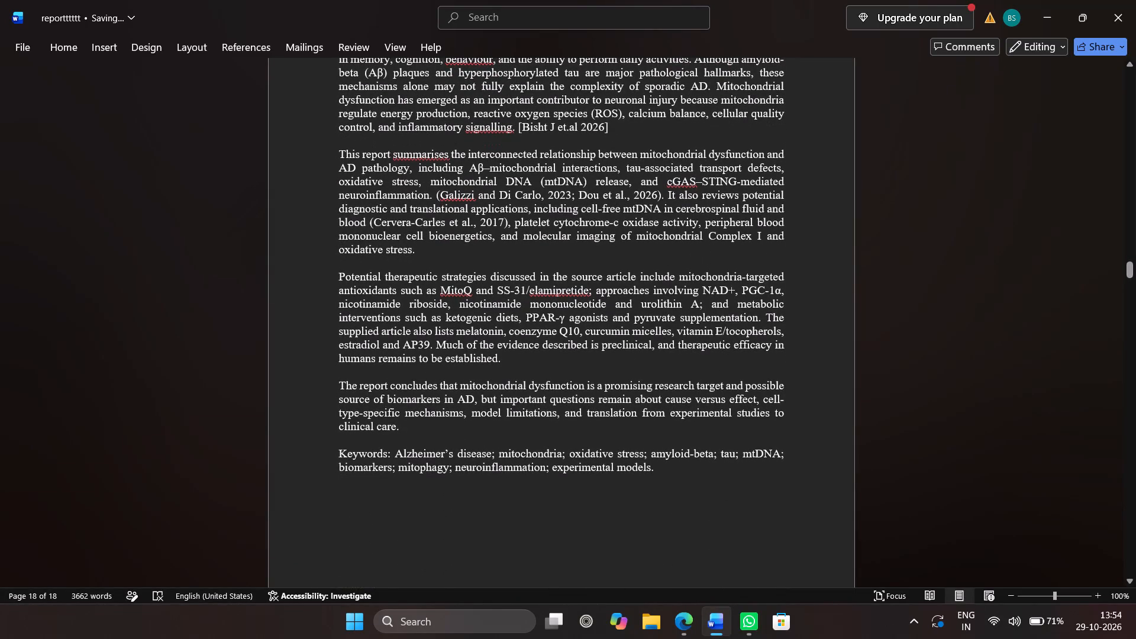
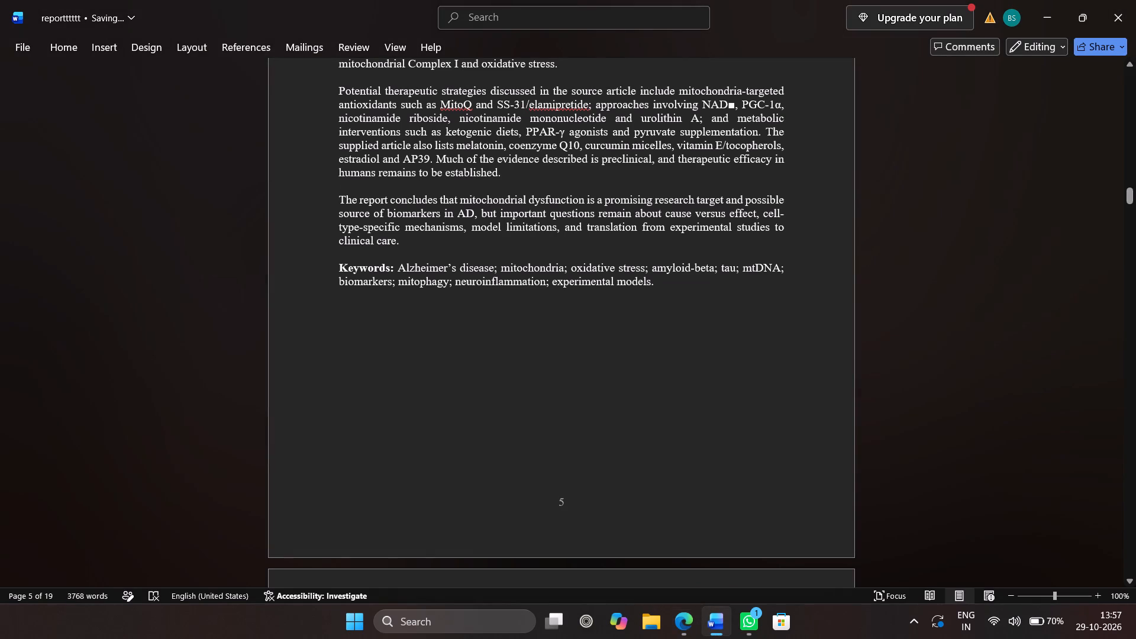
click(453, 255)
click(409, 242)
scroll(409, 242, up, 1)
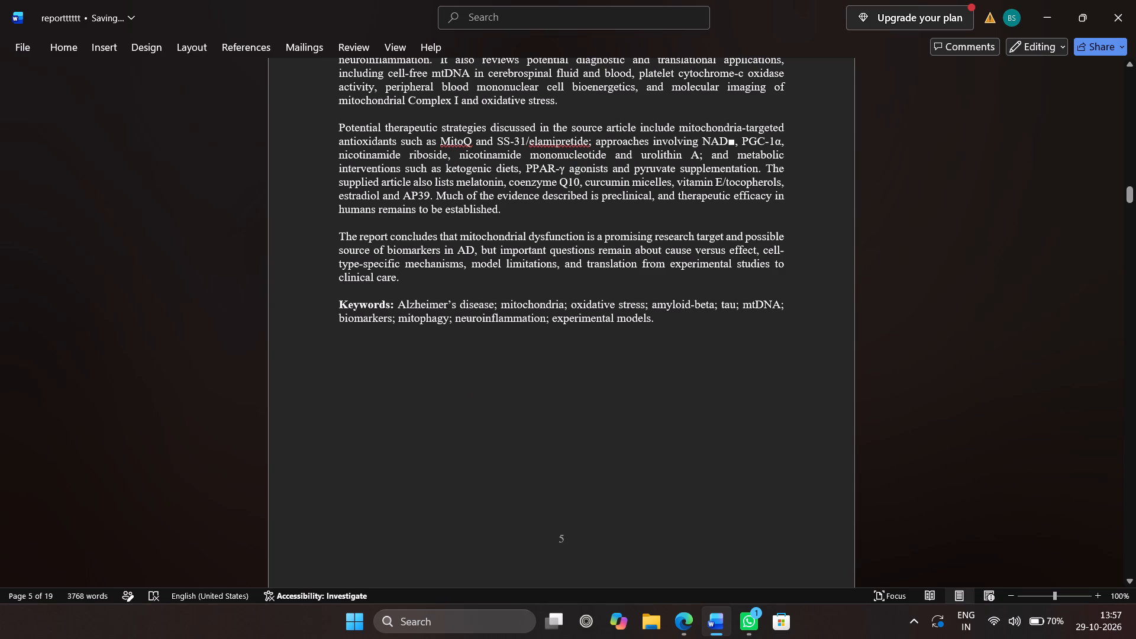
scroll(447, 185, up, 4)
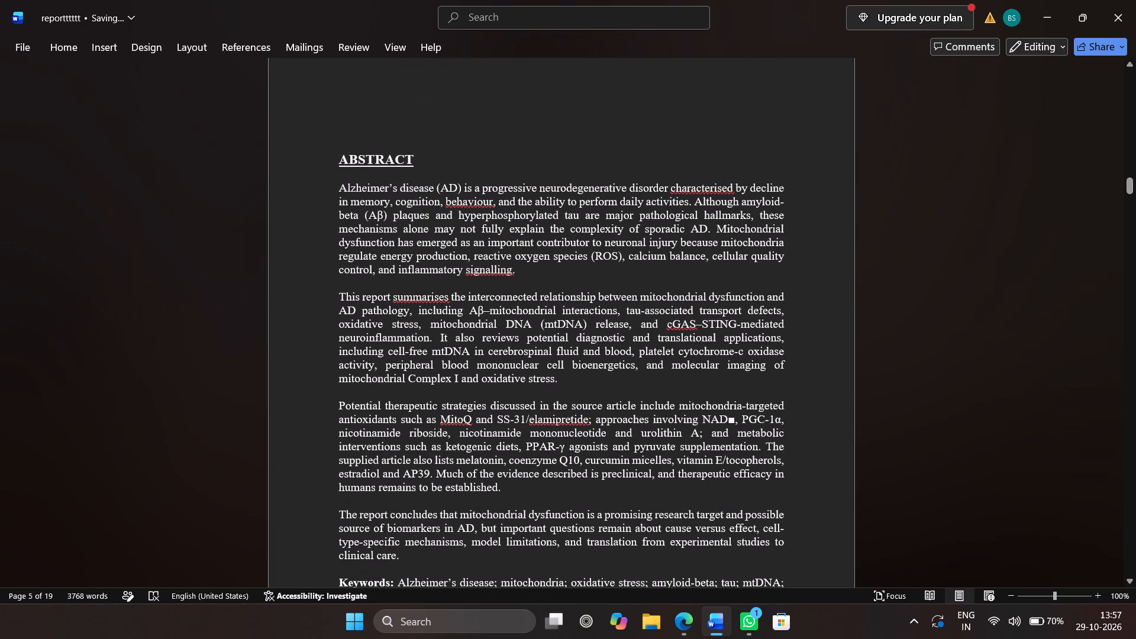
scroll(447, 185, up, 5)
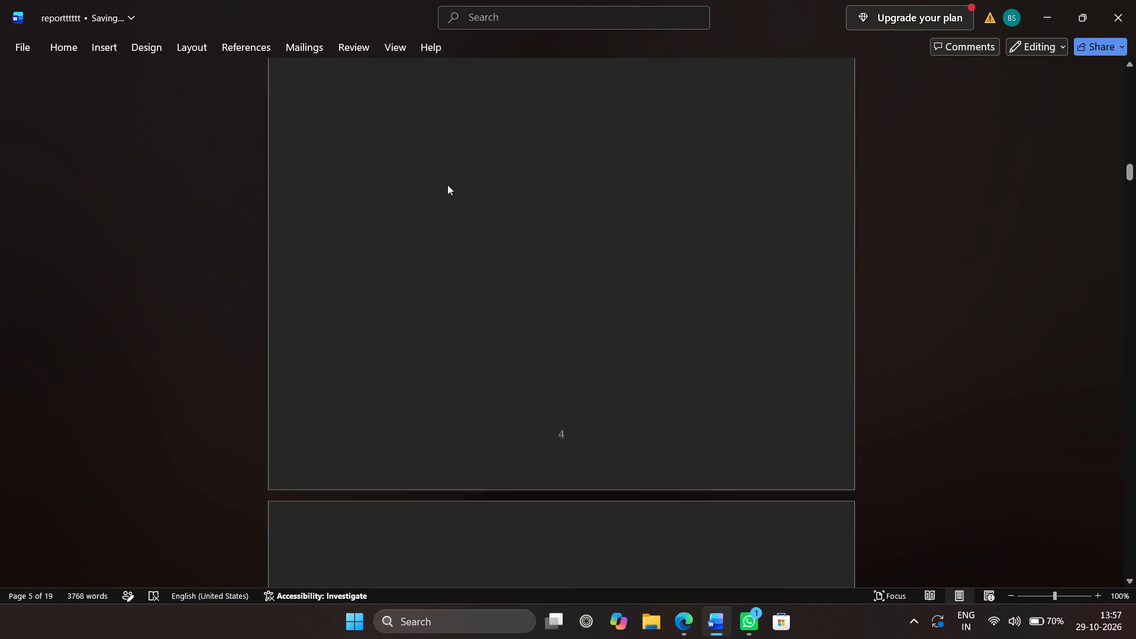
scroll(447, 185, down, 6)
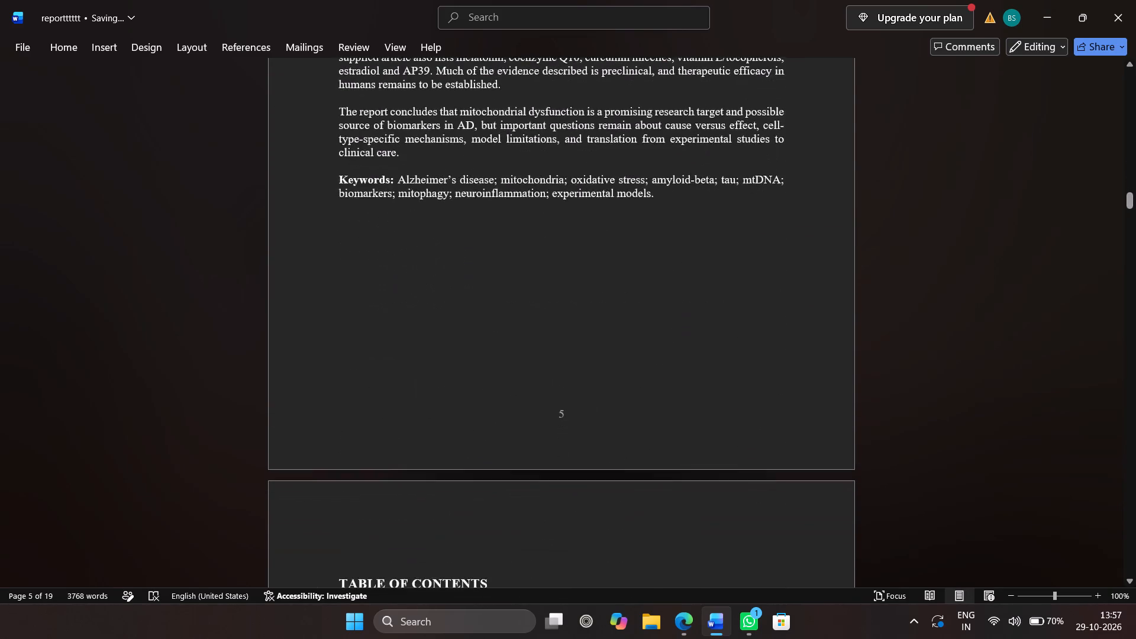
scroll(447, 185, down, 4)
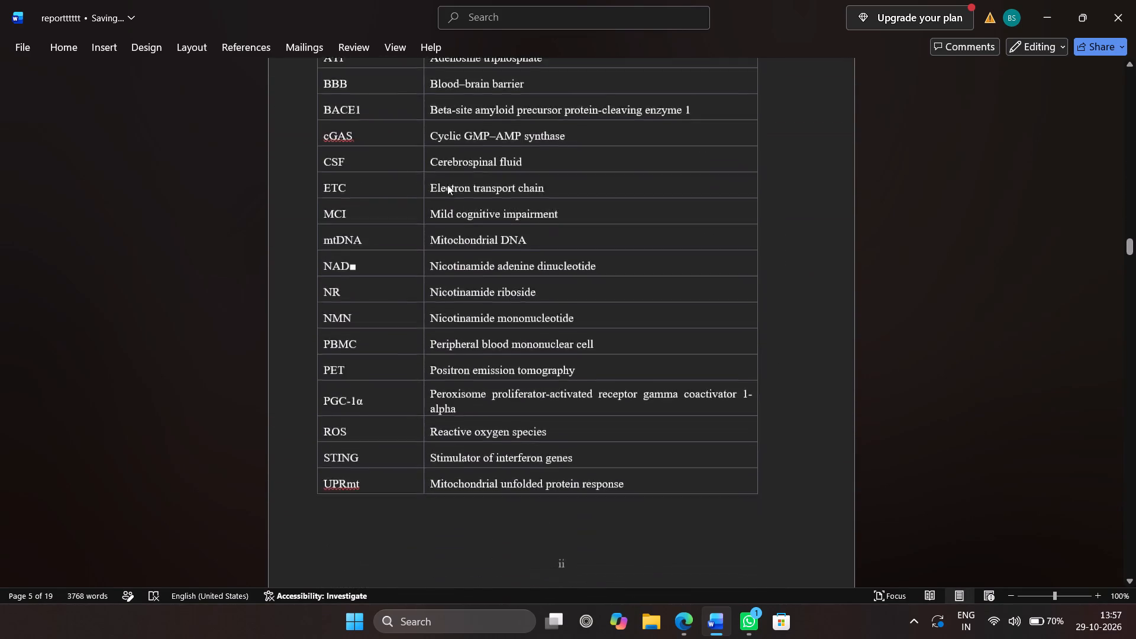
scroll(447, 185, down, 3)
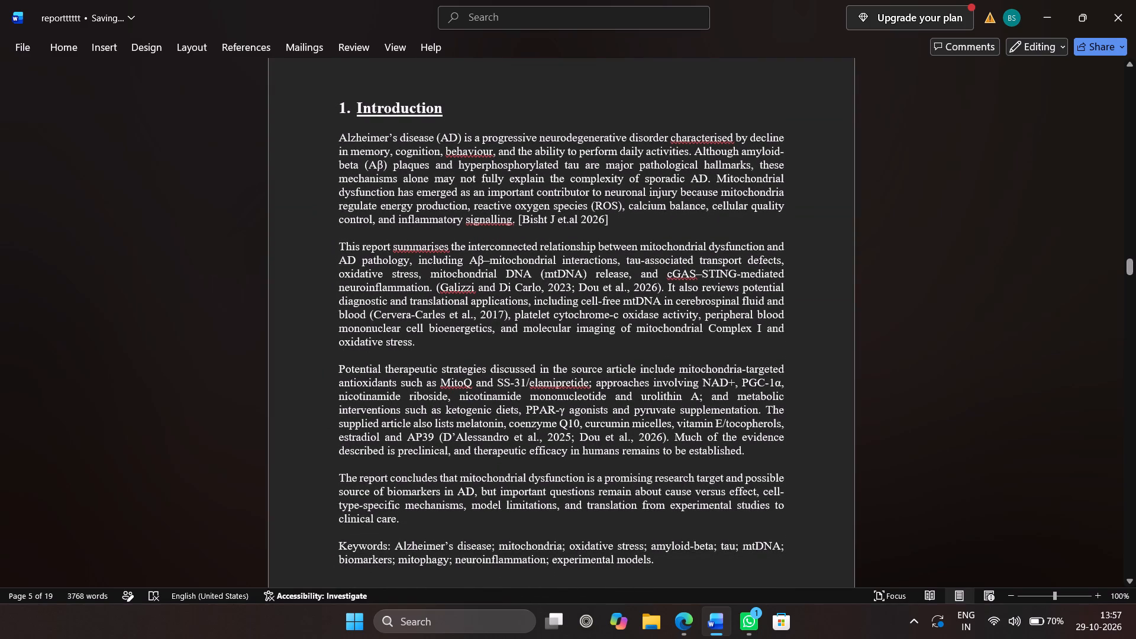
scroll(447, 185, down, 1)
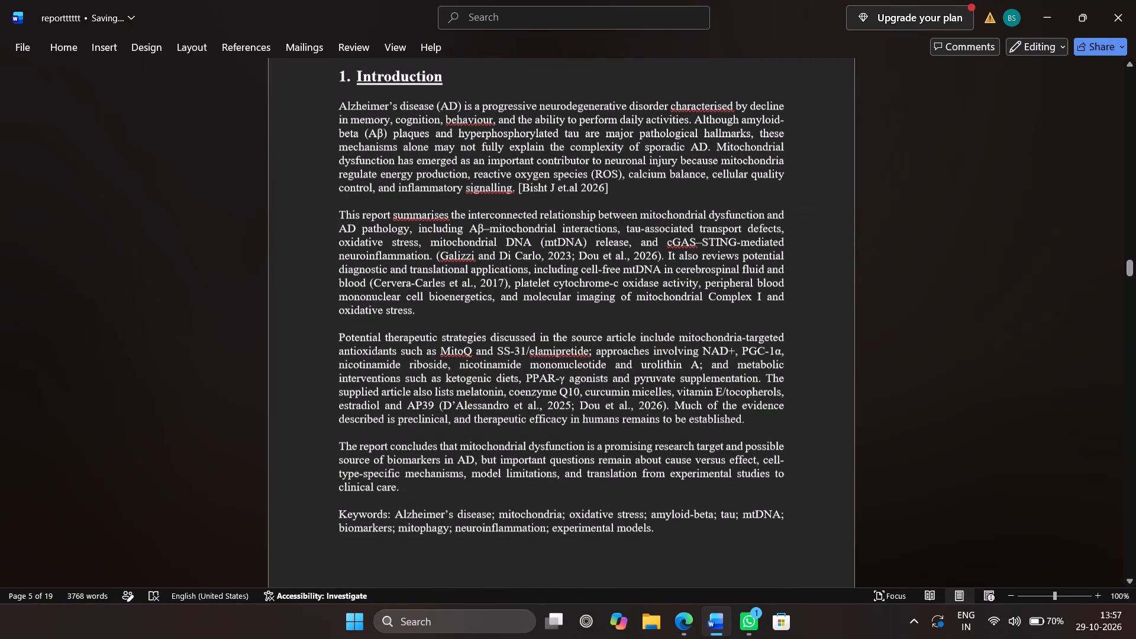
scroll(447, 185, down, 1)
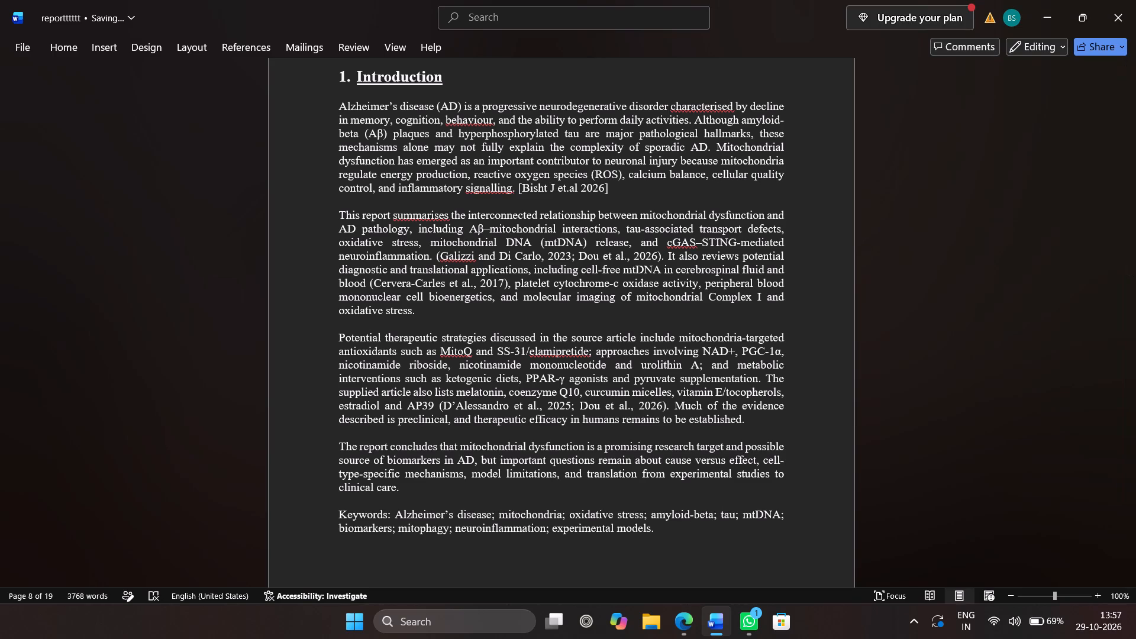
scroll(447, 185, up, 6)
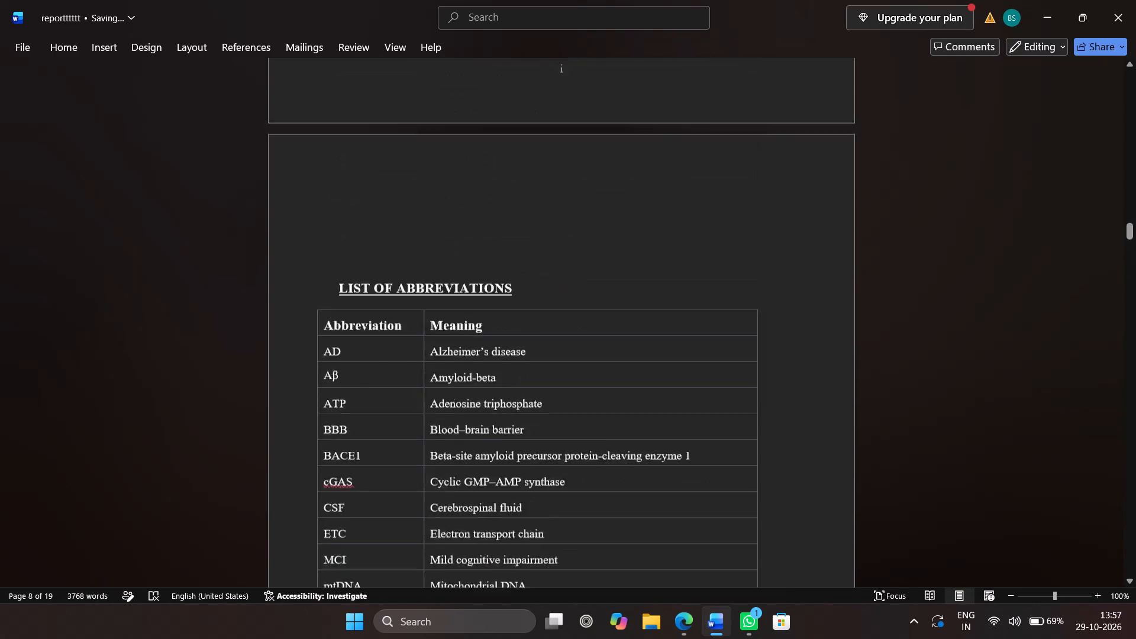
scroll(447, 185, up, 3)
scroll(447, 185, down, 10)
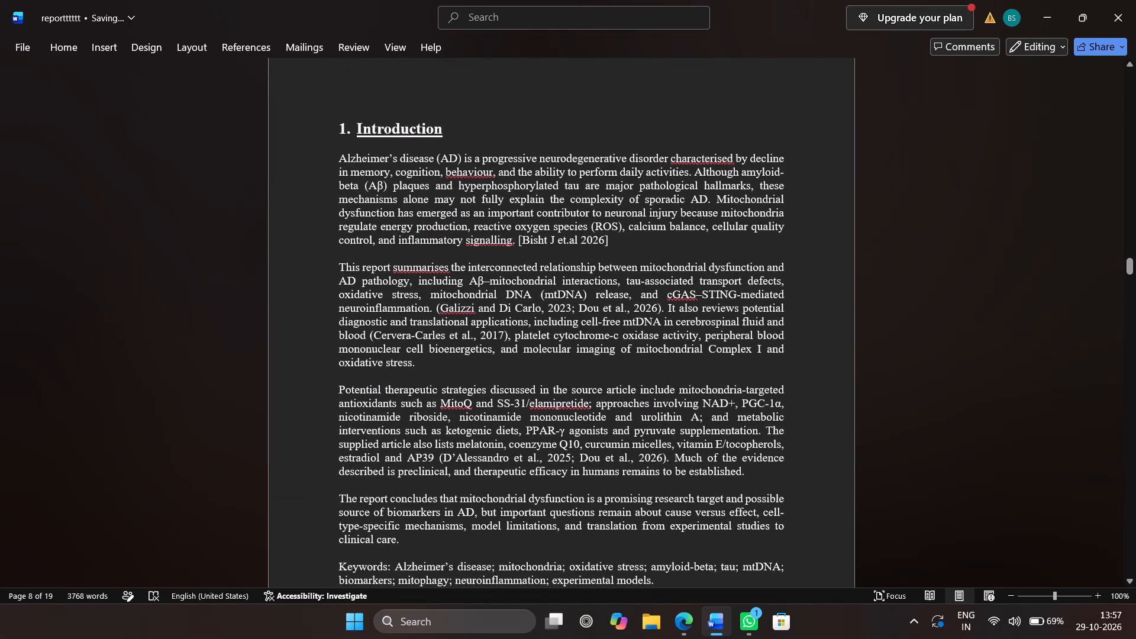
Delete all body text under the Introduction heading, from the first Alzheimer's disease paragraph through the Keywords line.
drag(336, 151, 782, 419)
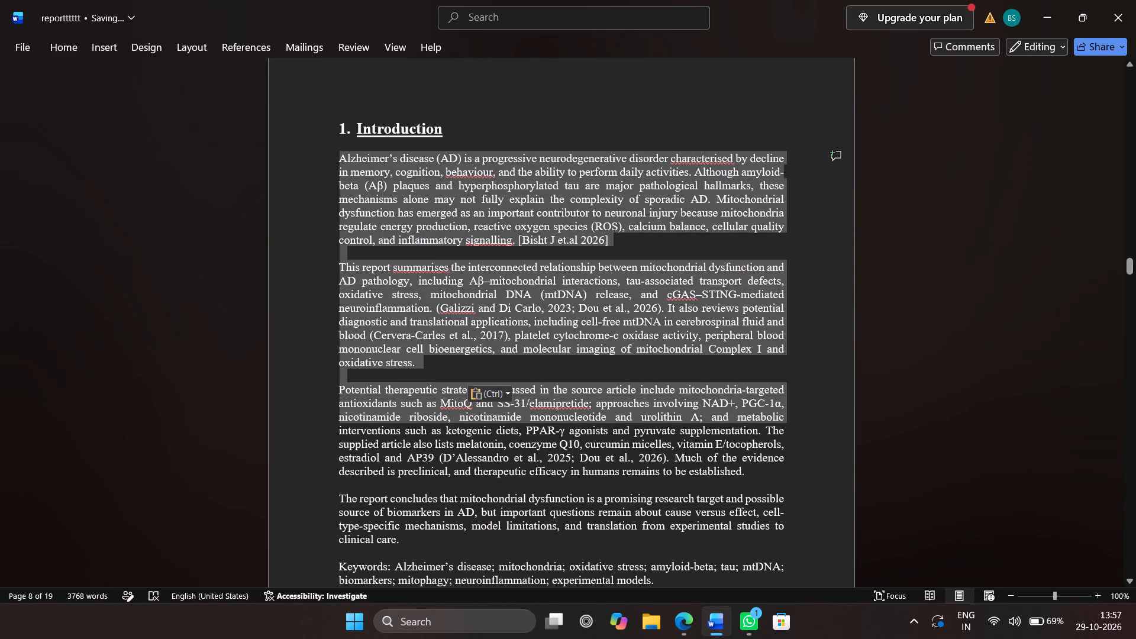
drag(782, 419, 687, 322)
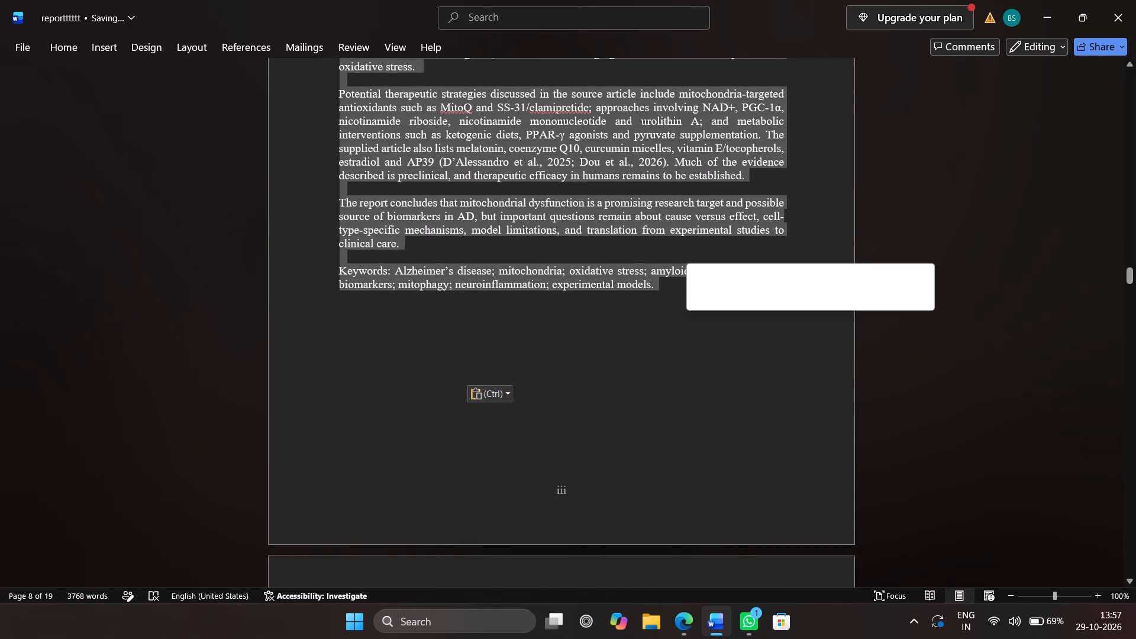
key(bracketright)
scroll(687, 322, up, 1)
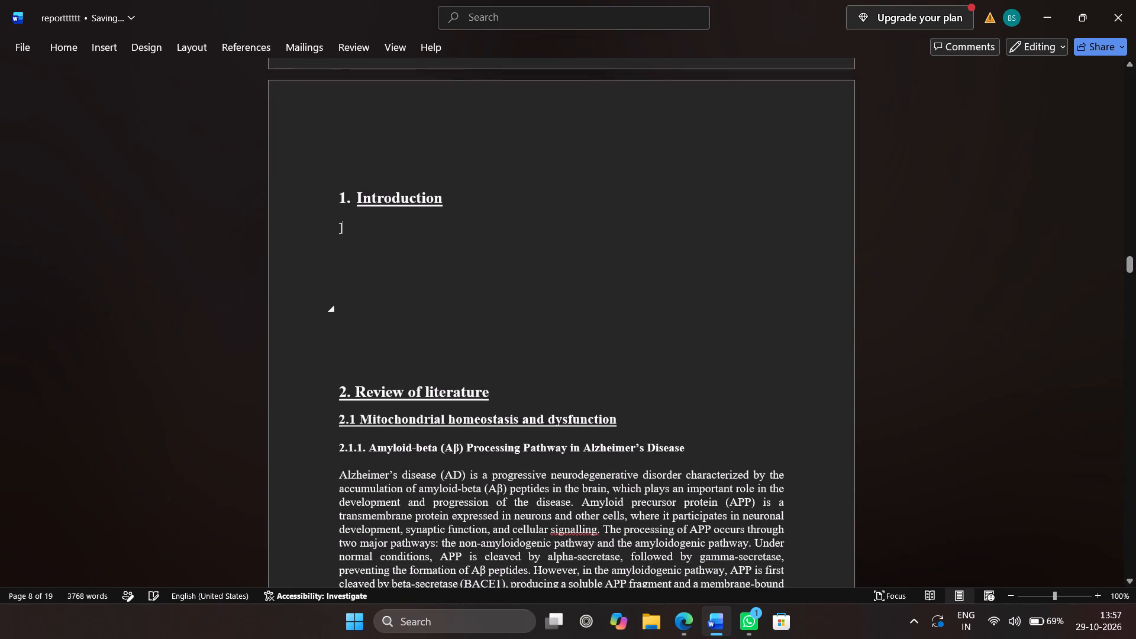
key(BackSpace)
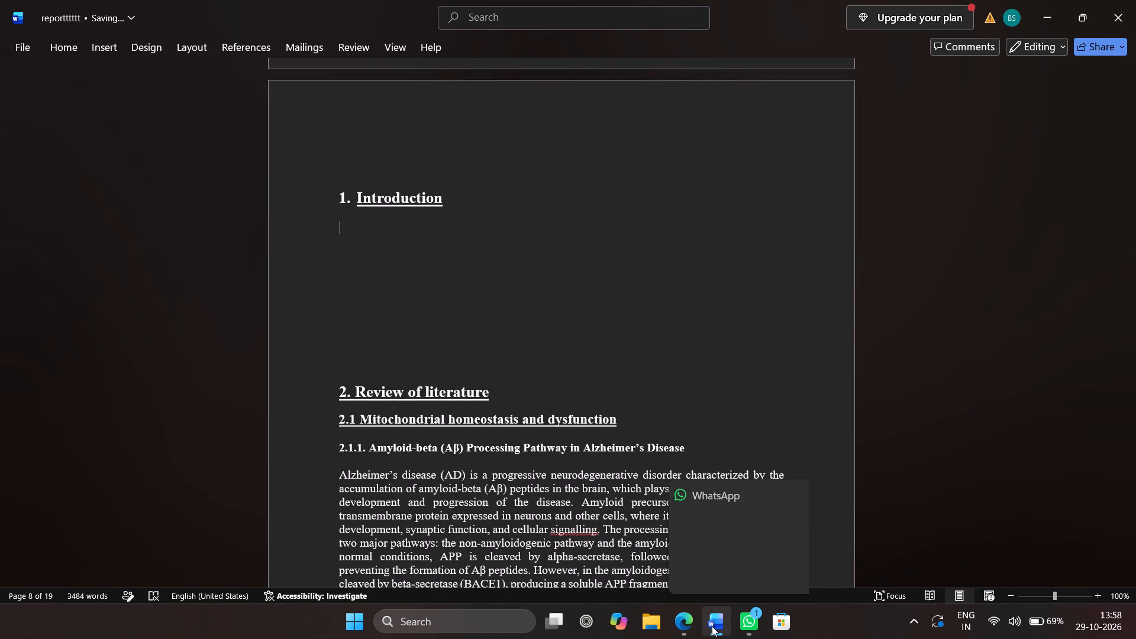
Open the file-level options of the Word report.
click(13, 49)
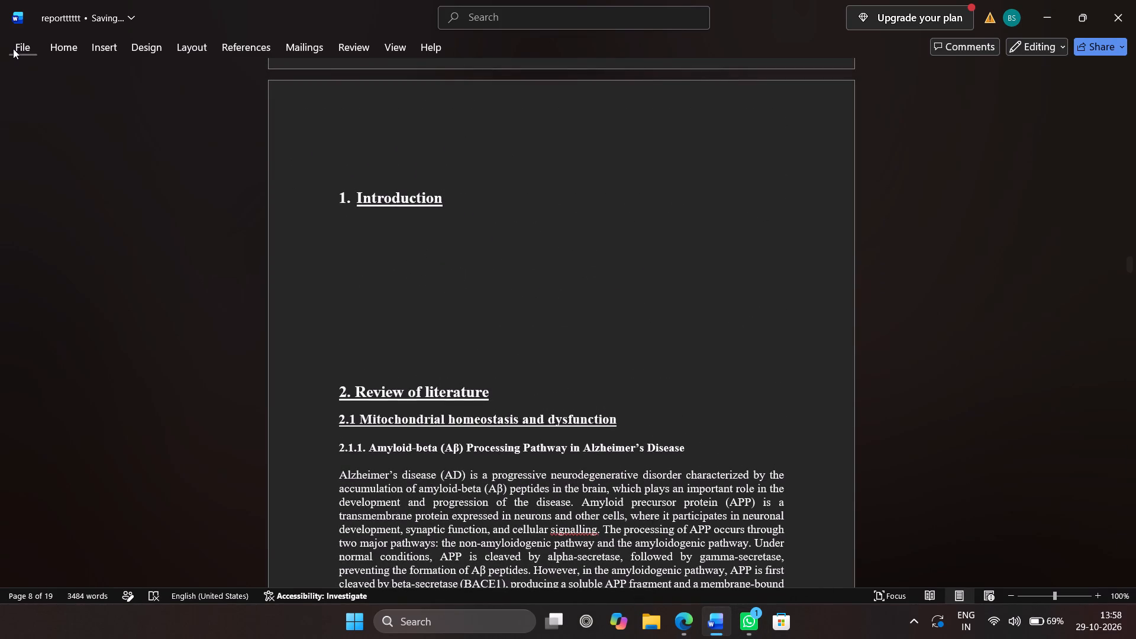
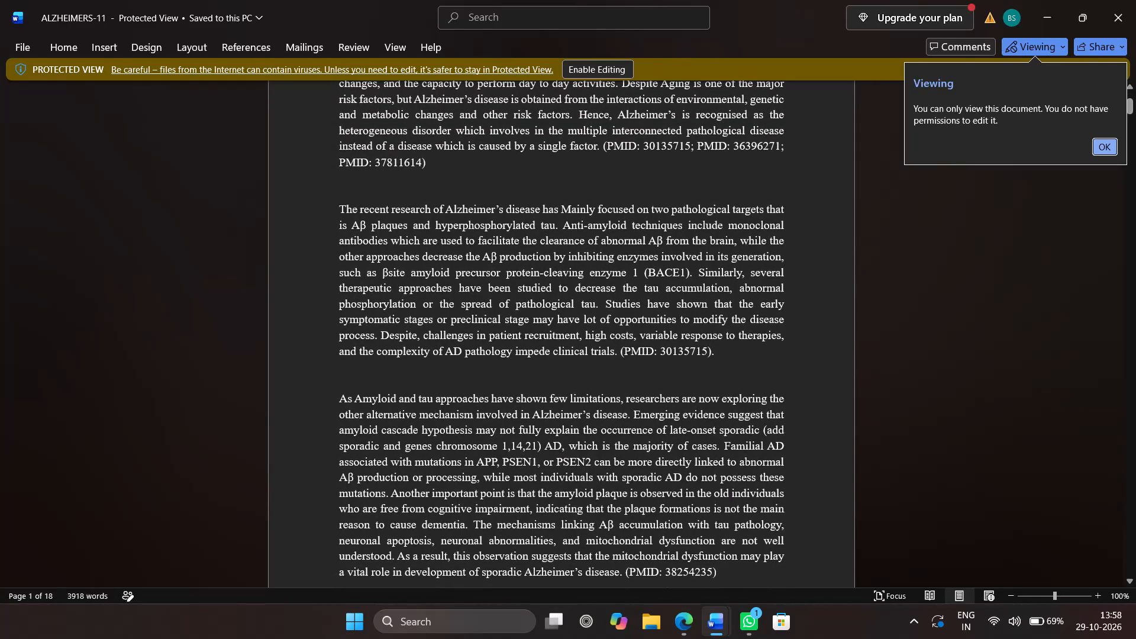
Examine the cited Introduction paragraphs and the mitochondrial crosstalk sections of the ALZHEIMERS-11 document.
scroll(571, 456, up, 1)
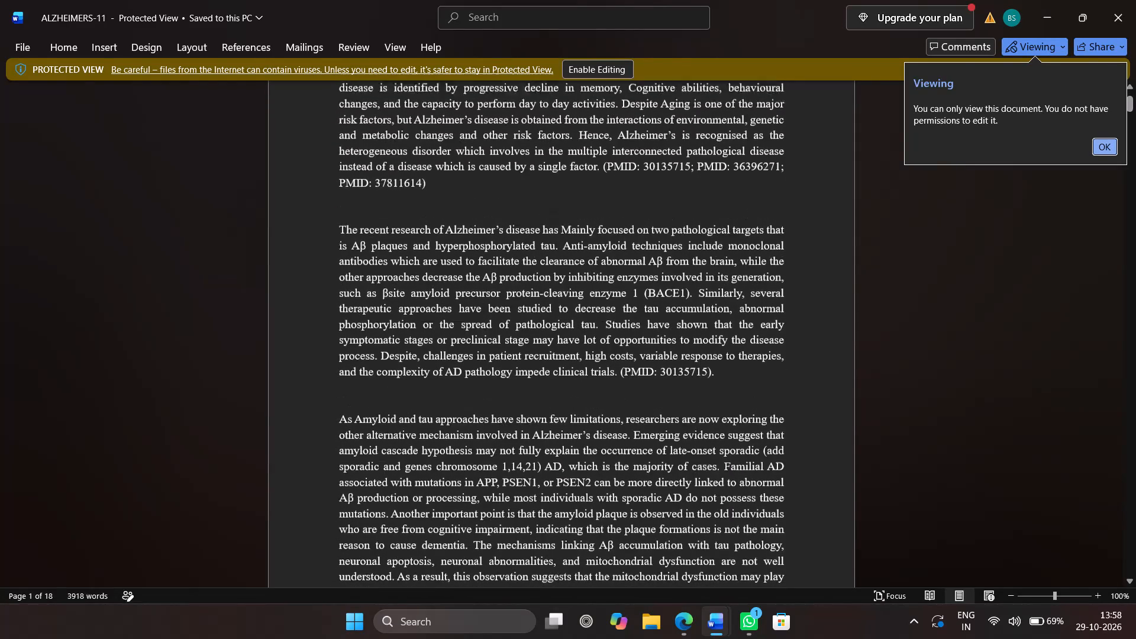
scroll(571, 456, up, 1)
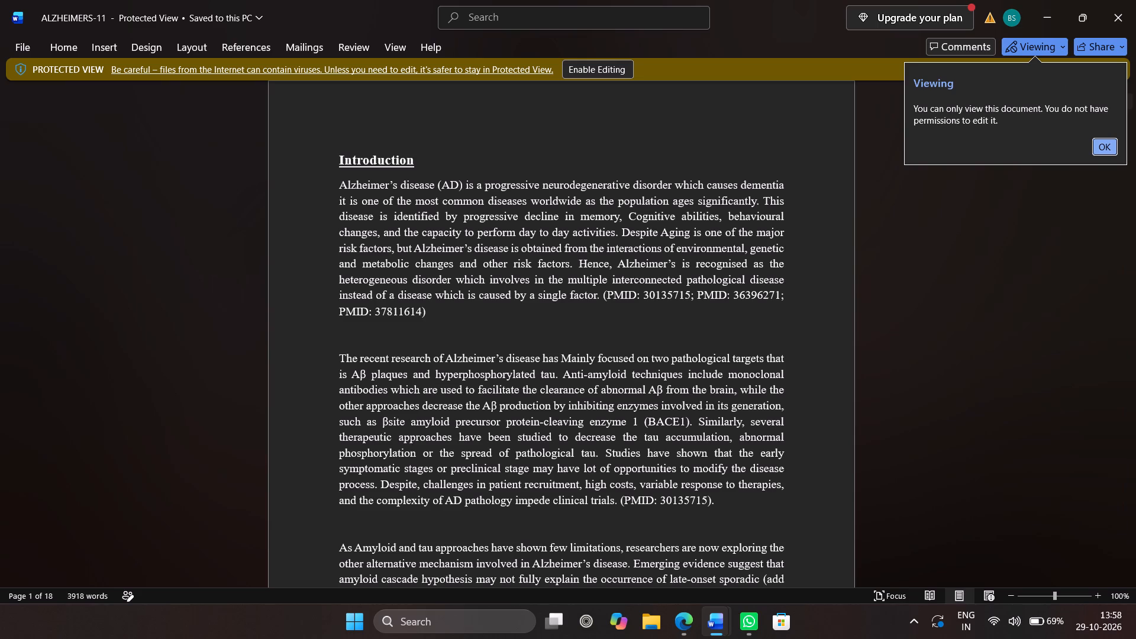
scroll(460, 213, down, 1)
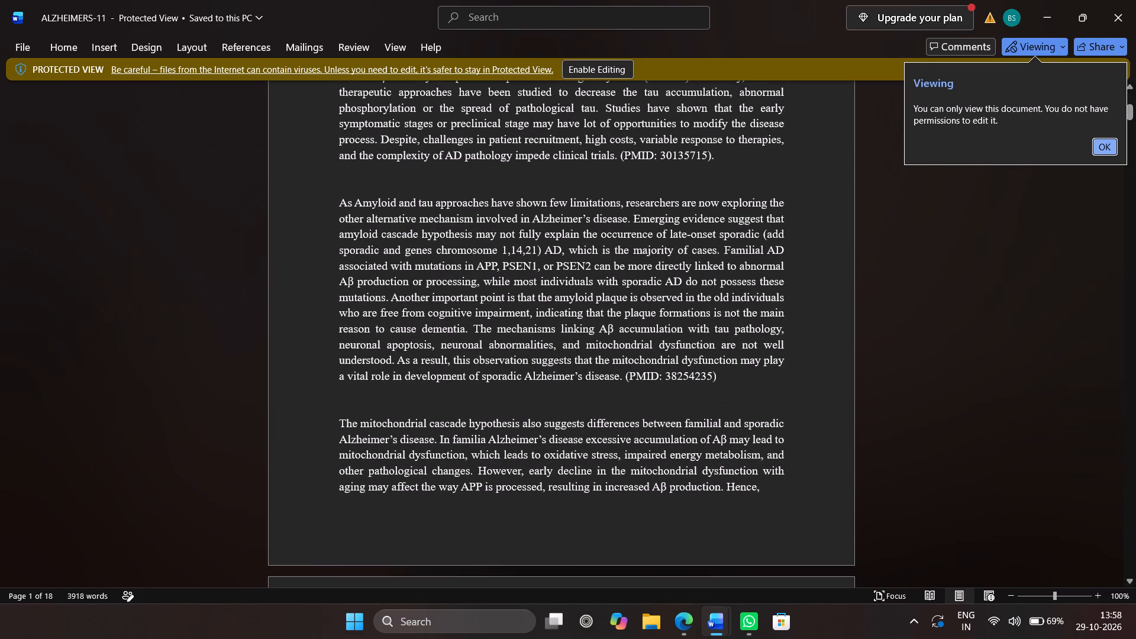
scroll(824, 235, down, 9)
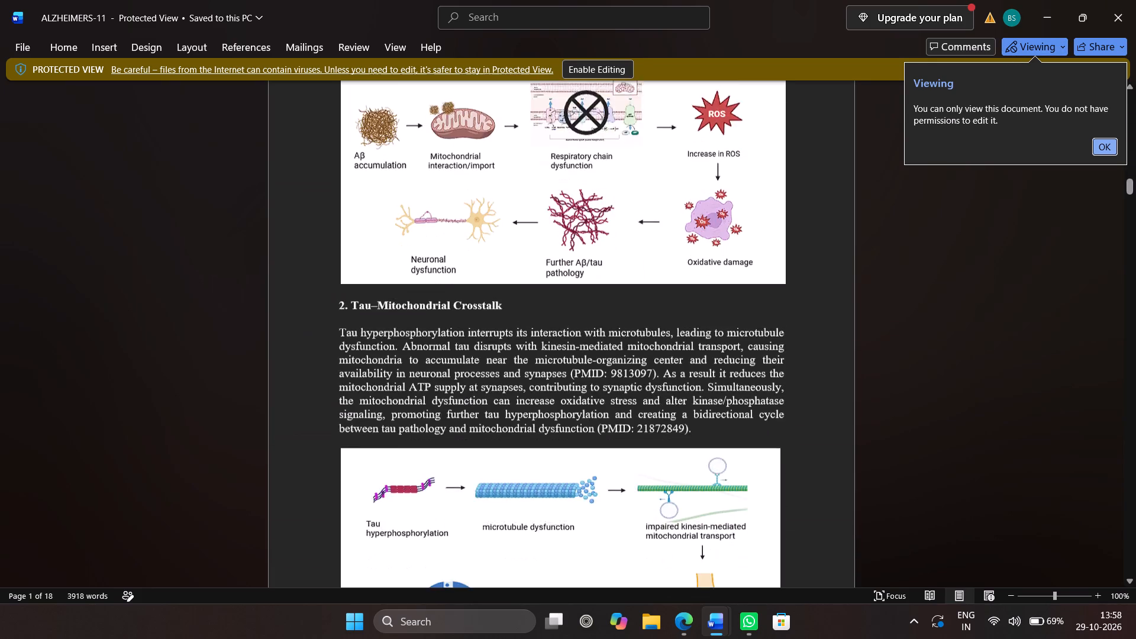
scroll(824, 235, up, 3)
scroll(824, 235, down, 2)
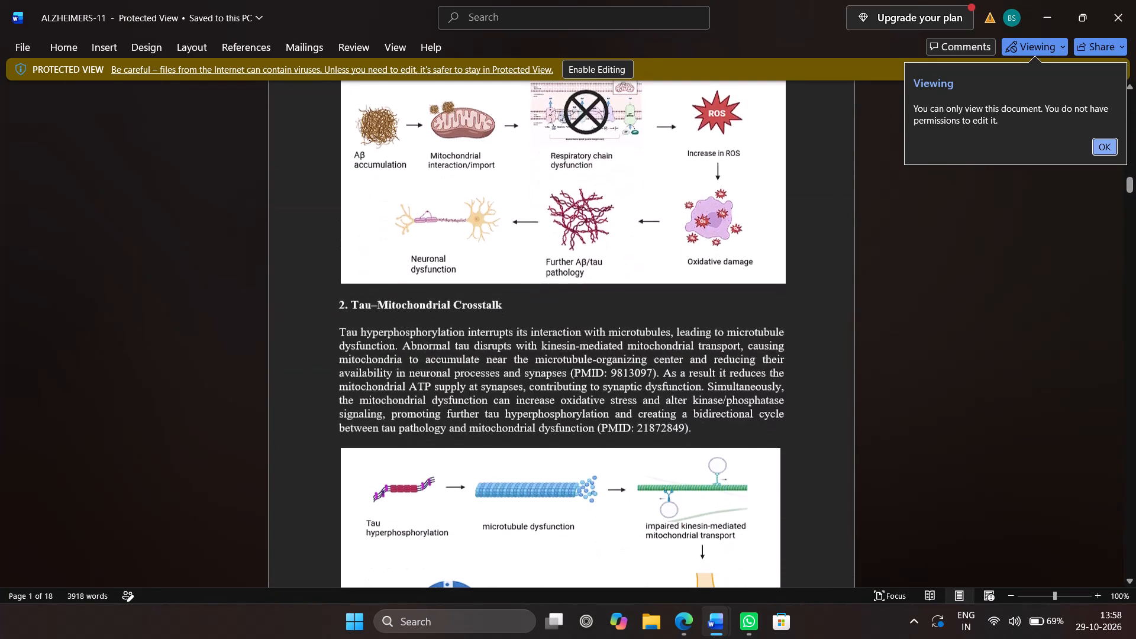
scroll(824, 235, up, 5)
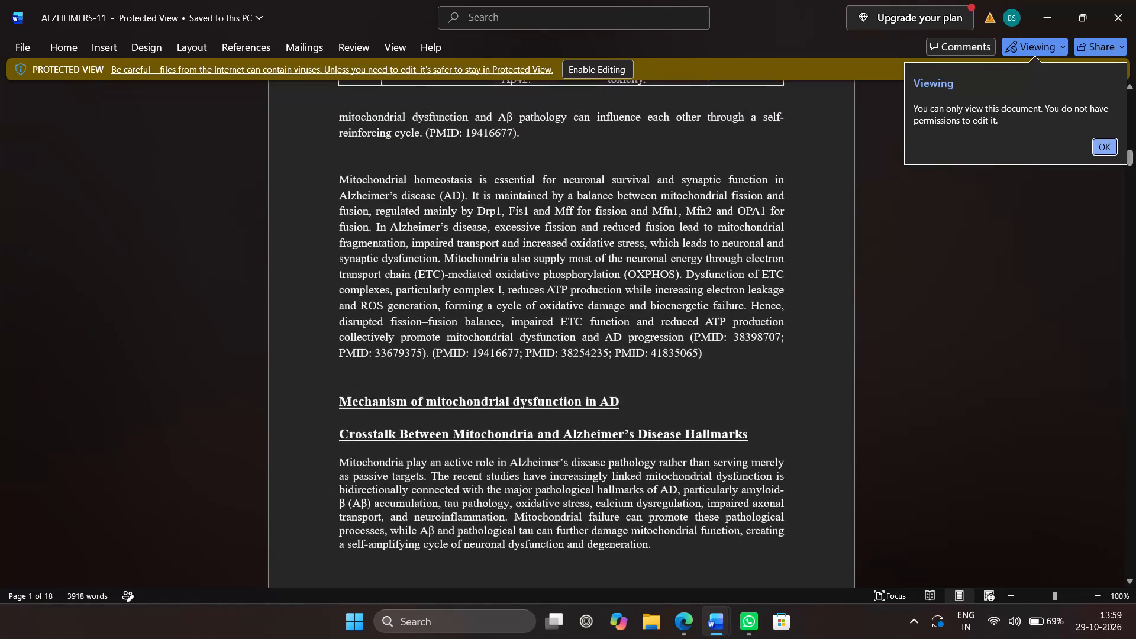
scroll(824, 235, up, 5)
scroll(824, 235, down, 3)
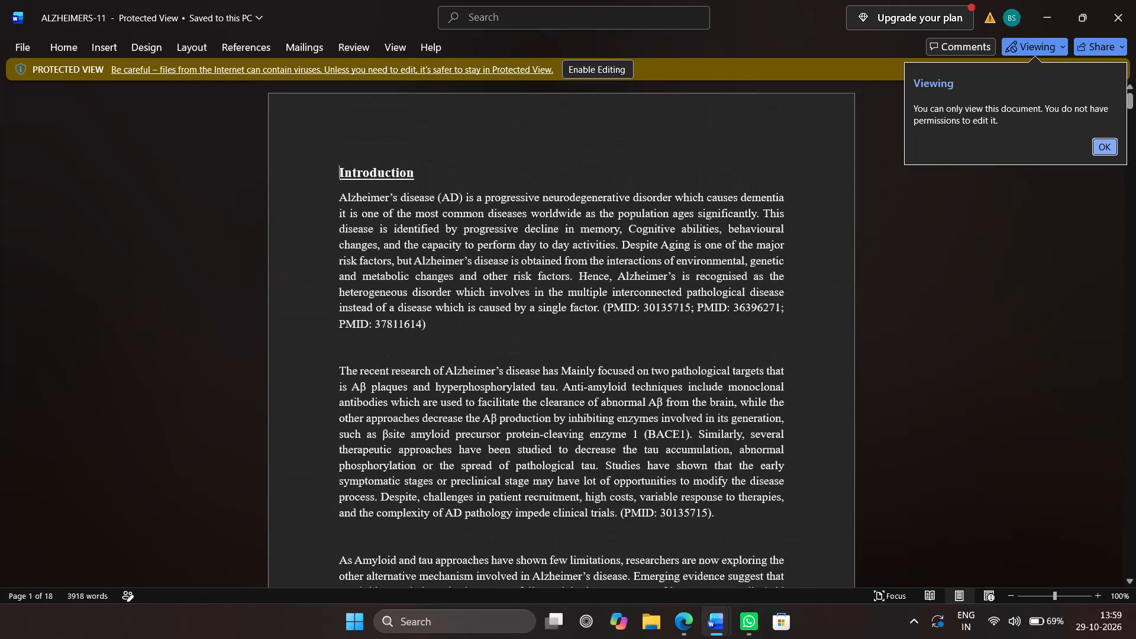
scroll(824, 235, down, 4)
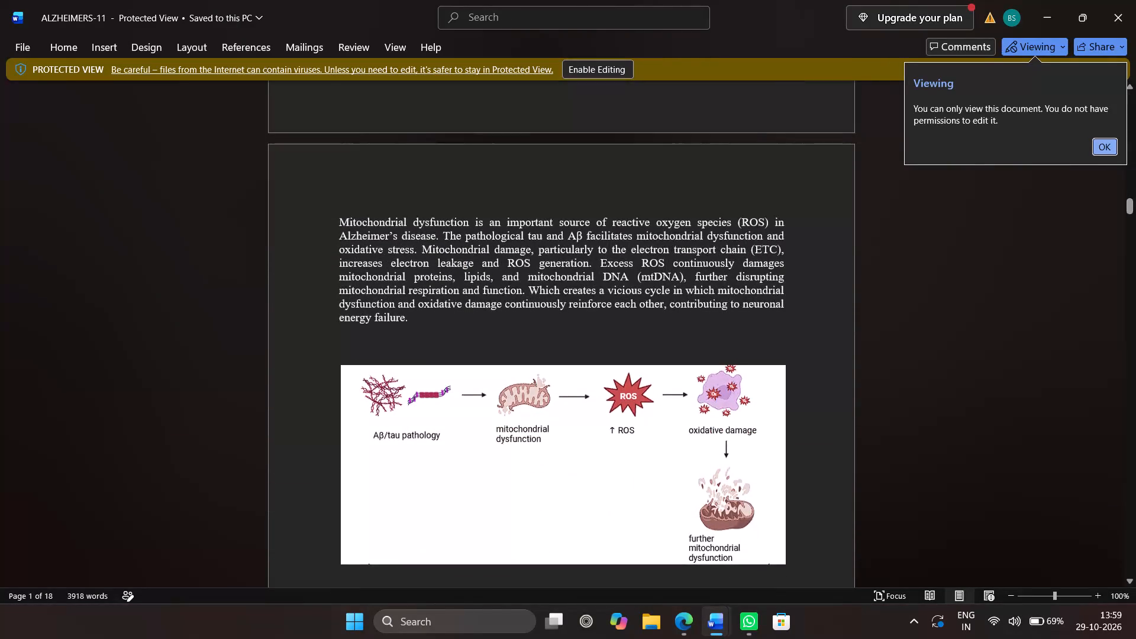
Dismiss the viewing-only notice and enable editing of the ALZHEIMERS-11 document.
click(1097, 147)
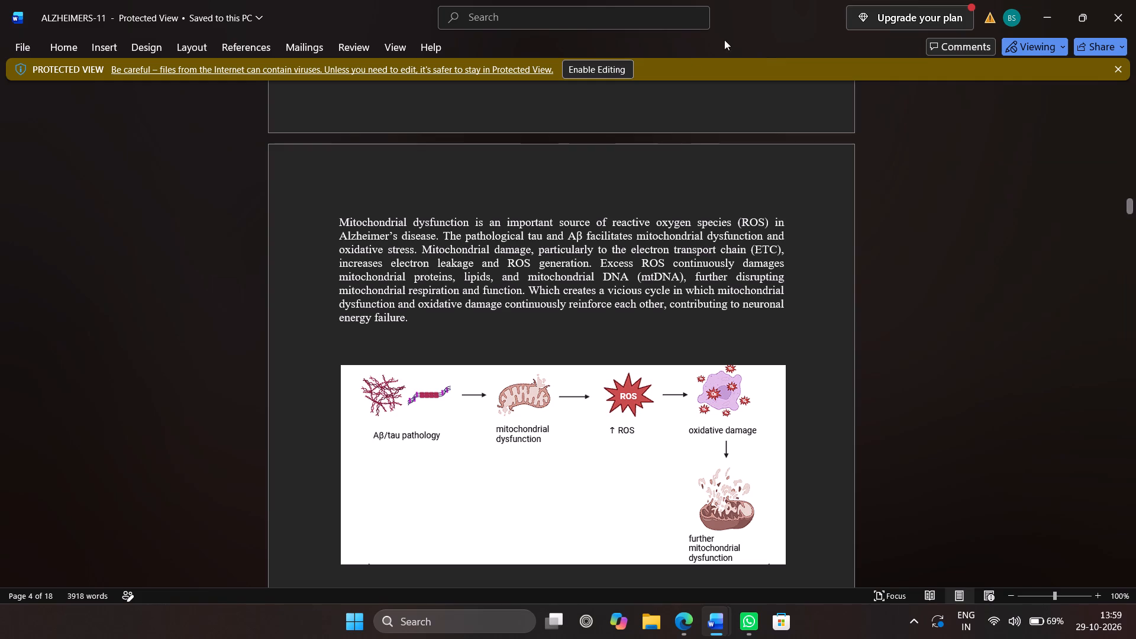
click(594, 74)
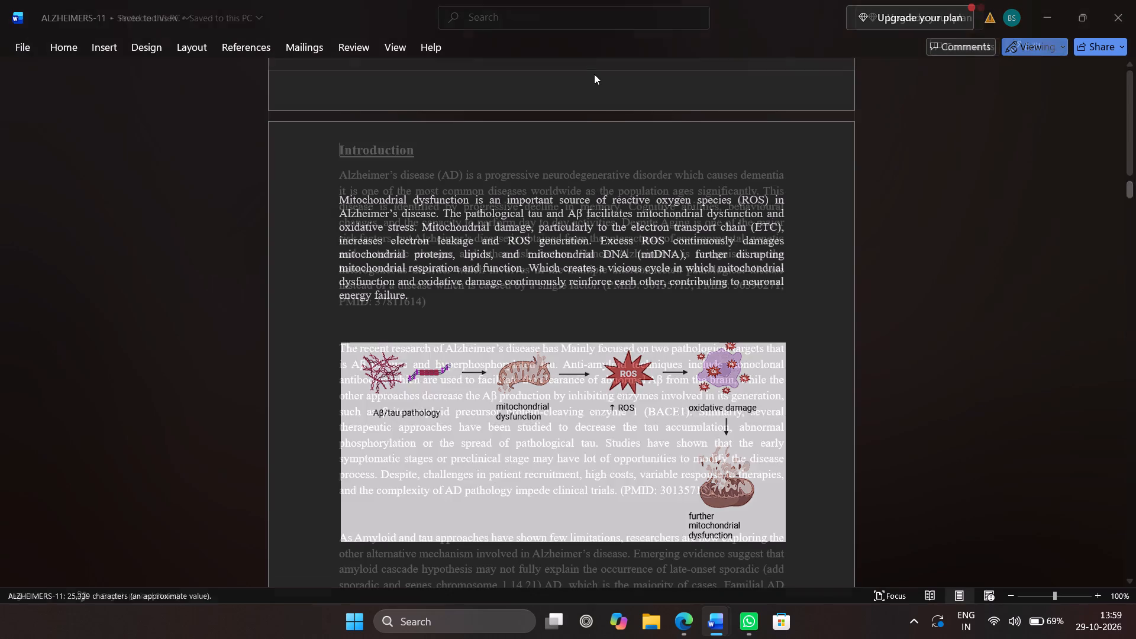
Look over the molecular pathway table in ALZHEIMERS-11 and close that document.
scroll(822, 217, down, 3)
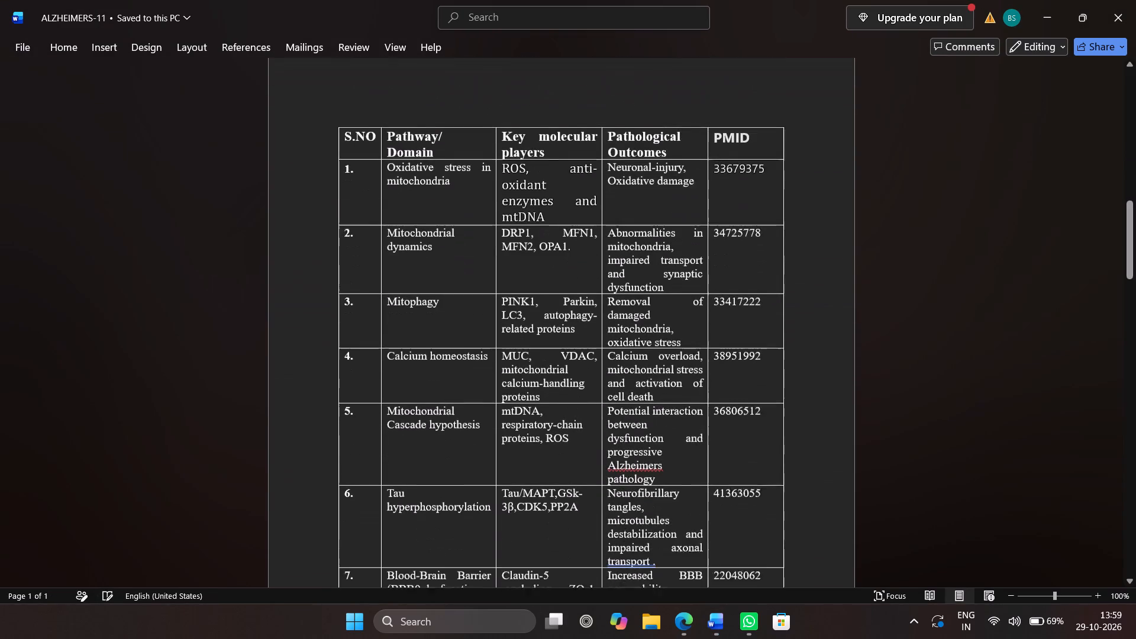
scroll(822, 217, down, 5)
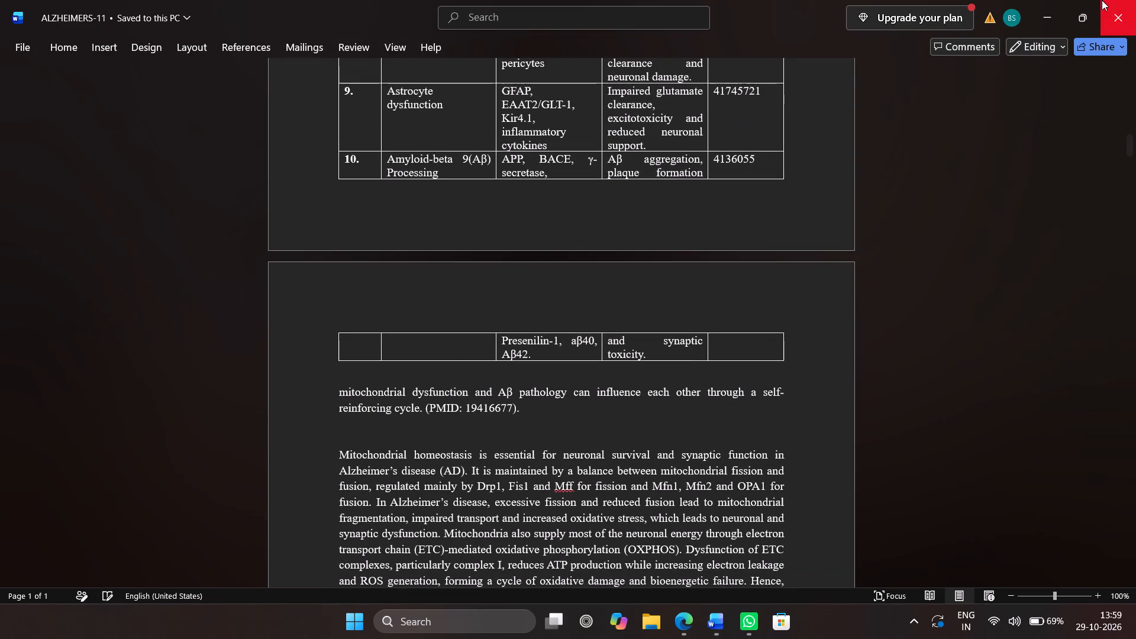
click(1135, 1)
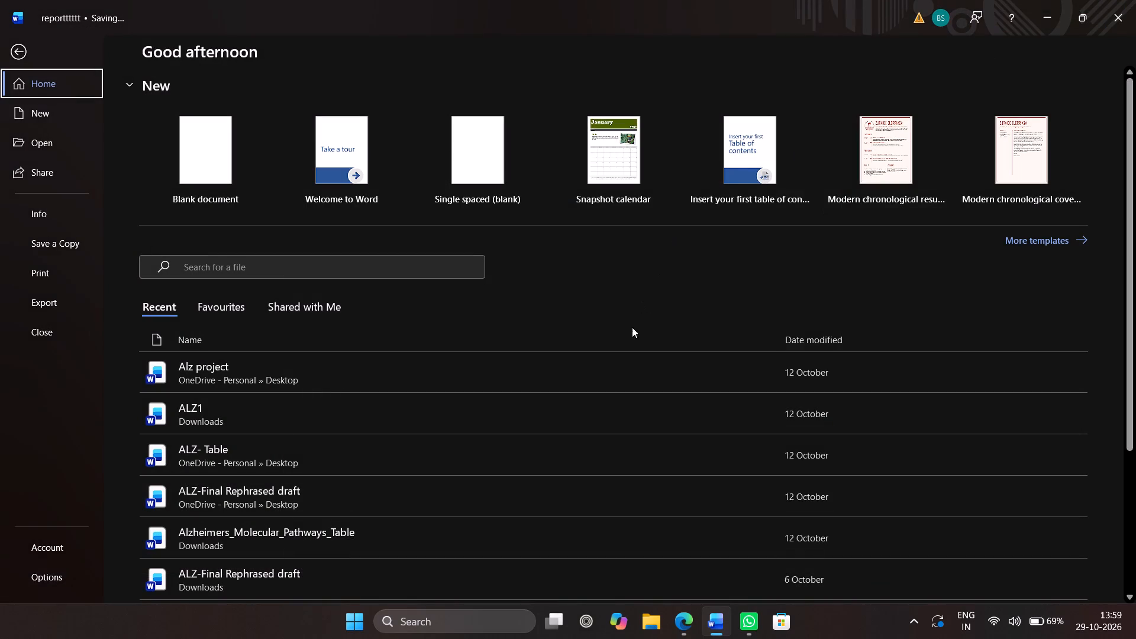
Return to the report's pages and look through the Abstract, Table of Contents, emptied Introduction and Review of literature.
click(10, 37)
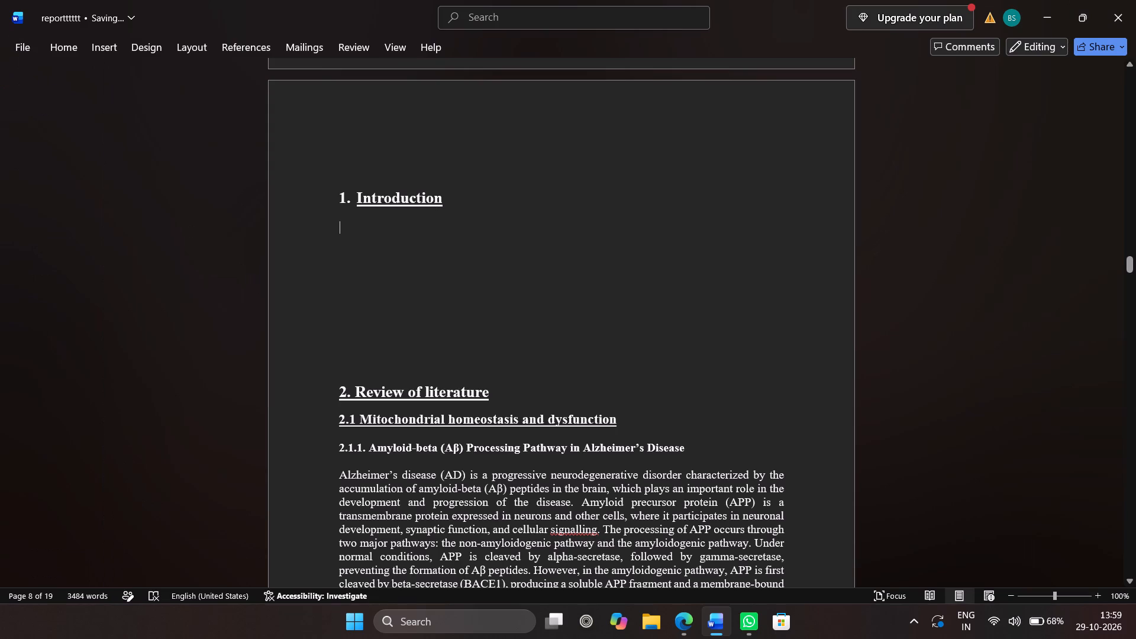
scroll(253, 276, up, 4)
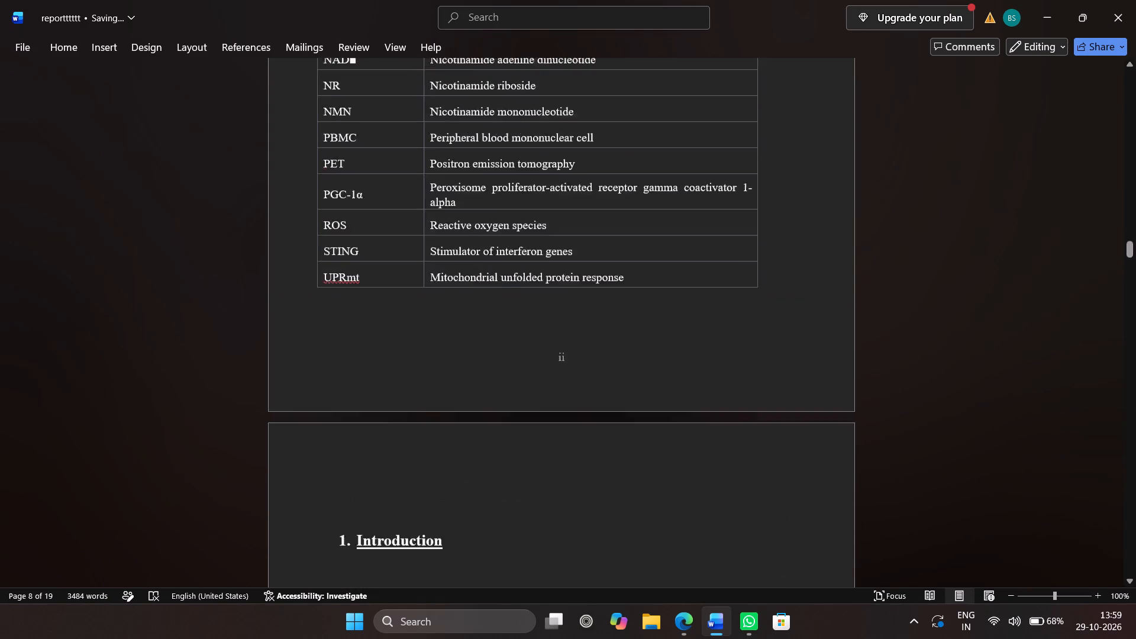
scroll(253, 276, up, 5)
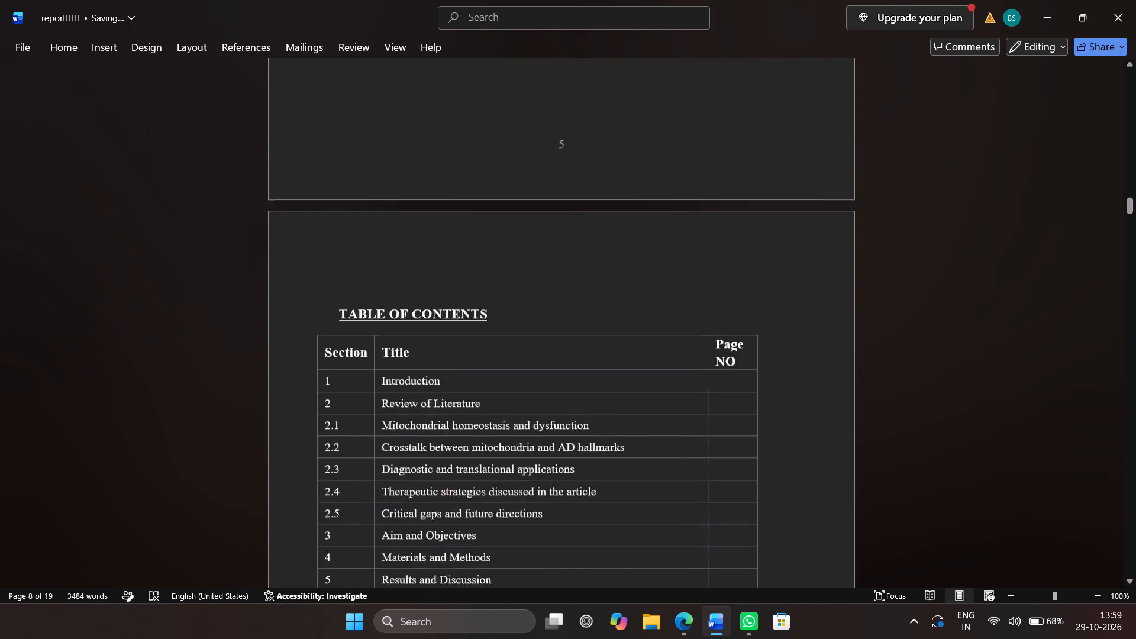
scroll(253, 276, up, 4)
scroll(253, 276, down, 4)
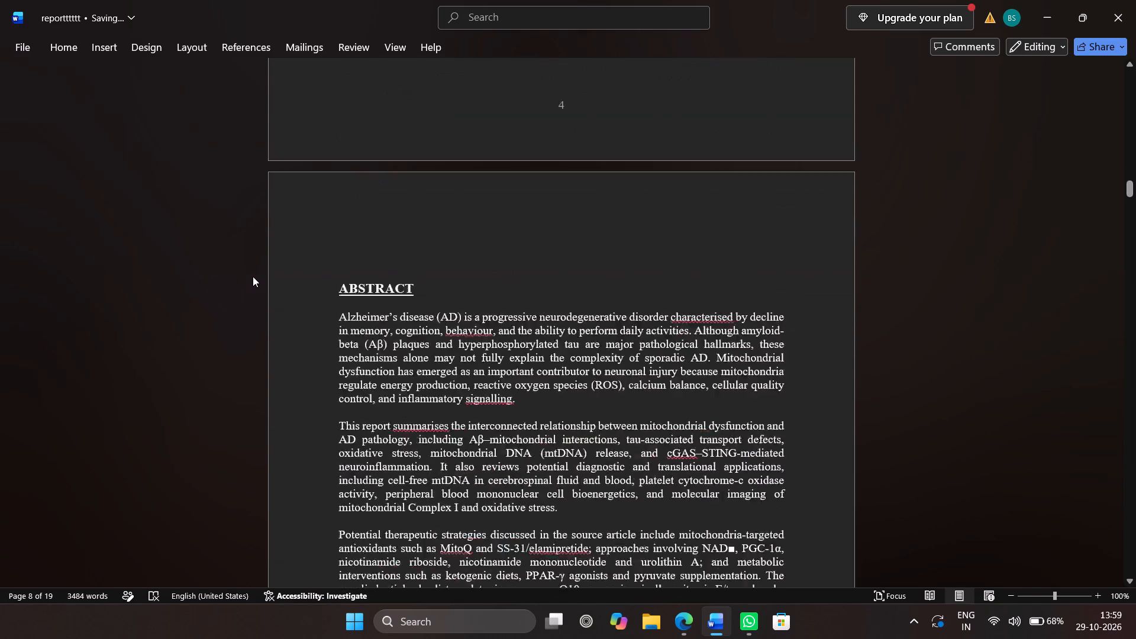
scroll(253, 276, down, 8)
scroll(253, 276, up, 5)
scroll(253, 276, down, 6)
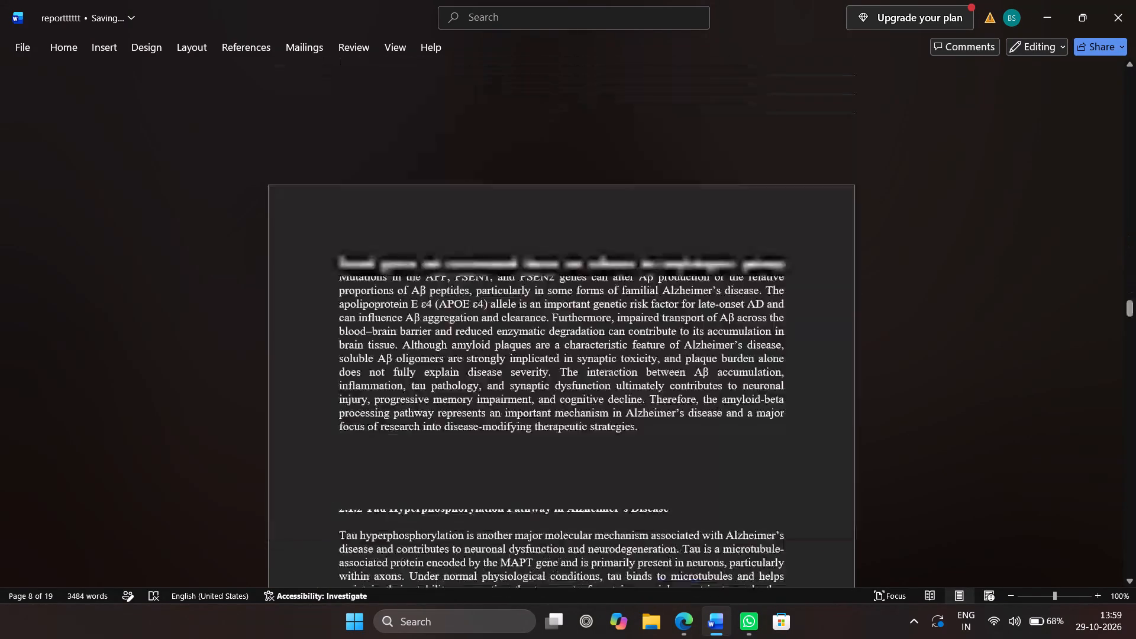
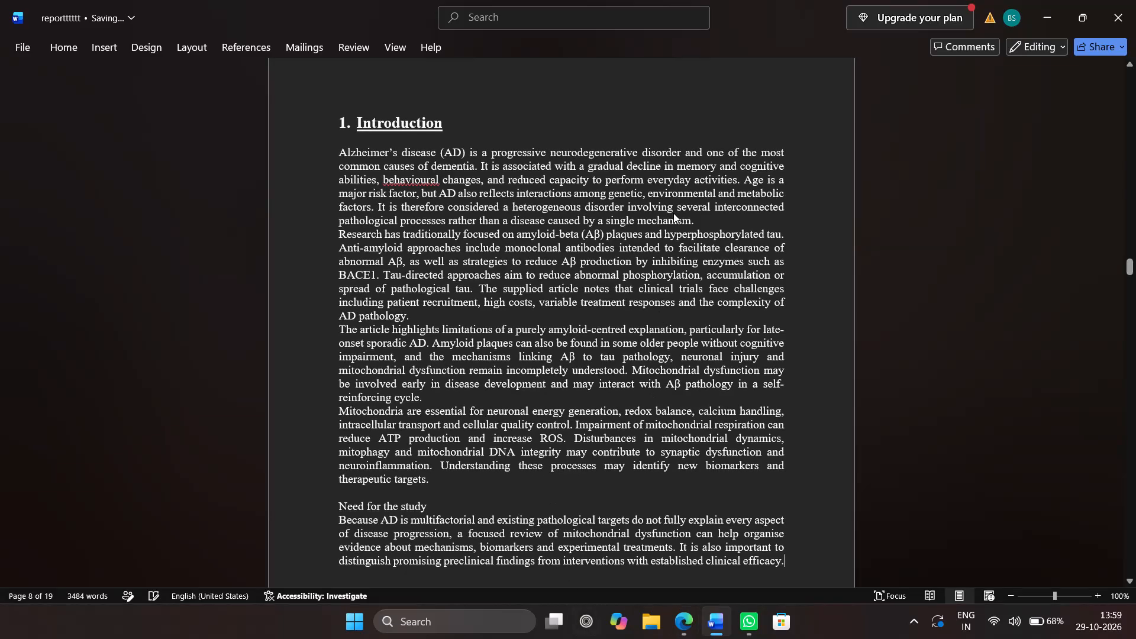
Insert a blank line between each of the four body paragraphs of the Introduction and check the page's spacing.
click(707, 214)
key(Return)
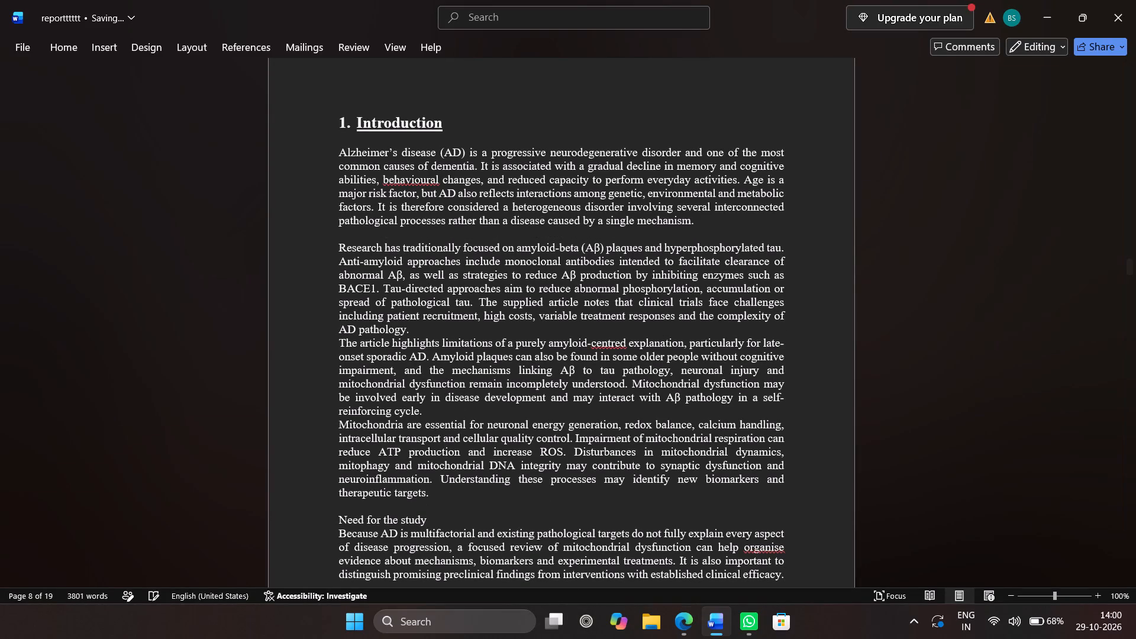
click(515, 323)
key(Return)
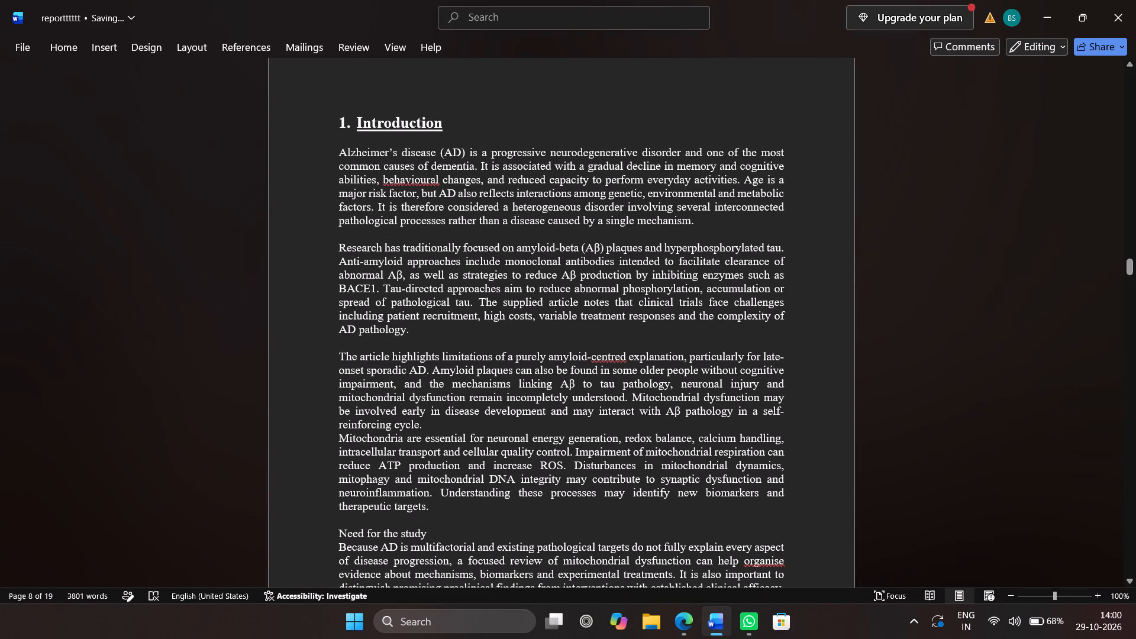
click(442, 430)
key(Return)
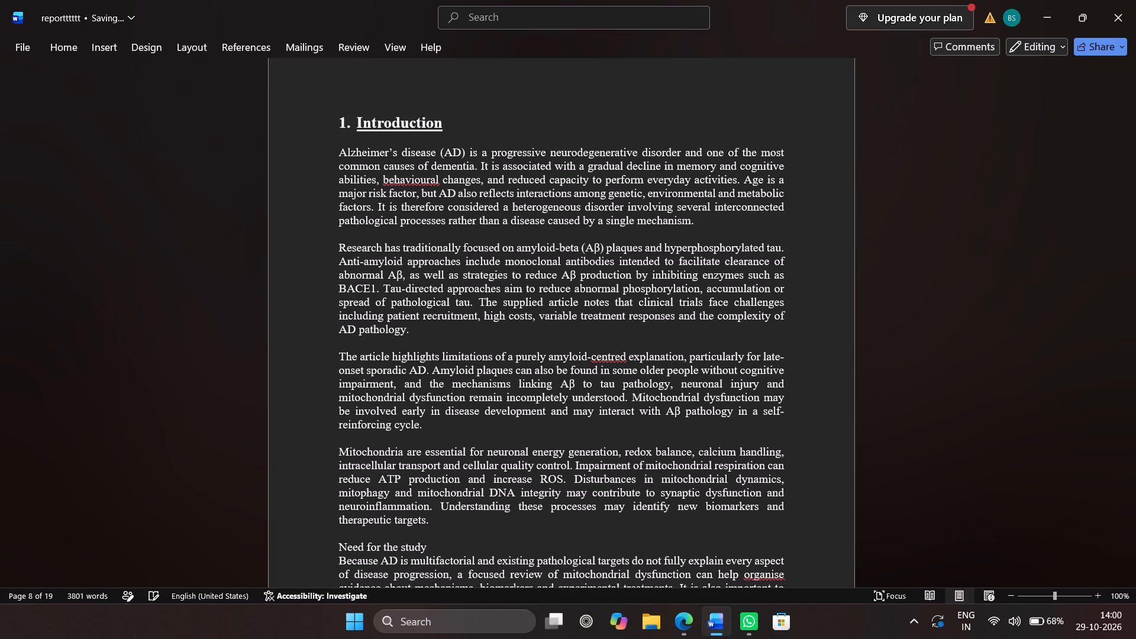
scroll(570, 410, down, 2)
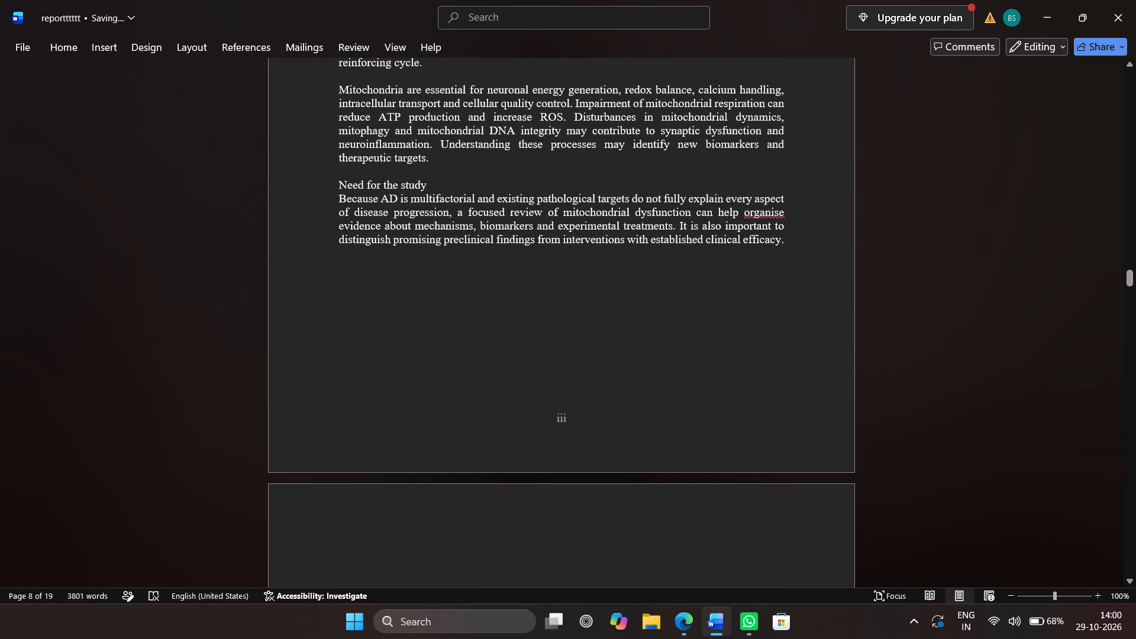
scroll(570, 410, down, 1)
scroll(570, 410, up, 1)
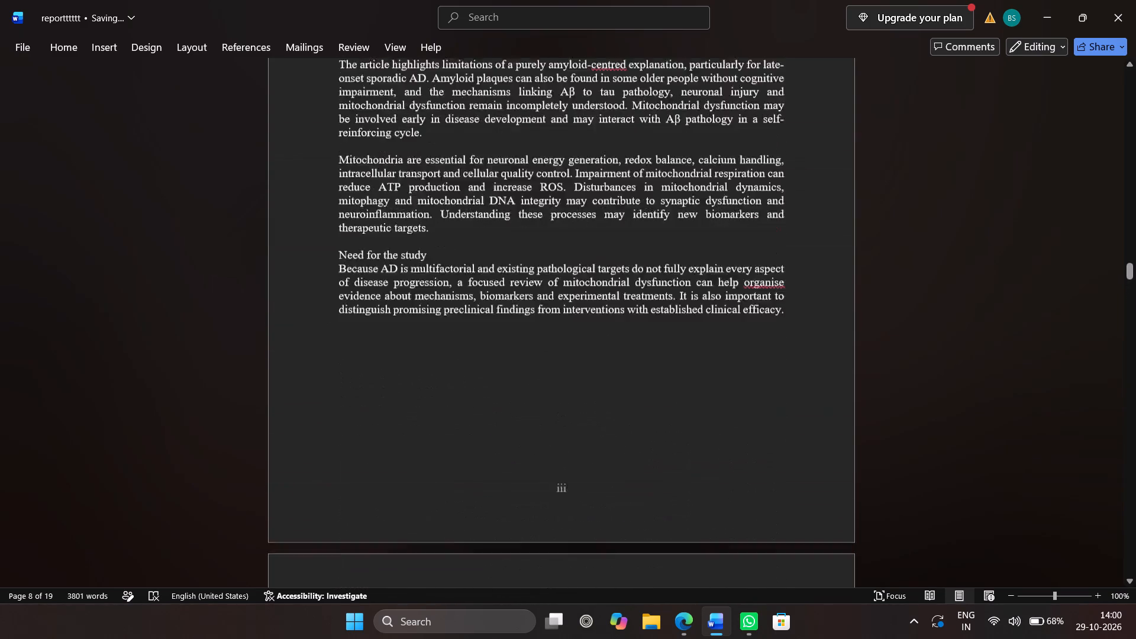
scroll(570, 410, up, 1)
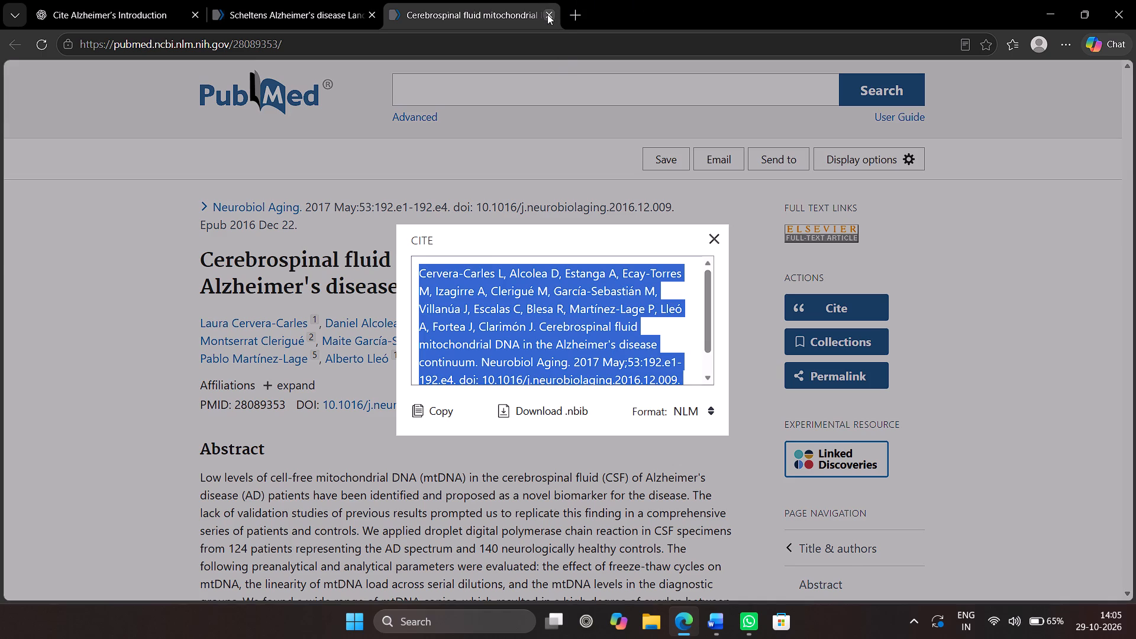
click(547, 14)
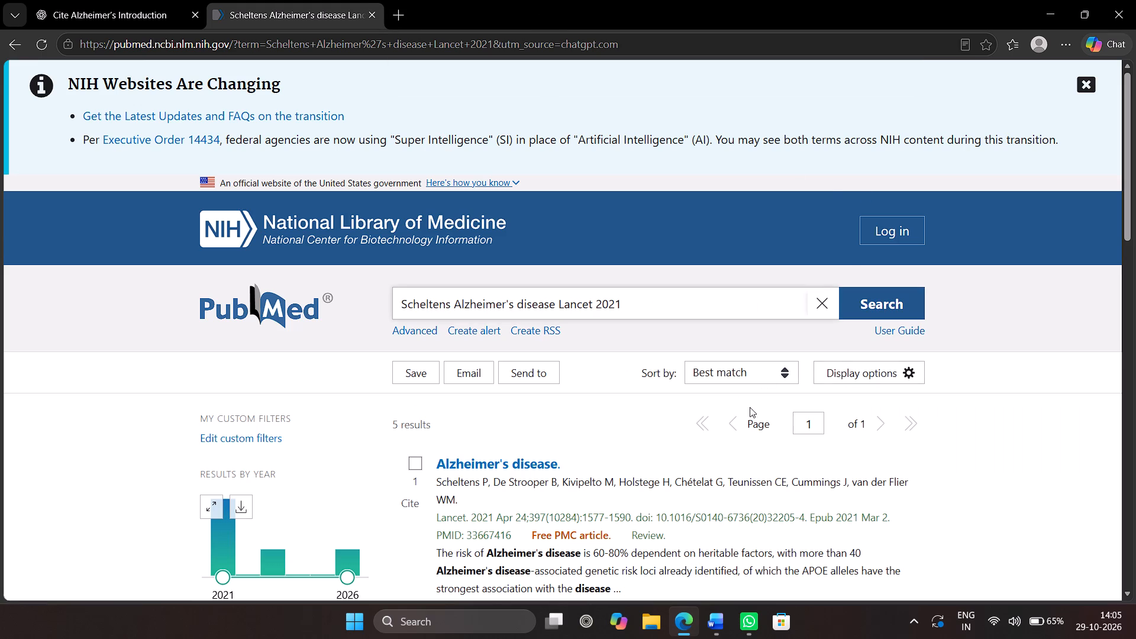
Open the Scheltens "Alzheimer's disease" Lancet 2021 article record from the PubMed search results.
scroll(648, 412, down, 2)
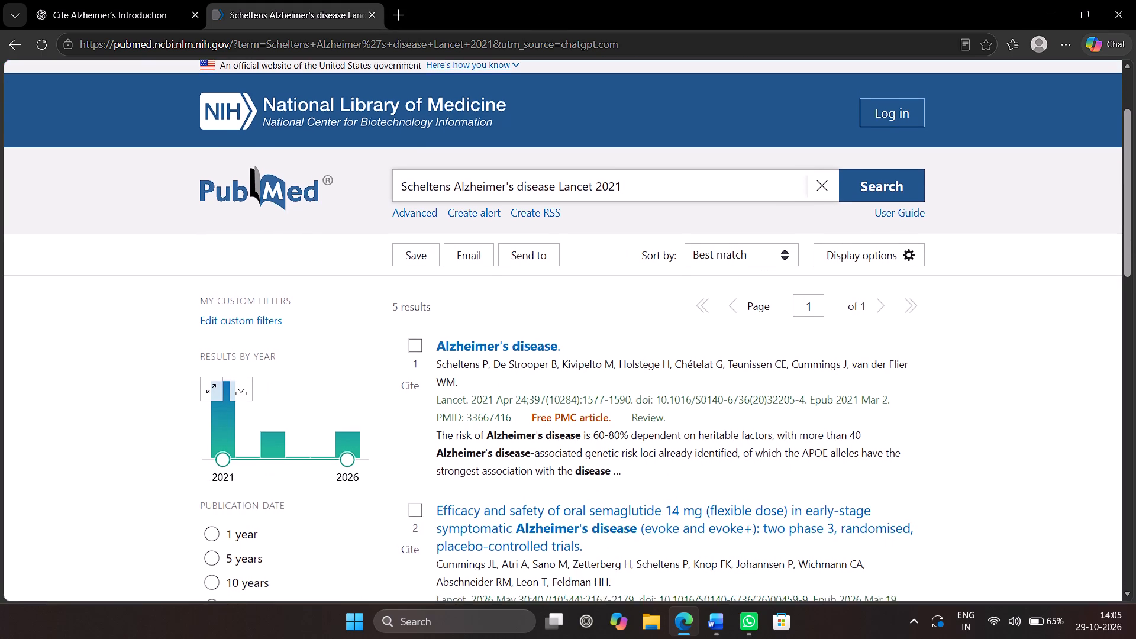
scroll(648, 412, down, 2)
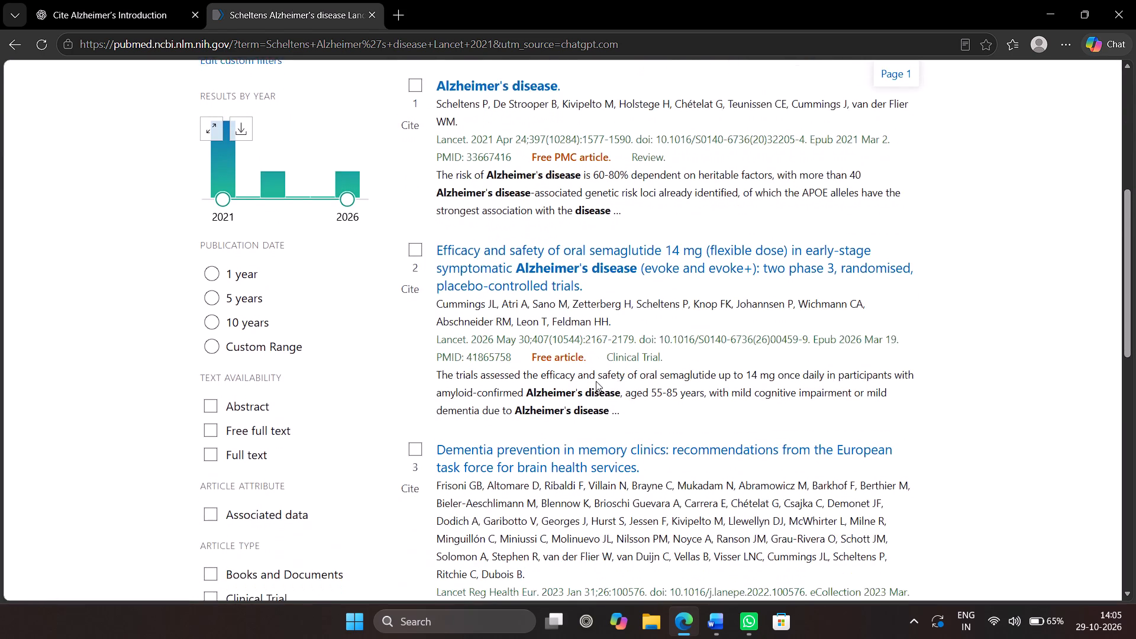
scroll(596, 381, down, 1)
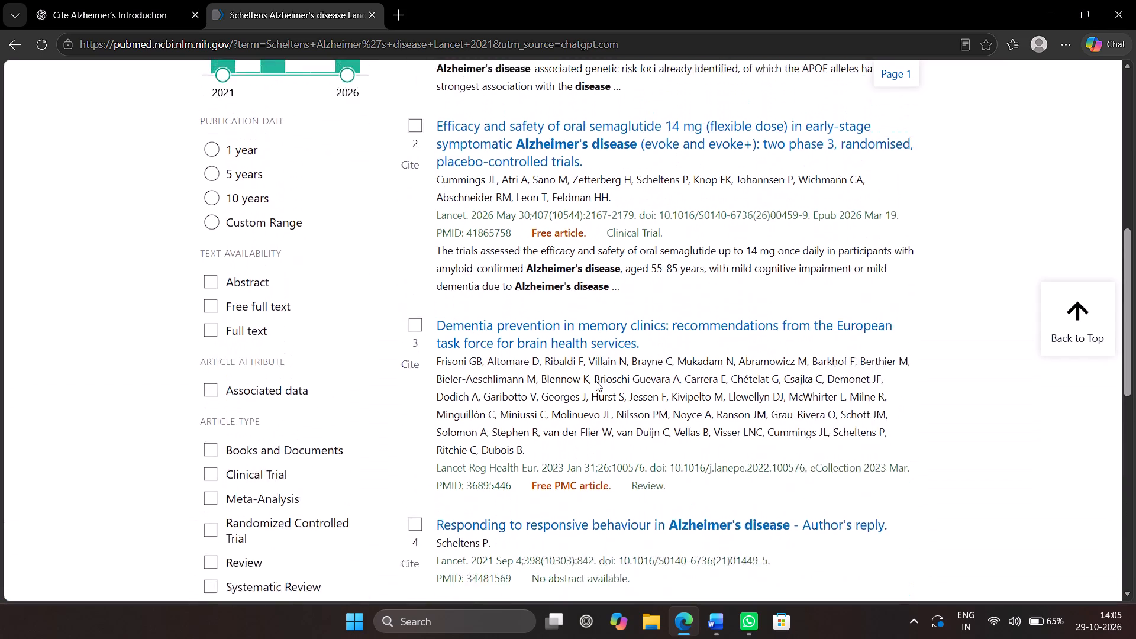
scroll(596, 381, up, 4)
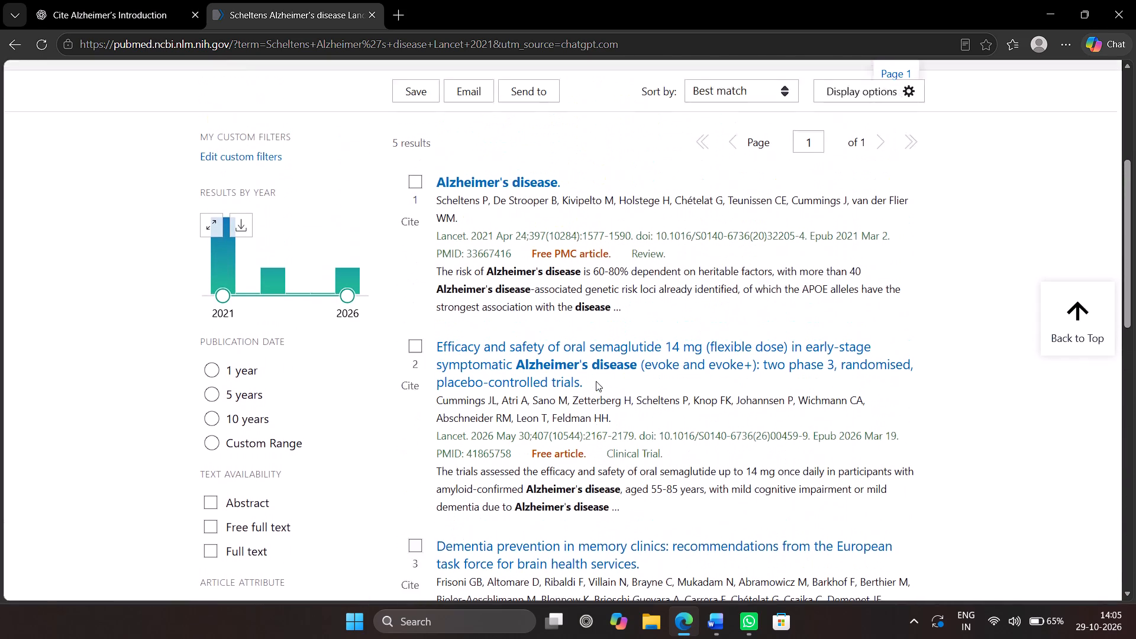
scroll(596, 381, up, 1)
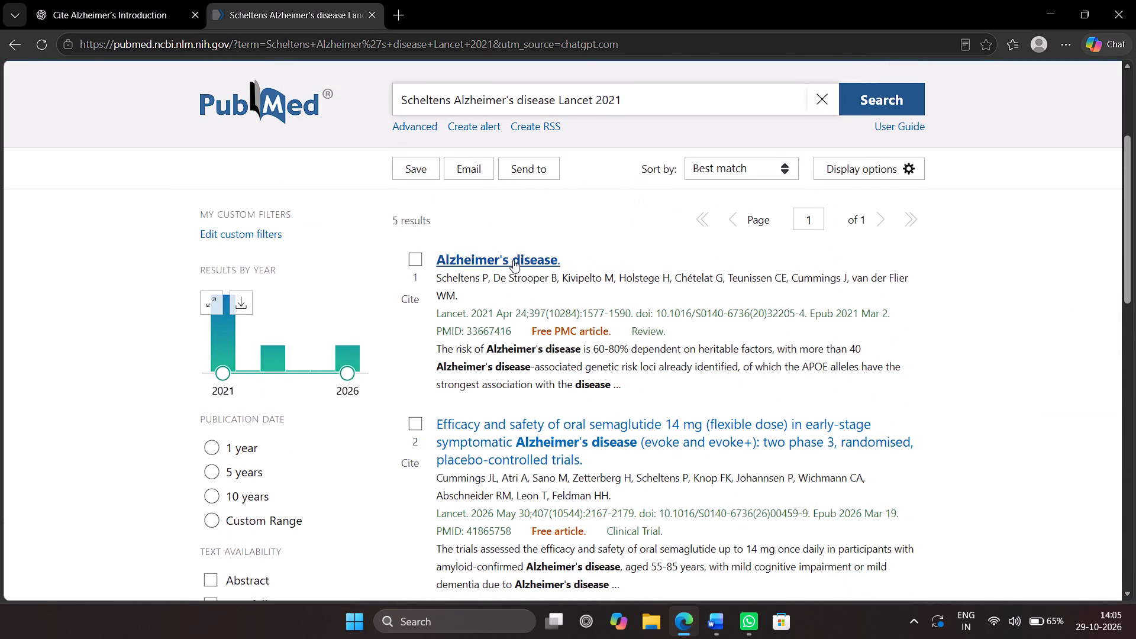
click(513, 268)
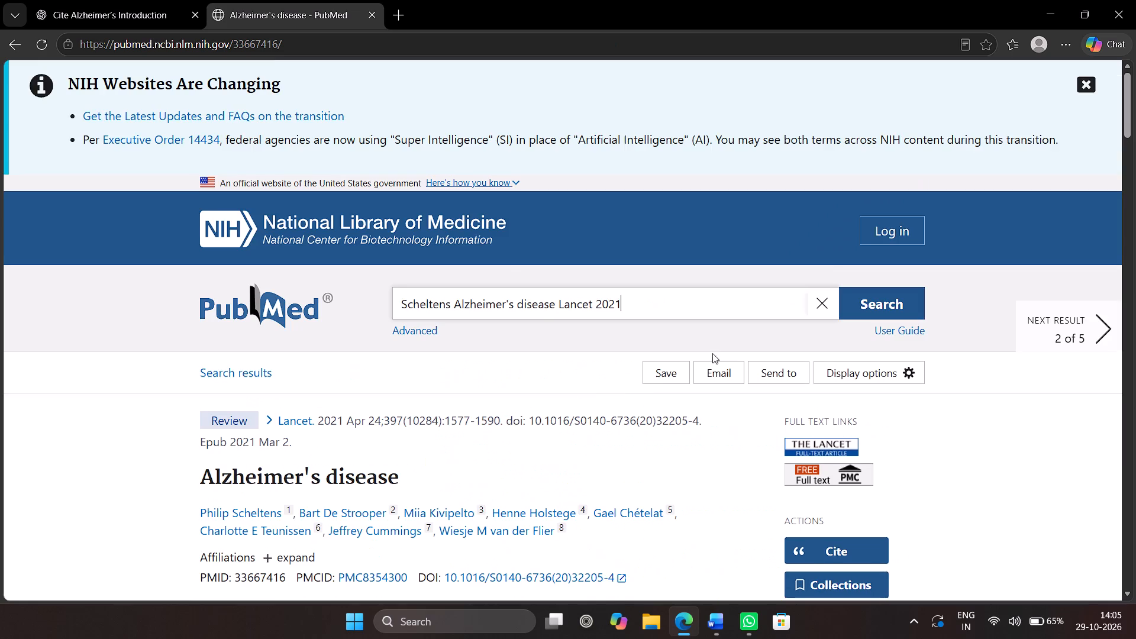
Copy the Scheltens article's NLM citation from PubMed into Word under the "8. References" heading and start a new line after a blank one.
scroll(775, 461, down, 1)
click(844, 441)
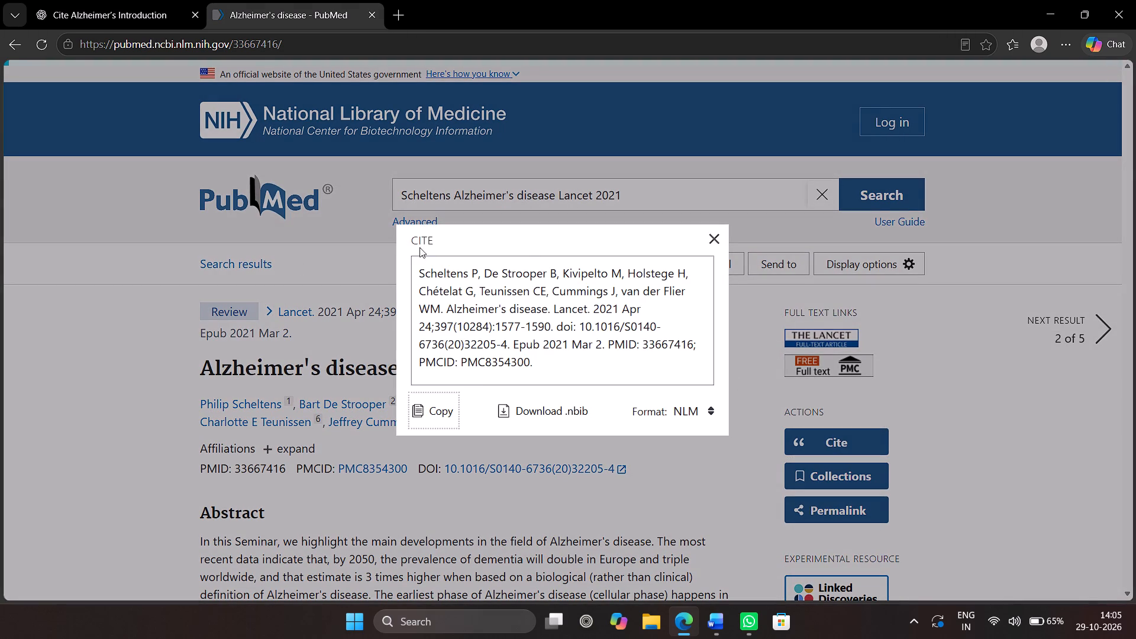
drag(532, 360, 495, 354)
drag(495, 354, 418, 263)
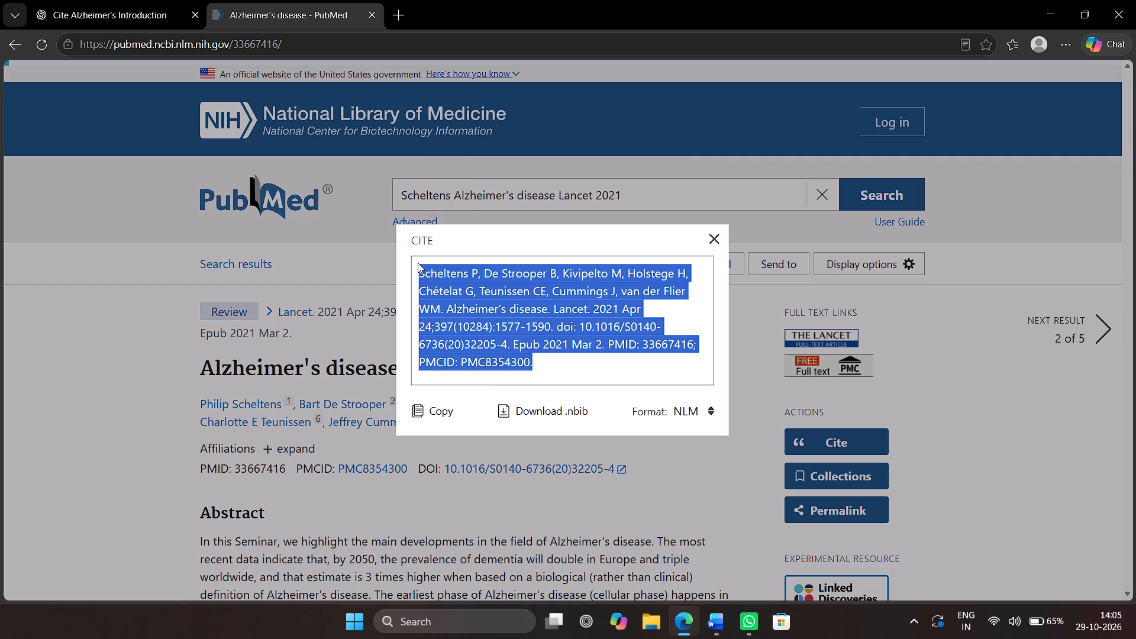
key(ctrl+c)
ctrl+click(418, 263)
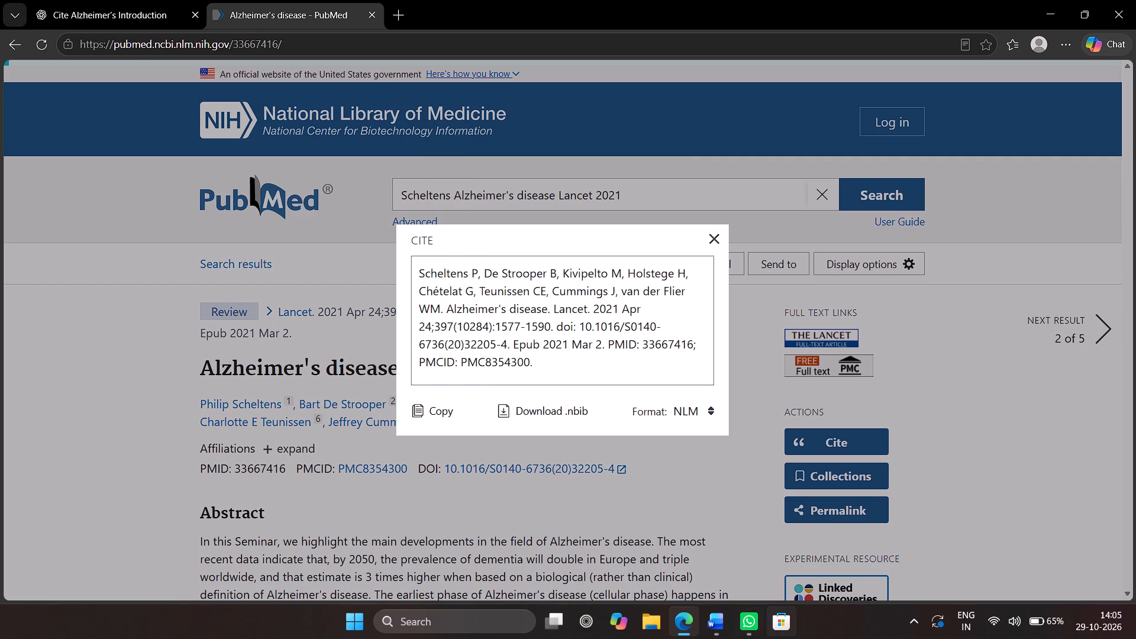
click(721, 632)
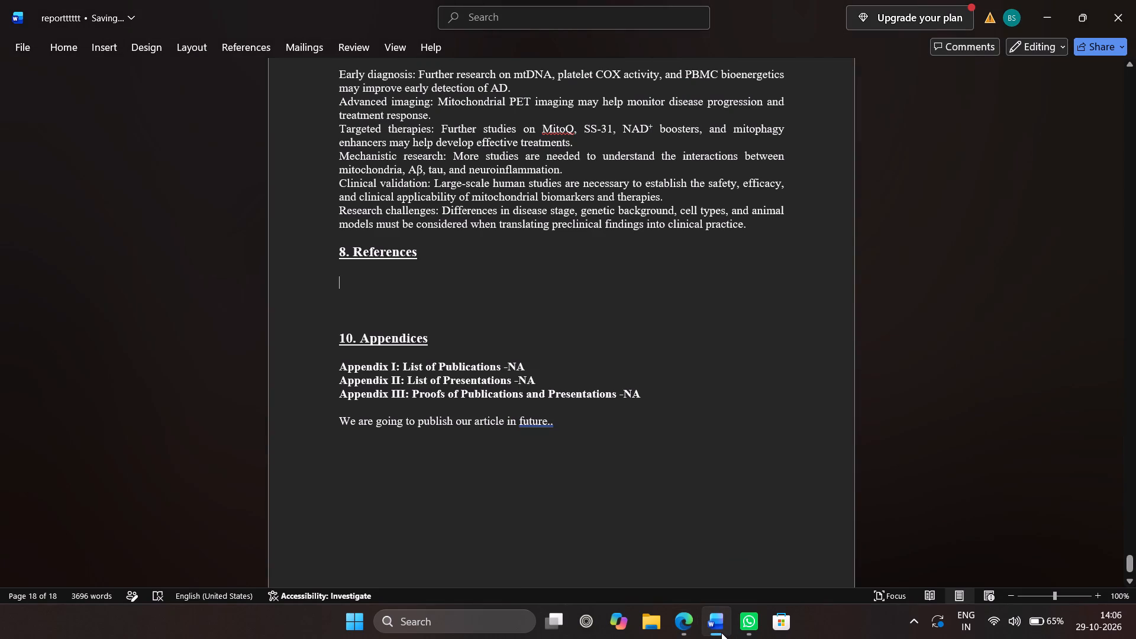
key(ctrl+v)
ctrl+right_click(721, 632)
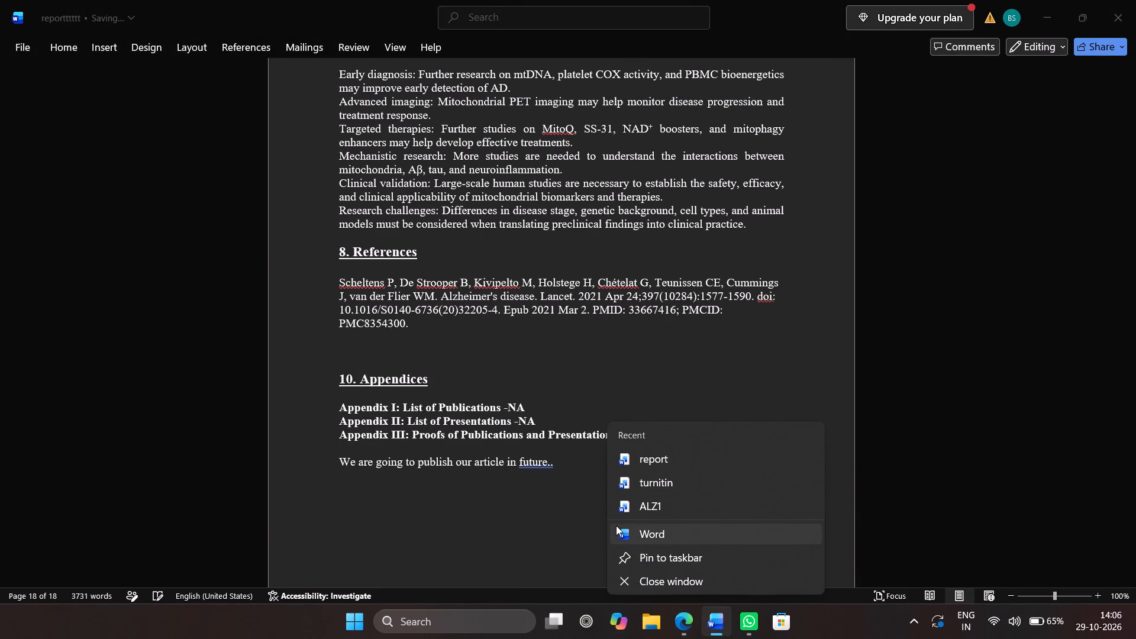
click(425, 328)
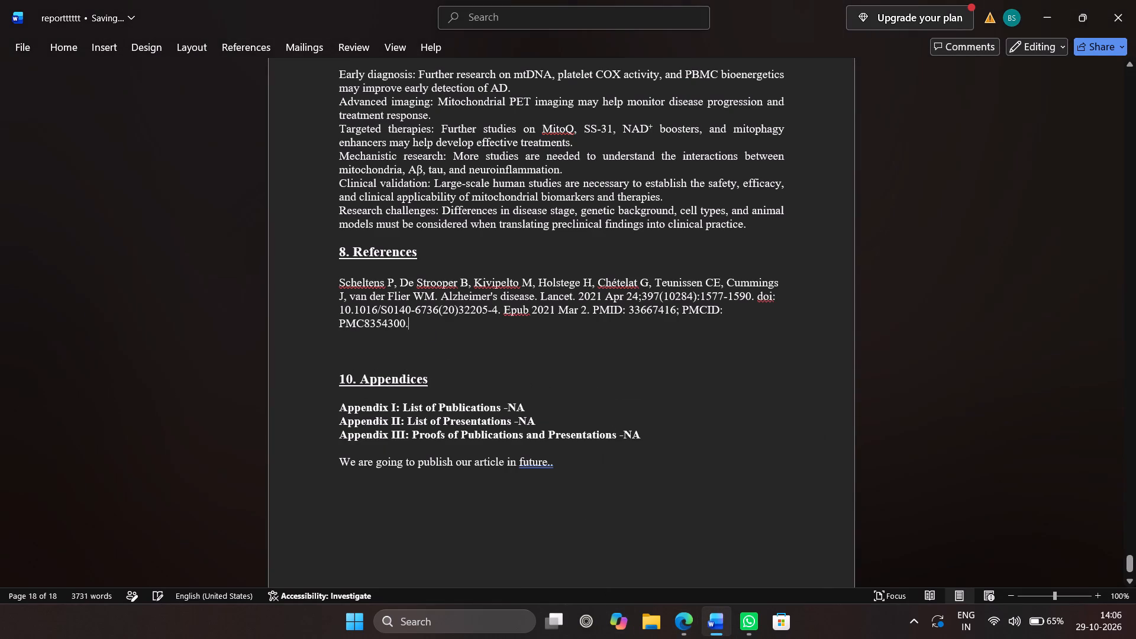
key(Return)
key(Return)
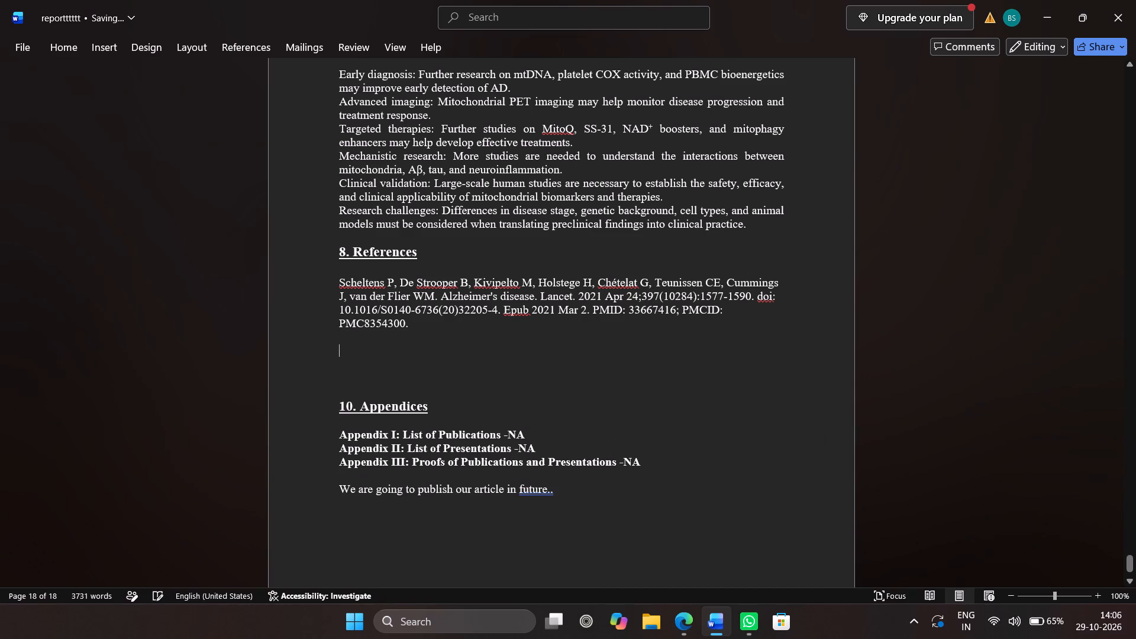
Insert a blank line between the first and second paragraphs of the Introduction, after the (Scheltens et al., 2021) citation.
scroll(454, 287, up, 16)
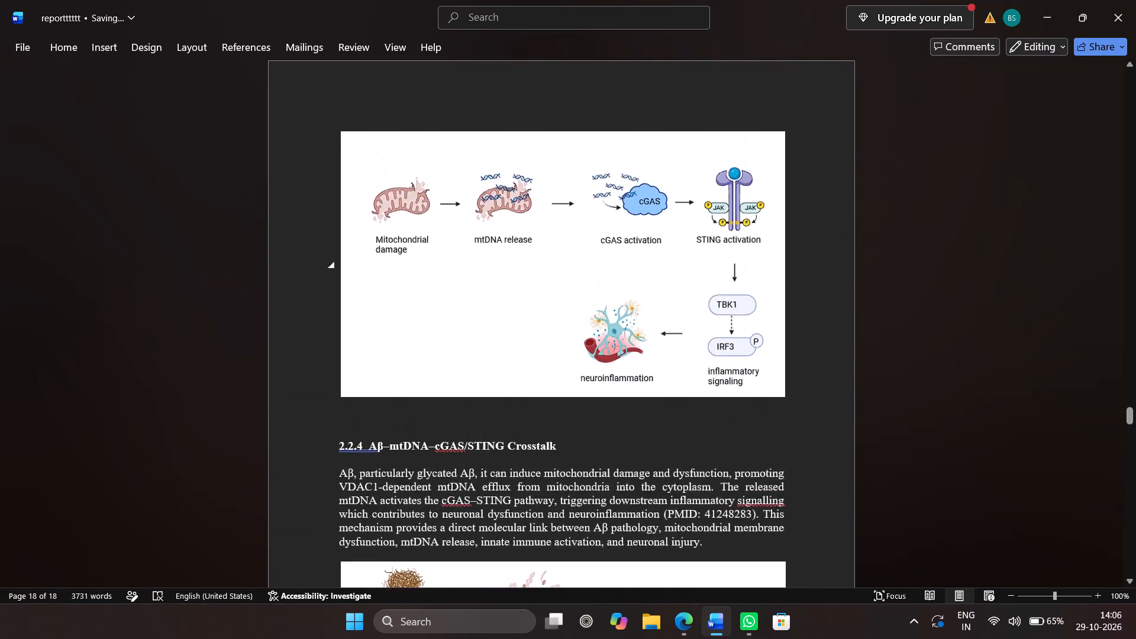
scroll(454, 287, up, 4)
scroll(454, 287, right, 1)
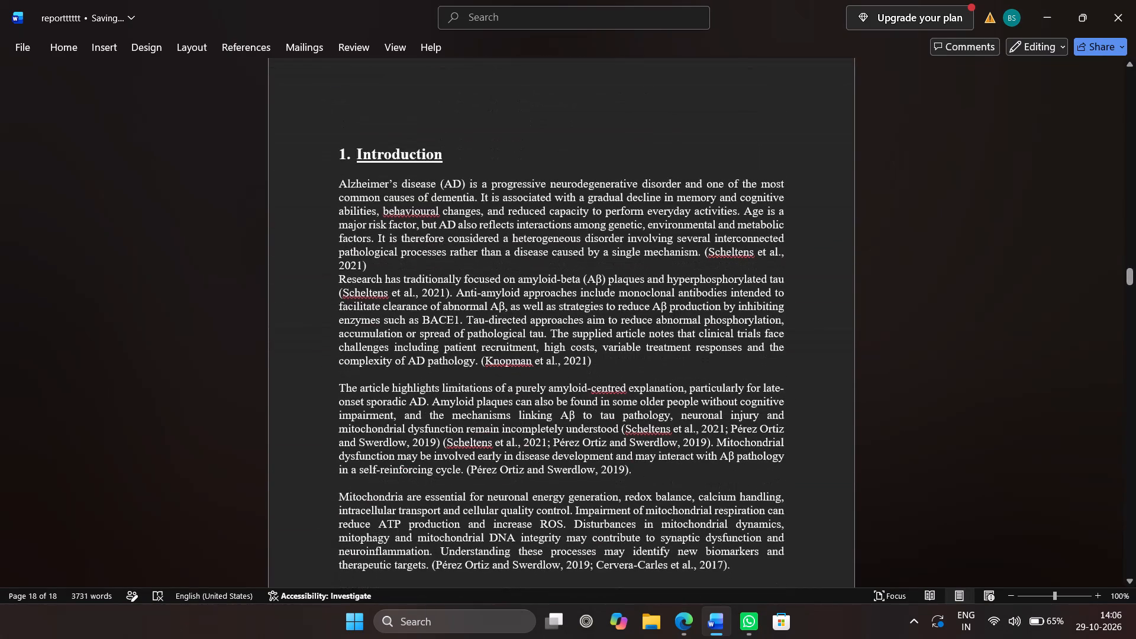
click(383, 273)
click(371, 264)
key(Return)
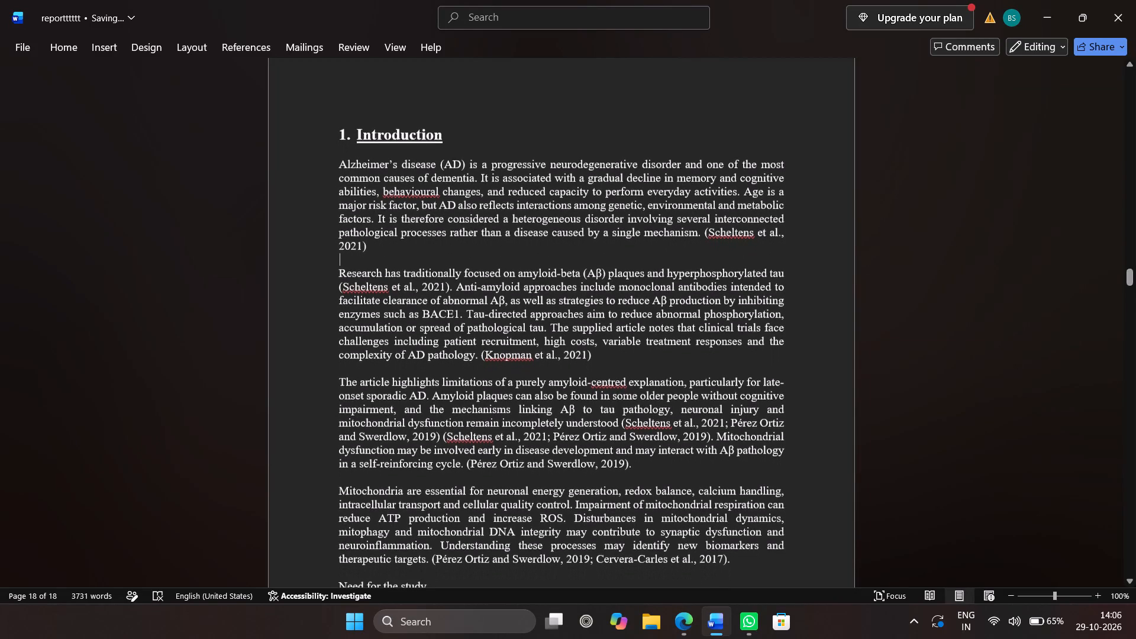
Return to "8. References" and add another empty line below the Scheltens entry.
scroll(371, 264, down, 6)
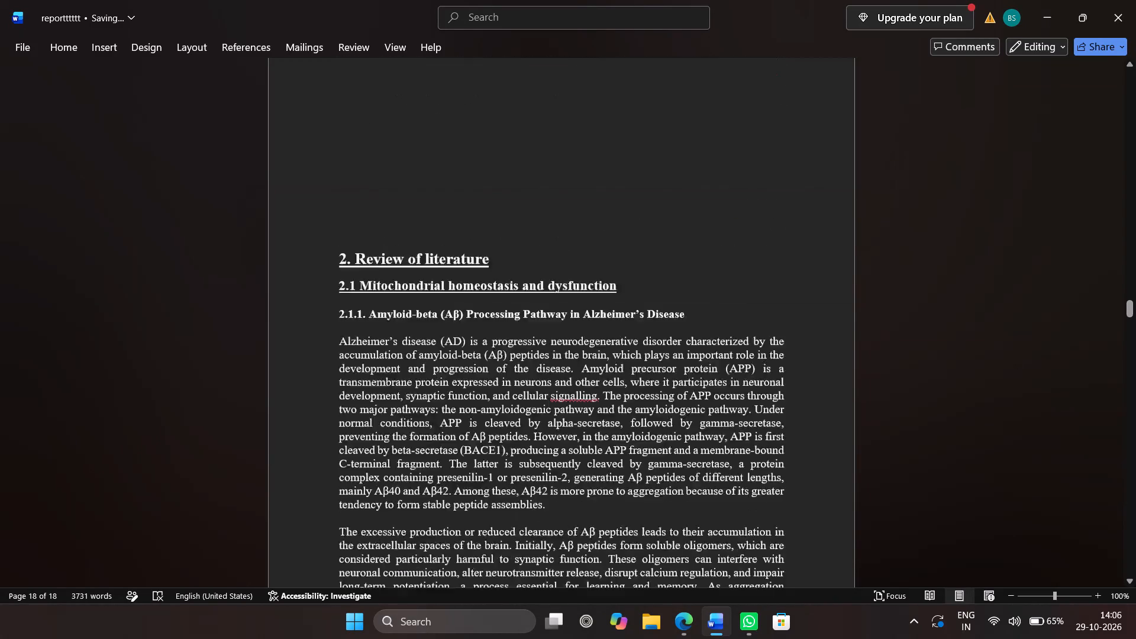
scroll(371, 264, down, 6)
scroll(364, 287, up, 2)
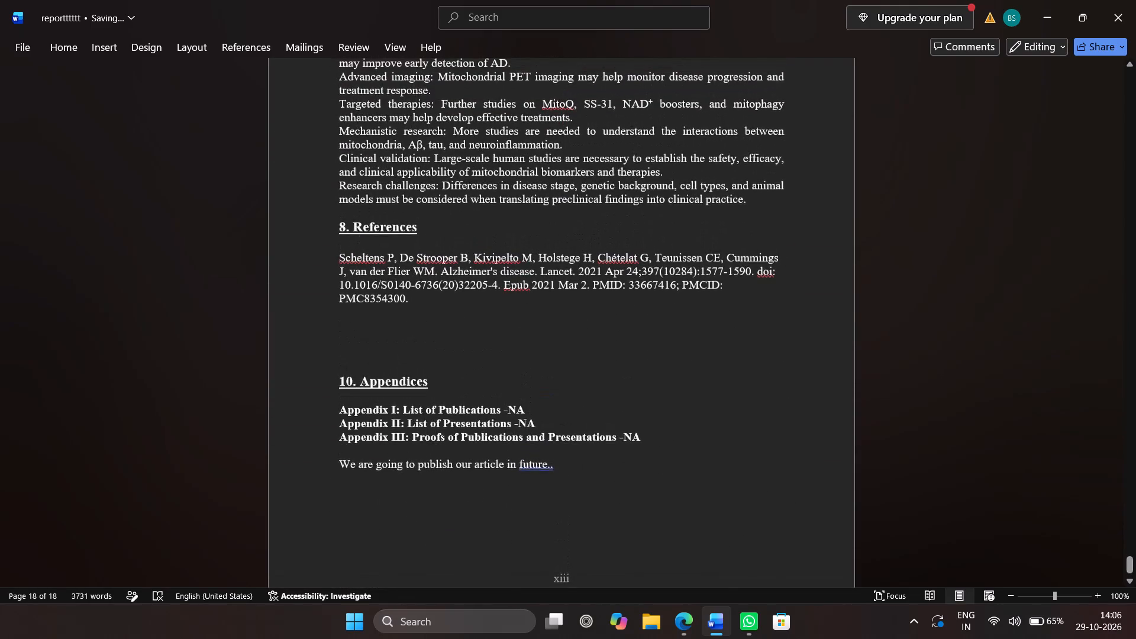
scroll(364, 287, up, 10)
scroll(364, 287, down, 10)
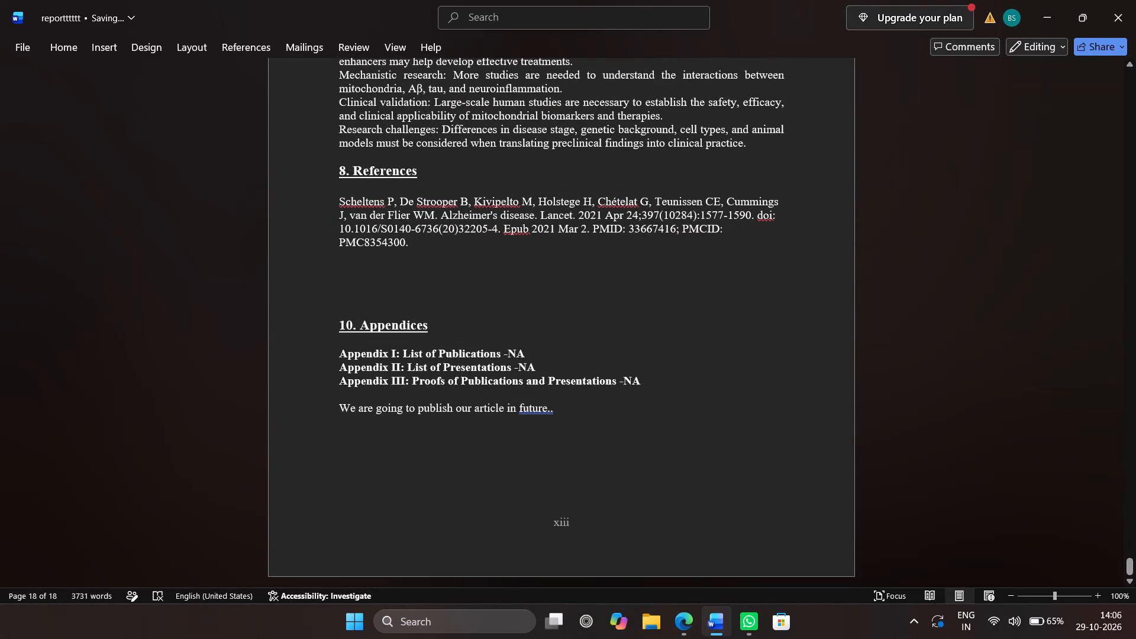
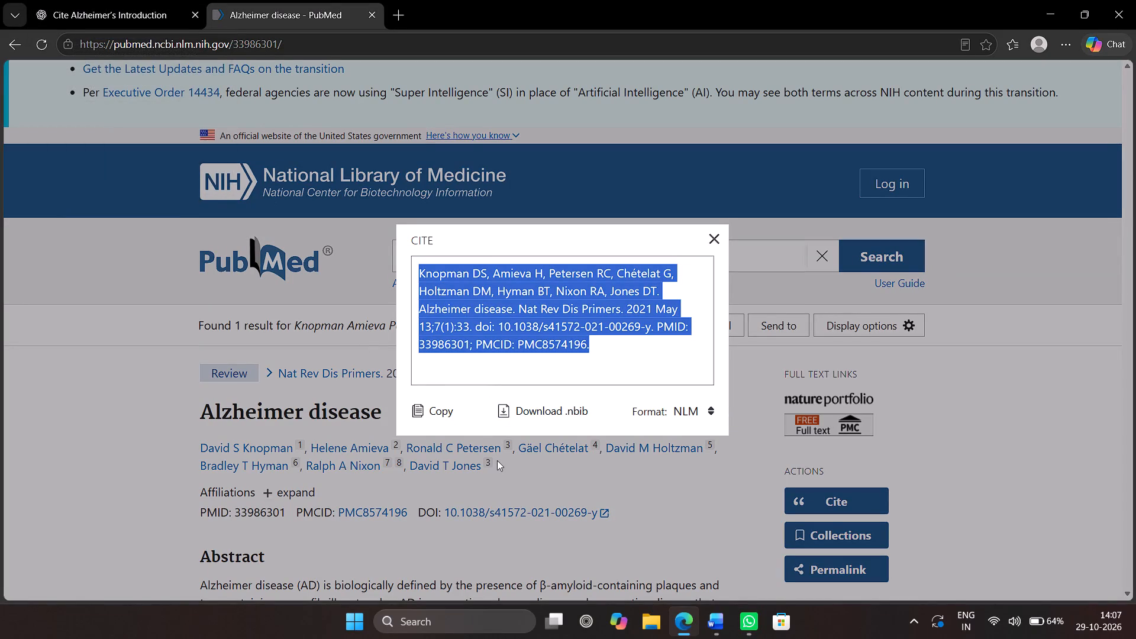
Paste the copied Knopman "Alzheimer disease" NLM citation into Word below the Scheltens entry and start a new line after a blank one.
click(706, 627)
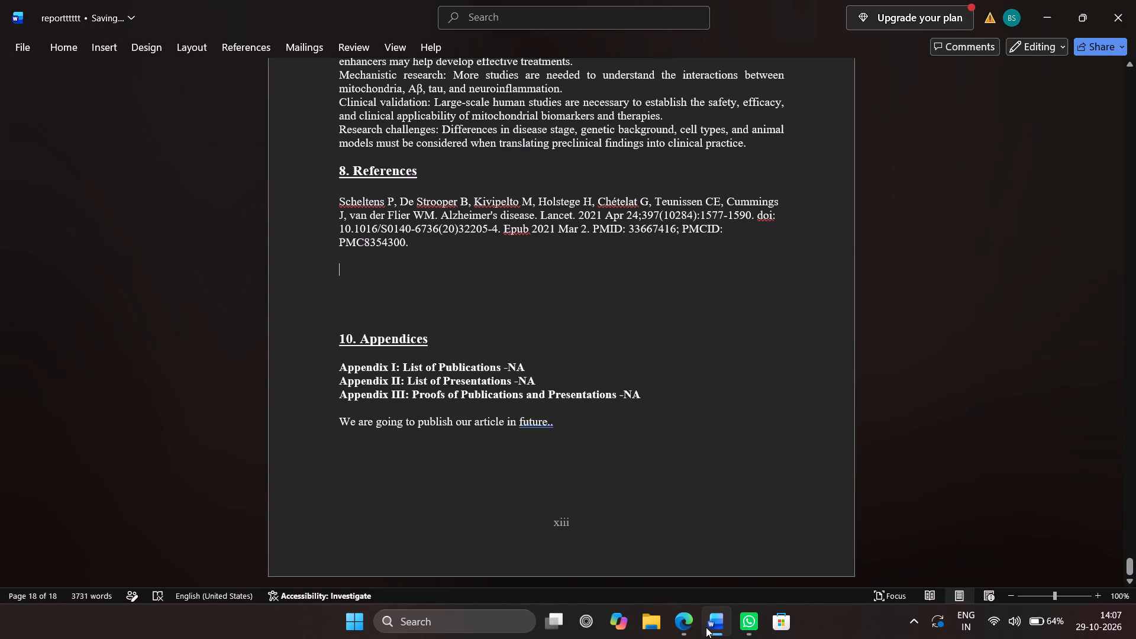
key(ctrl+v)
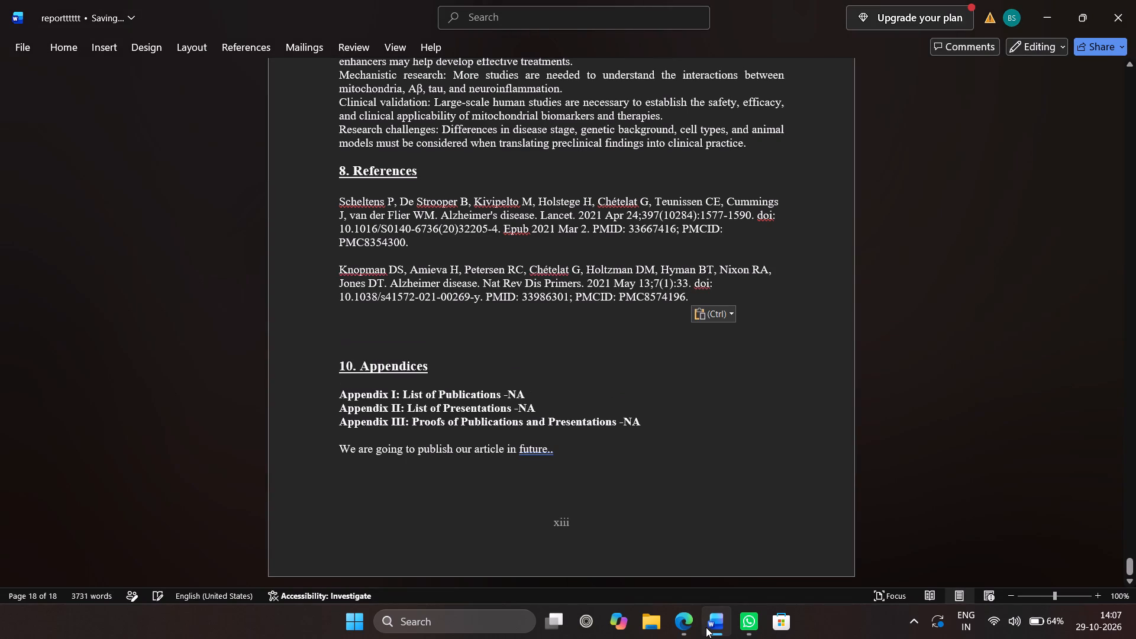
key(Return)
key(Return)
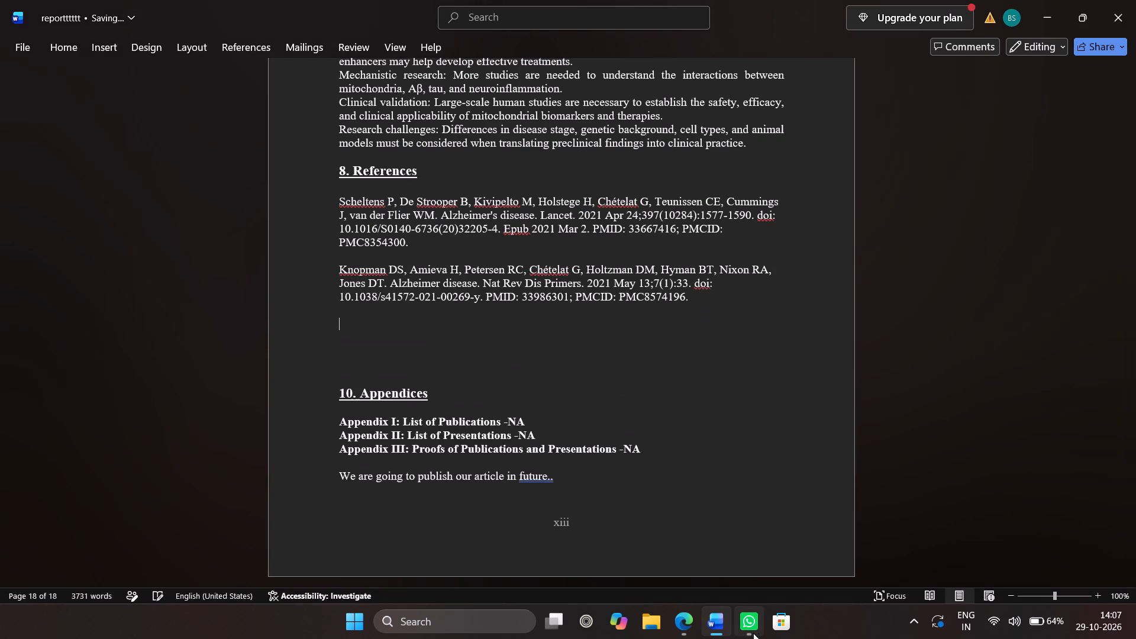
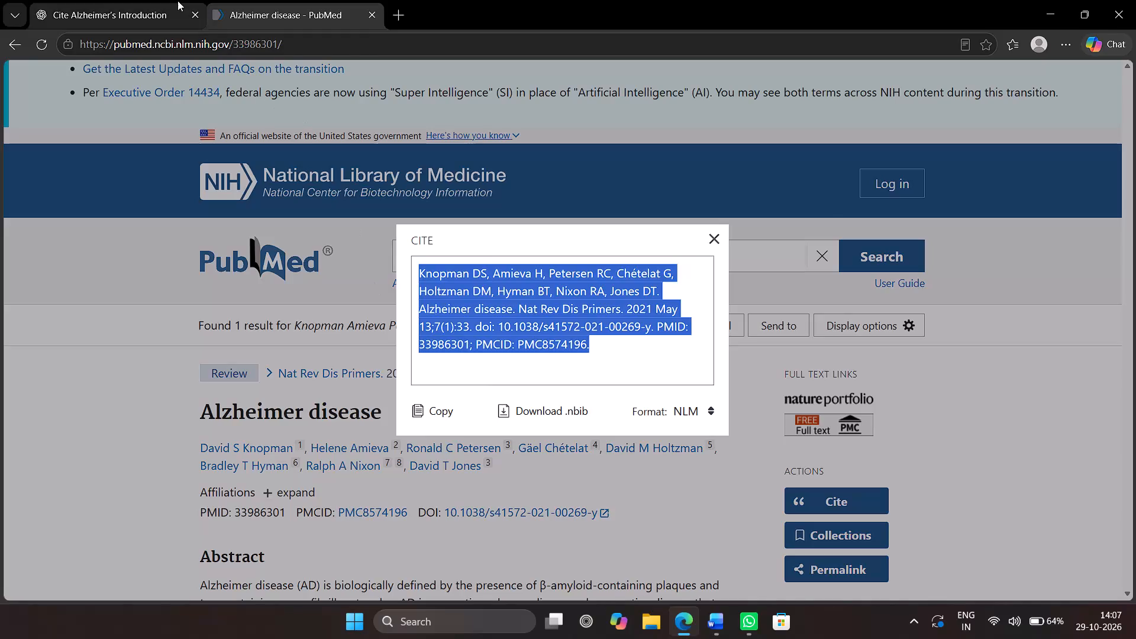
Copy the PubMed NLM citation for reference 3, Pérez Ortiz and Swerdlow (2019), and paste it below the Knopman entry in the Word report's References.
click(177, 4)
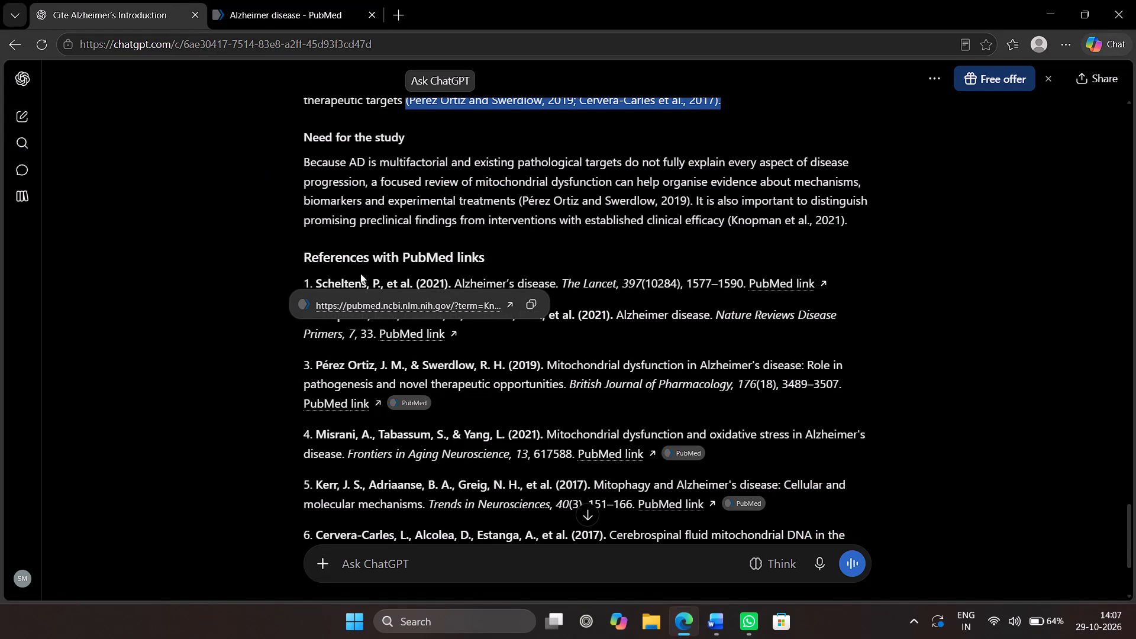
click(345, 405)
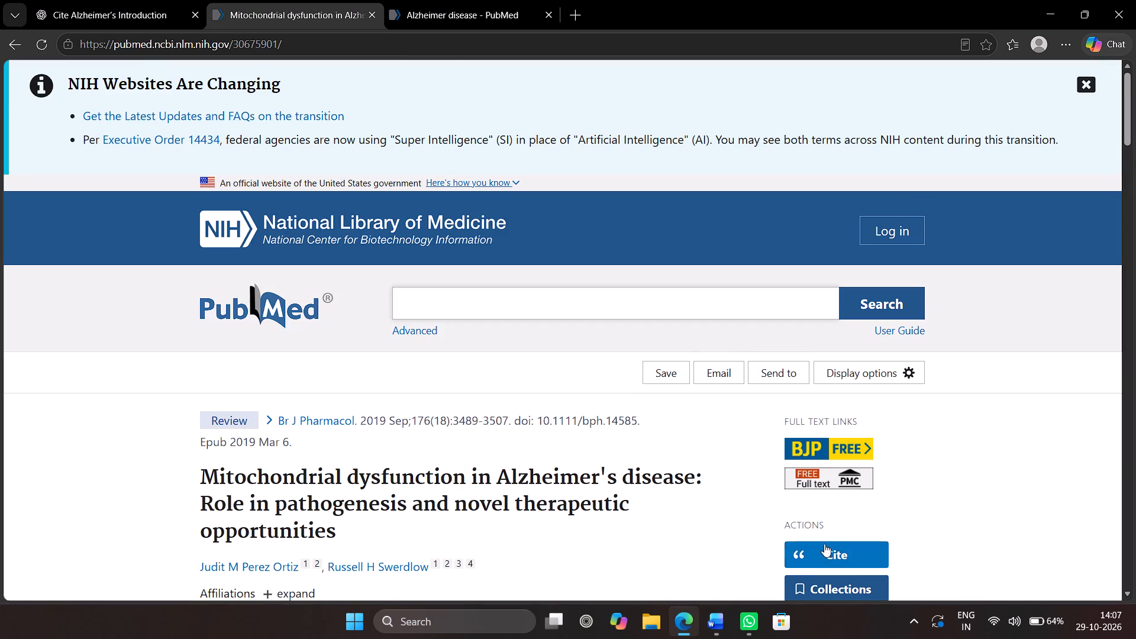
click(822, 548)
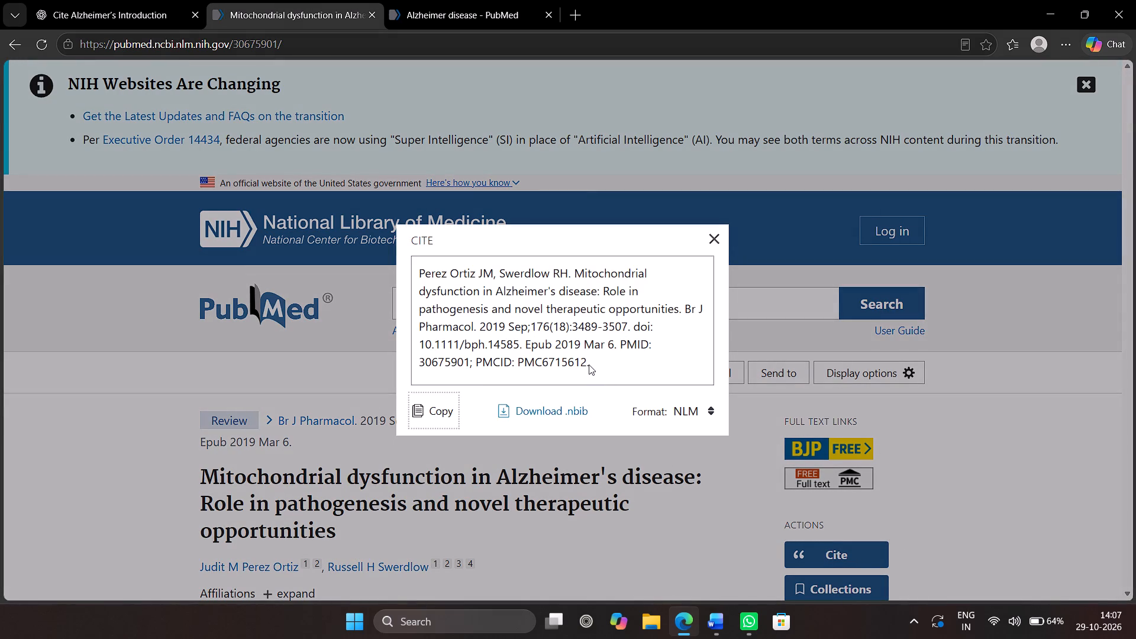
drag(589, 364, 420, 270)
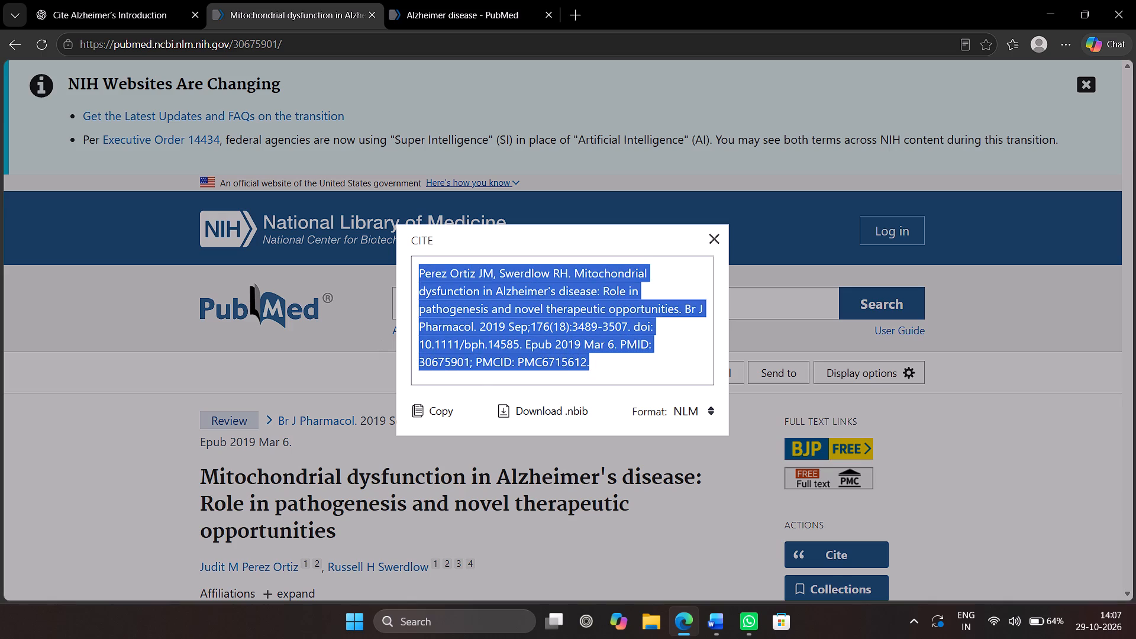
drag(420, 270, 419, 271)
key(ctrl+c)
click(714, 625)
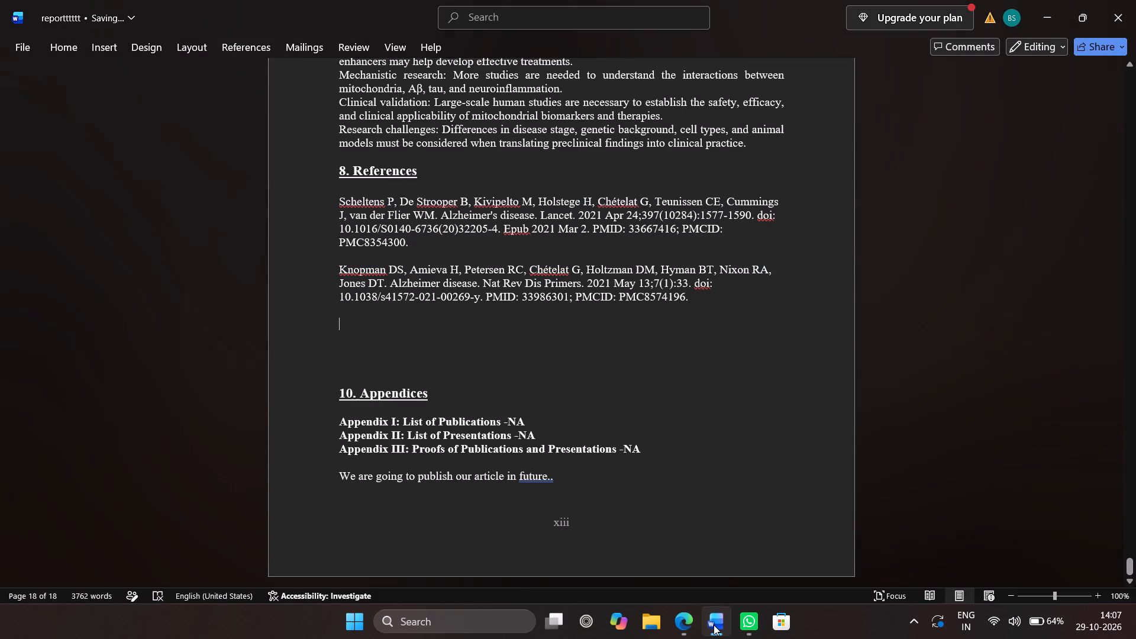
key(ctrl+v)
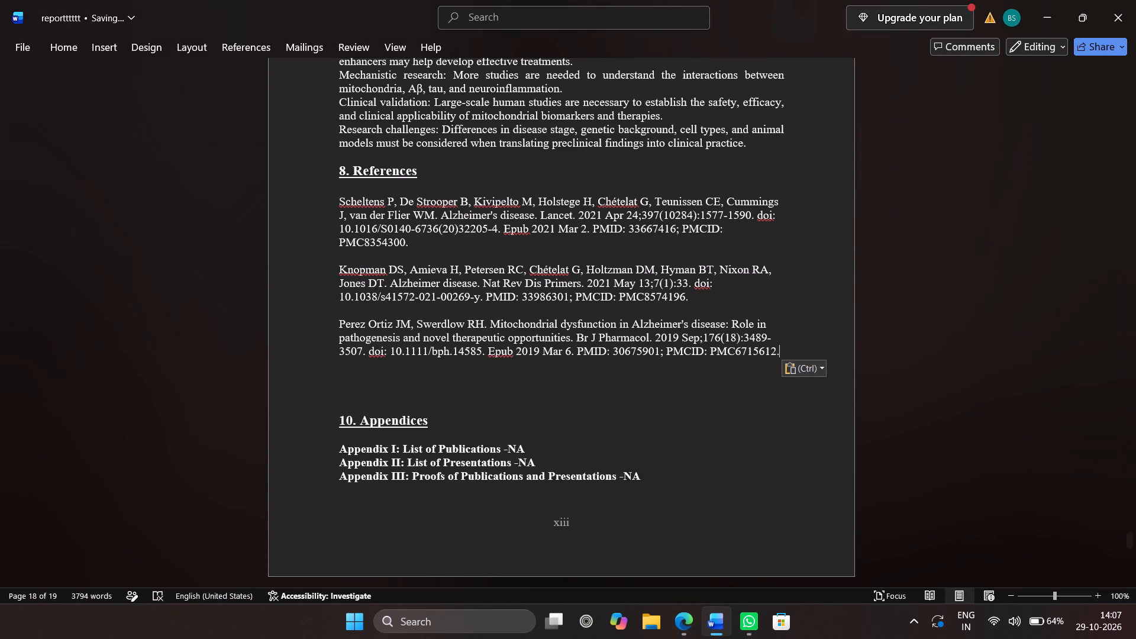
Review the report's table of contents, the in-text citations in the introduction, and the References section.
scroll(543, 472, up, 2)
scroll(809, 241, up, 8)
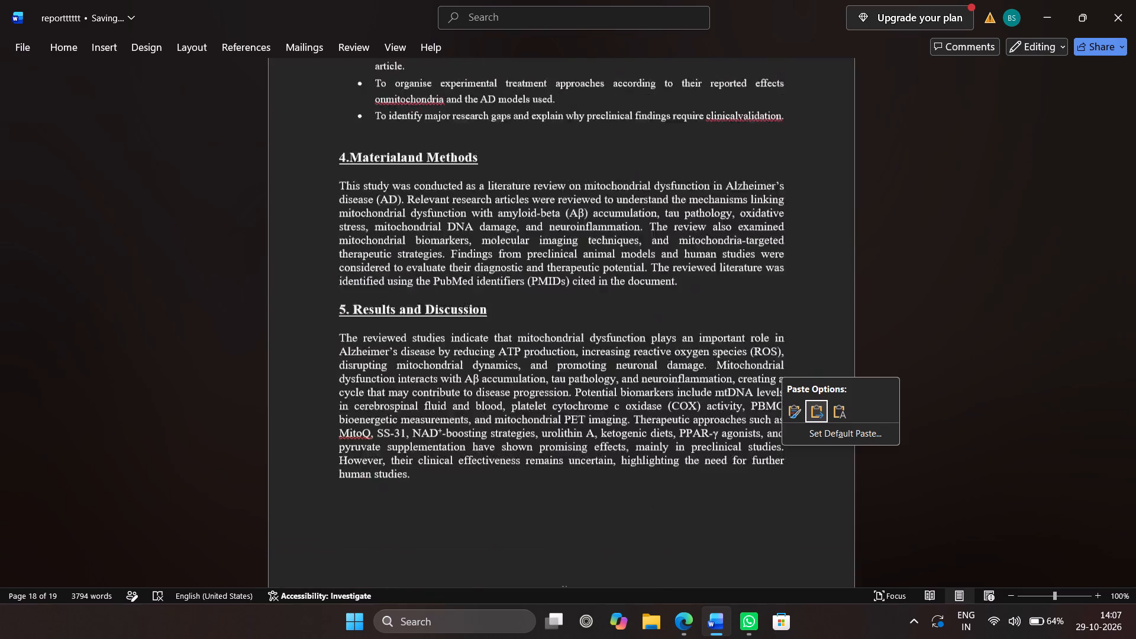
scroll(809, 241, up, 10)
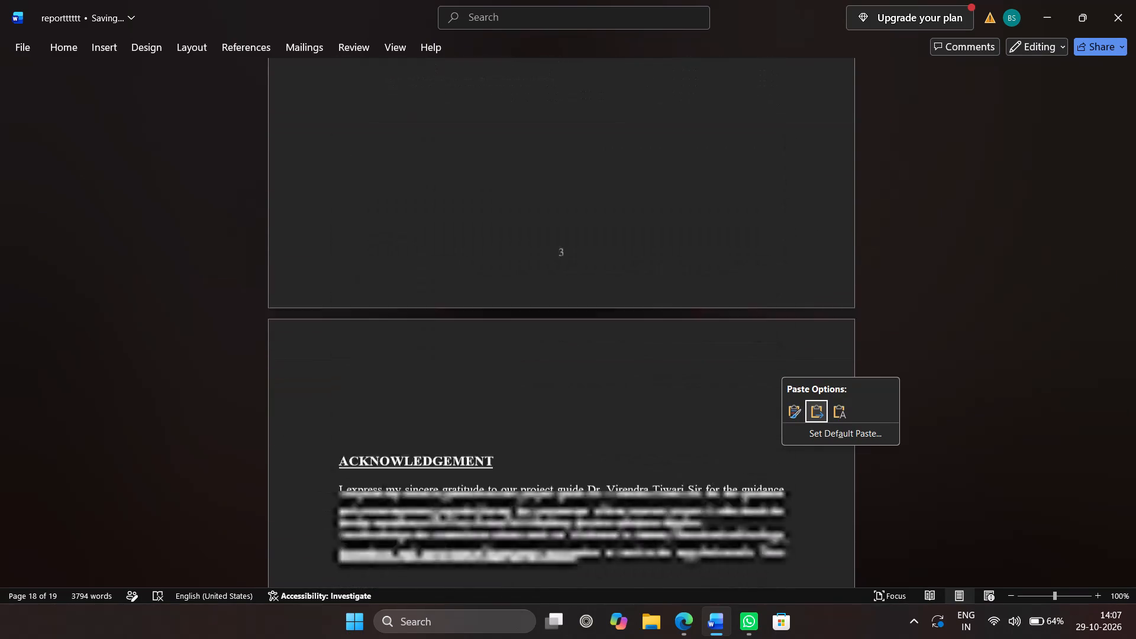
scroll(809, 241, down, 8)
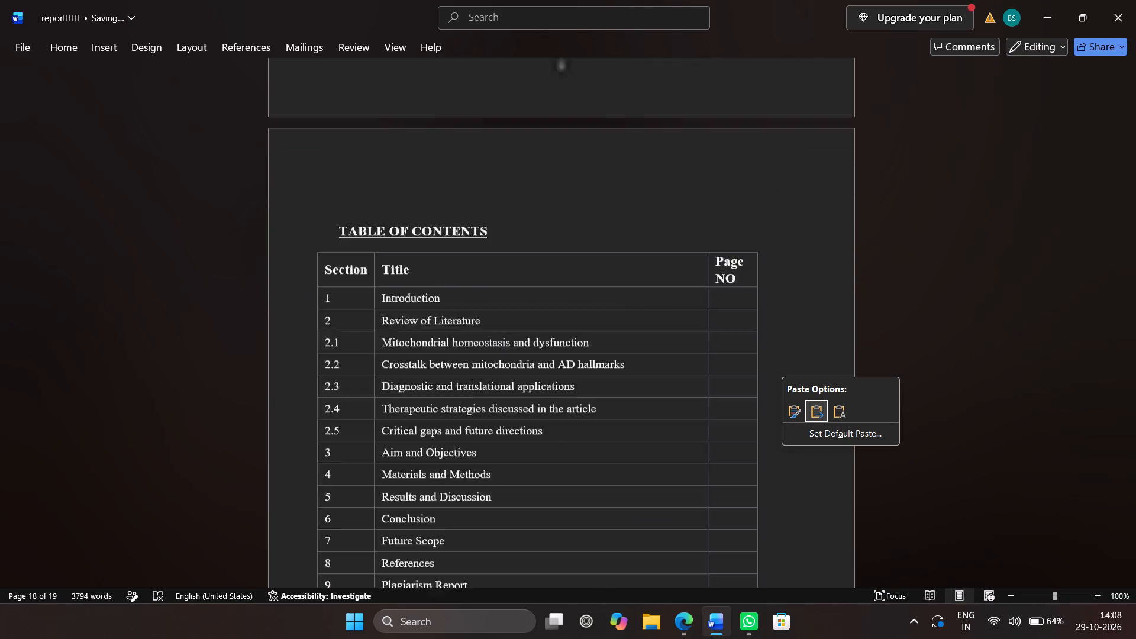
scroll(809, 241, down, 6)
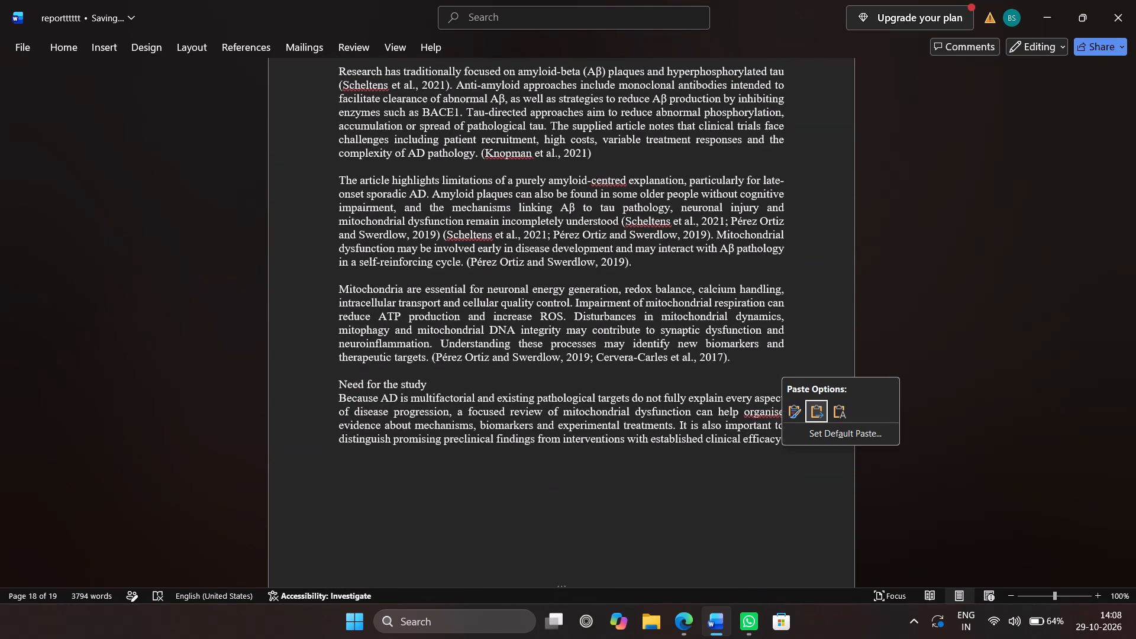
scroll(809, 241, down, 2)
click(966, 277)
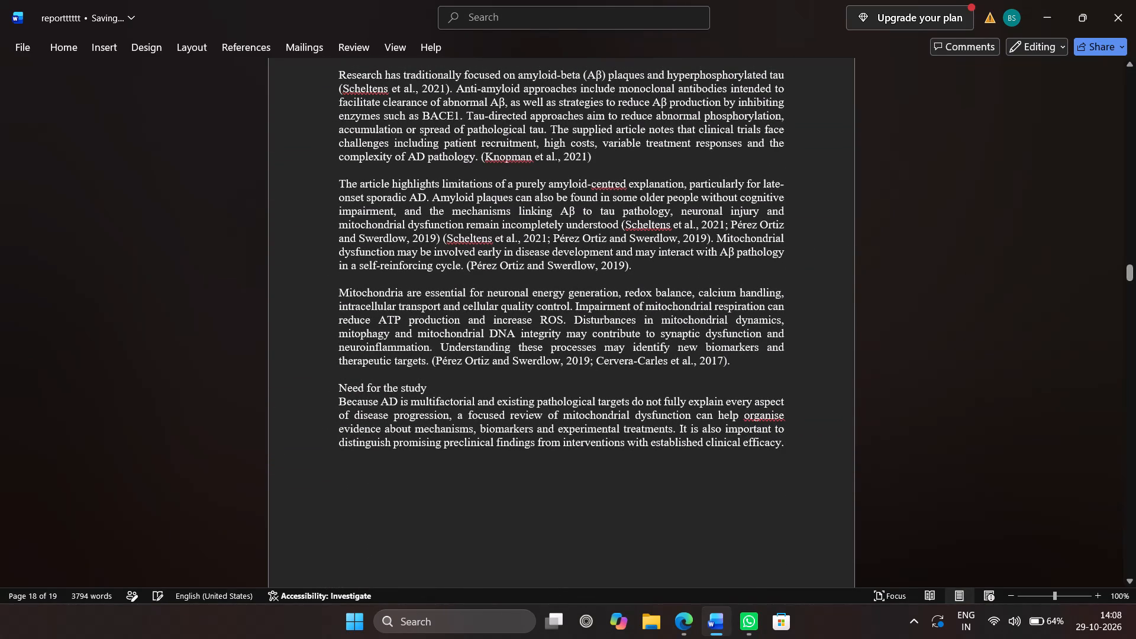
scroll(860, 299, up, 1)
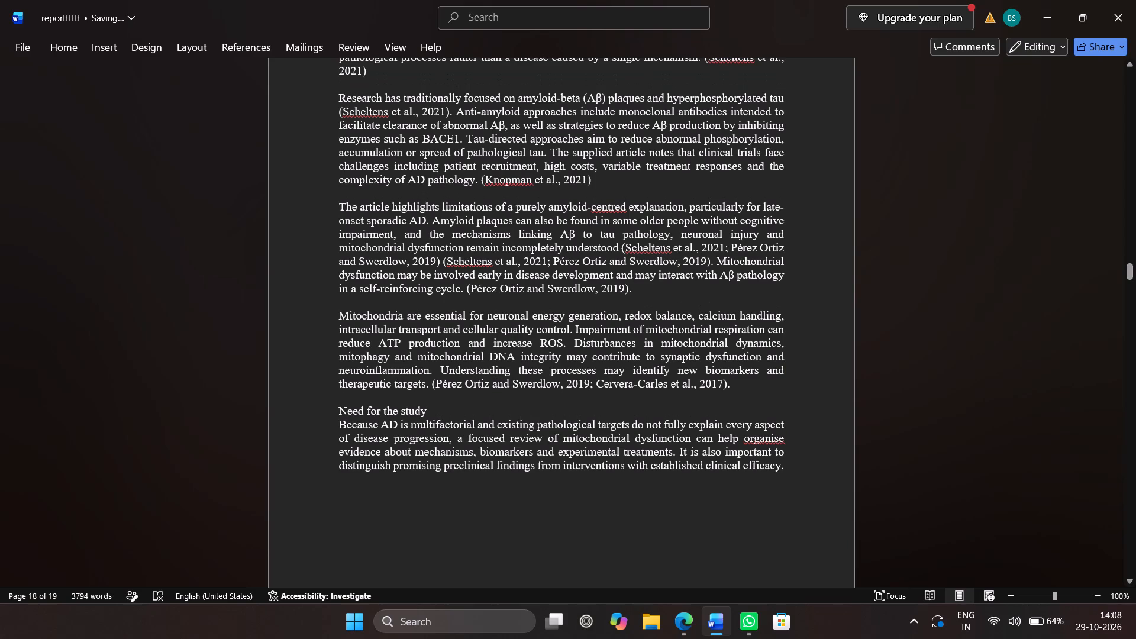
scroll(806, 379, down, 1)
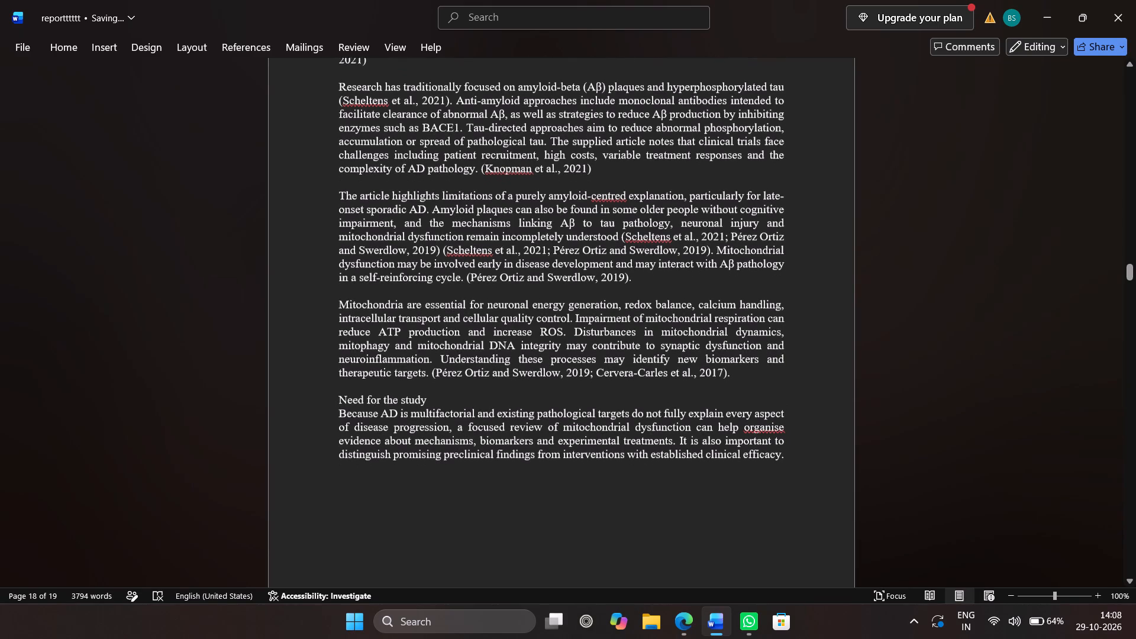
scroll(806, 379, down, 1)
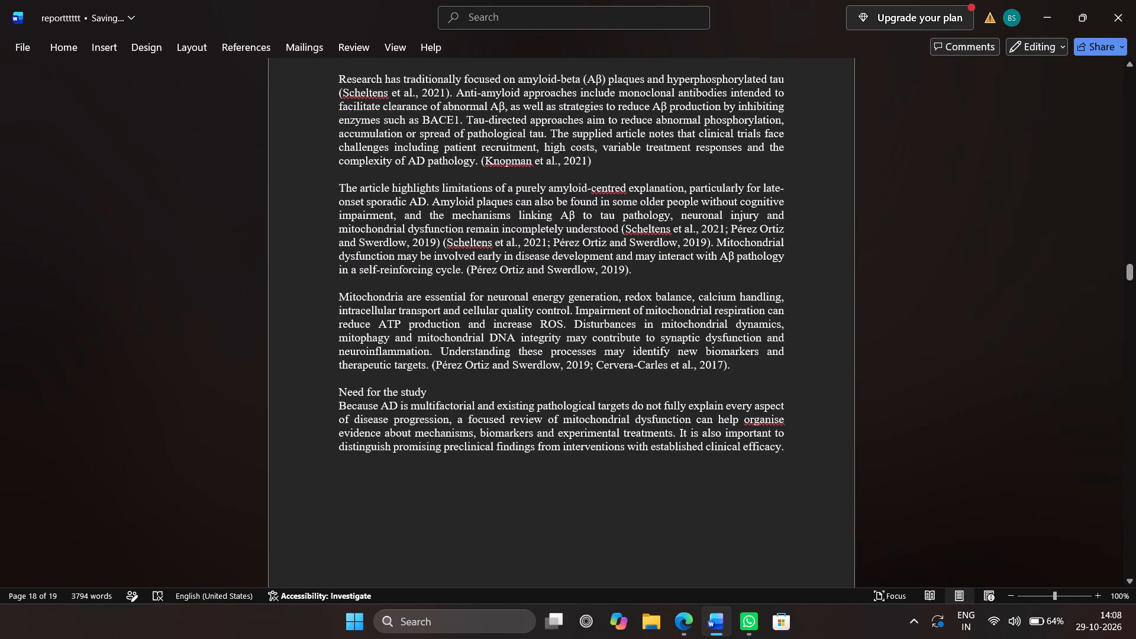
scroll(806, 379, down, 4)
scroll(806, 379, down, 20)
scroll(806, 379, down, 1)
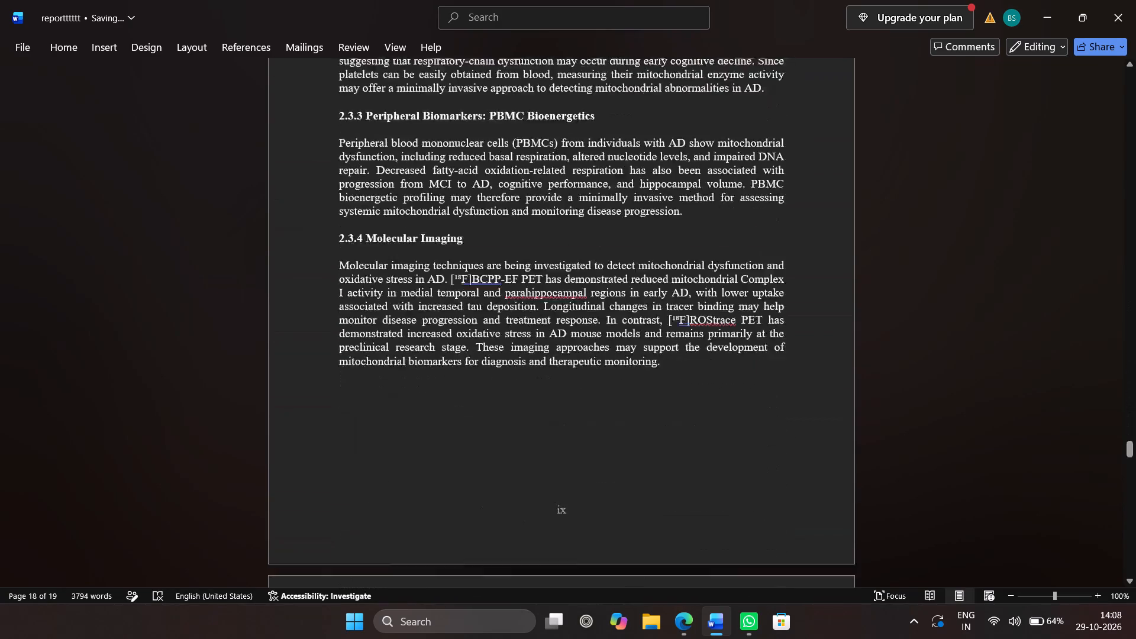
scroll(806, 379, down, 12)
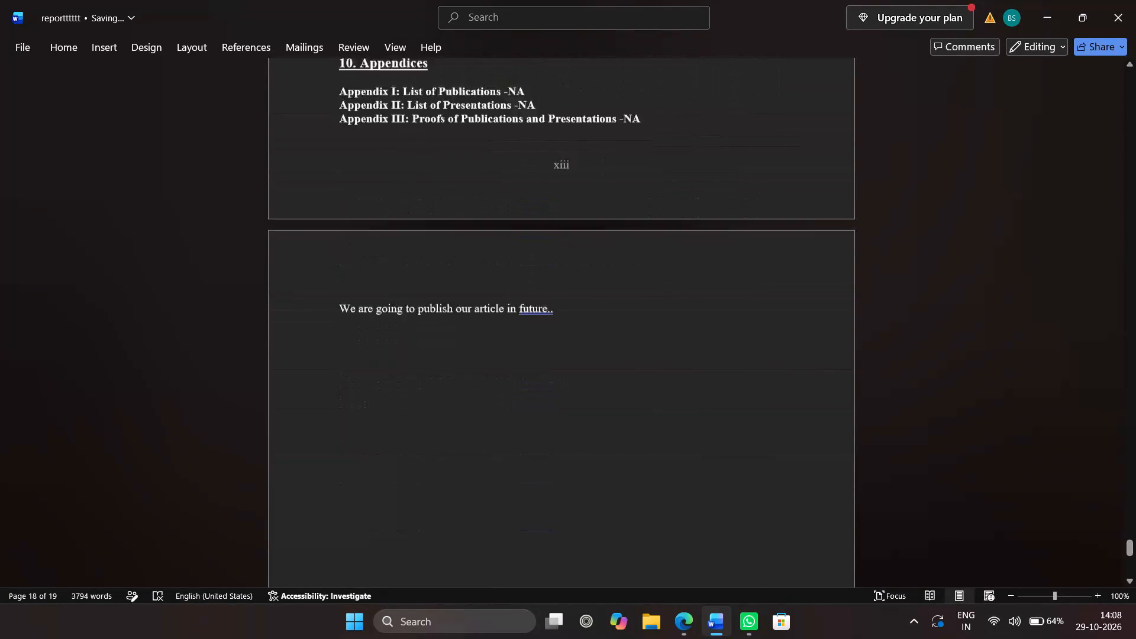
scroll(806, 379, up, 1)
scroll(628, 467, up, 1)
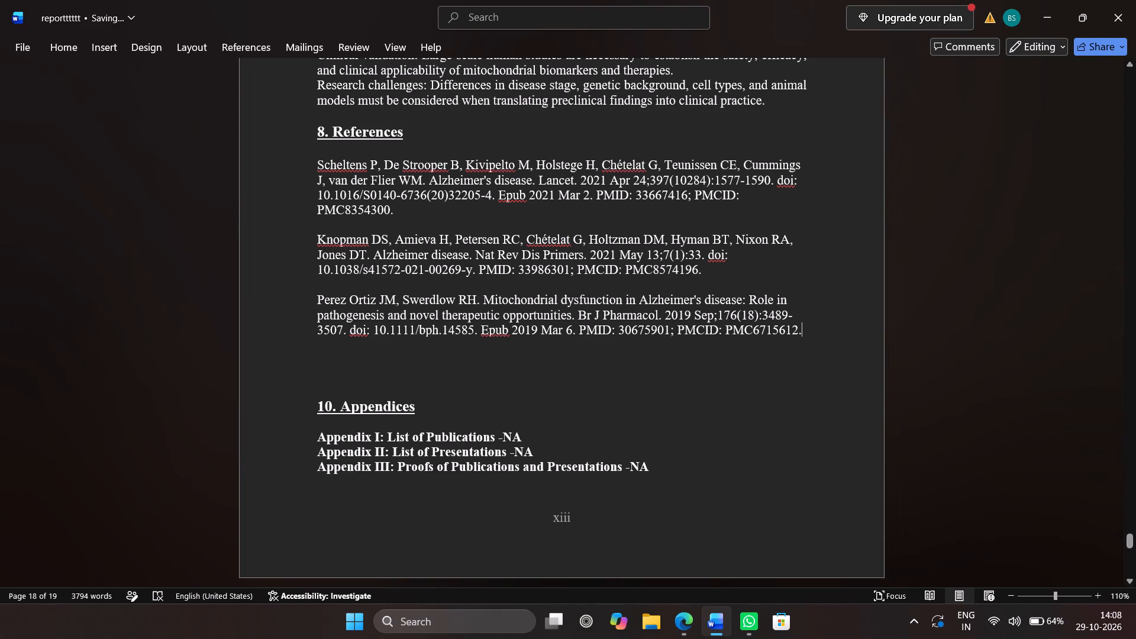
scroll(628, 467, up, 1)
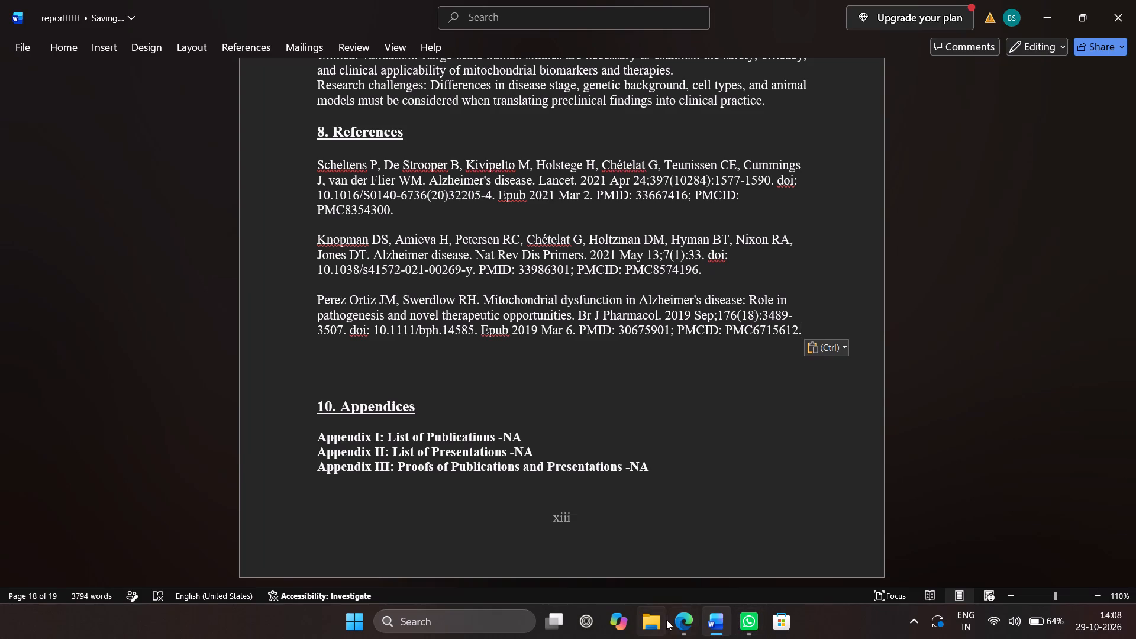
click(677, 622)
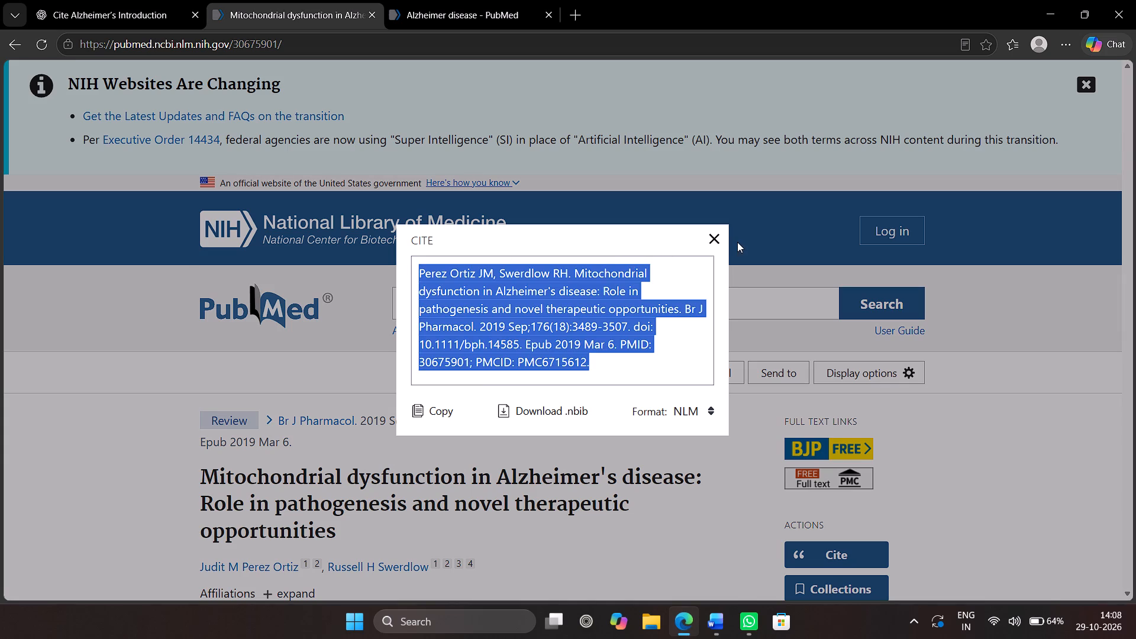
click(717, 238)
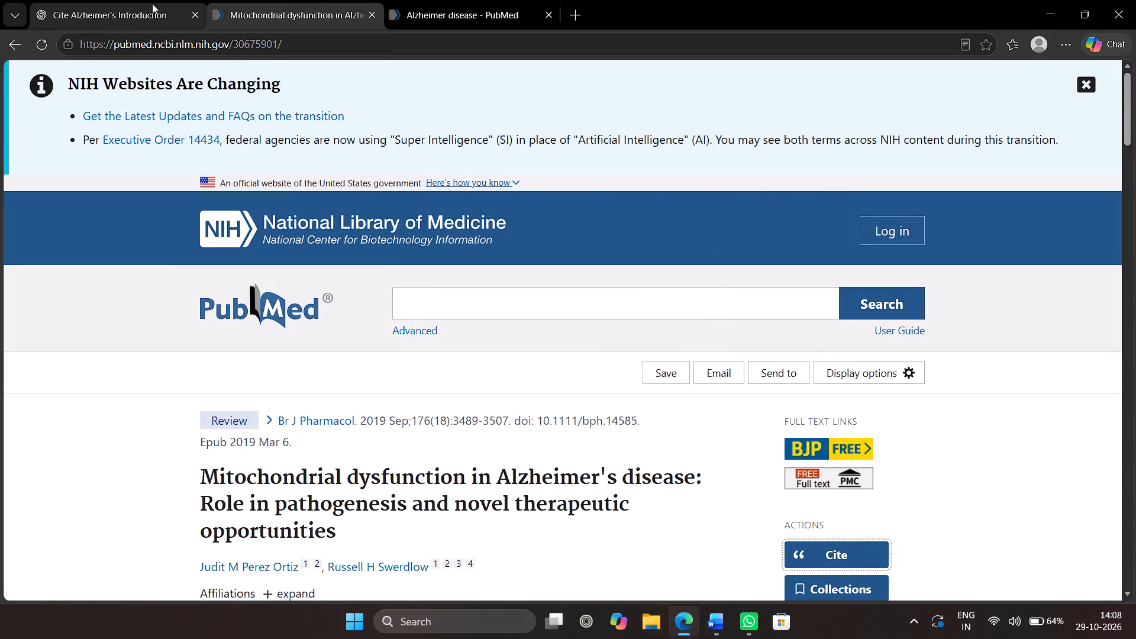
click(152, 4)
scroll(348, 279, down, 1)
scroll(348, 279, right, 1)
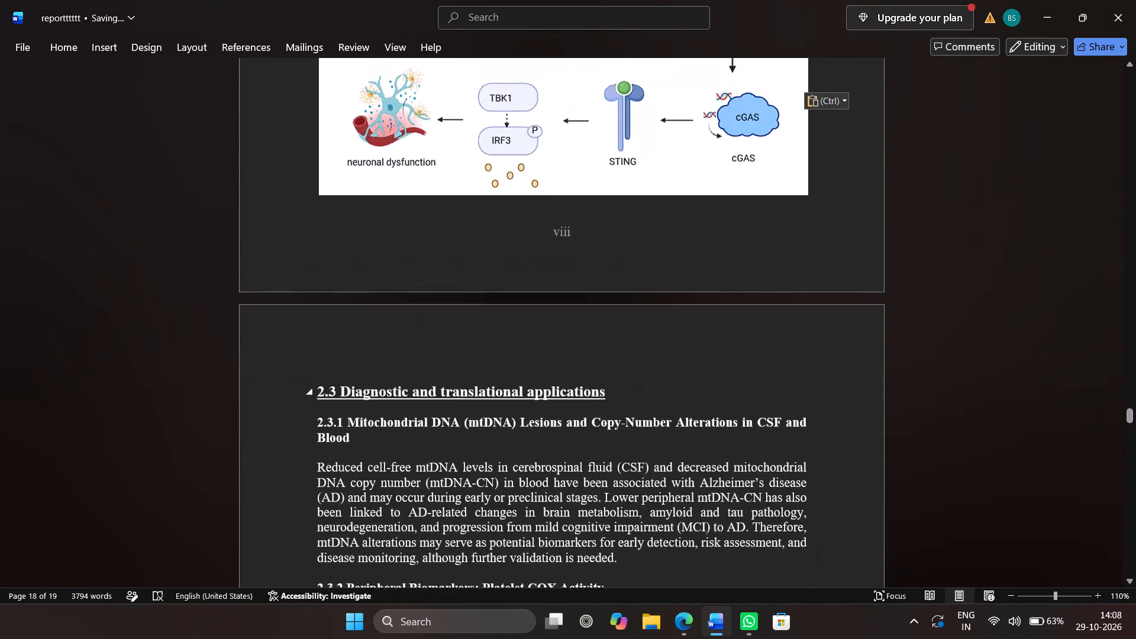
scroll(648, 435, up, 10)
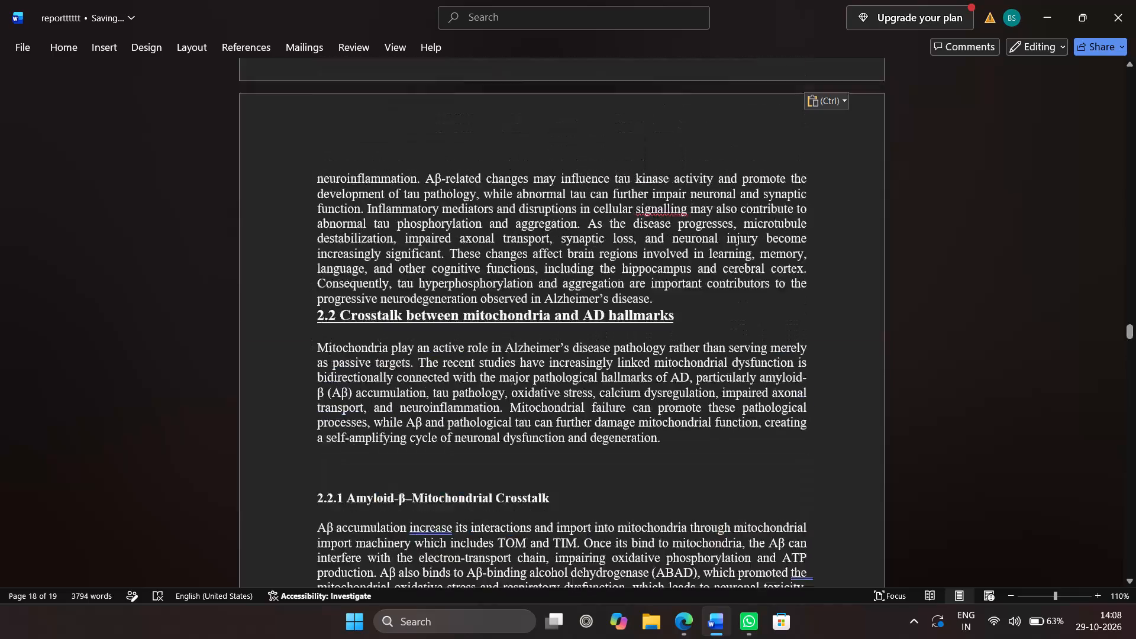
scroll(648, 435, up, 4)
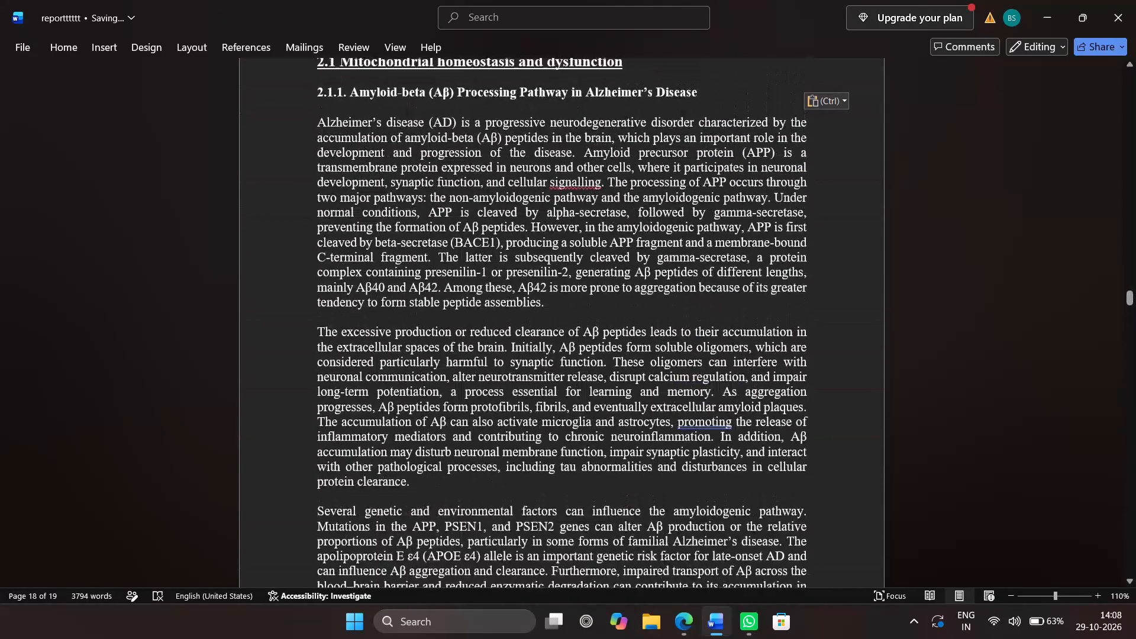
scroll(648, 435, up, 2)
scroll(648, 435, down, 1)
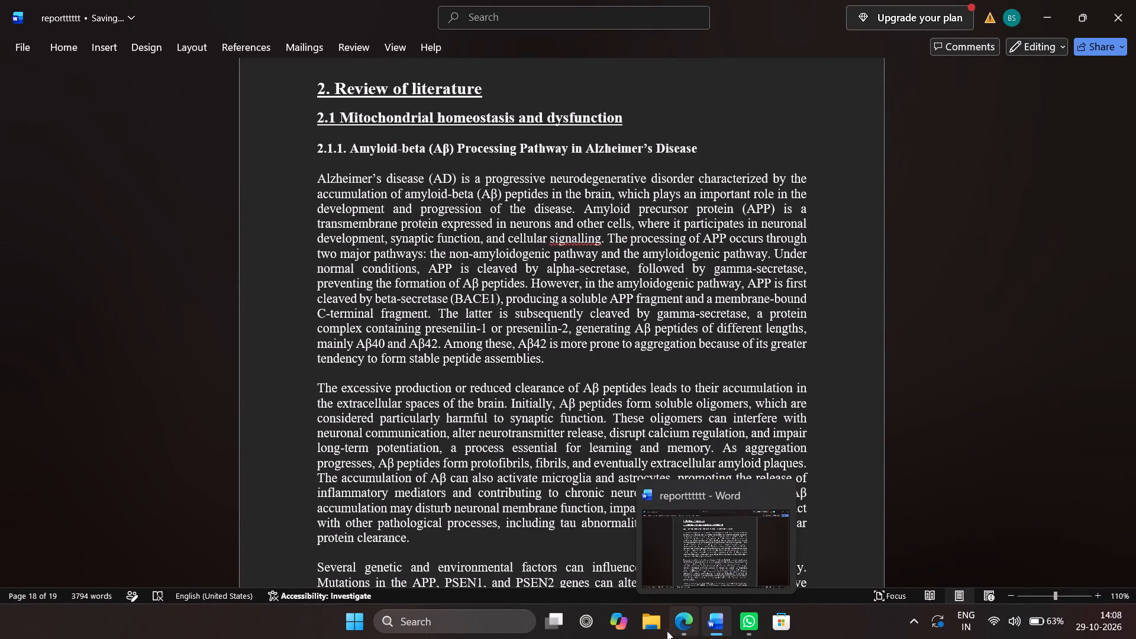
Switch to File Explorer to access the recently used files.
click(647, 637)
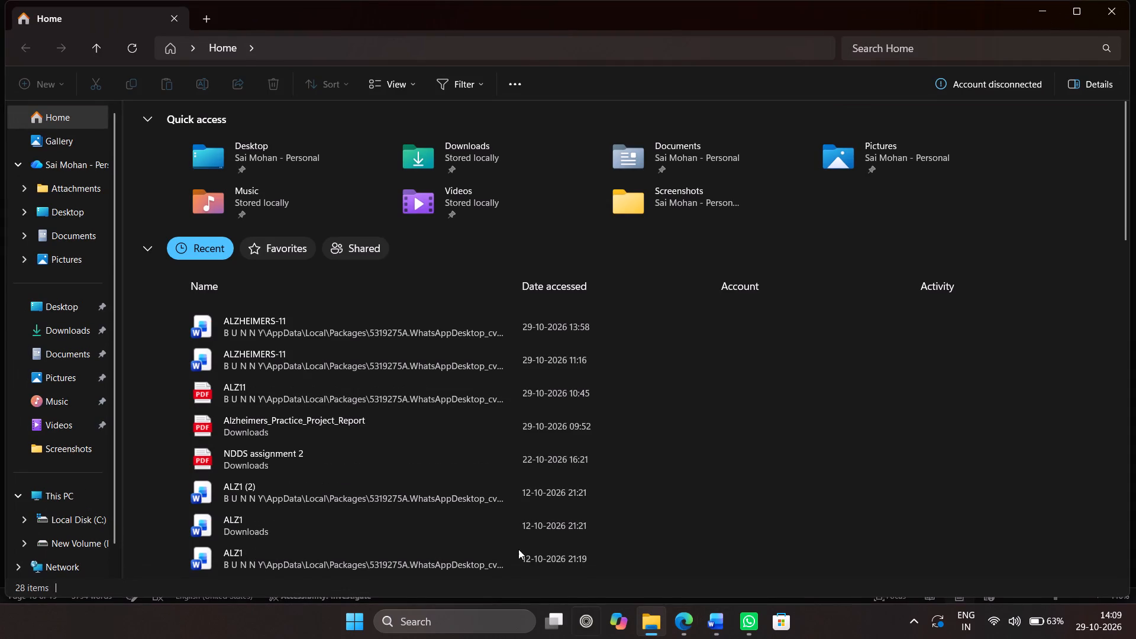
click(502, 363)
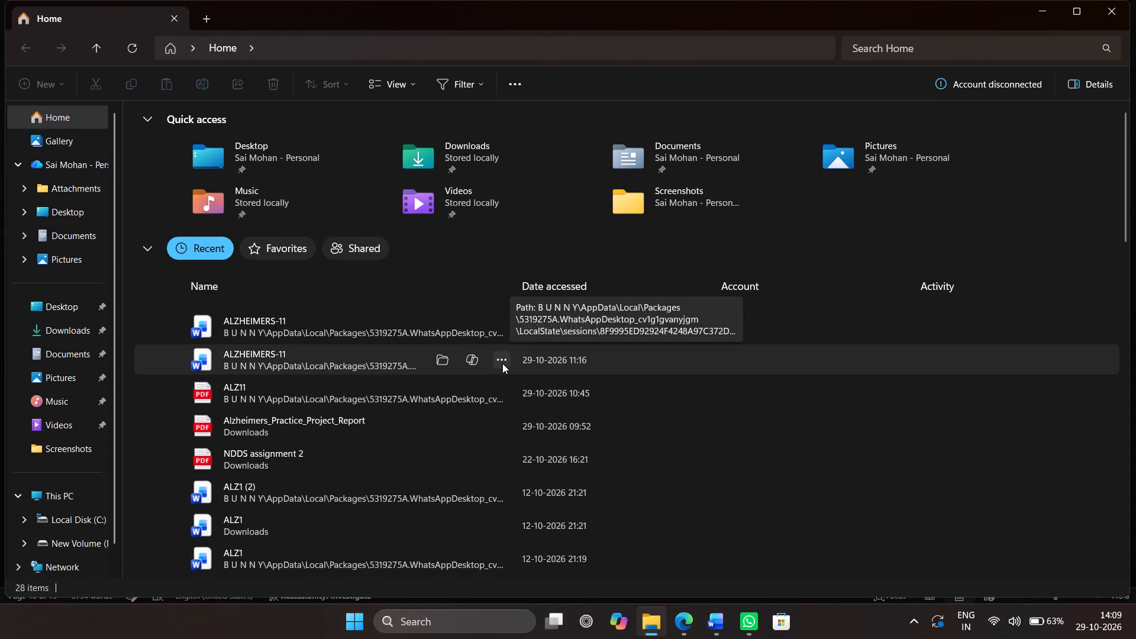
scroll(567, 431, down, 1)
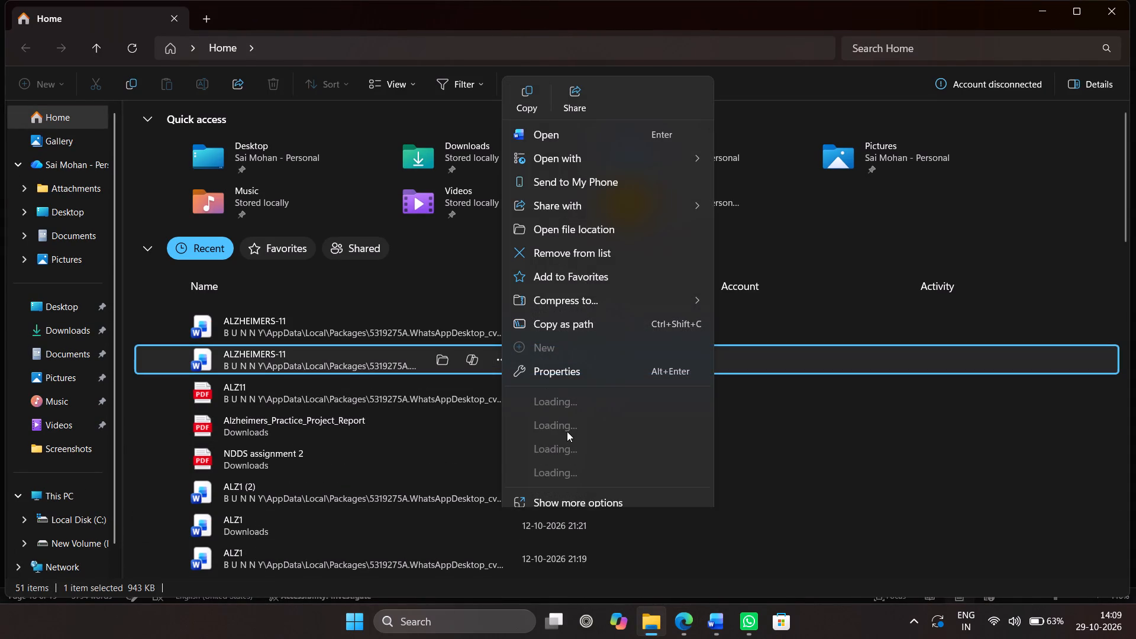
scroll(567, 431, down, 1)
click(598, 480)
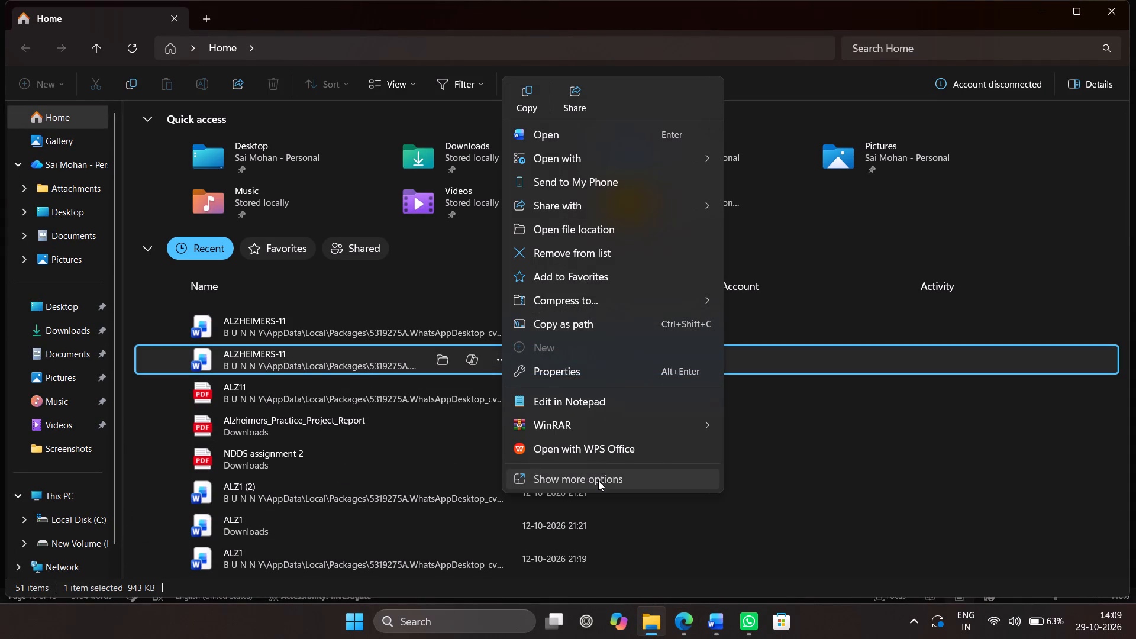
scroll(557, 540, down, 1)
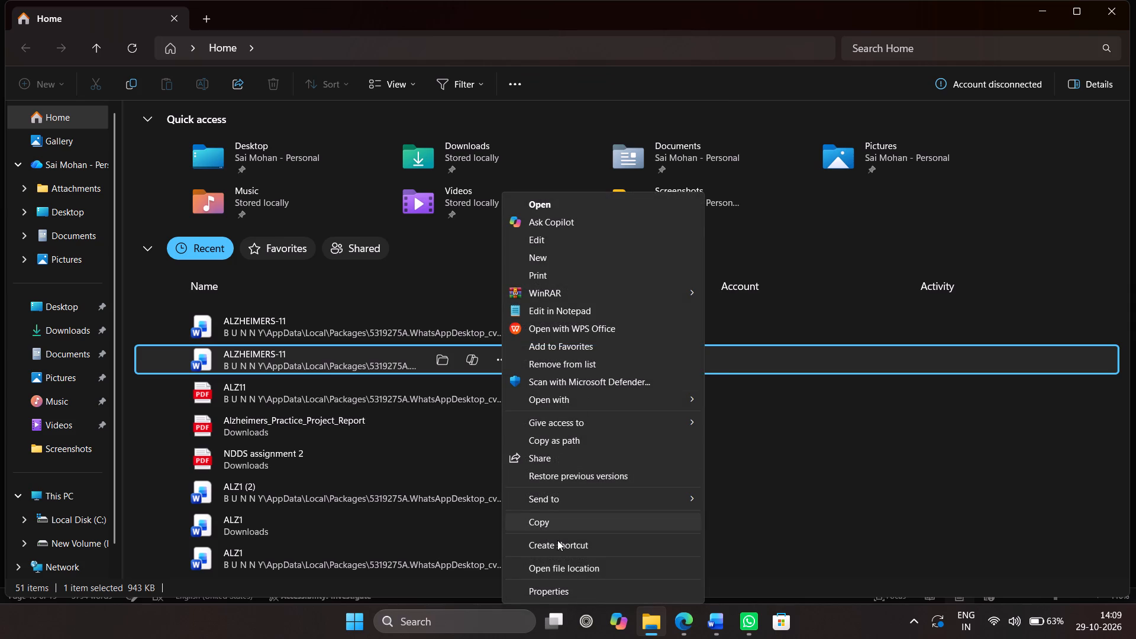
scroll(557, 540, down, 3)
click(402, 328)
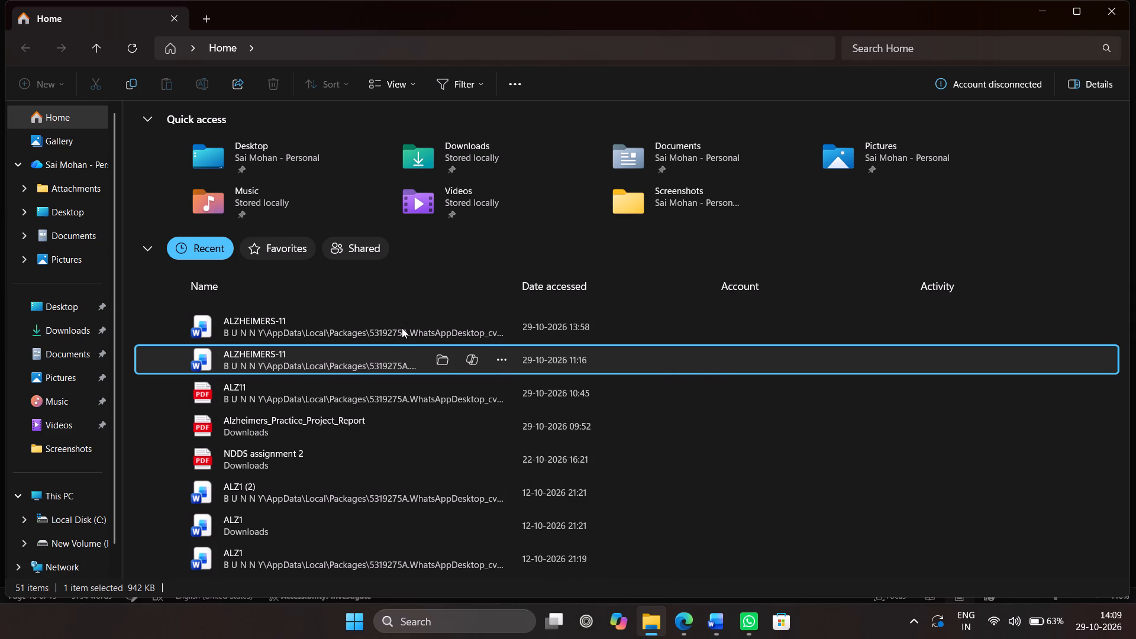
Open the most recently accessed ALZHEIMERS-11 document.
double_click(402, 328)
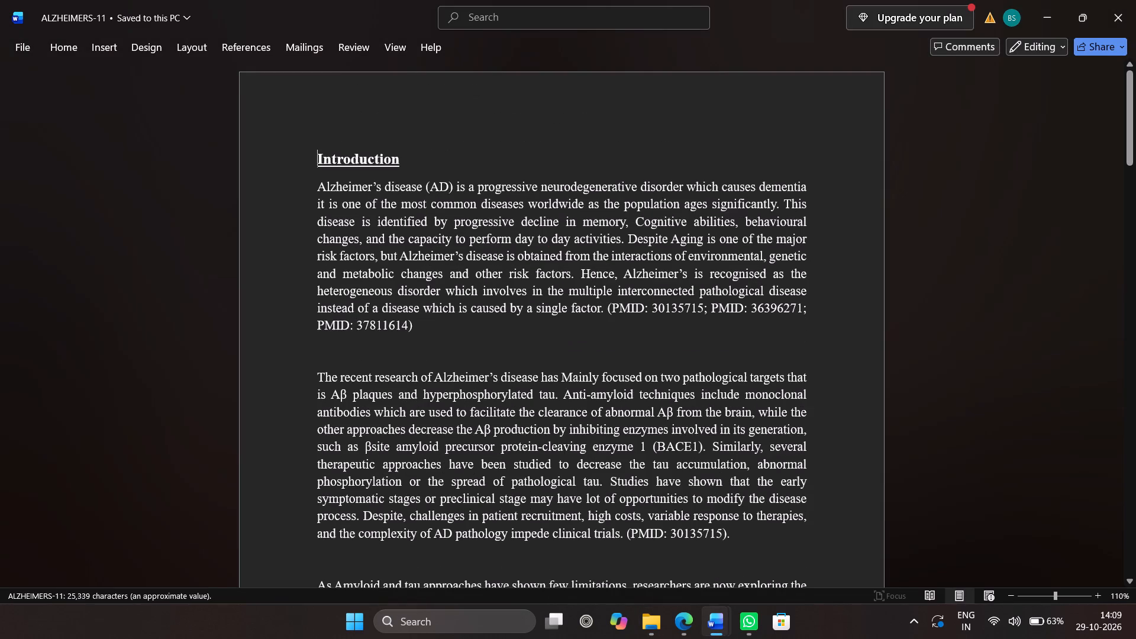
Move the text from "mitochondrial dysfunction and Aβ pathology" through "PMID: 41835065)" from below the pathway table to after "Hence," in the Introduction.
scroll(402, 328, down, 4)
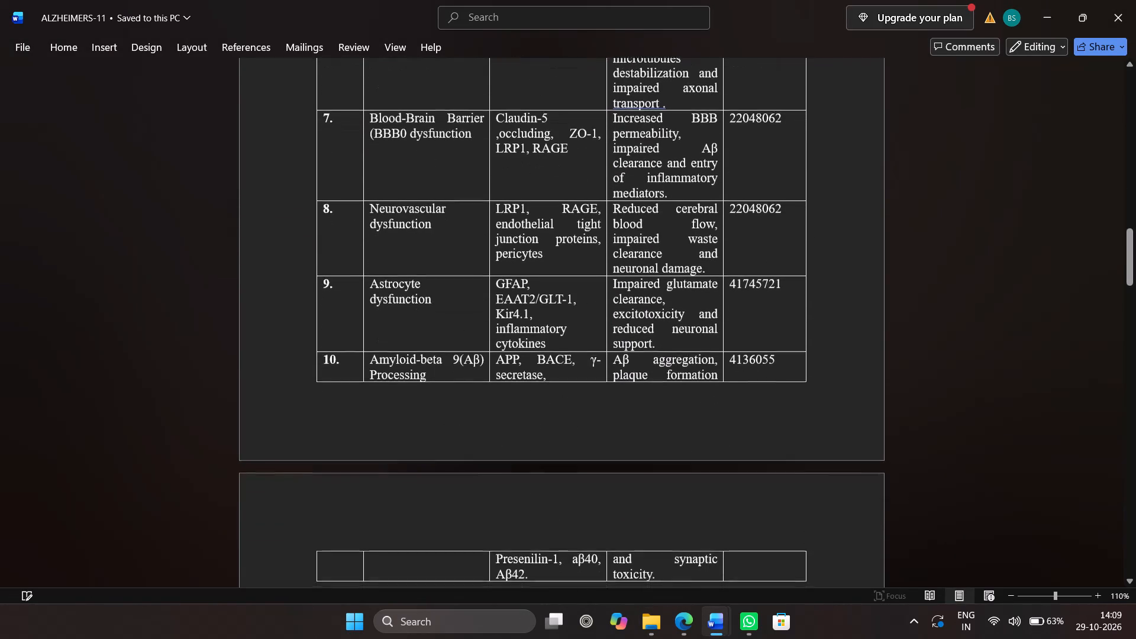
scroll(402, 328, down, 1)
scroll(402, 328, up, 1)
scroll(402, 328, down, 3)
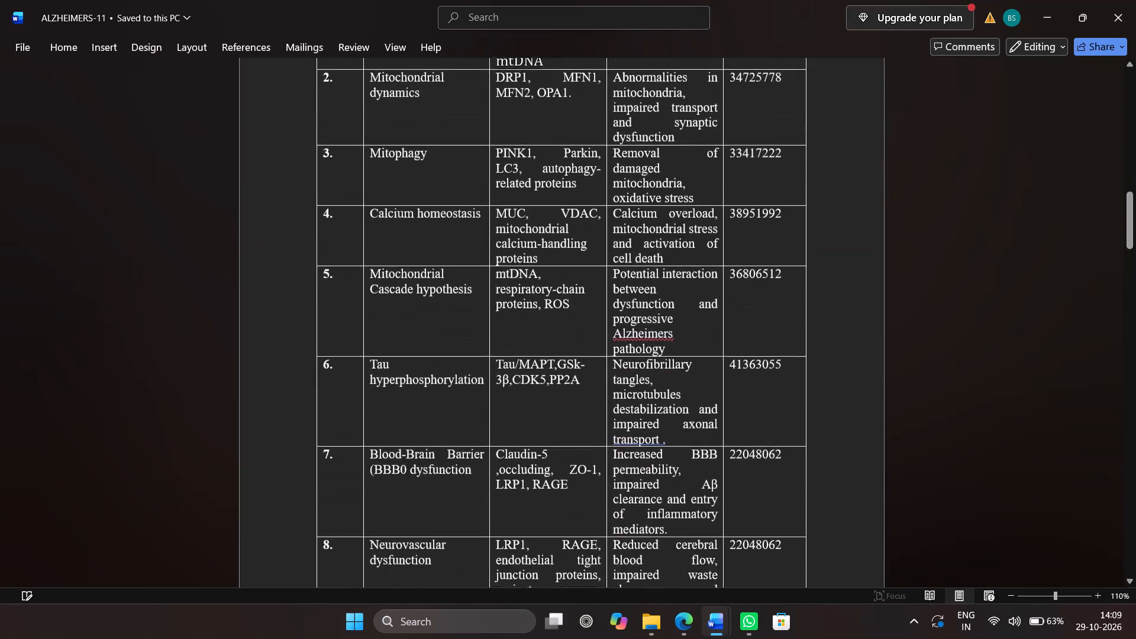
scroll(402, 328, down, 2)
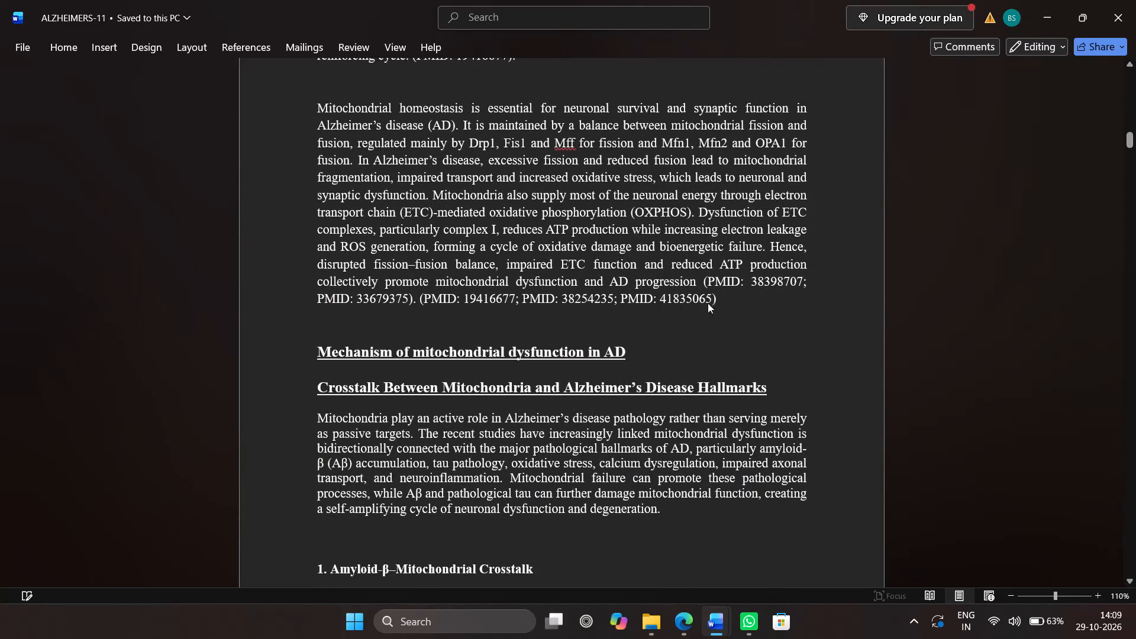
drag(728, 298, 387, 206)
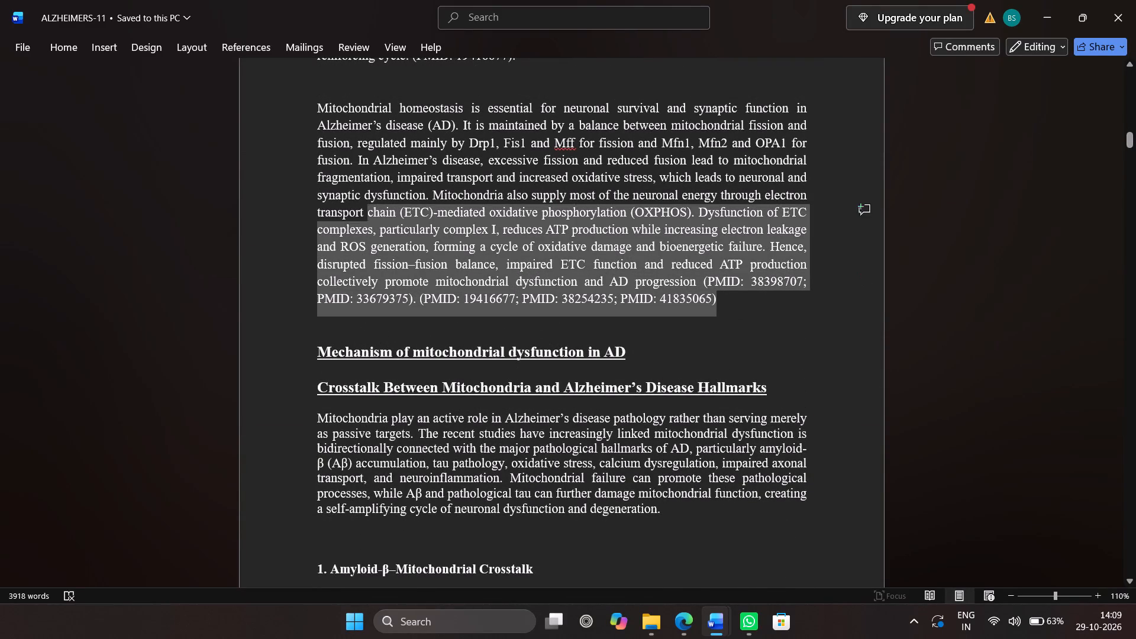
drag(387, 206, 339, 296)
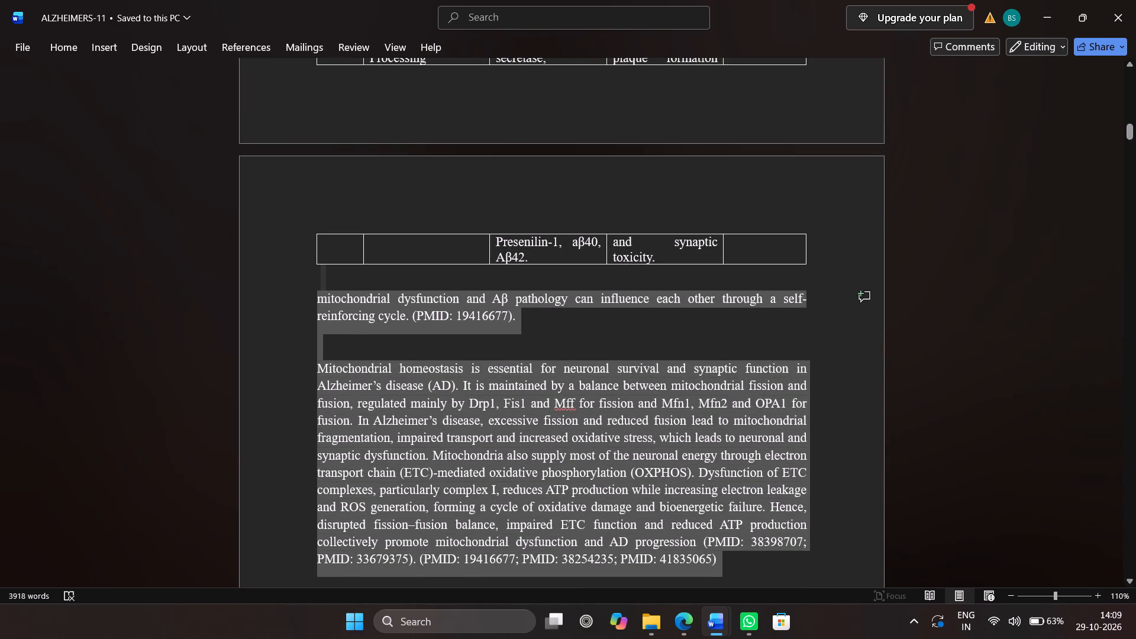
drag(339, 296, 321, 301)
key(ctrl+c)
key(BackSpace)
scroll(321, 301, up, 3)
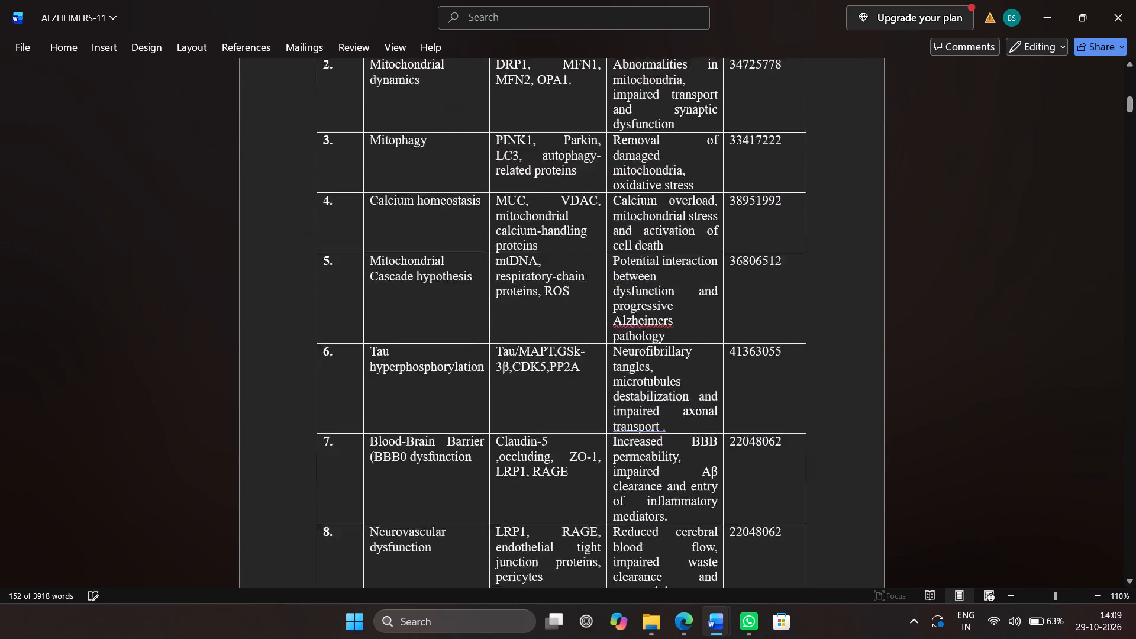
scroll(321, 301, up, 1)
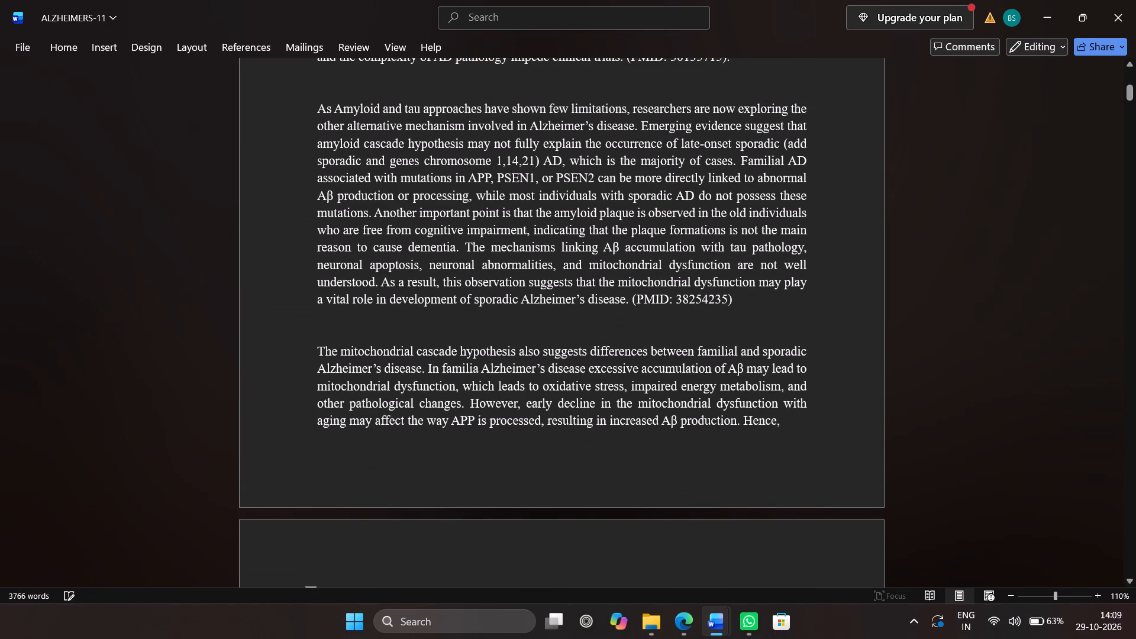
click(784, 425)
key(space)
key(ctrl+v)
Copy the heading "Mechanism of mitochondrial dysfunction in AD" from below the pathway table and paste it on the empty line above the table.
scroll(784, 425, down, 1)
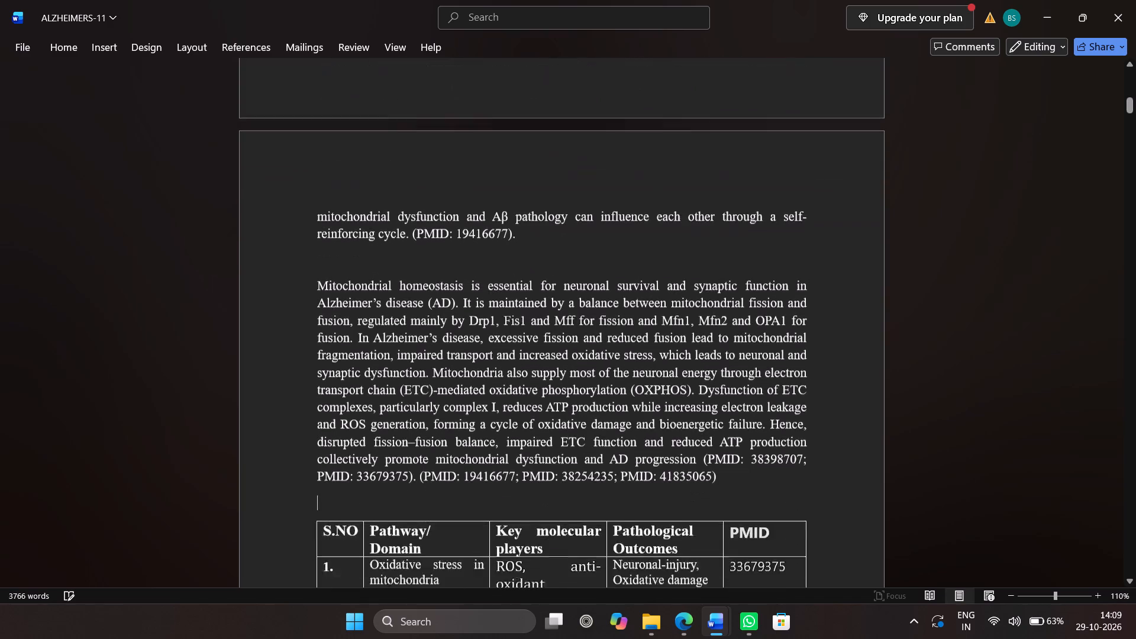
scroll(784, 425, down, 2)
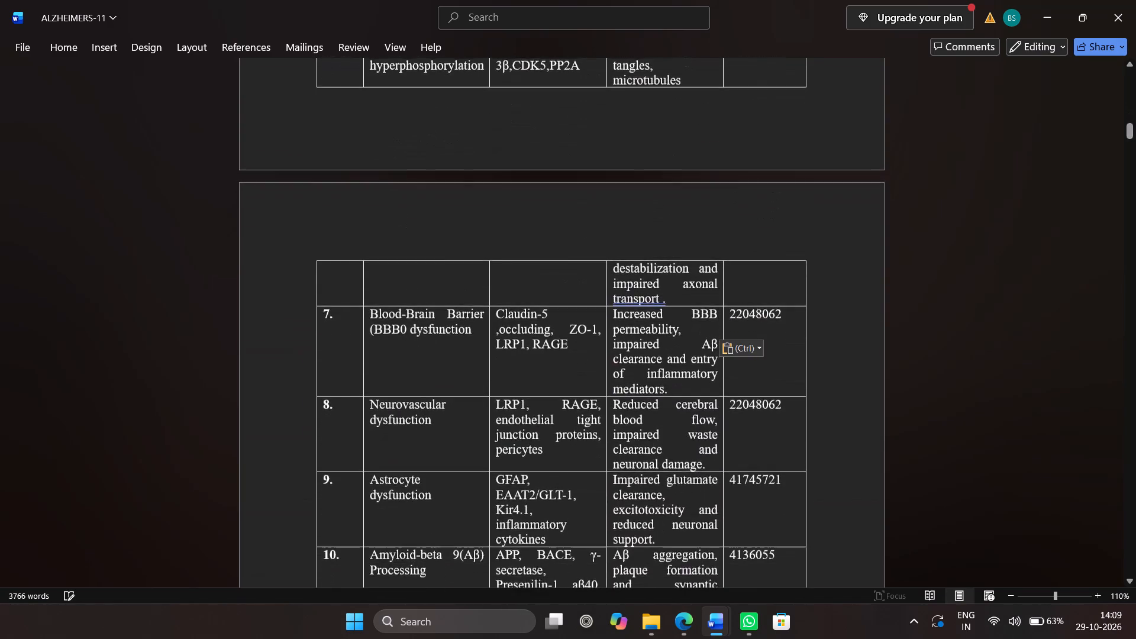
scroll(784, 425, down, 1)
scroll(784, 425, up, 1)
scroll(784, 425, down, 2)
scroll(784, 425, up, 1)
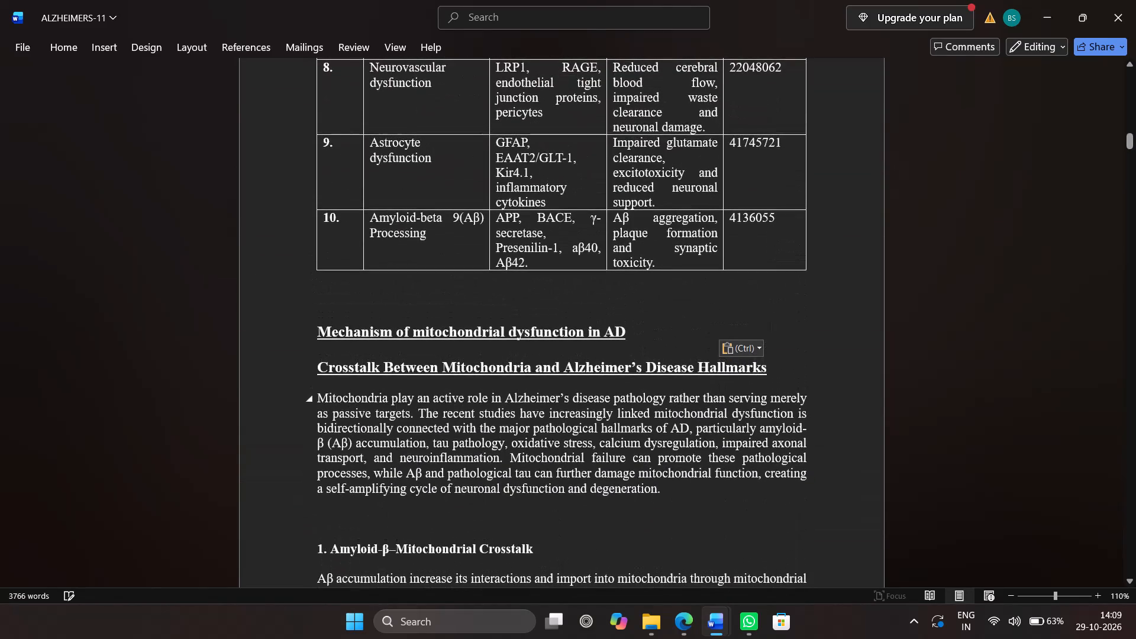
drag(632, 330, 360, 324)
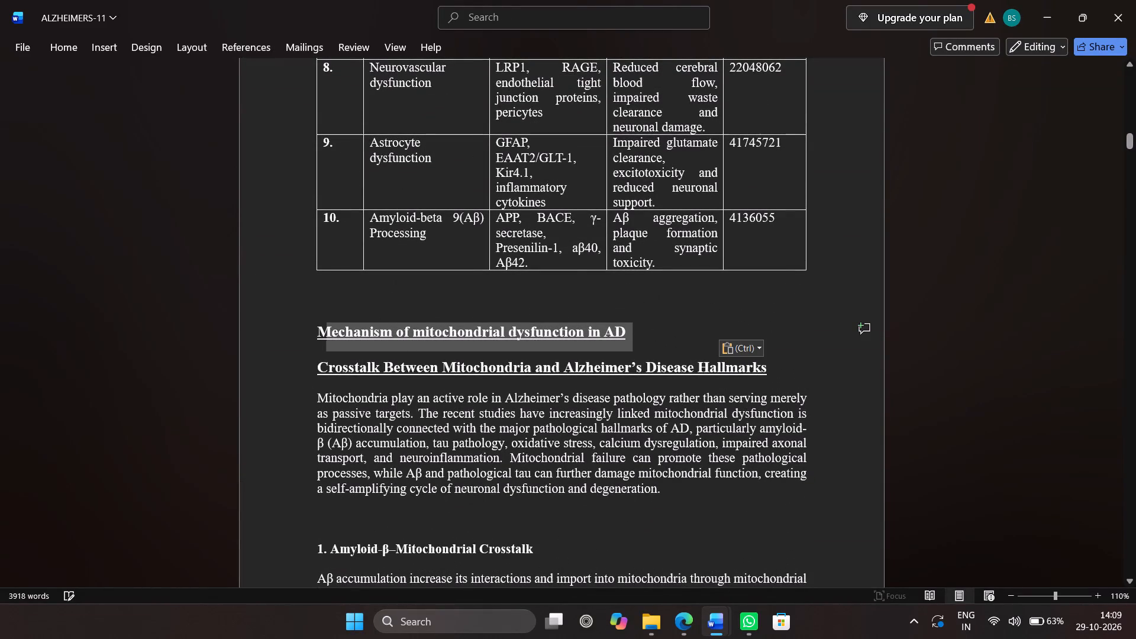
drag(360, 324, 325, 327)
key(ctrl+c)
scroll(325, 327, up, 1)
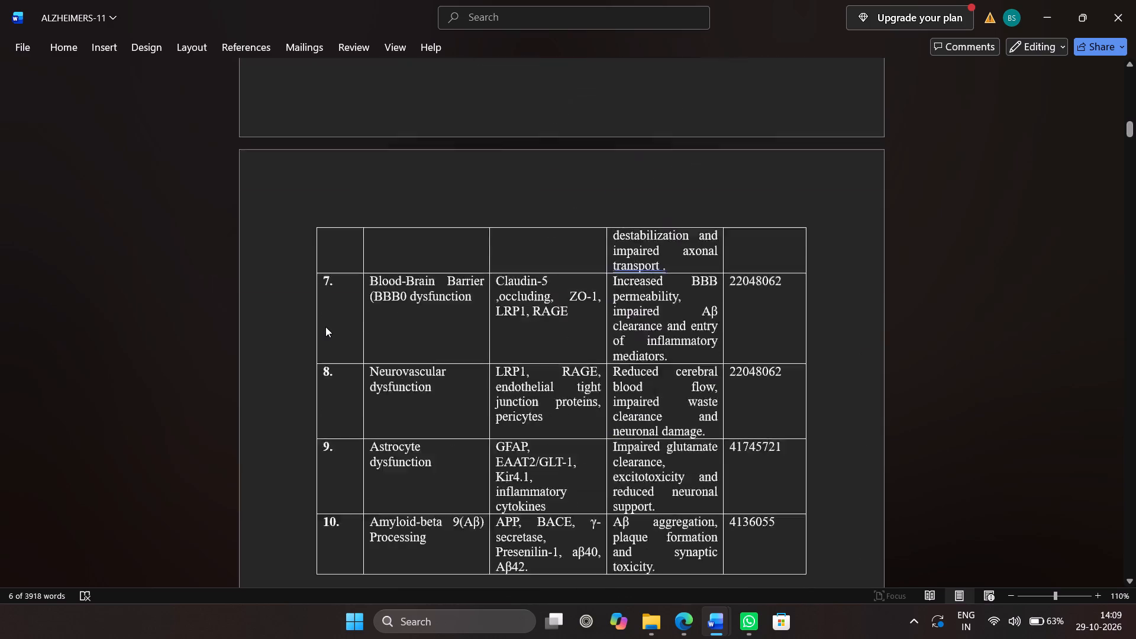
scroll(325, 327, up, 4)
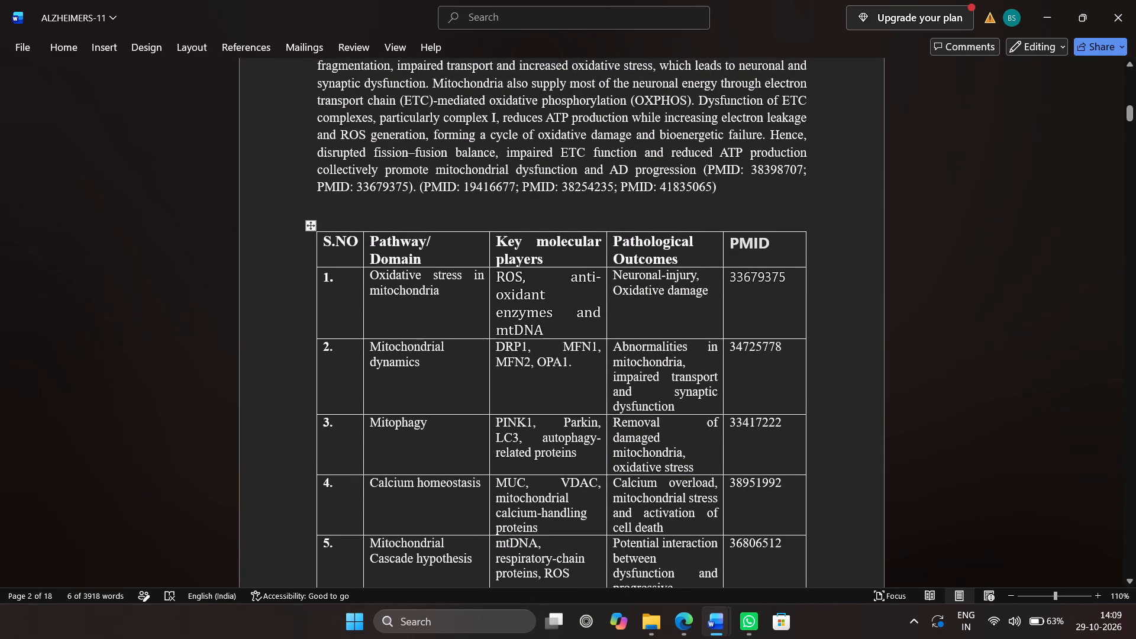
click(335, 216)
key(ctrl+v)
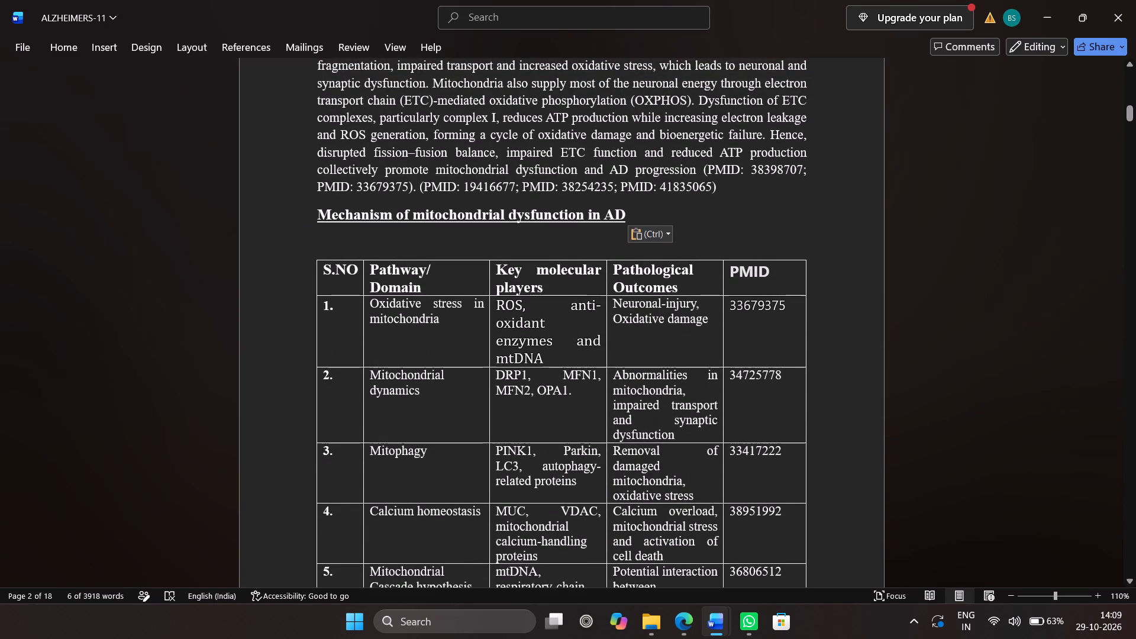
Insert a blank line between the last Introduction paragraph and the heading "Mechanism of mitochondrial dysfunction in AD".
click(725, 206)
click(727, 197)
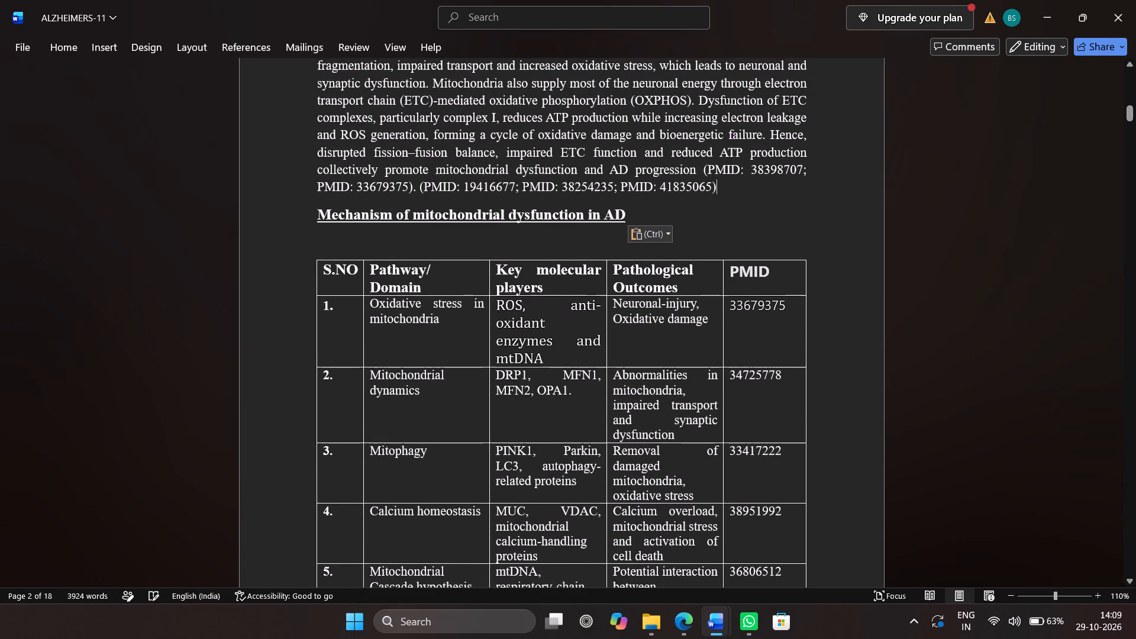
key(Return)
Delete the duplicate heading "Mechanism of mitochondrial dysfunction in AD" below the pathway table, together with the blank line before it.
scroll(727, 197, down, 2)
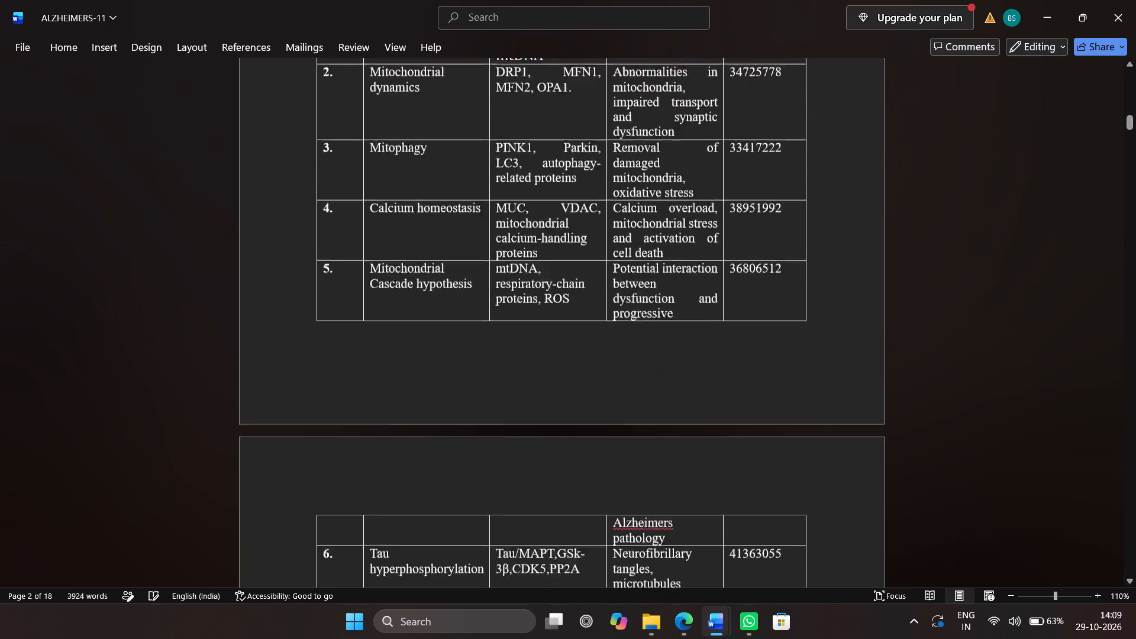
scroll(727, 197, down, 3)
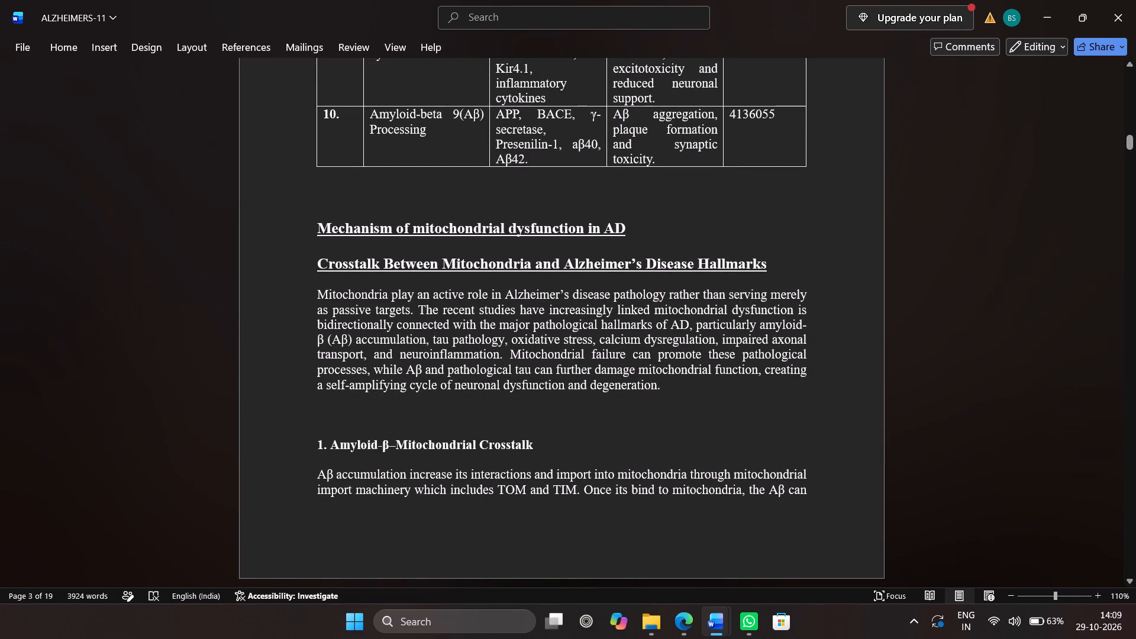
drag(605, 218, 618, 257)
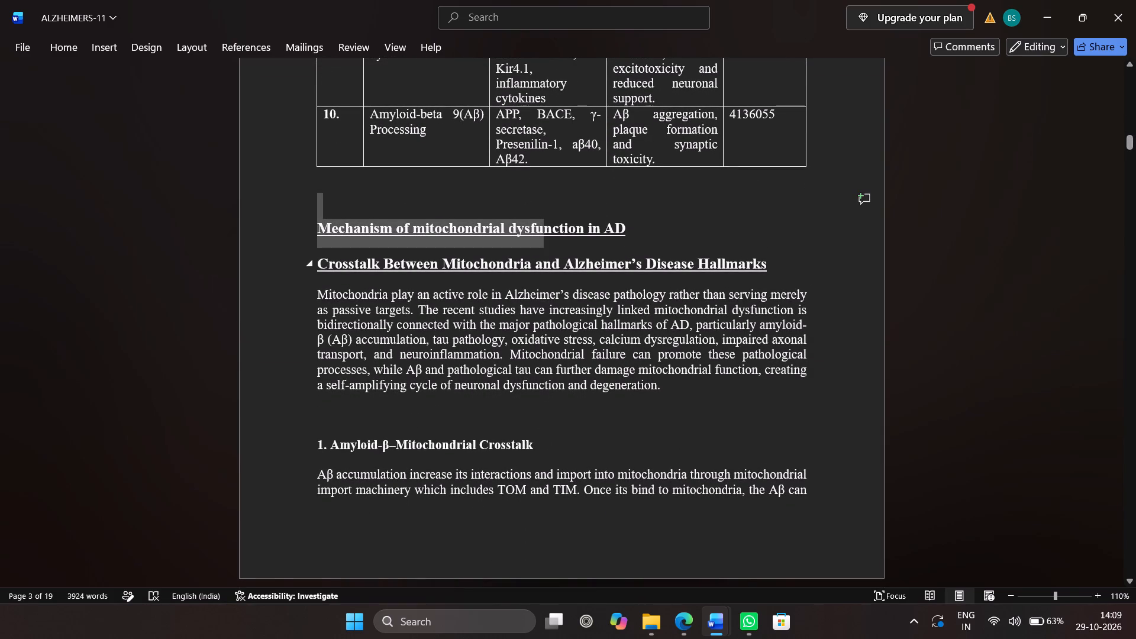
drag(618, 257, 629, 223)
key(BackSpace)
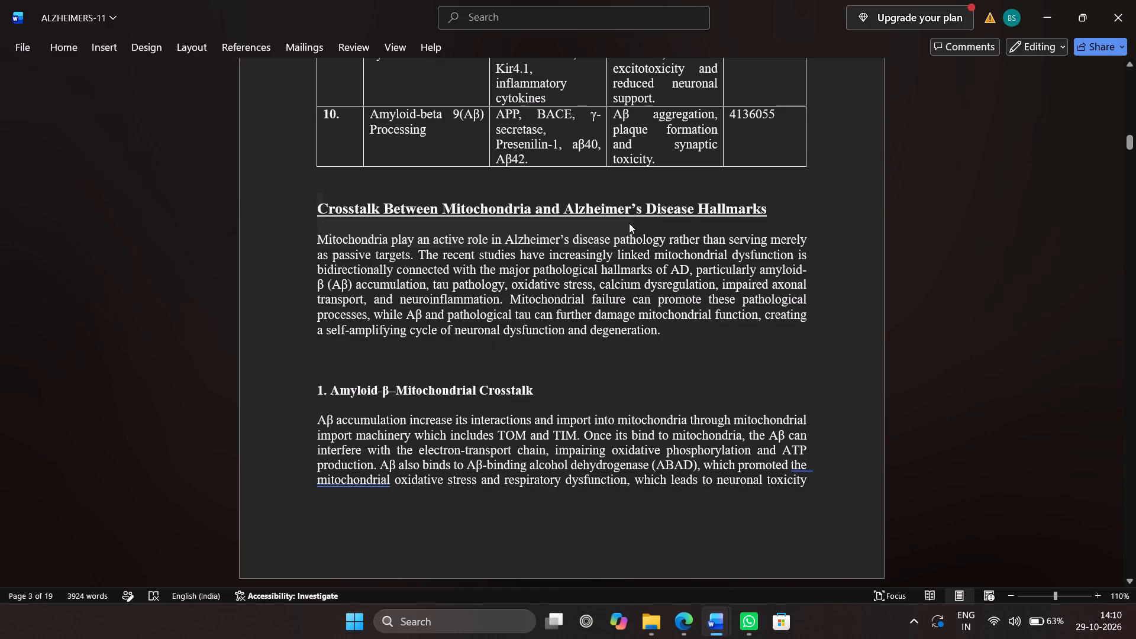
Review the rearranged Introduction text, heading and pathway table, and the crosstalk section that follows them.
scroll(629, 223, up, 2)
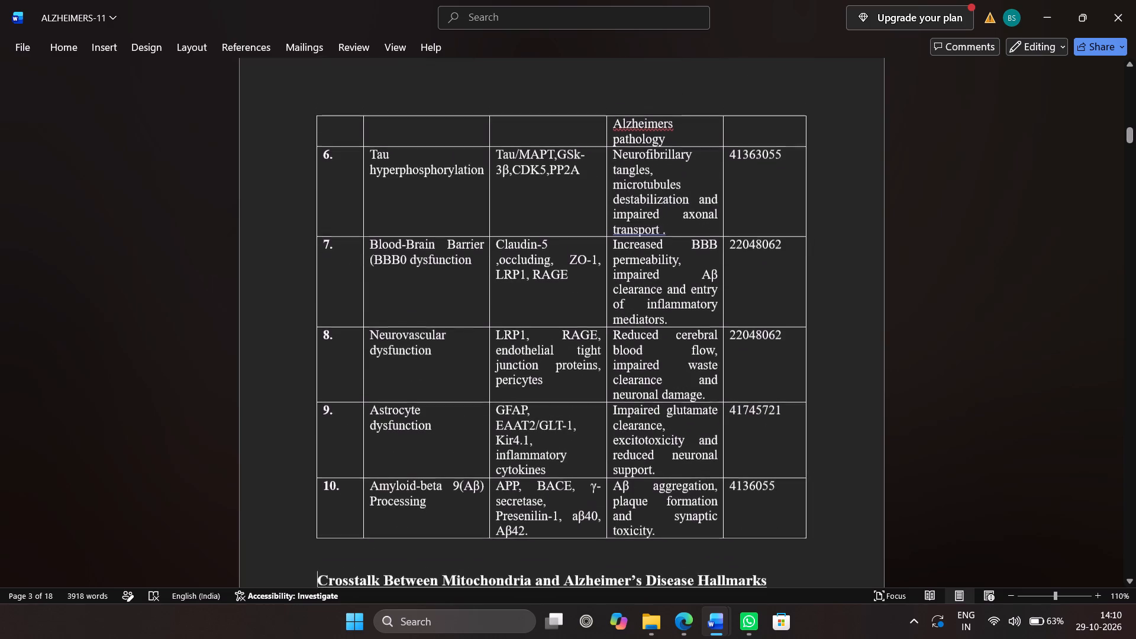
scroll(629, 223, up, 2)
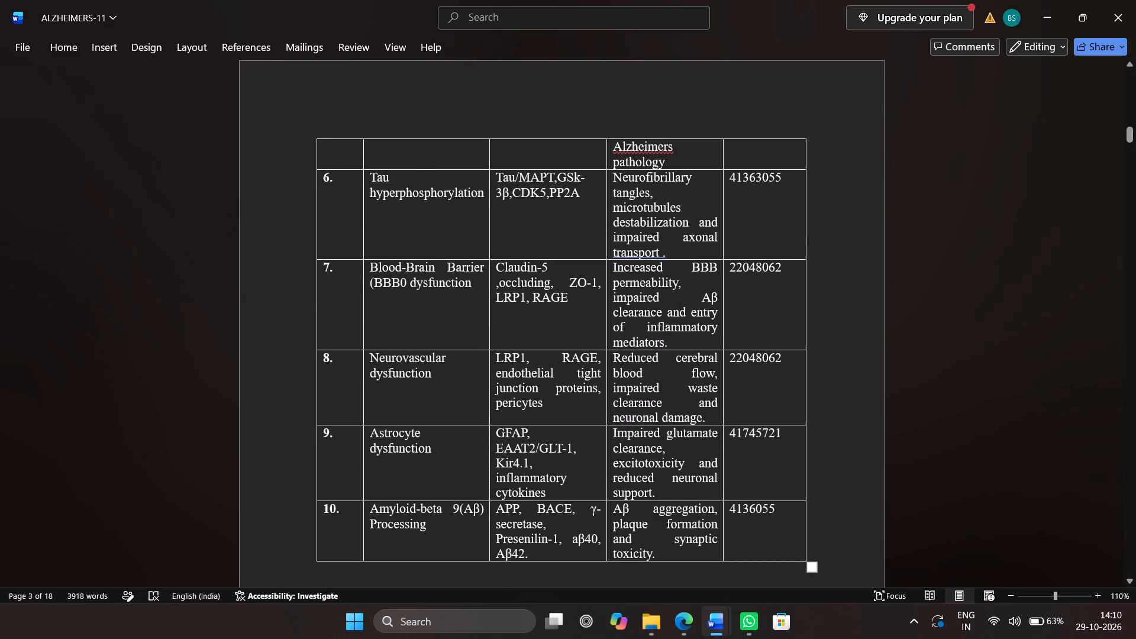
scroll(660, 119, up, 4)
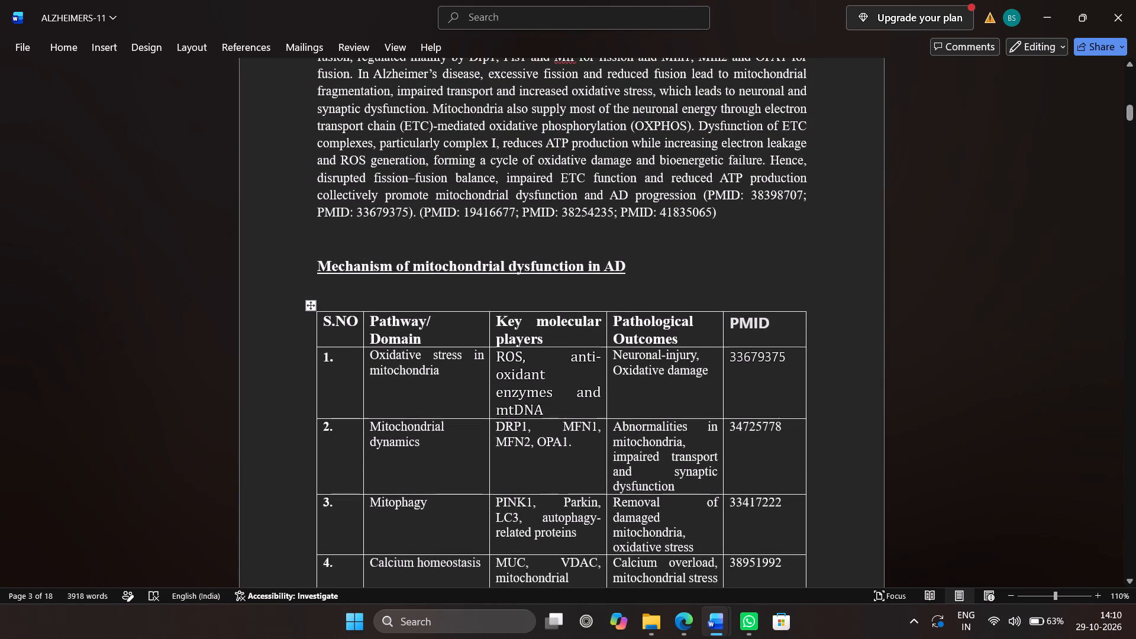
scroll(660, 119, up, 2)
scroll(551, 263, up, 1)
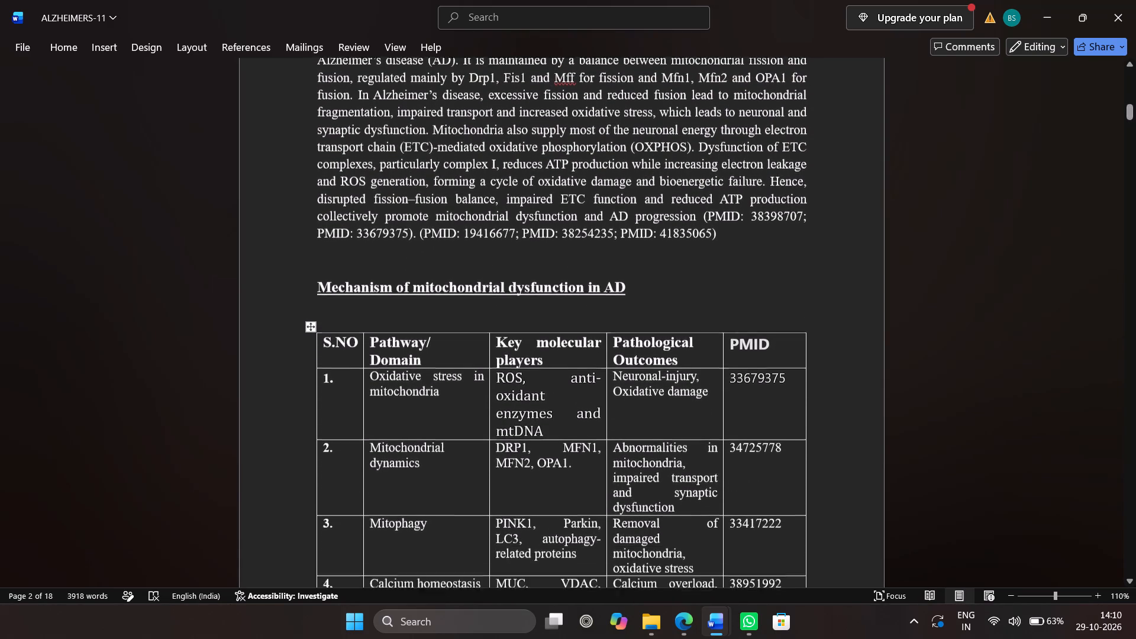
scroll(551, 263, up, 1)
scroll(551, 263, down, 1)
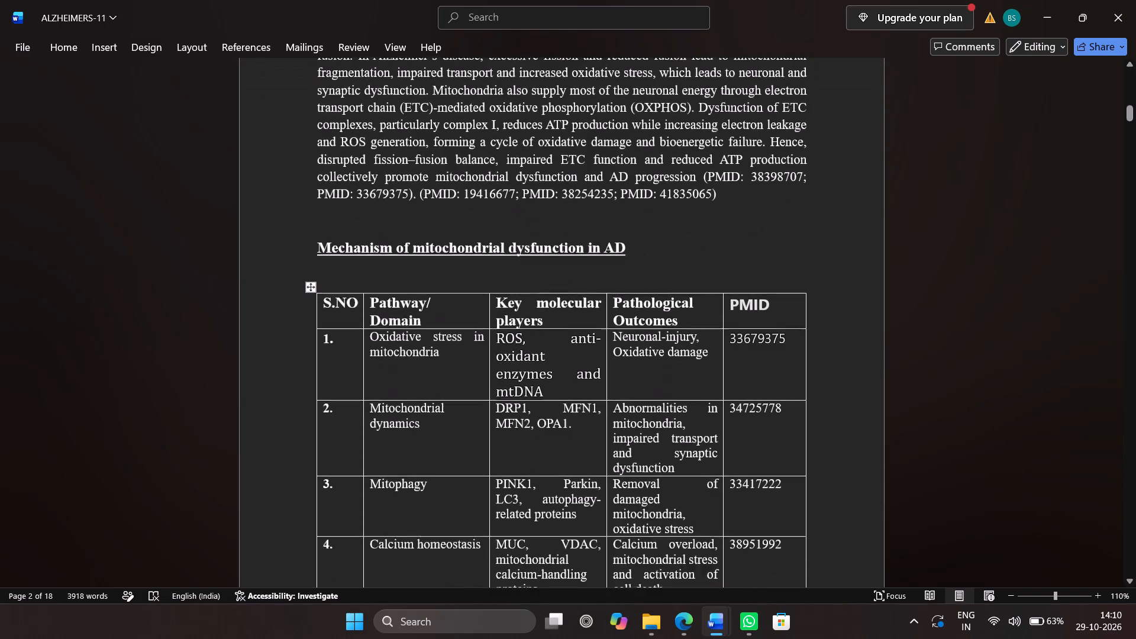
scroll(551, 263, down, 5)
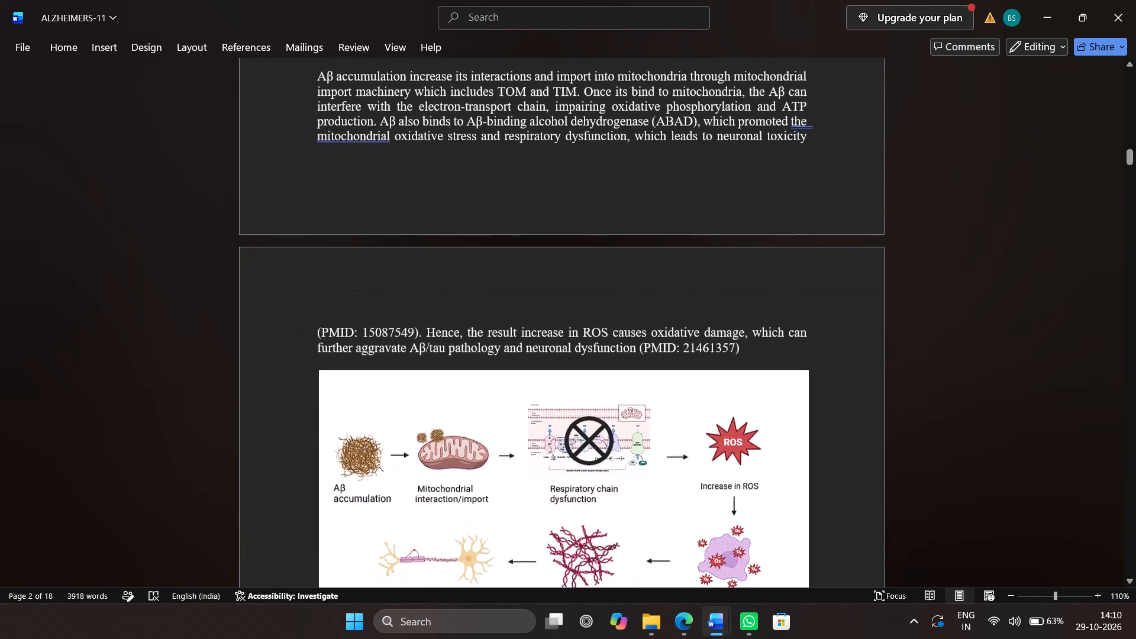
Switch to the report document and add a space after "therapeutic strategies." at the end of section 2.1.1.
scroll(551, 263, up, 4)
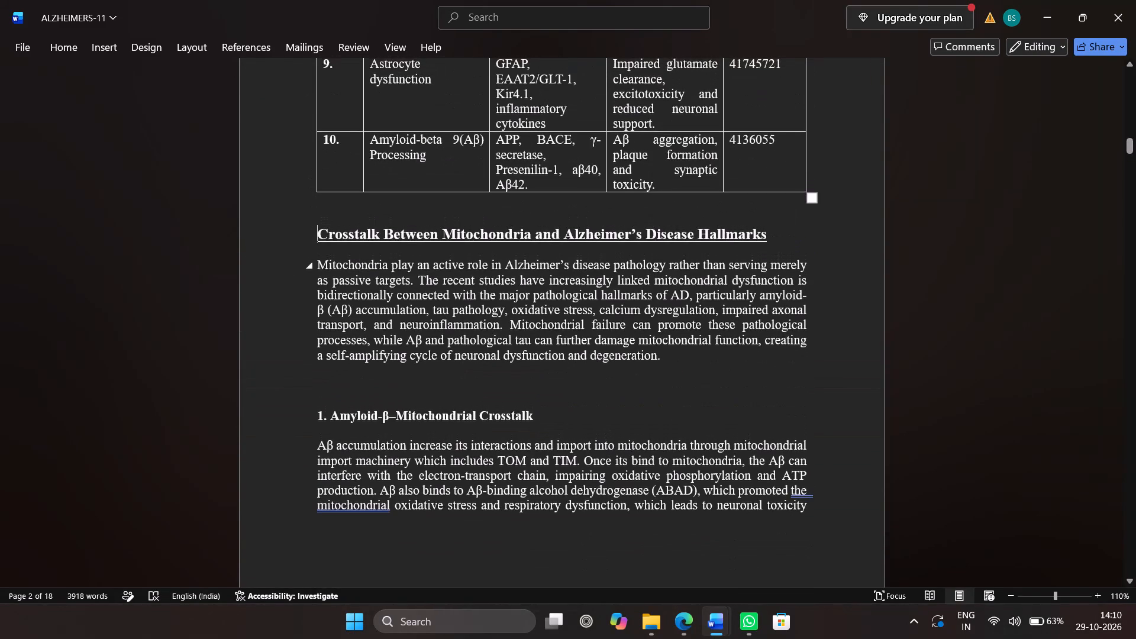
scroll(551, 263, up, 2)
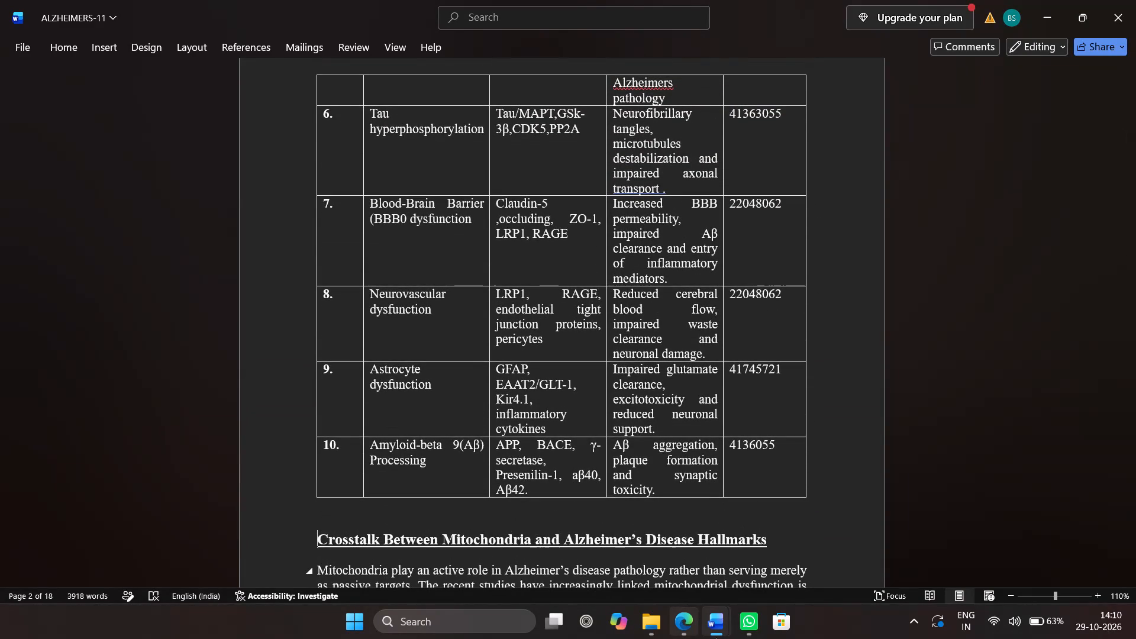
click(676, 561)
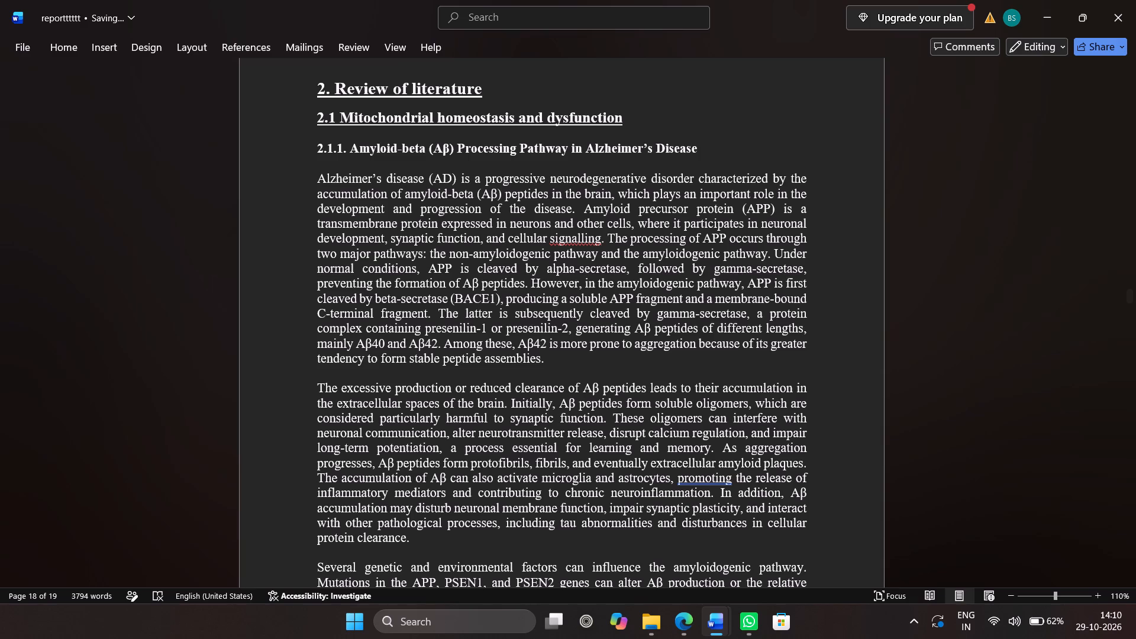
scroll(676, 561, down, 2)
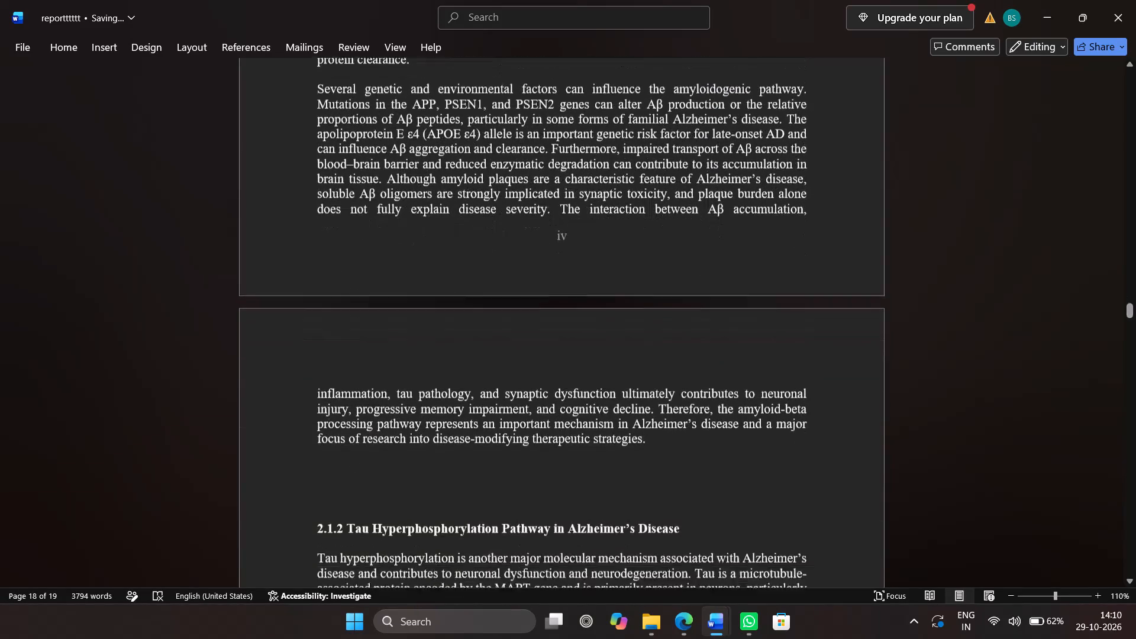
scroll(676, 561, down, 1)
click(661, 421)
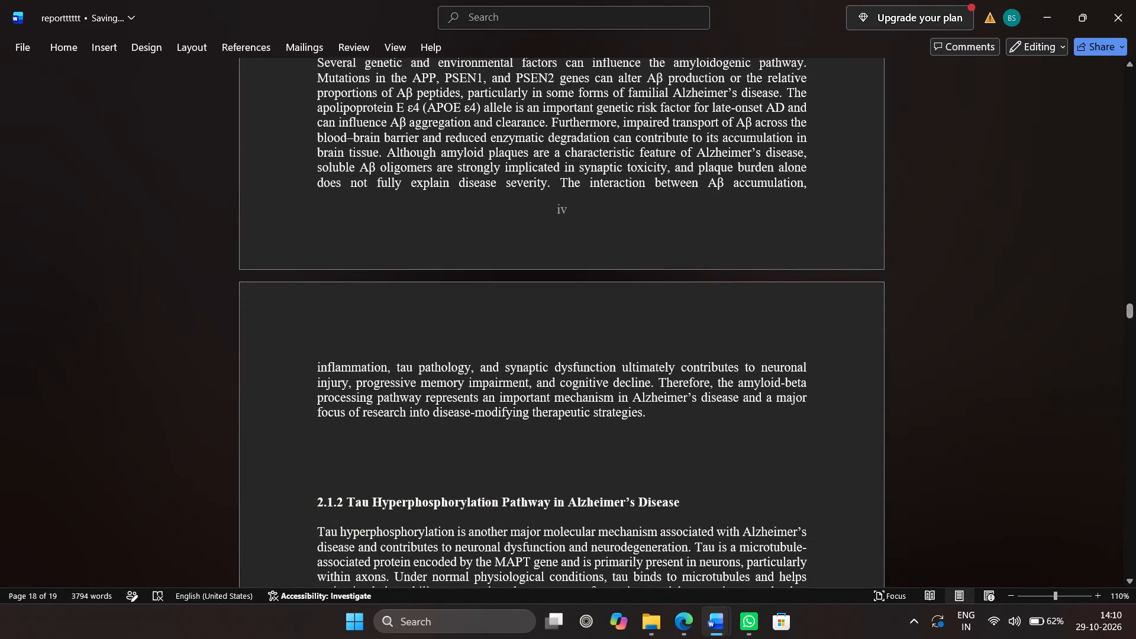
click(659, 413)
key(space)
Switch to the ALZHEIMERS-11 document and copy the PMID 4136055 from the Amyloid-beta Processing row of the pathway table.
click(709, 619)
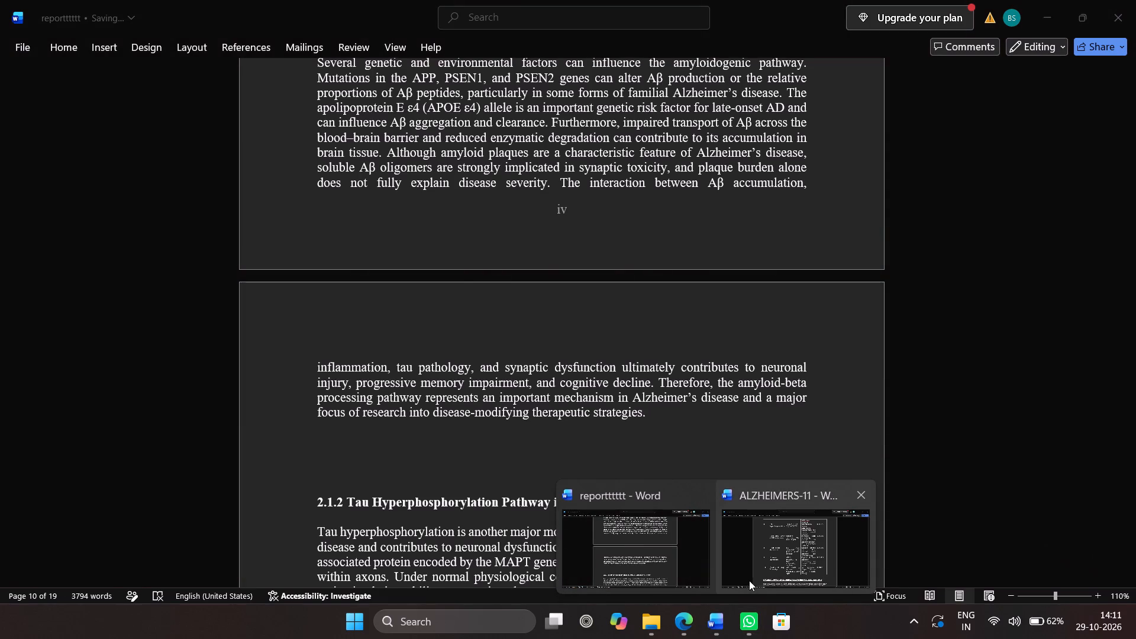
click(732, 587)
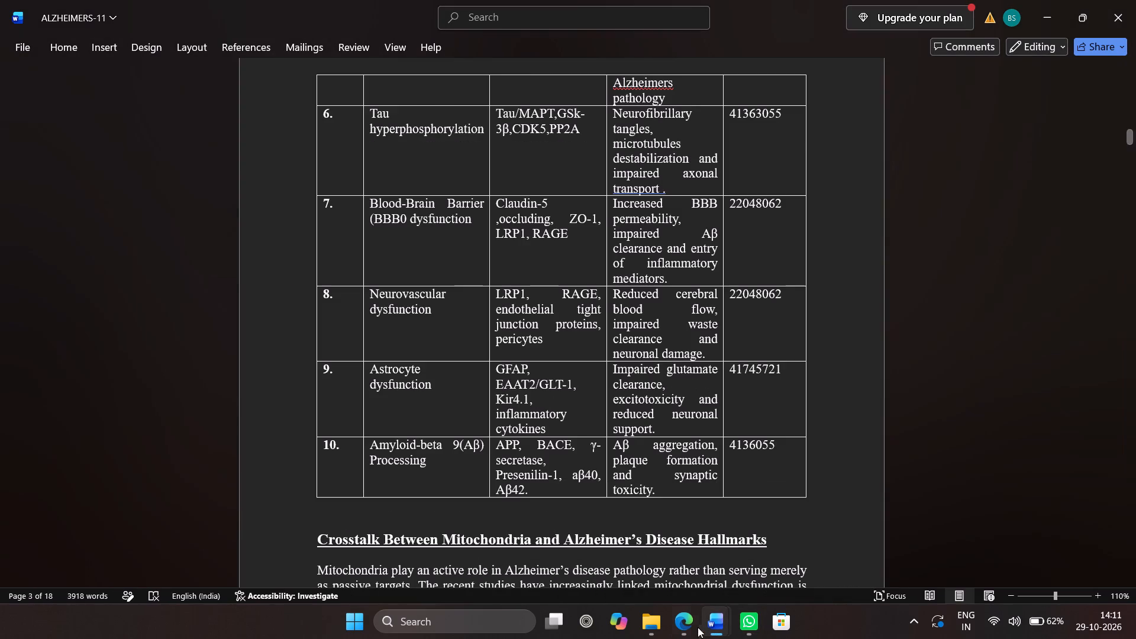
scroll(671, 461, up, 3)
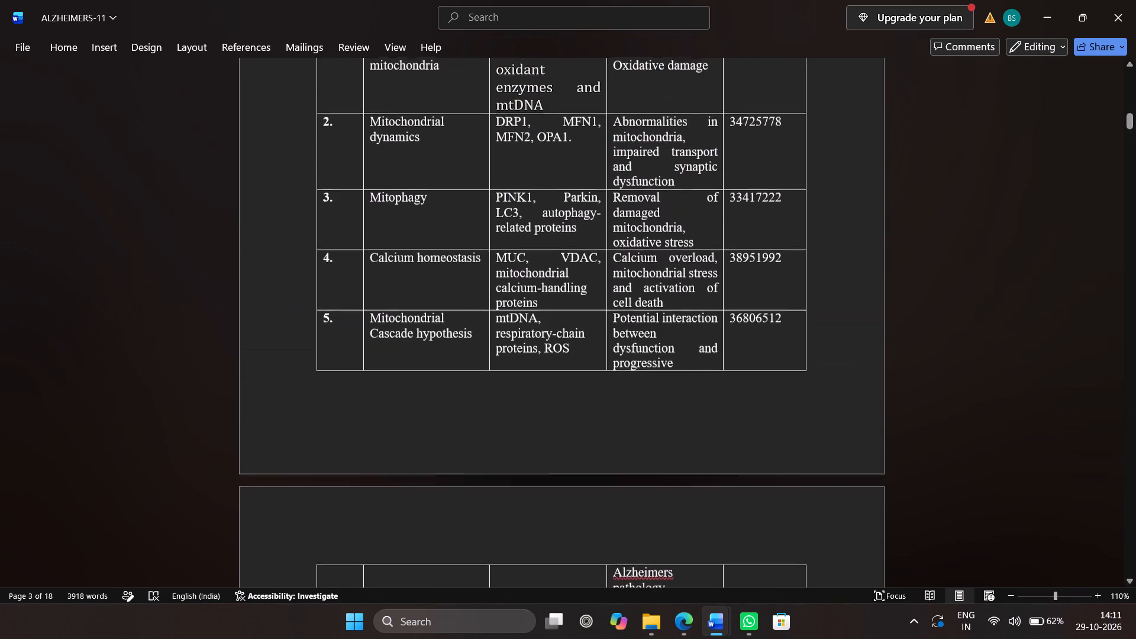
scroll(671, 461, down, 1)
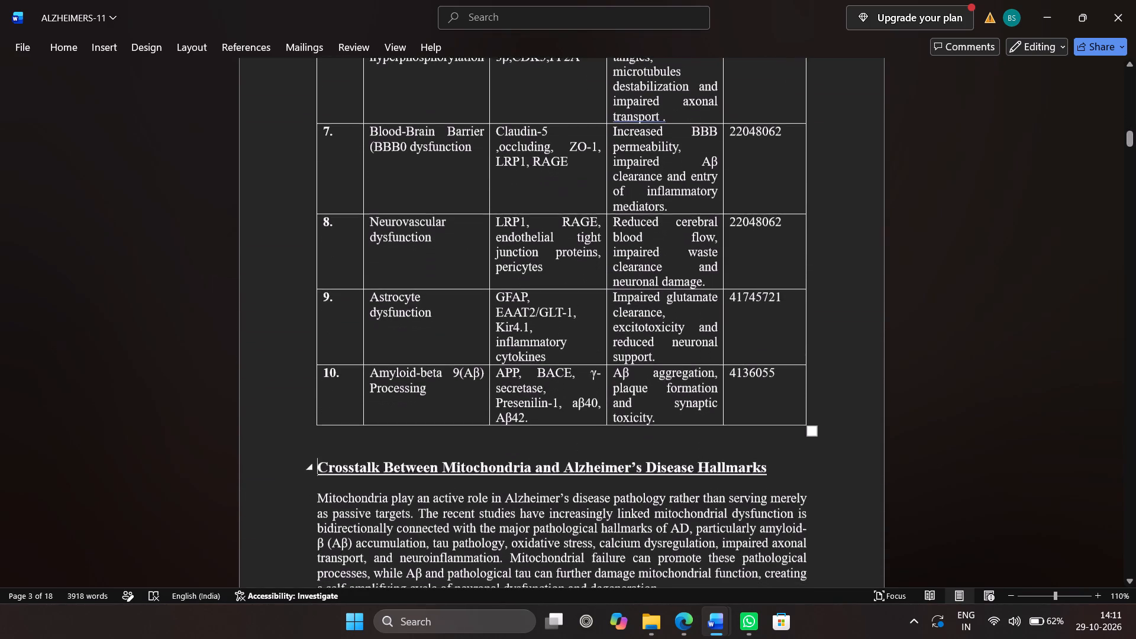
scroll(671, 461, down, 1)
drag(779, 372, 725, 375)
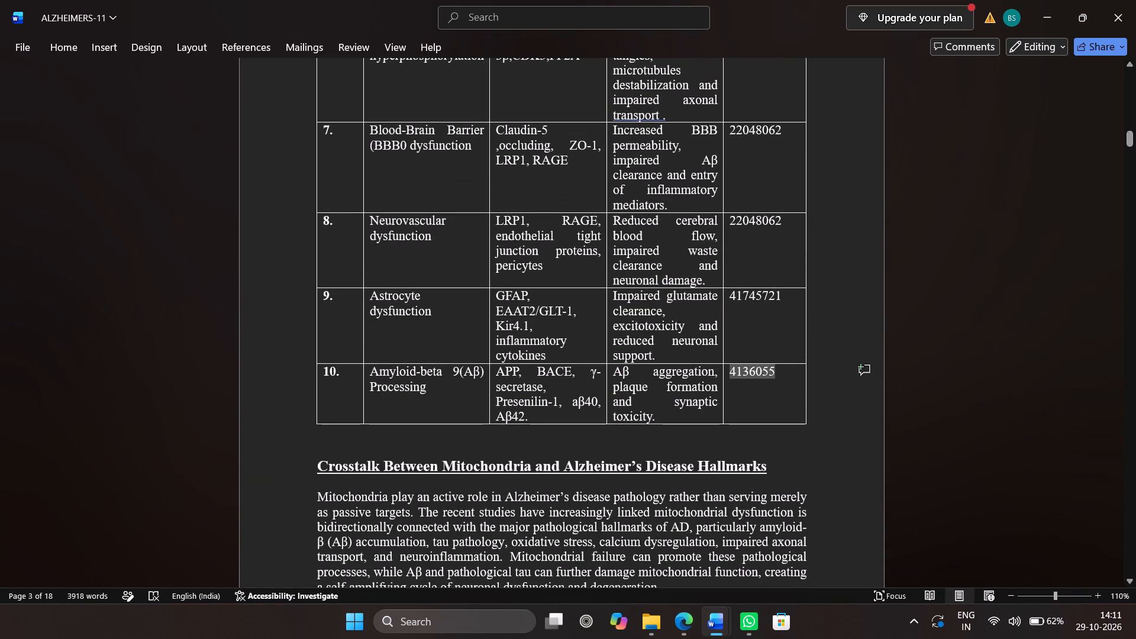
drag(725, 375, 727, 375)
key(ctrl+c)
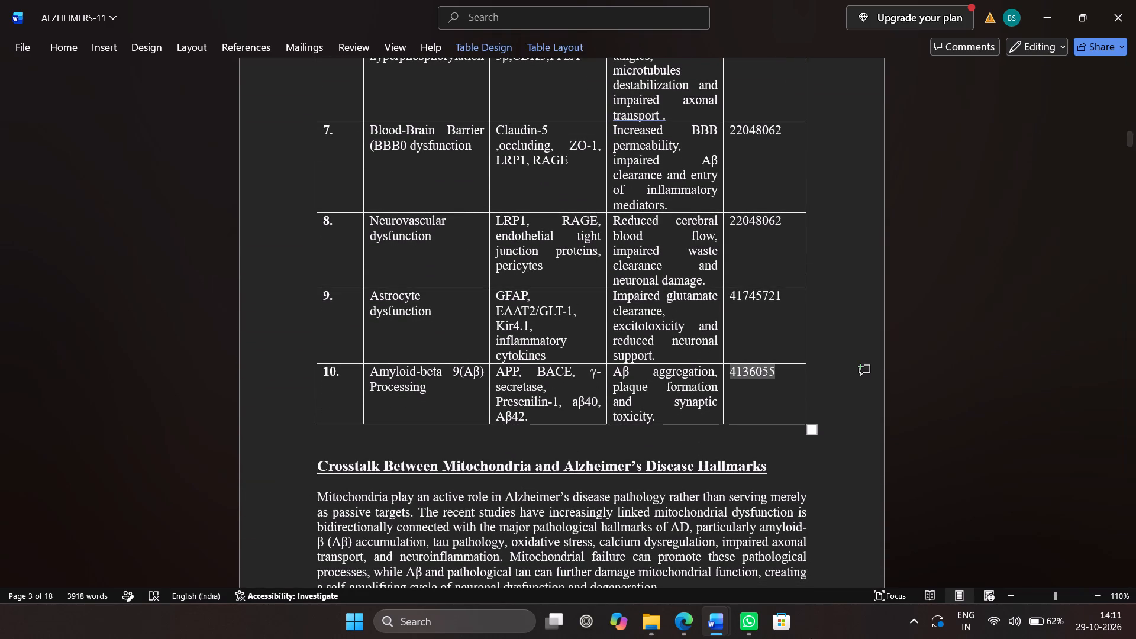
Switch to the PubMed page in the browser, close the open citation and search PubMed for 4136055.
click(682, 628)
click(392, 9)
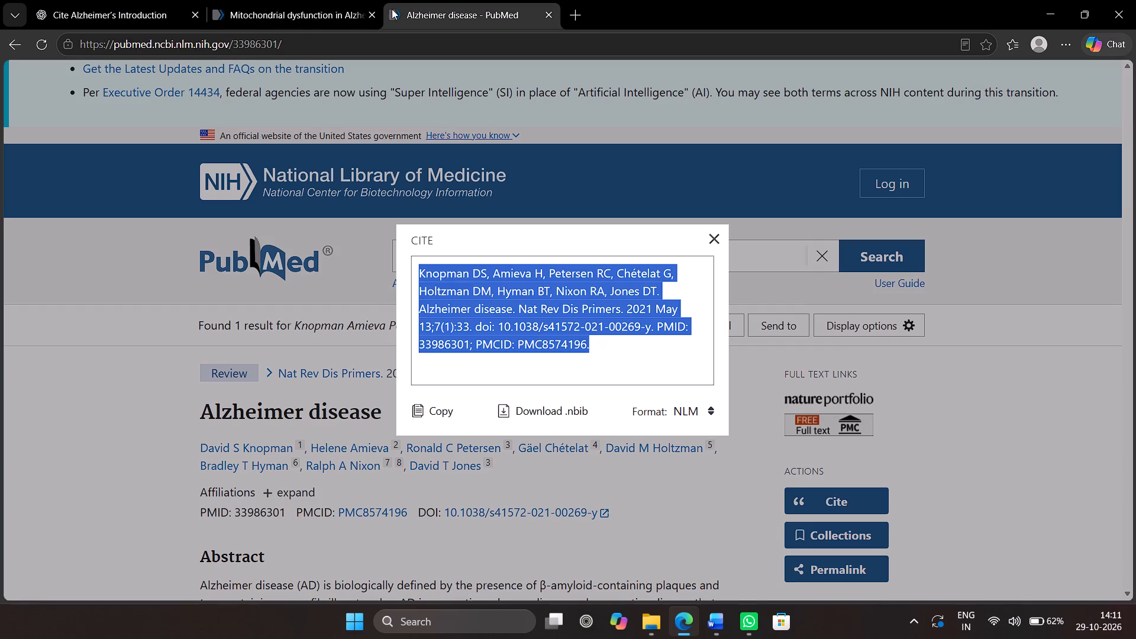
click(711, 232)
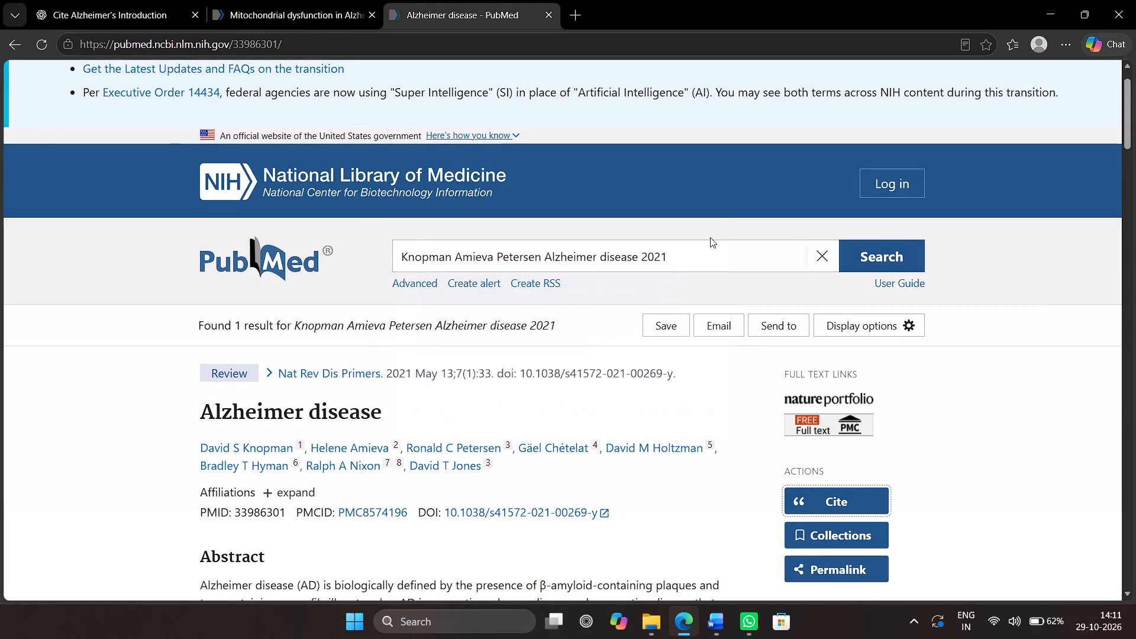
double_click(703, 257)
key(BackSpace)
key(BackSpace)
key(BackSpace)
key(BackSpace)
key(BackSpace)
key(BackSpace)
key(BackSpace)
key(BackSpace)
key(BackSpace)
key(BackSpace)
key(BackSpace)
key(BackSpace)
key(BackSpace)
key(BackSpace)
key(BackSpace)
key(BackSpace)
key(BackSpace)
key(BackSpace)
key(BackSpace)
key(BackSpace)
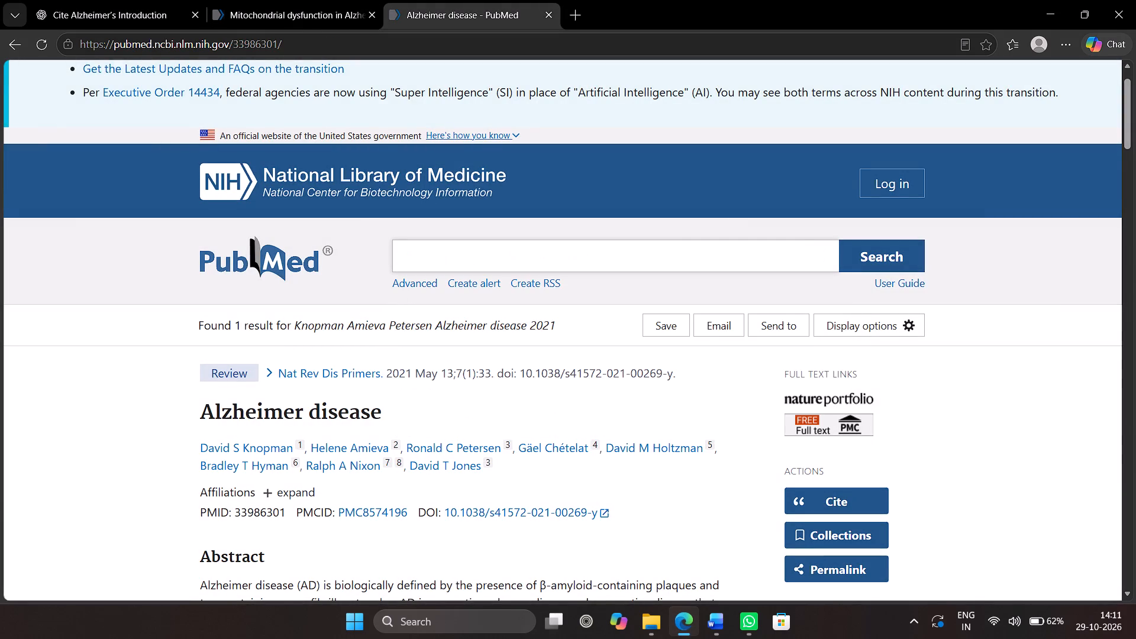
key(ctrl+v)
click(898, 250)
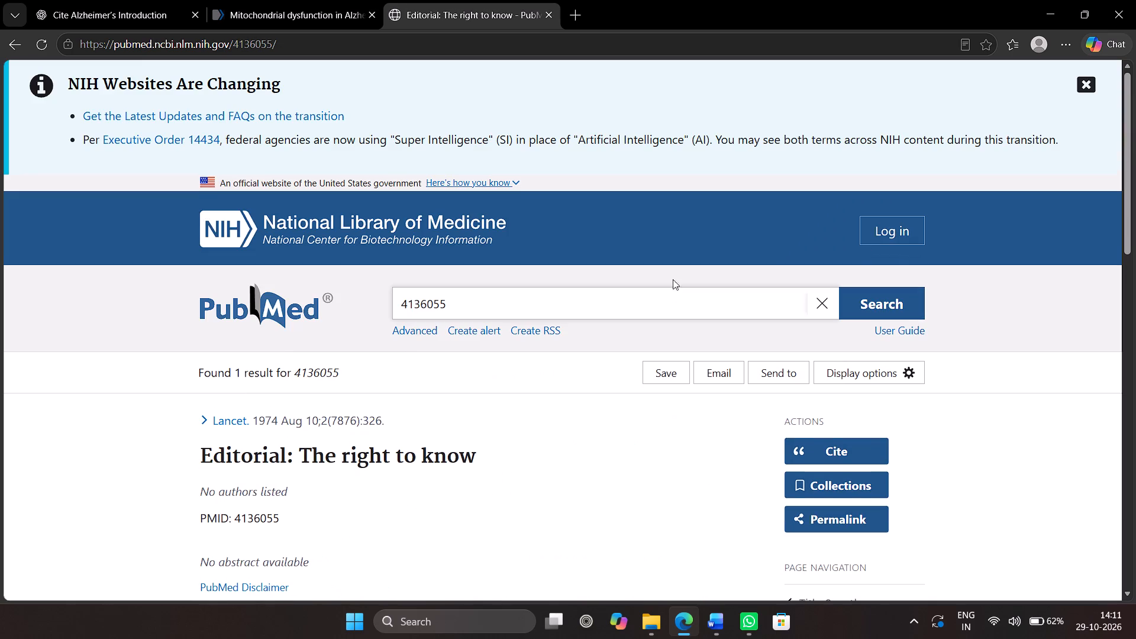
Examine the article record for PMID 4136055, including its similar articles and MeSH terms.
scroll(580, 353, down, 1)
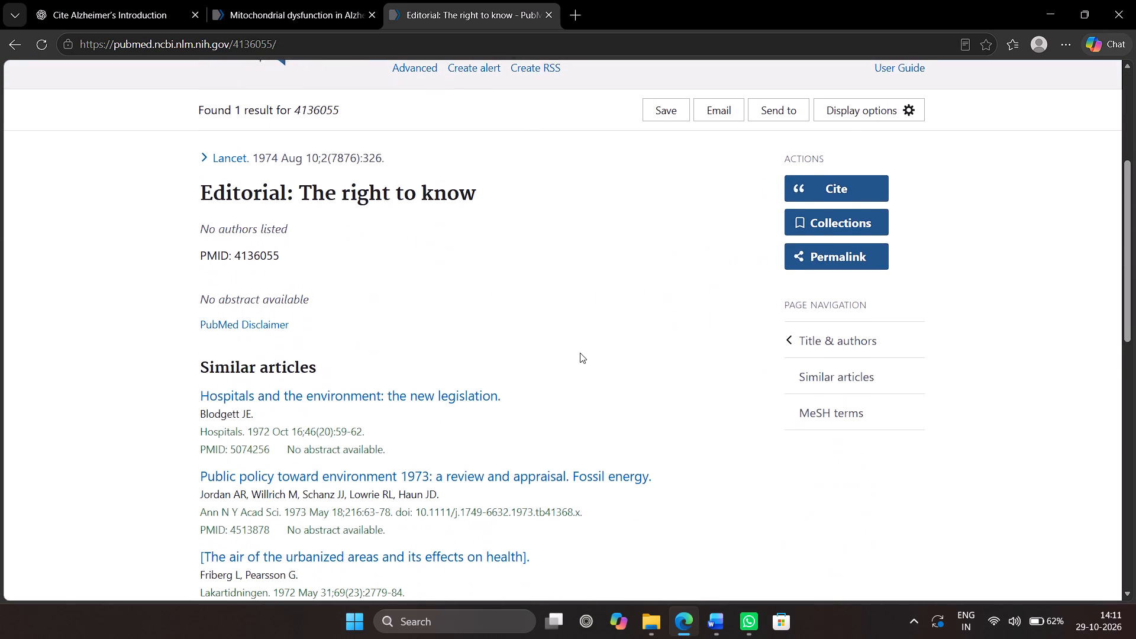
scroll(580, 353, down, 3)
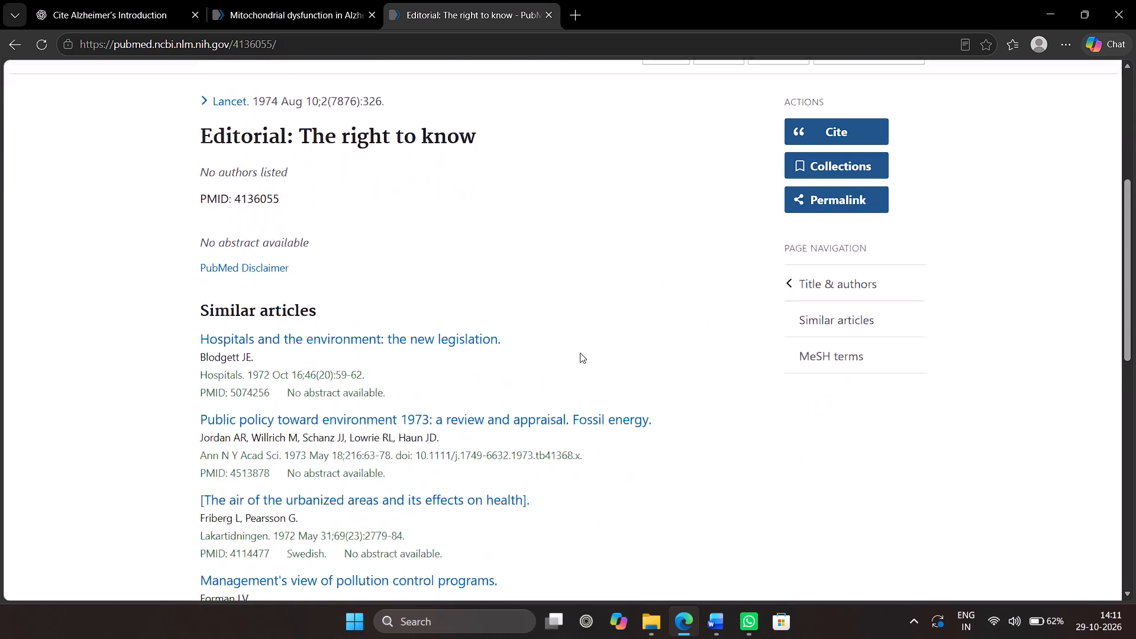
scroll(580, 353, down, 2)
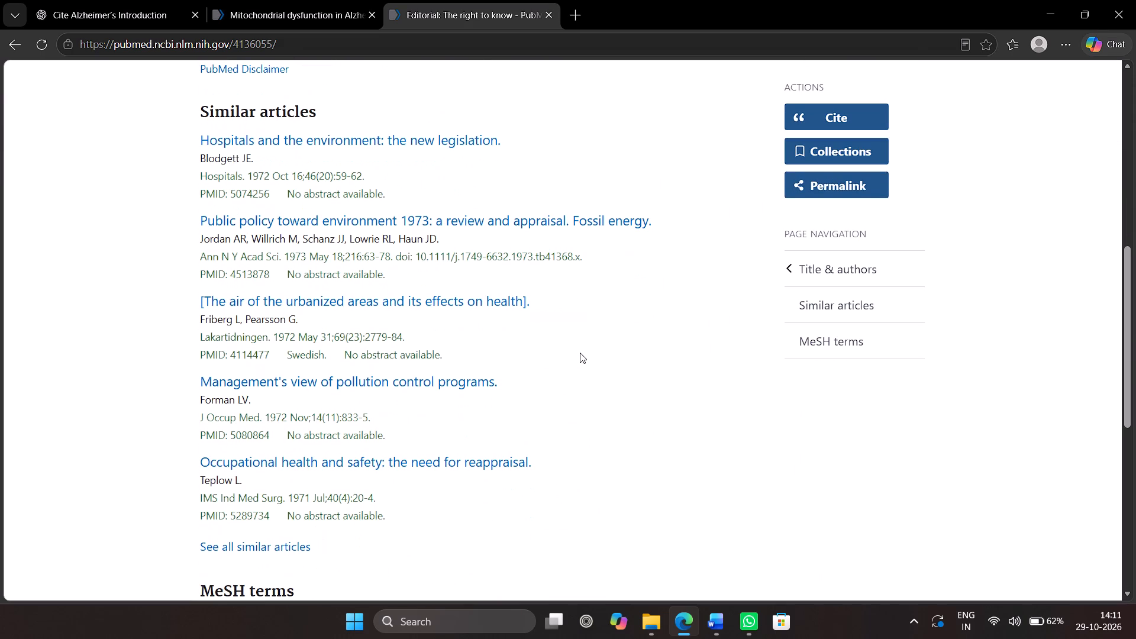
scroll(580, 353, down, 4)
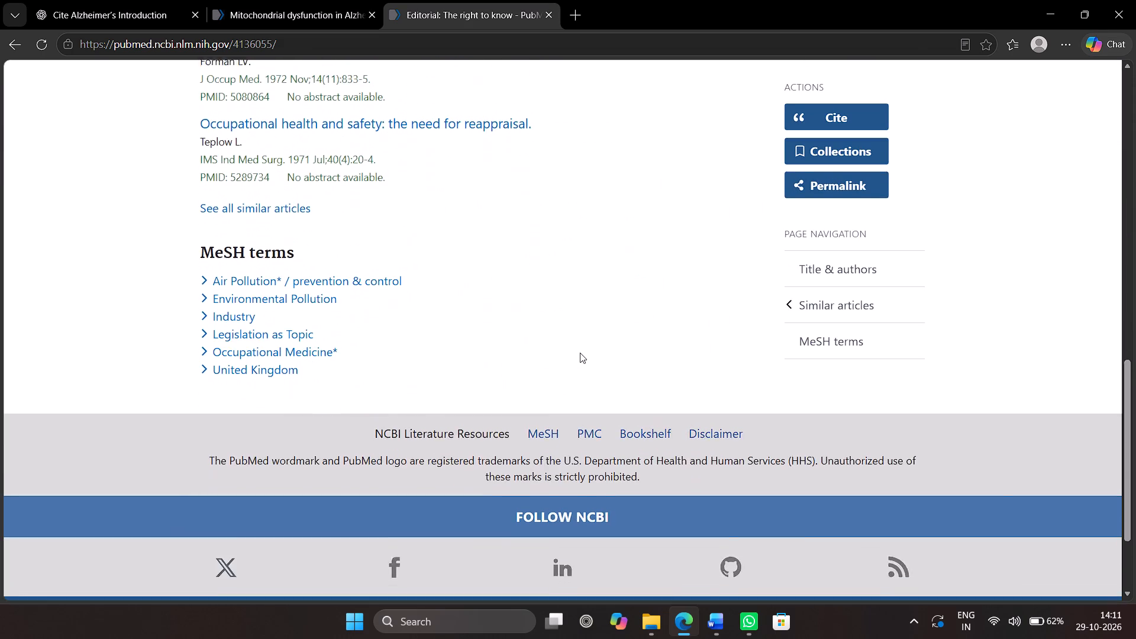
scroll(580, 353, up, 7)
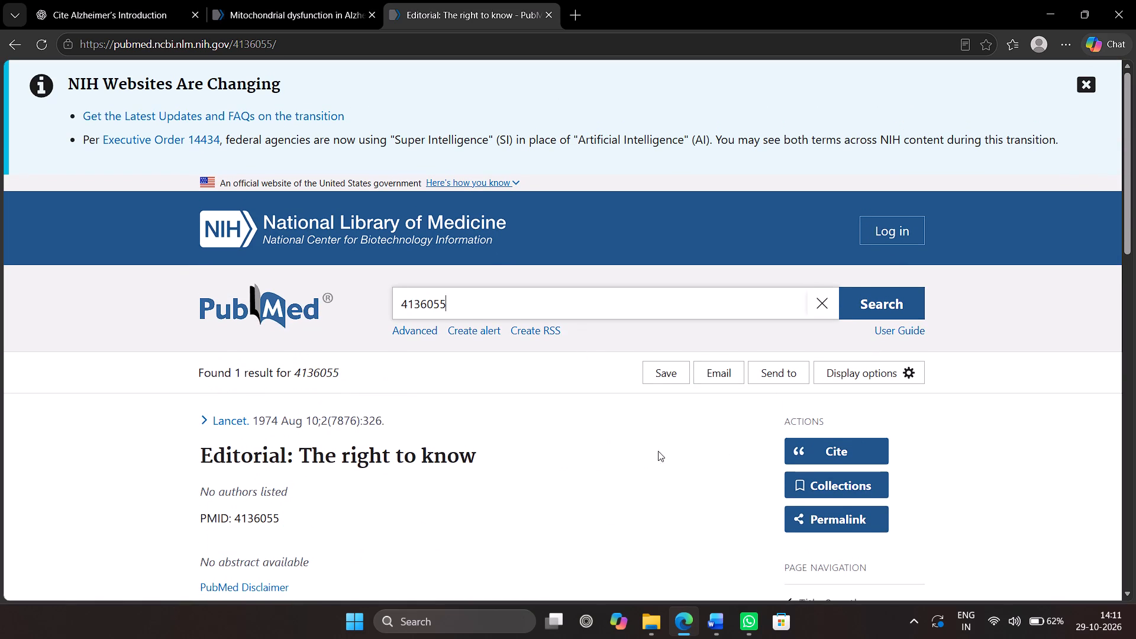
View the article's citation in NLM format, close it and recheck the article record and similar articles.
click(836, 440)
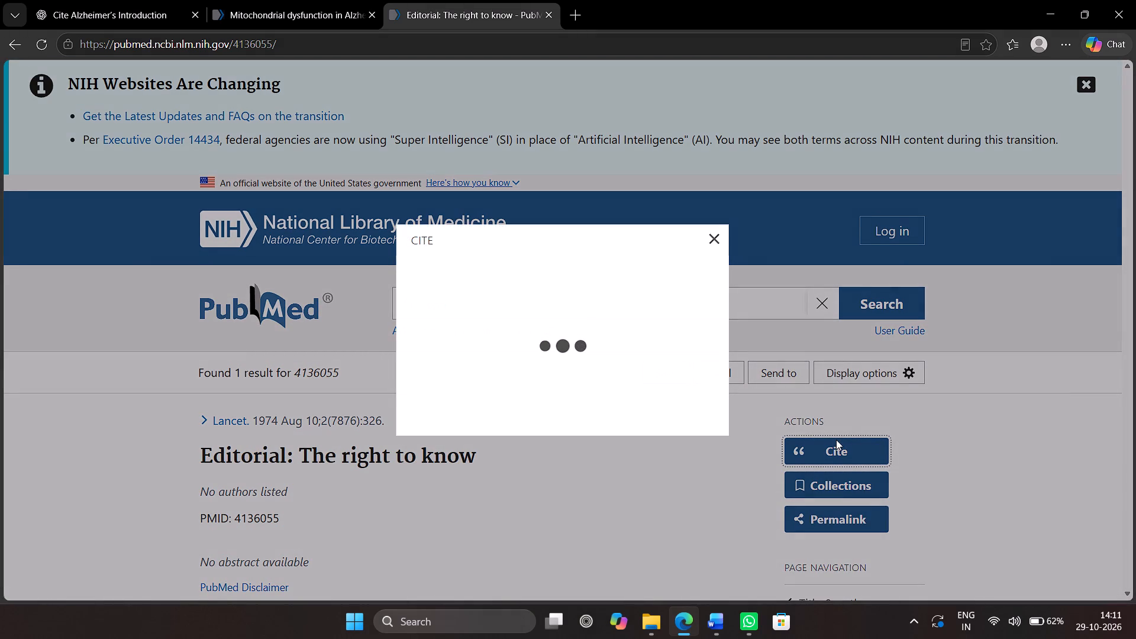
click(705, 231)
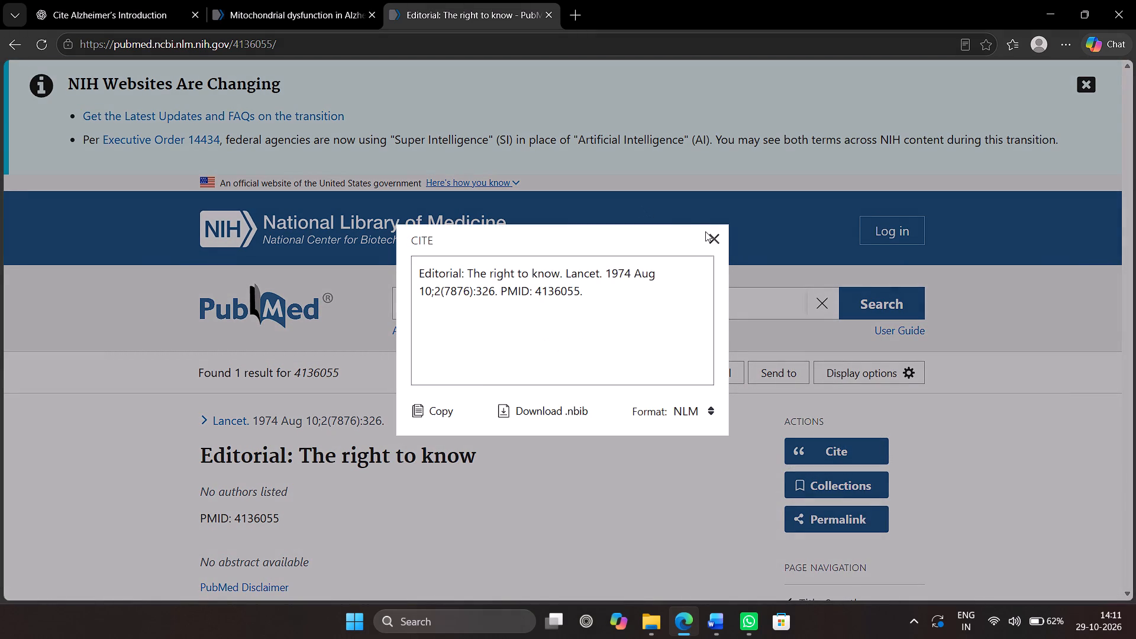
click(712, 238)
scroll(580, 330, right, 2)
scroll(580, 330, down, 1)
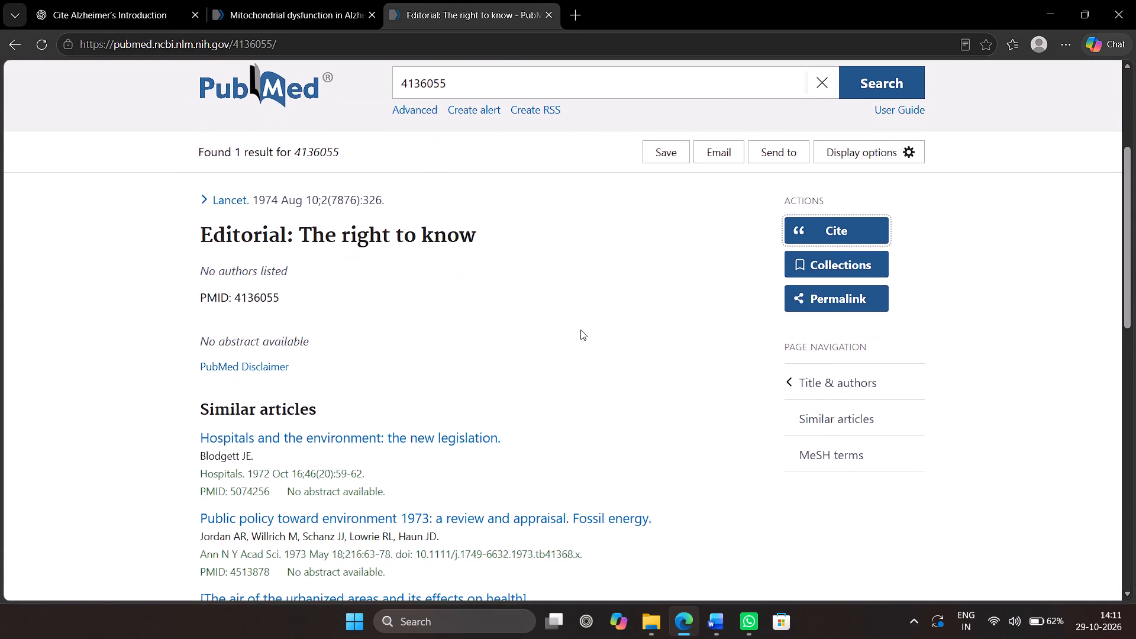
scroll(580, 330, down, 1)
scroll(580, 330, up, 1)
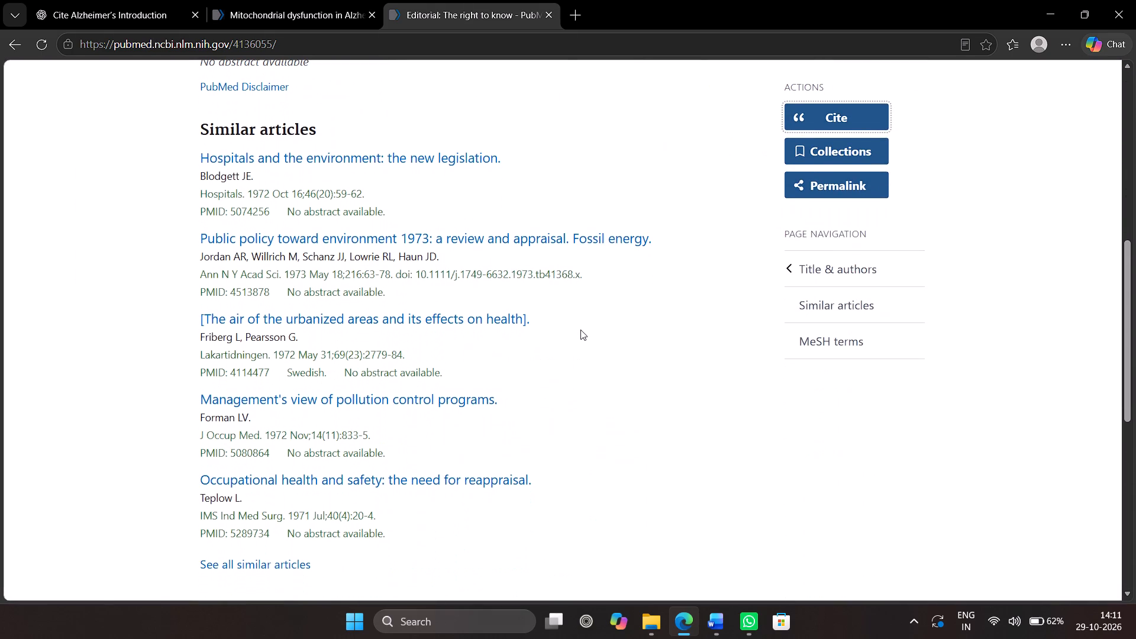
scroll(580, 330, up, 1)
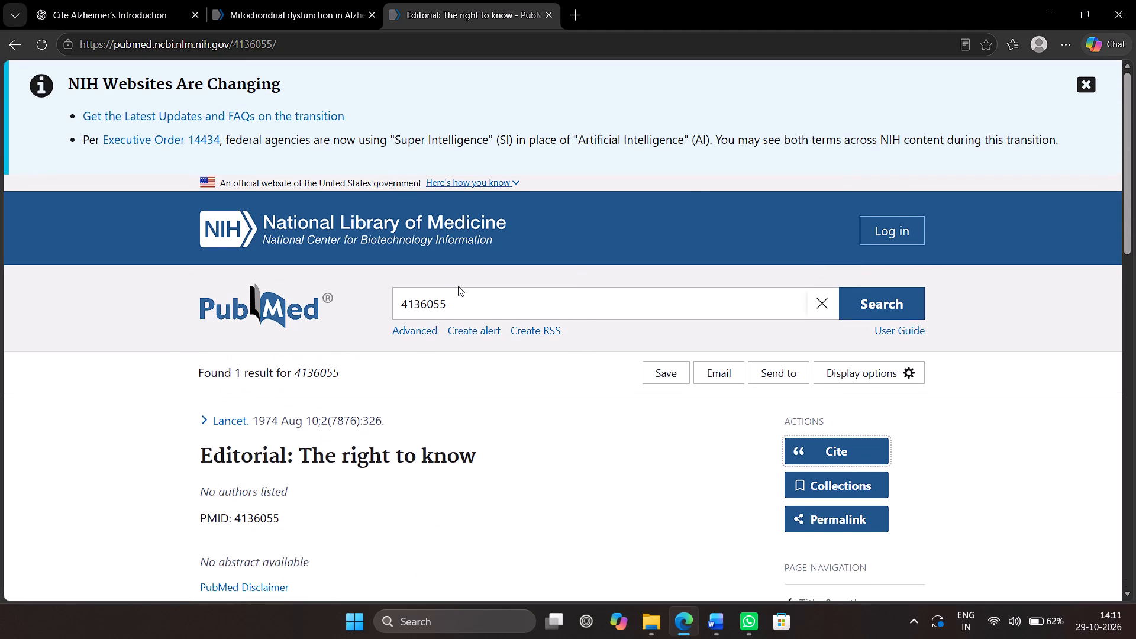
Clear the PMID from the PubMed search query.
double_click(444, 303)
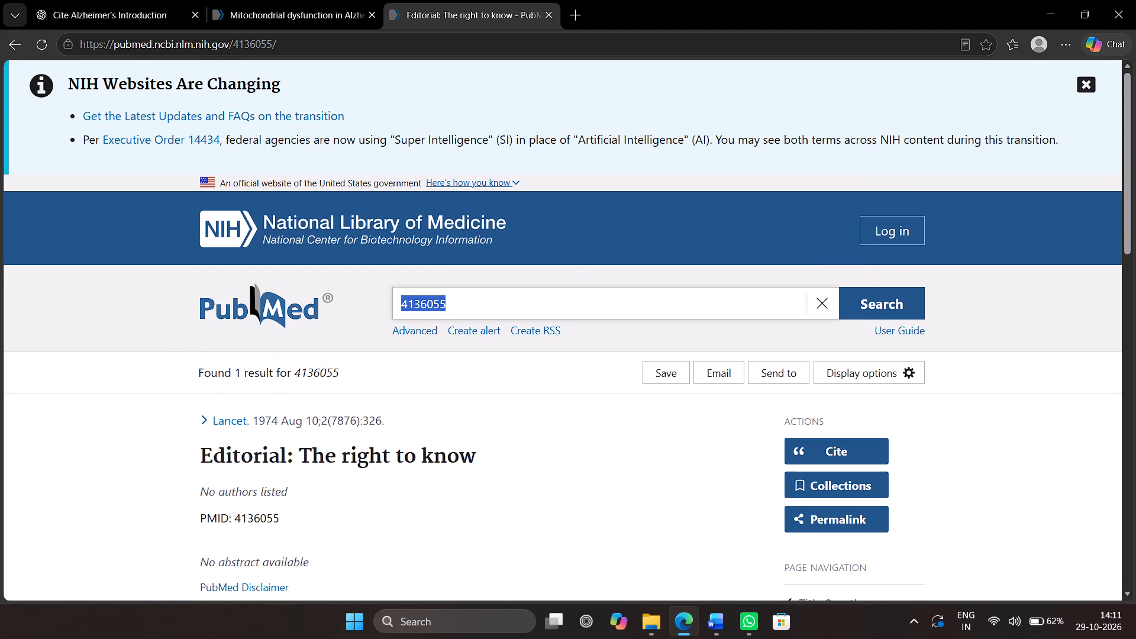
key(BackSpace)
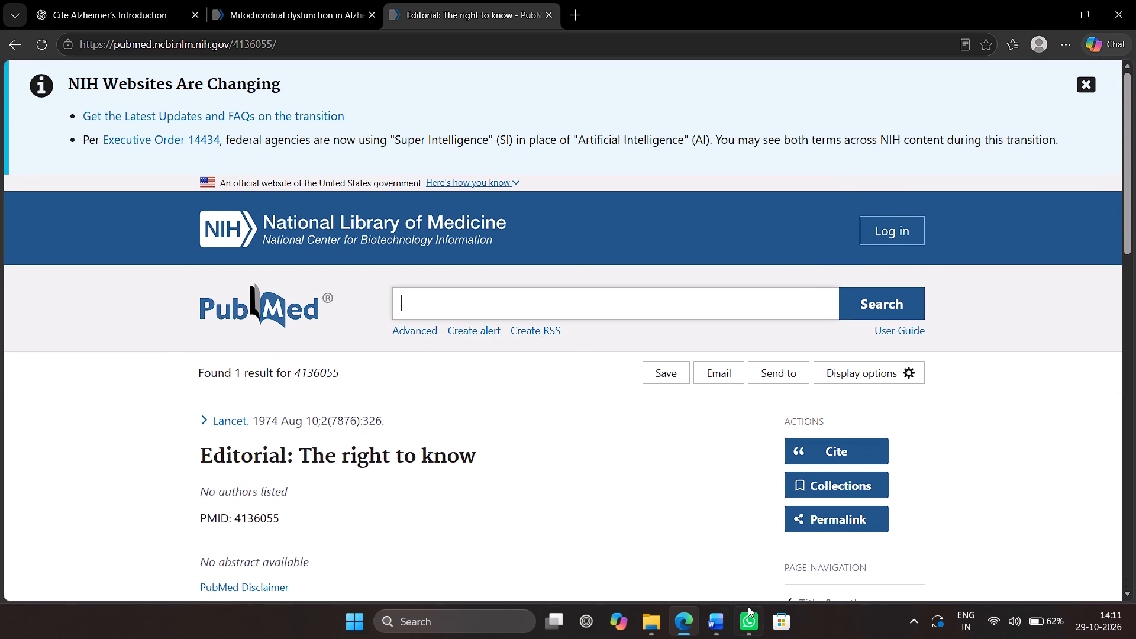
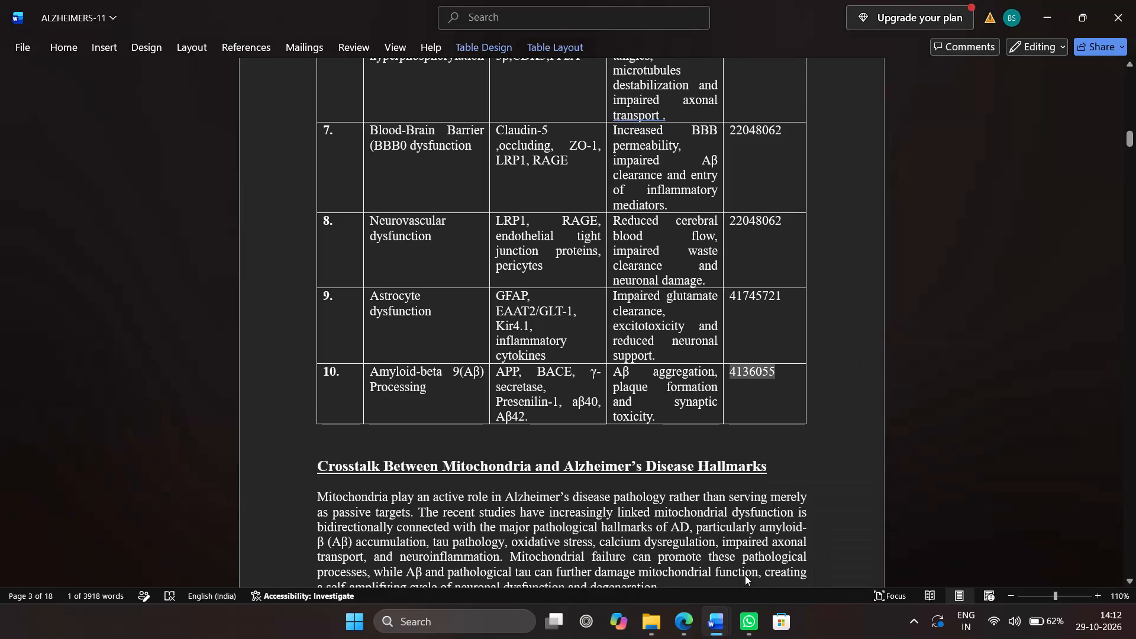
Switch to the reportttttt document and copy sections 2.1.1 and 2.1.2, from the Amyloid-beta heading through the last tau hyperphosphorylation paragraph.
click(705, 630)
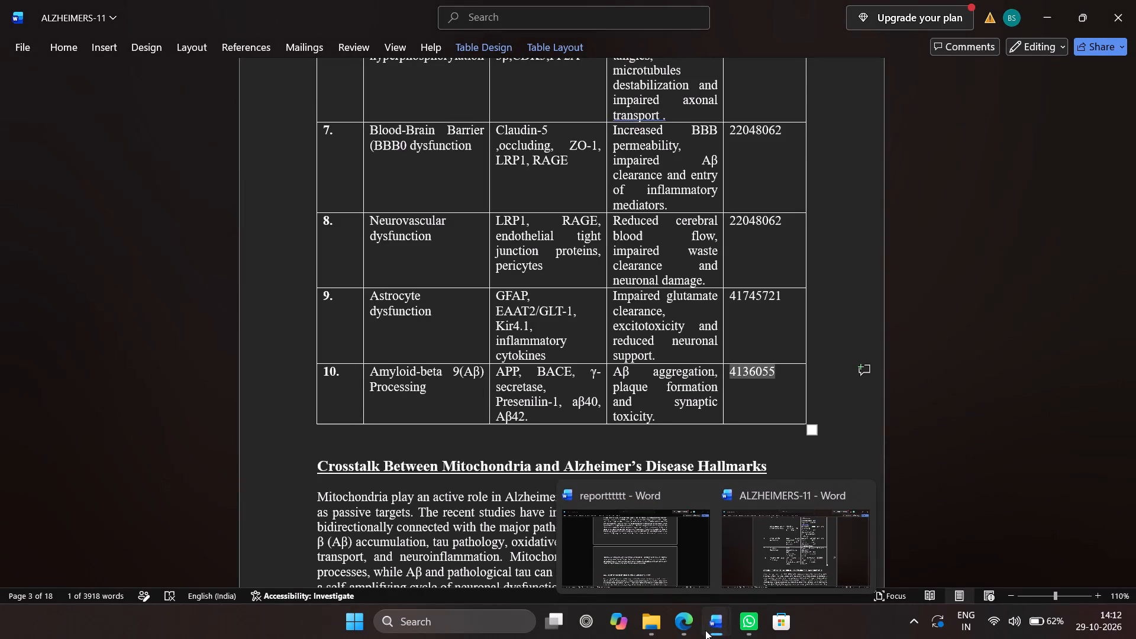
click(667, 581)
scroll(551, 359, up, 3)
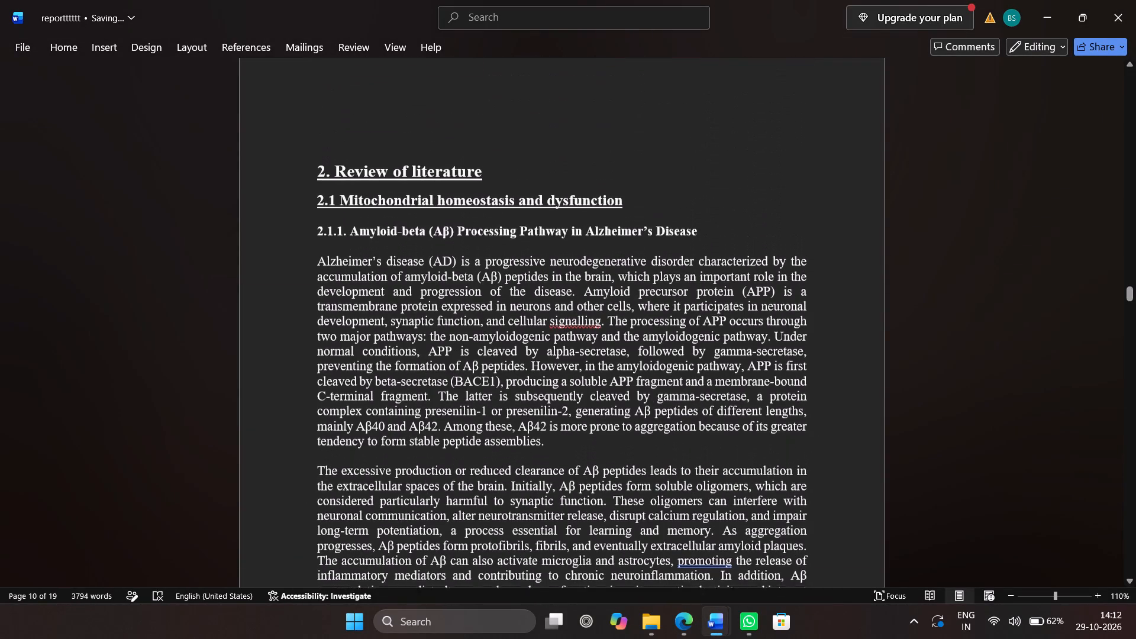
scroll(551, 359, up, 1)
click(314, 264)
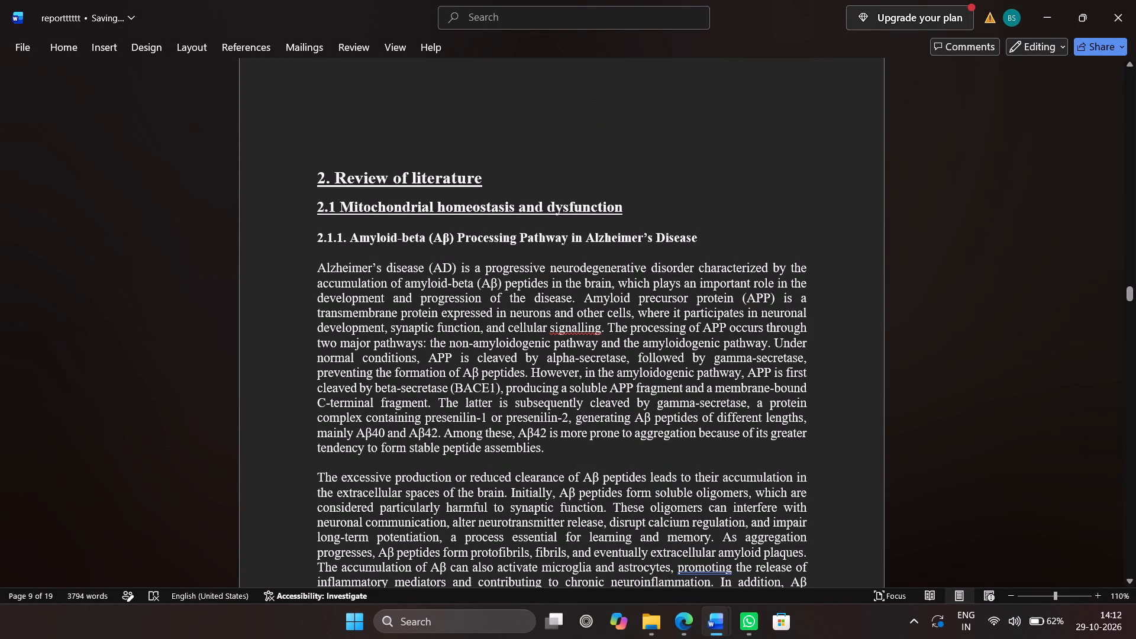
drag(314, 238, 692, 507)
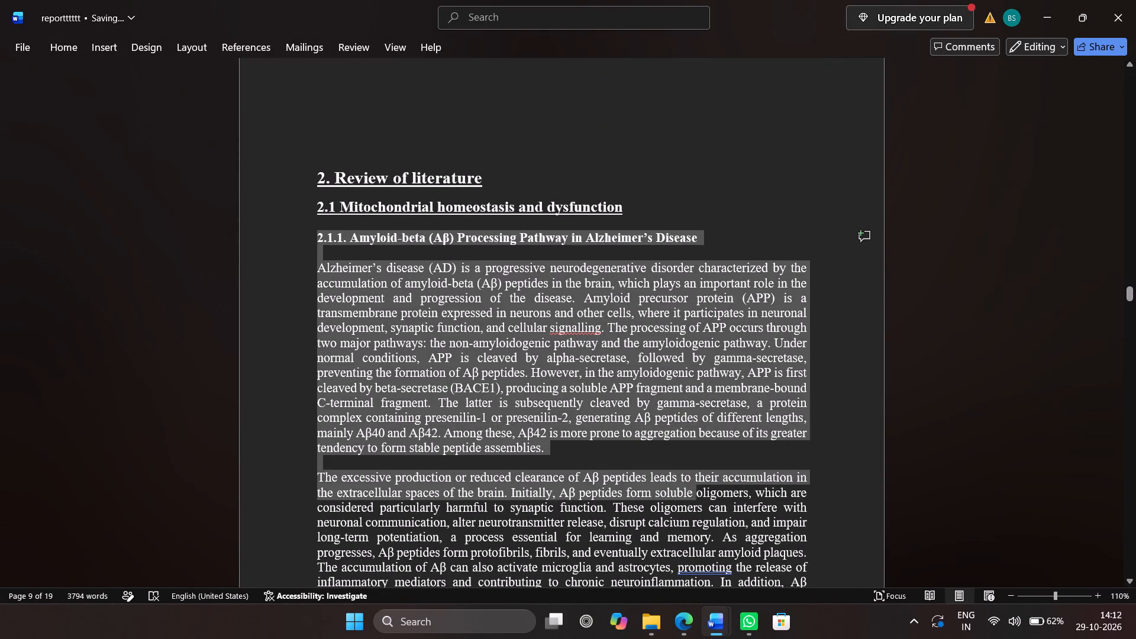
drag(692, 507, 715, 607)
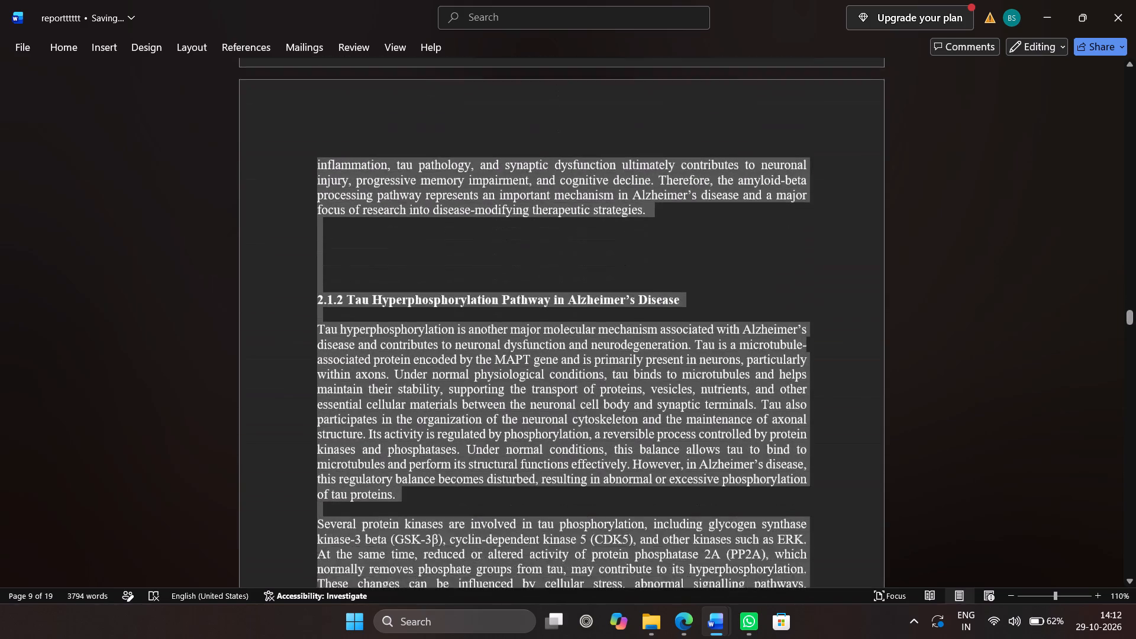
drag(715, 607, 753, 599)
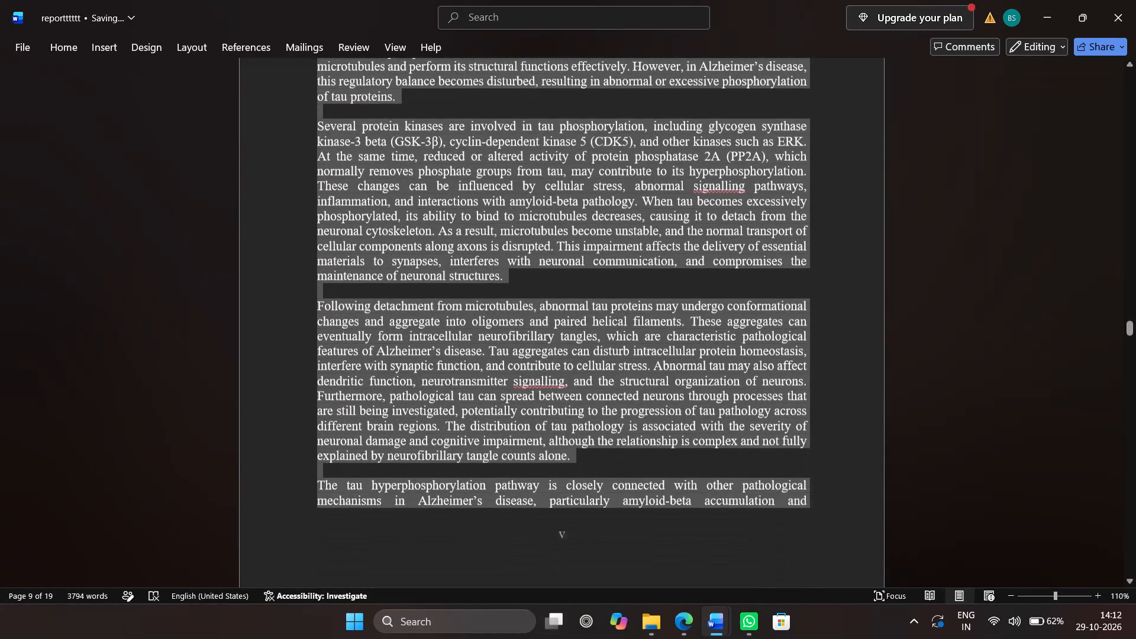
drag(753, 599, 707, 233)
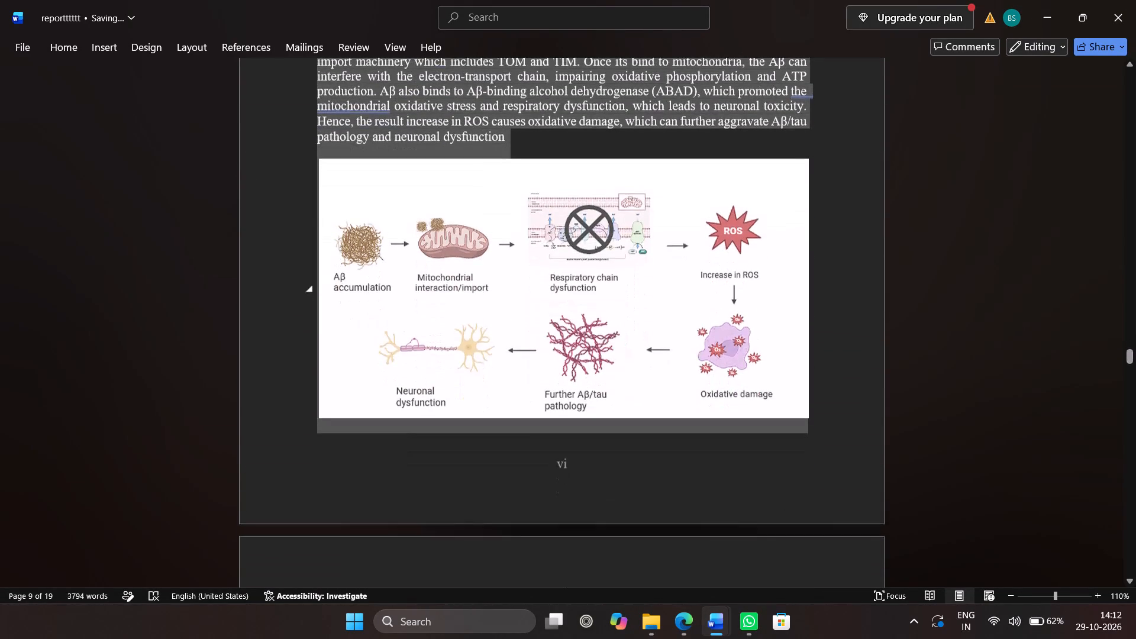
drag(707, 233, 675, 328)
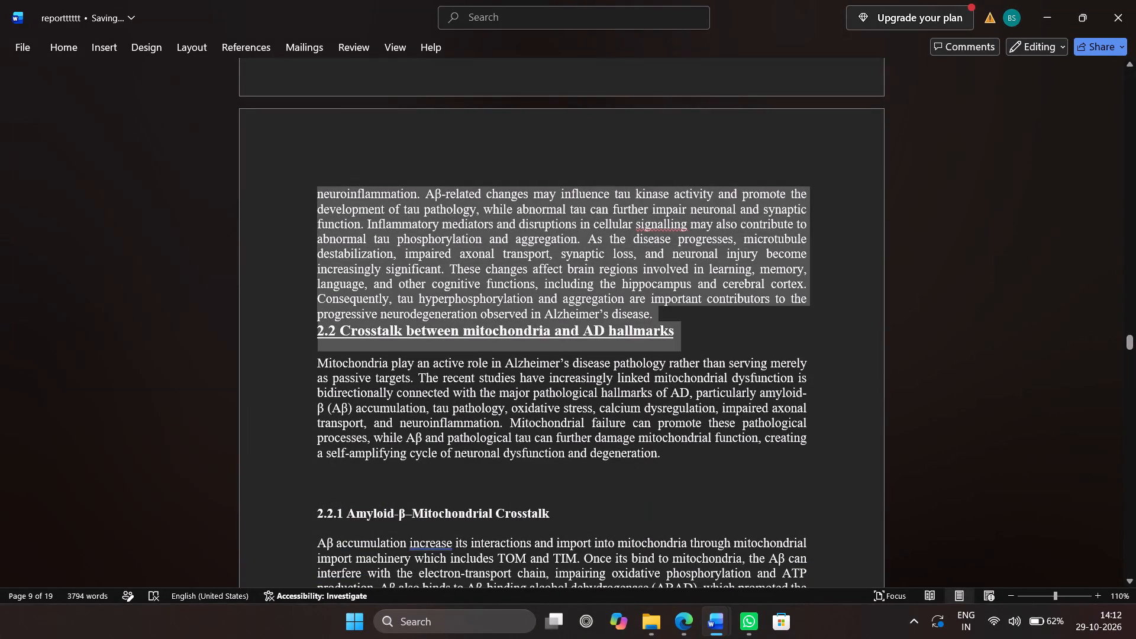
drag(675, 328, 670, 318)
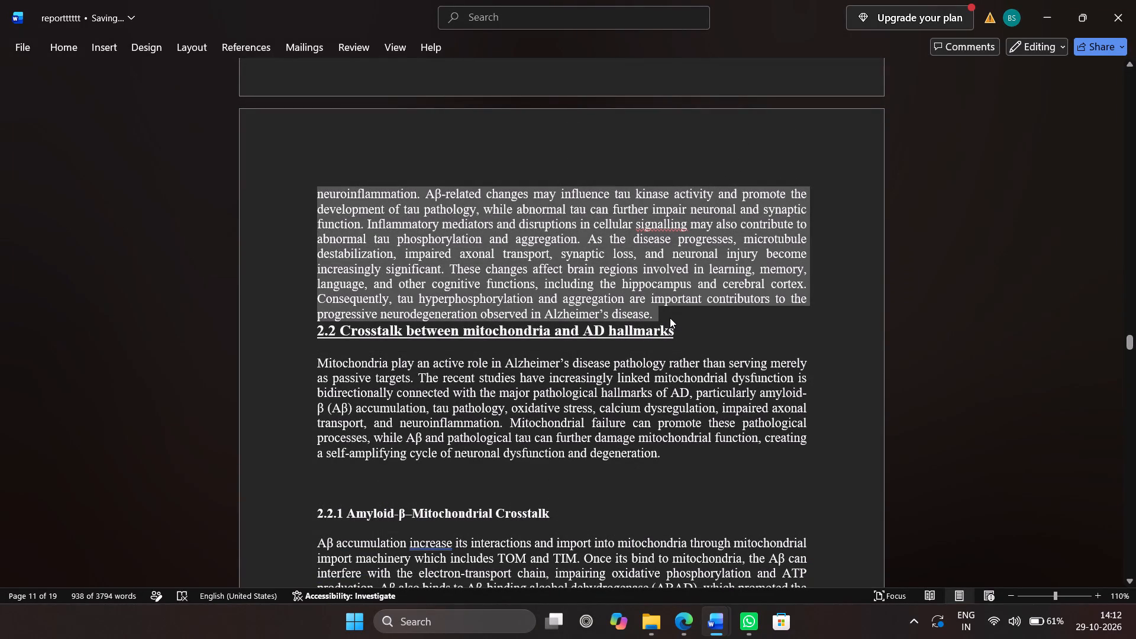
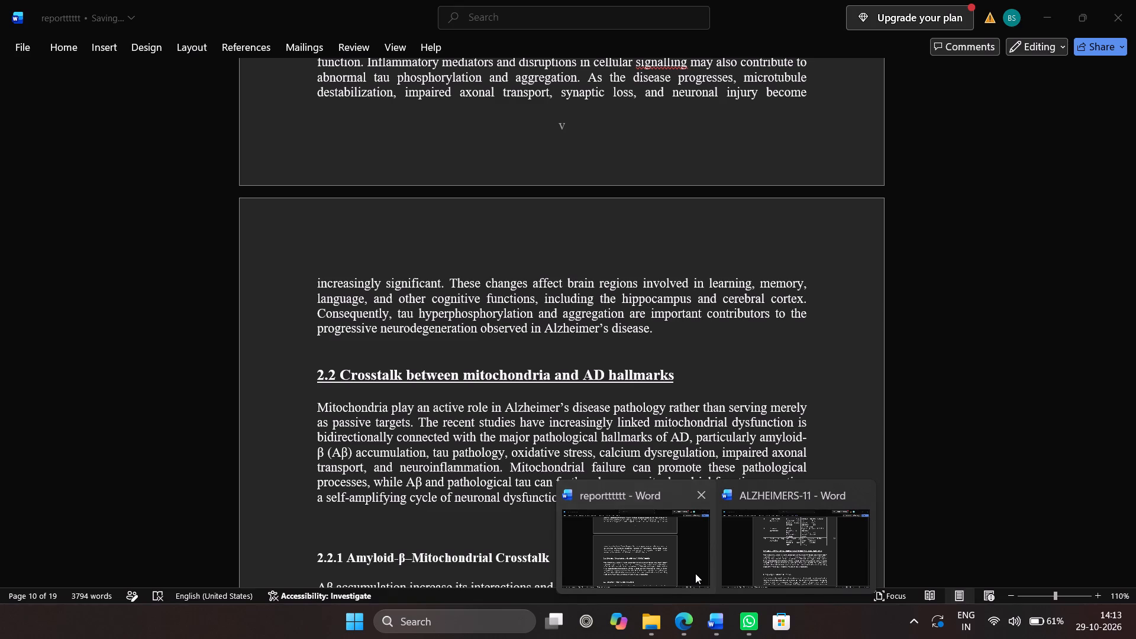
scroll(695, 573, up, 3)
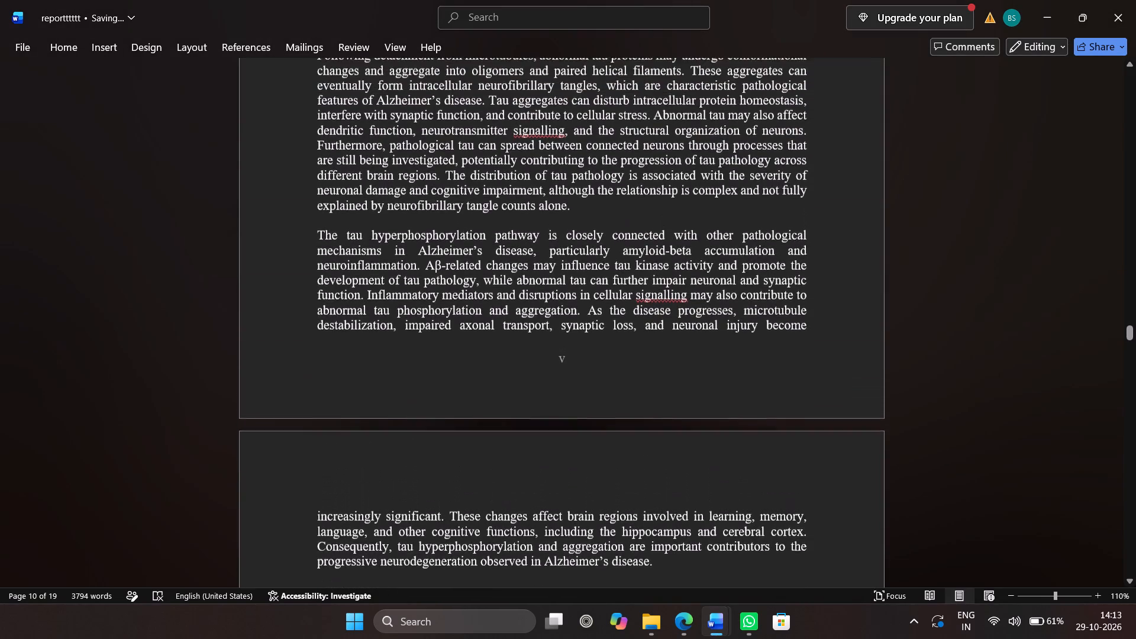
scroll(695, 573, up, 10)
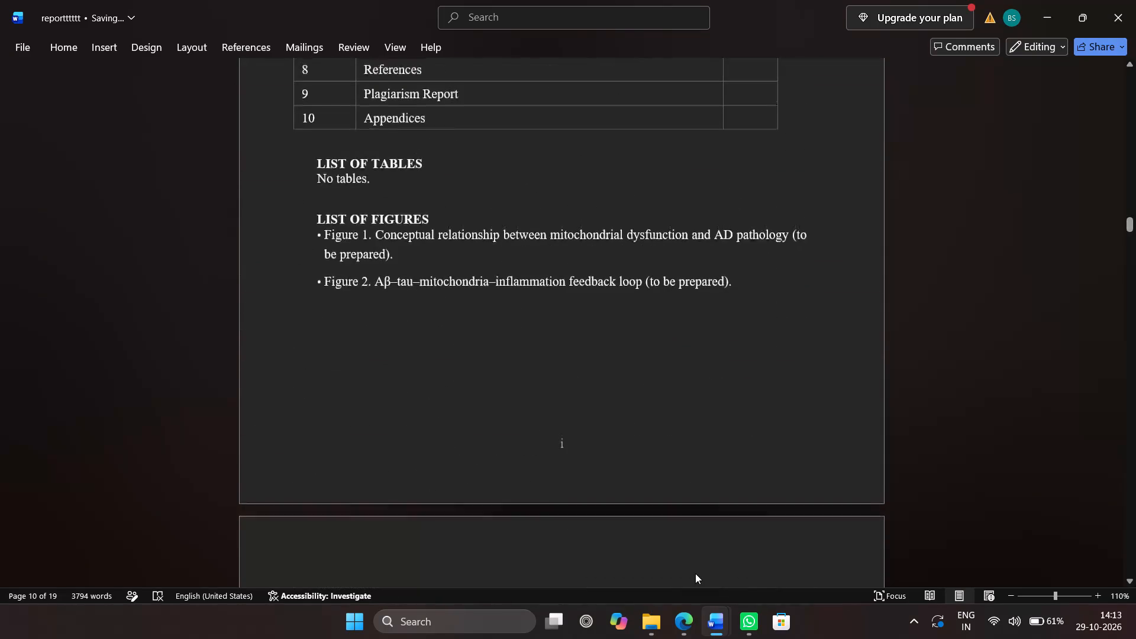
scroll(695, 573, up, 10)
scroll(695, 573, down, 3)
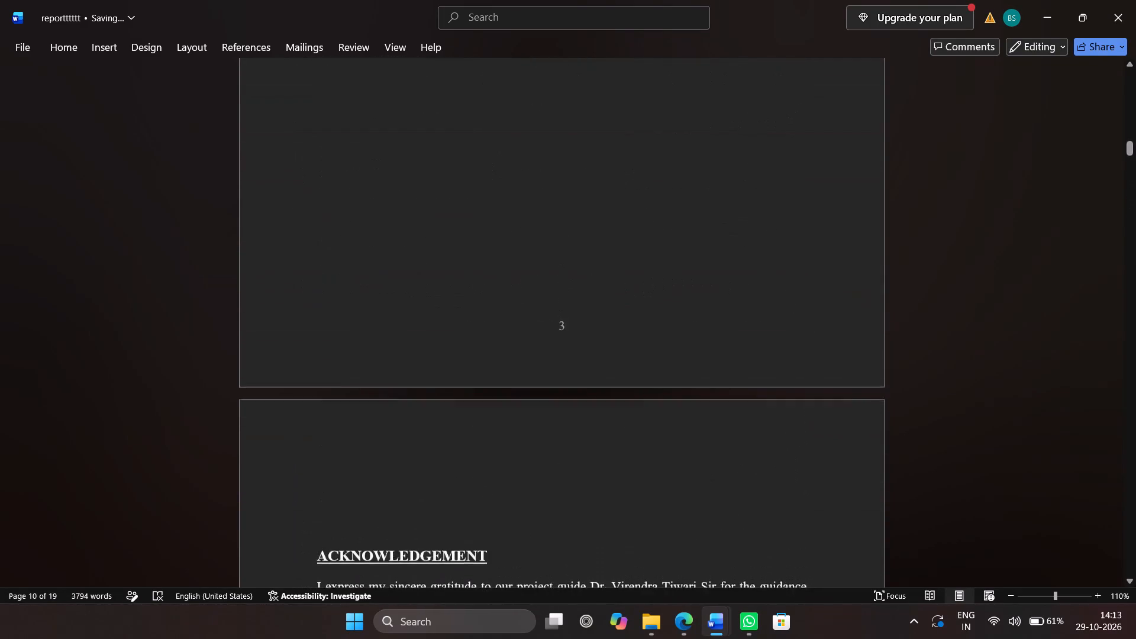
scroll(695, 573, down, 6)
scroll(695, 573, up, 1)
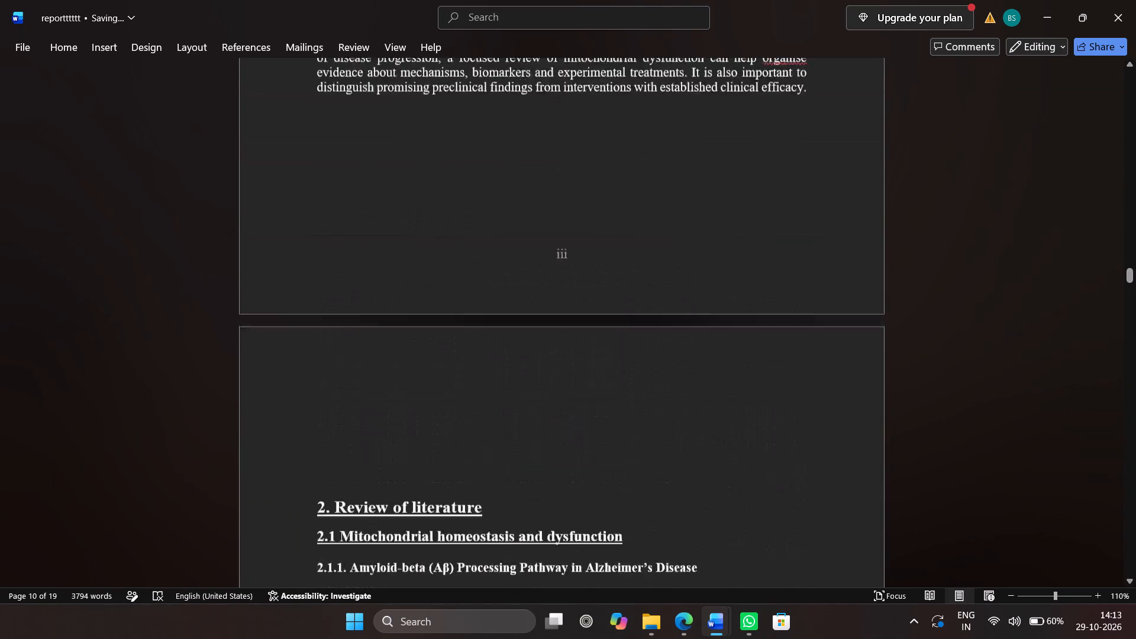
scroll(695, 573, up, 1)
scroll(695, 573, down, 1)
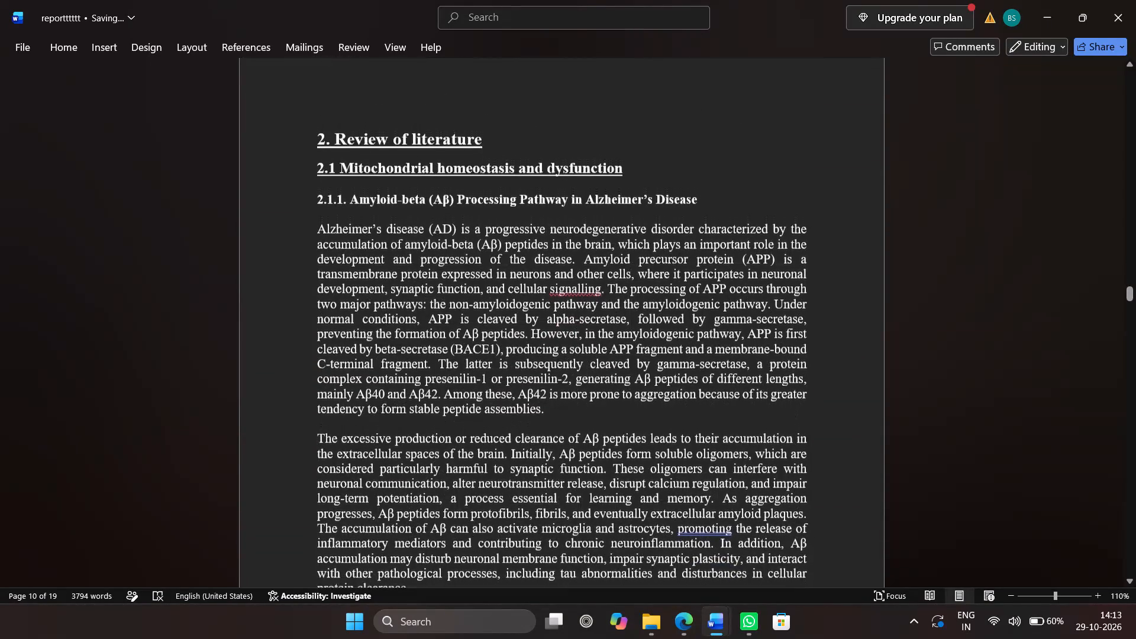
scroll(695, 573, down, 2)
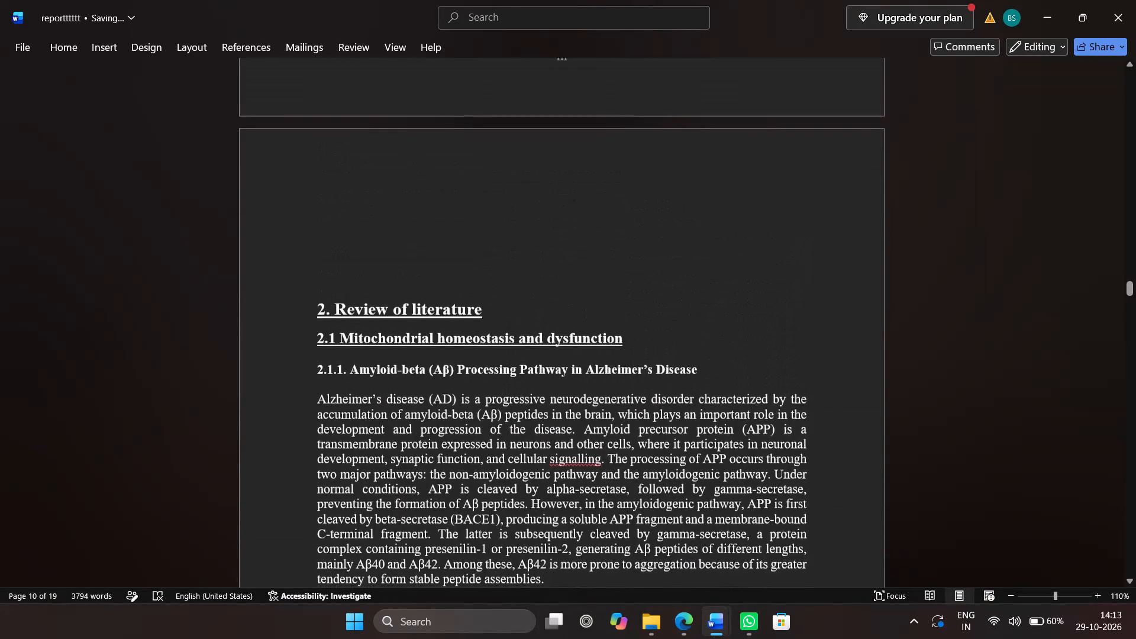
scroll(695, 573, down, 2)
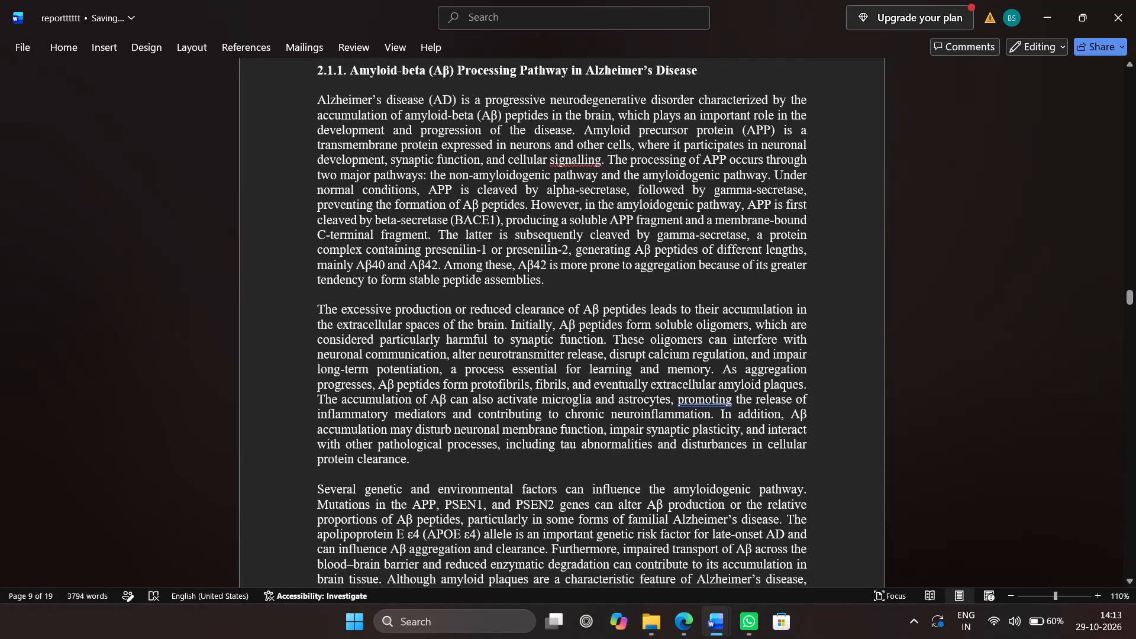
click(551, 280)
key(space)
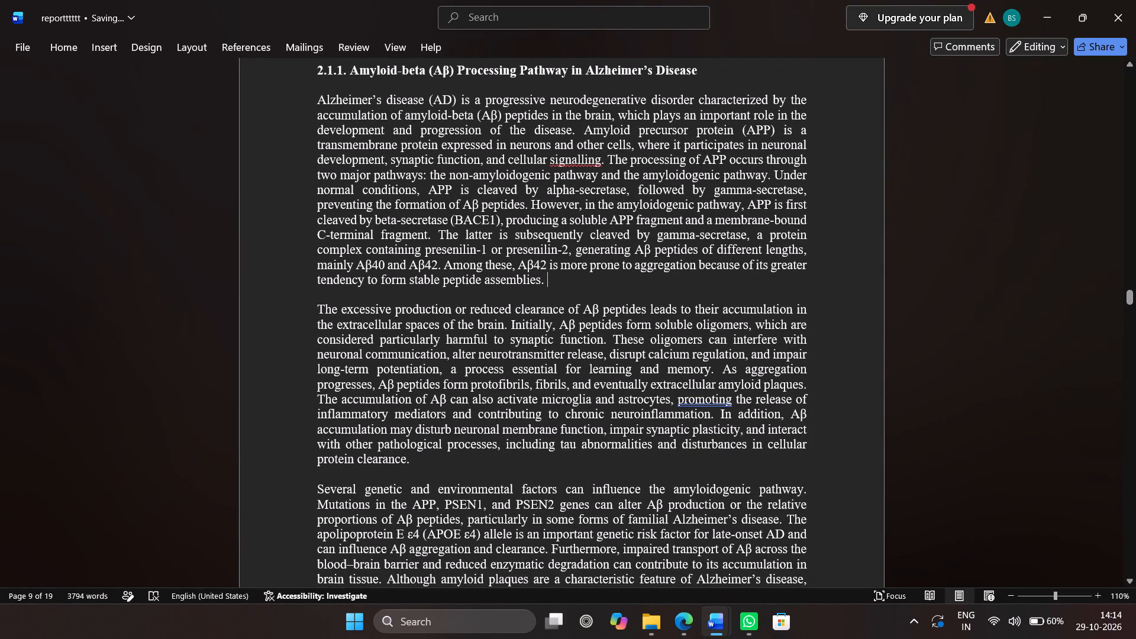
click(538, 282)
key(ctrl+c)
key(ctrl+v)
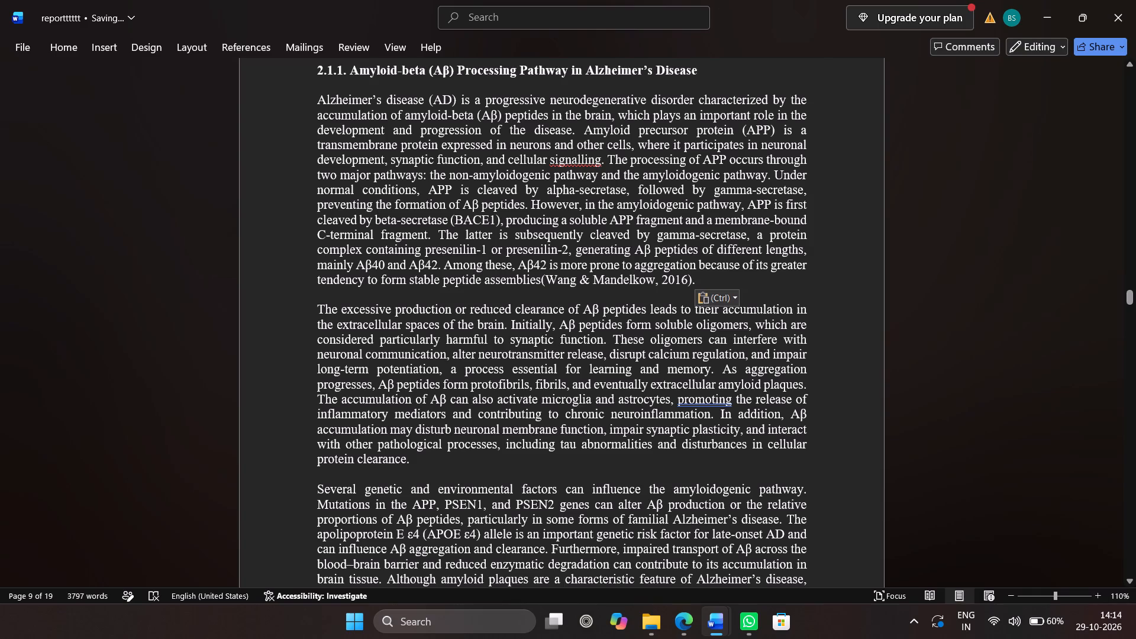
click(540, 280)
key(space)
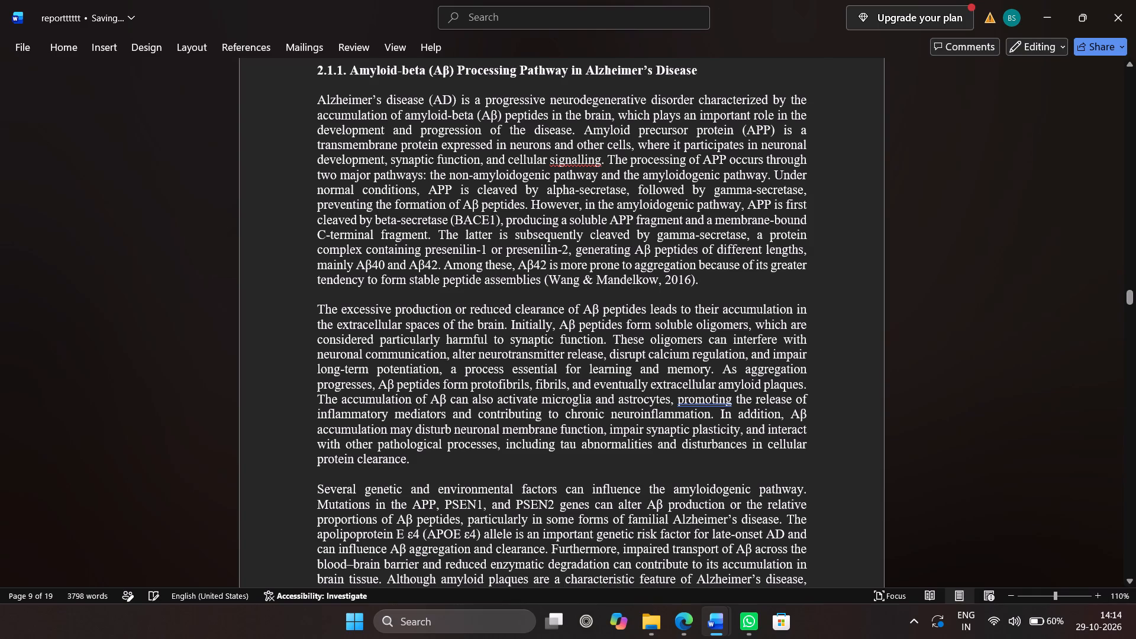
Insert an unnumbered blank line between the "2. Review of literature" heading and the "2.1 Mitochondrial homeostasis and dysfunction" heading.
scroll(698, 276, up, 1)
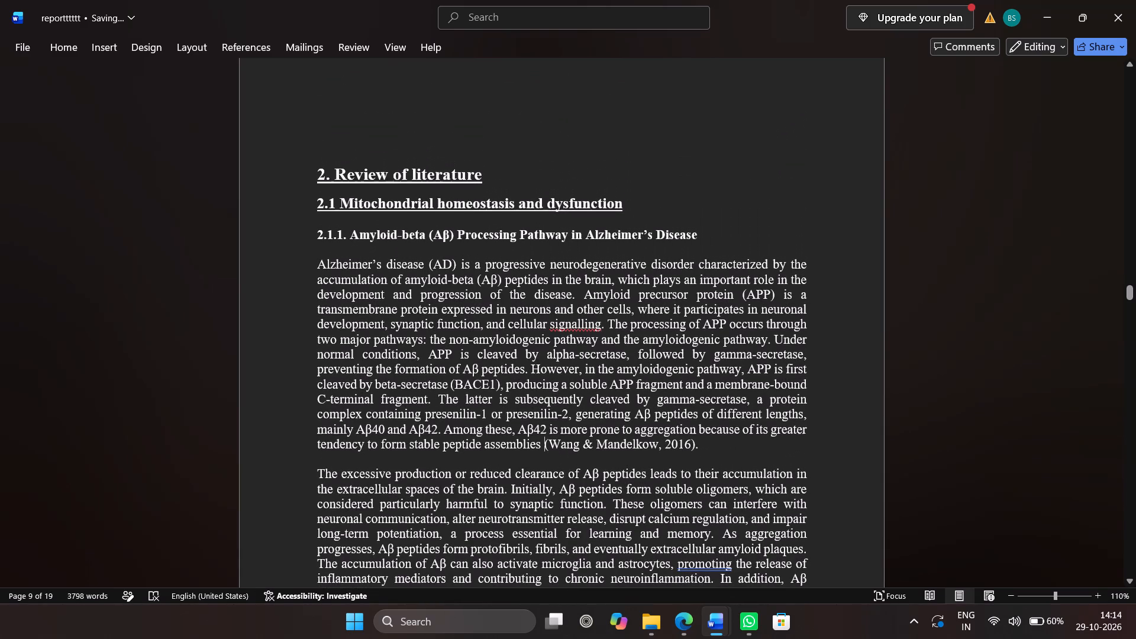
scroll(683, 580, up, 1)
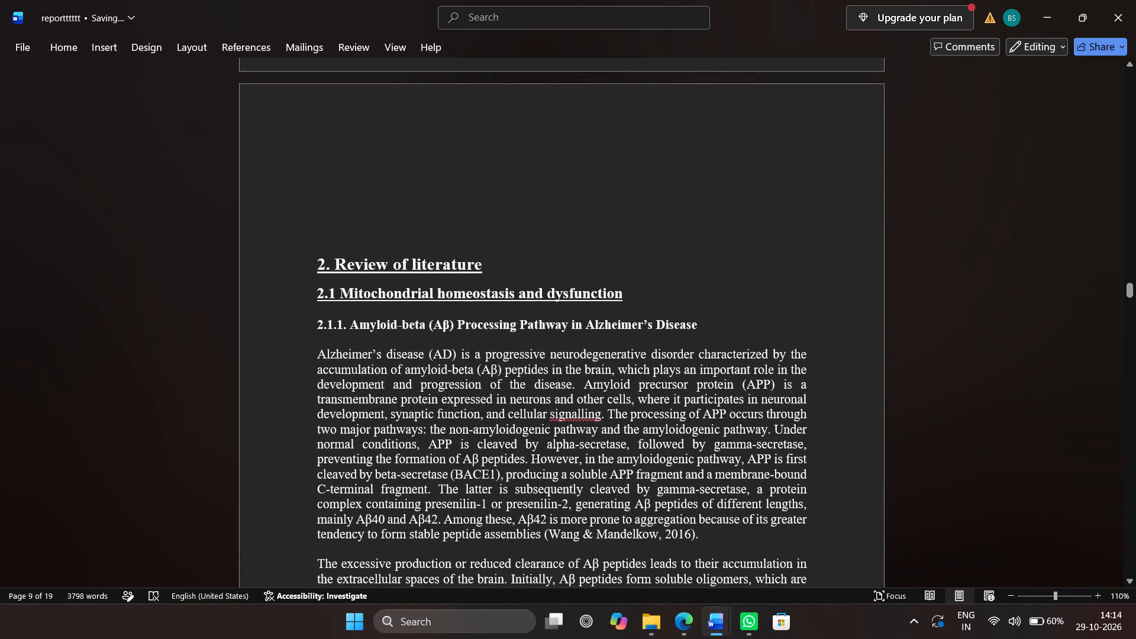
click(505, 269)
key(Return)
key(BackSpace)
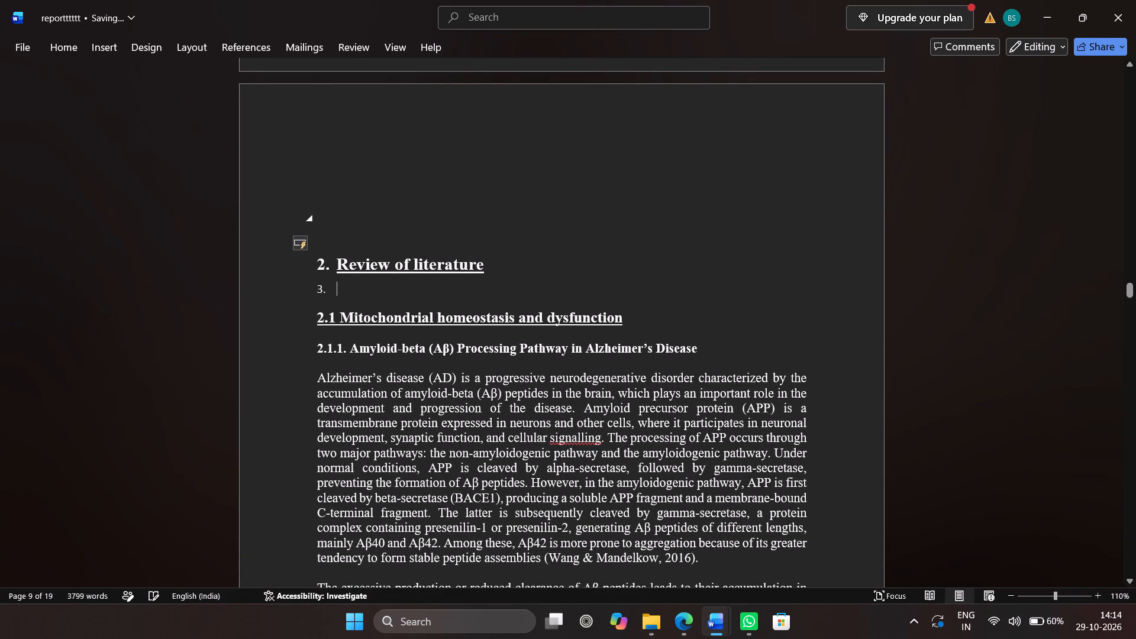
key(BackSpace)
key(BackSpace)
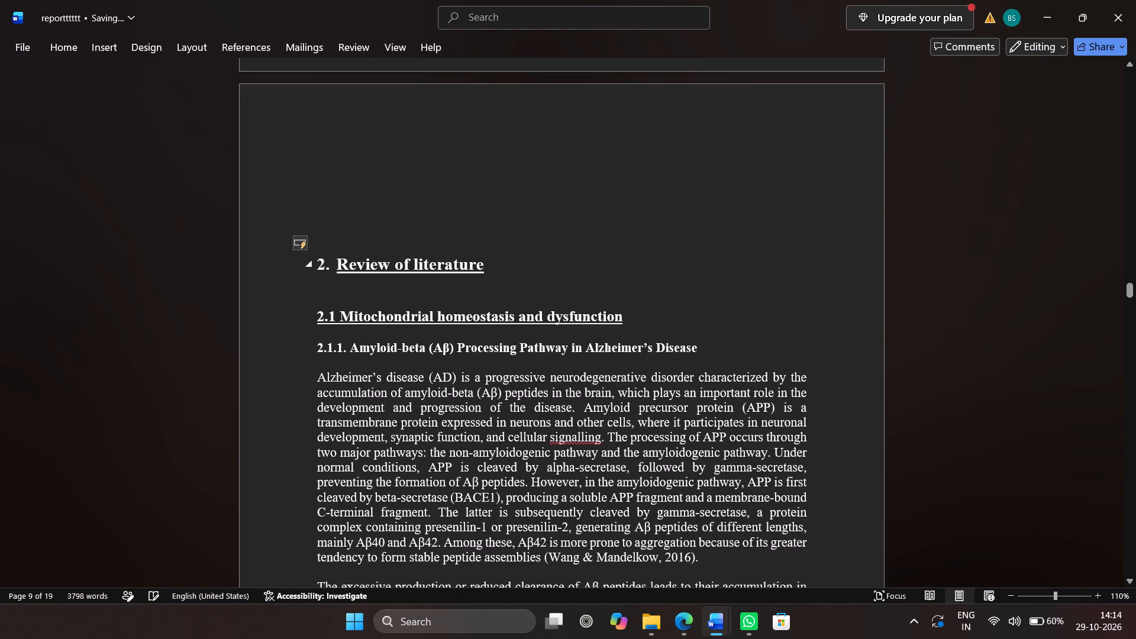
Remove the automatic list number from the "Review of literature" heading and enter "2." as plain text before it, keeping the heading on its new page.
click(317, 268)
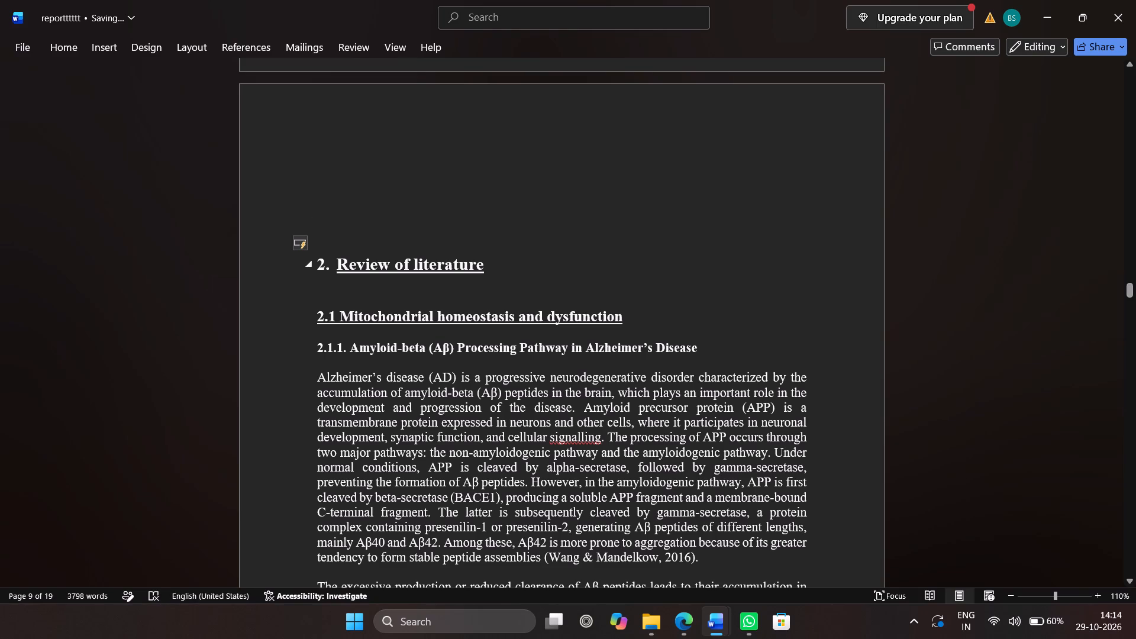
click(314, 266)
triple_click(314, 266)
double_click(314, 266)
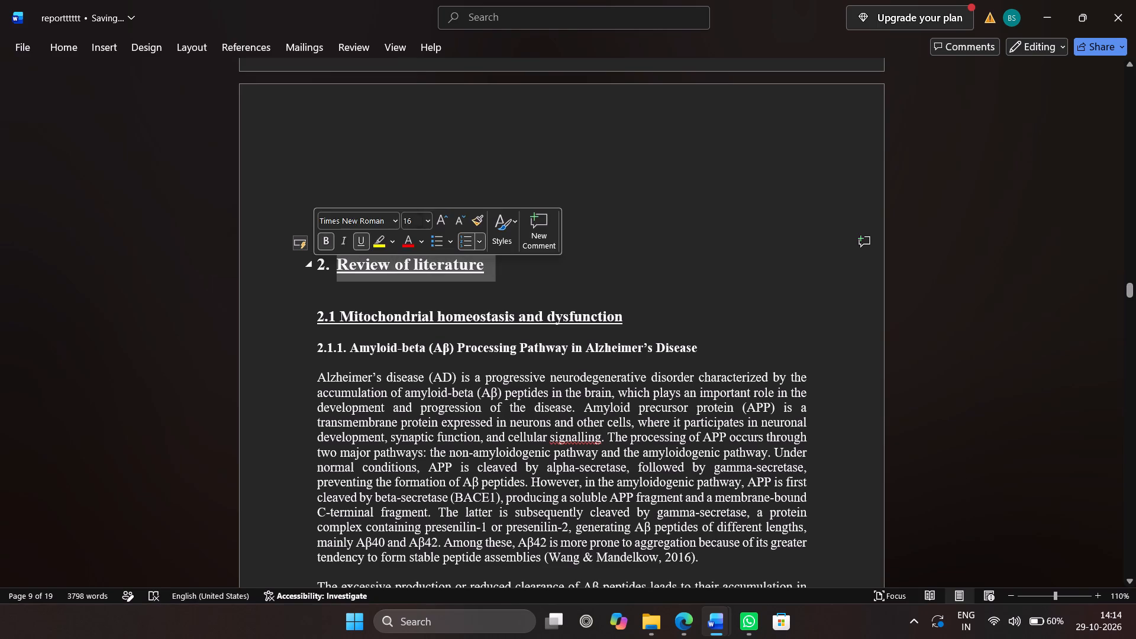
click(314, 266)
key(BackSpace)
key(BackSpace)
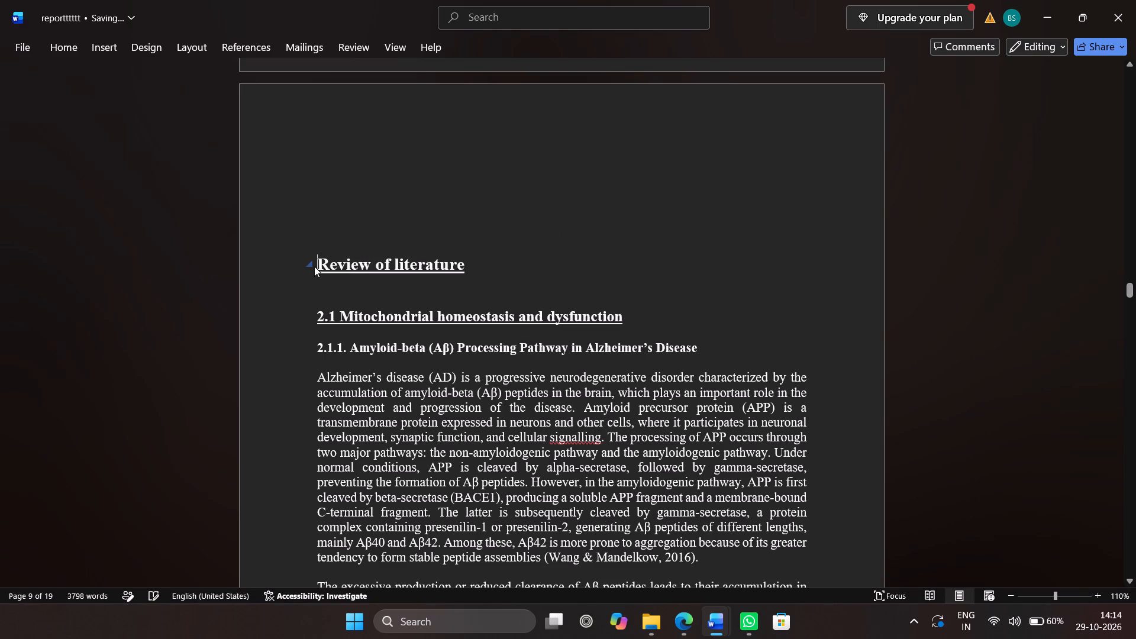
key(BackSpace)
key(Return)
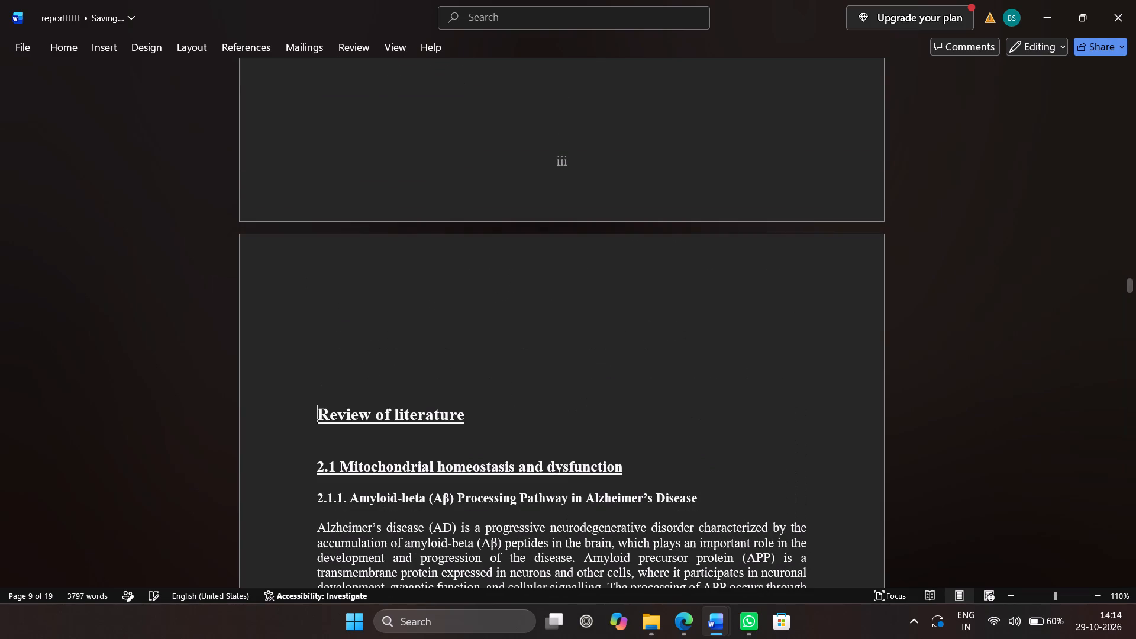
key(BackSpace)
key(Return)
text(2,)
key(BackSpace)
key(period)
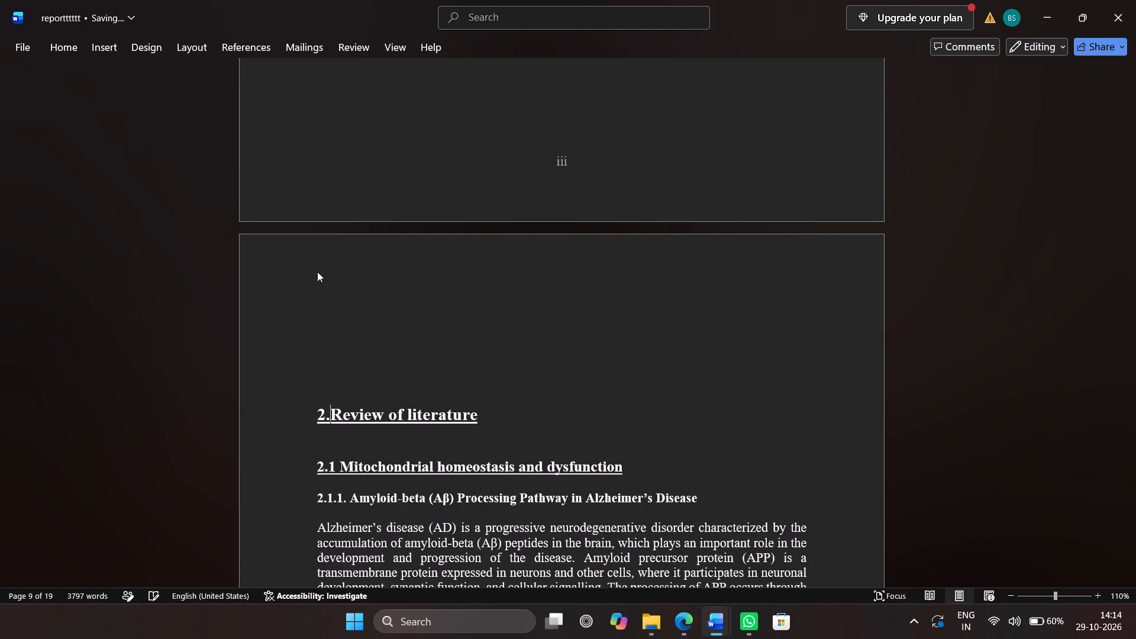
Switch to the ChatGPT conversation in Edge and examine the in-text citations in section 2.1.2 and the reference list with PubMed links.
scroll(424, 315, down, 2)
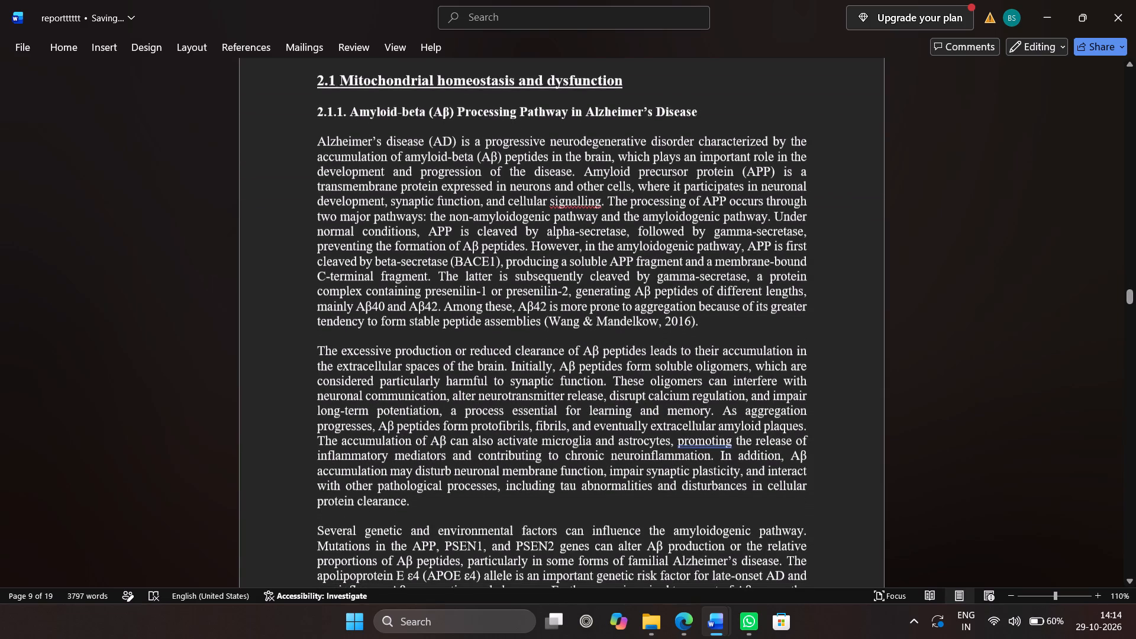
click(683, 628)
scroll(571, 455, right, 1)
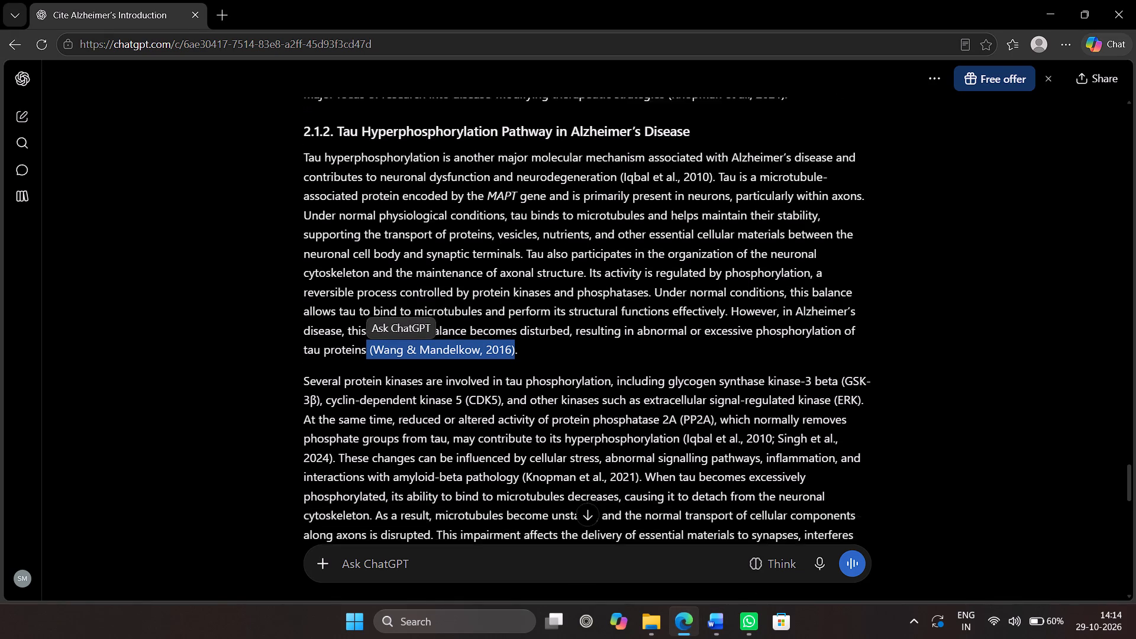
scroll(571, 455, right, 1)
scroll(571, 455, down, 2)
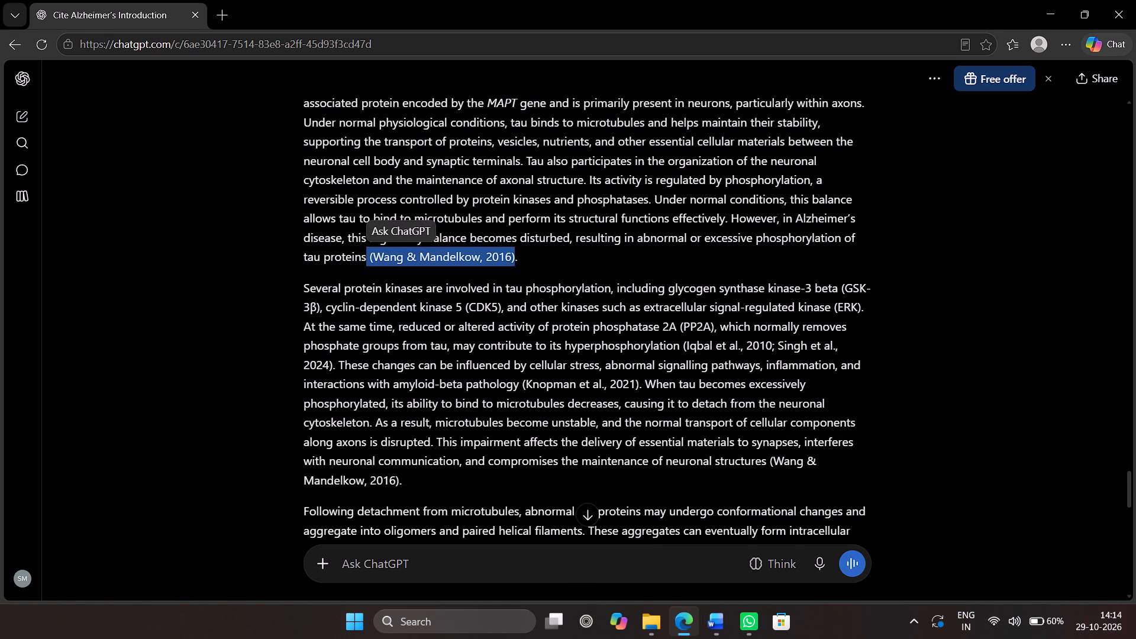
scroll(571, 455, down, 2)
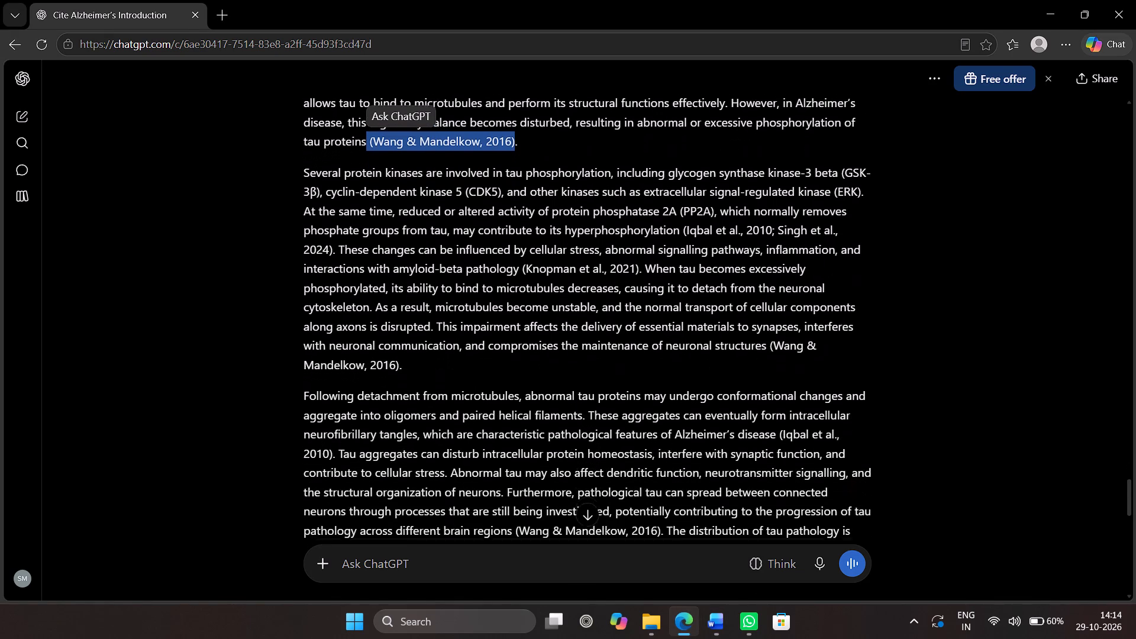
scroll(571, 455, down, 2)
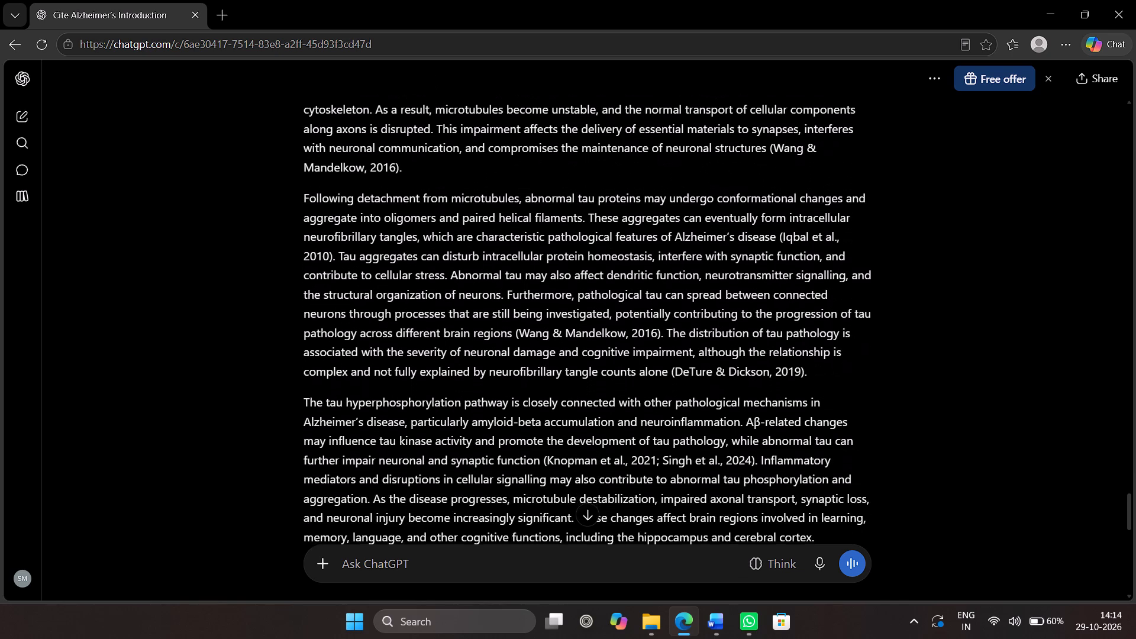
scroll(571, 455, down, 1)
scroll(571, 455, up, 1)
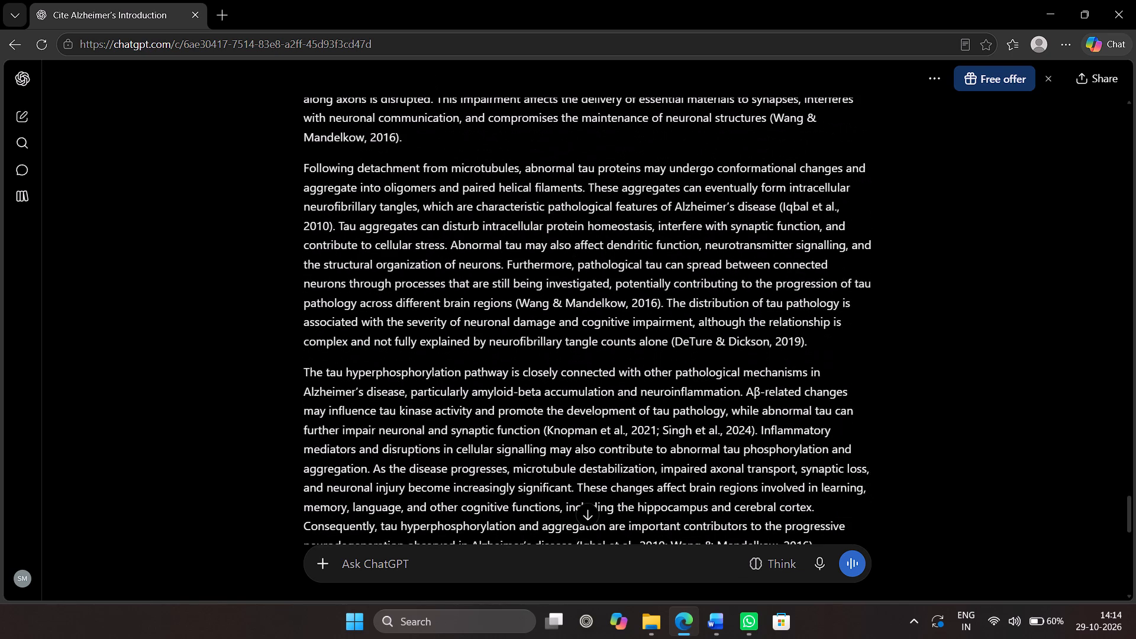
scroll(571, 455, down, 4)
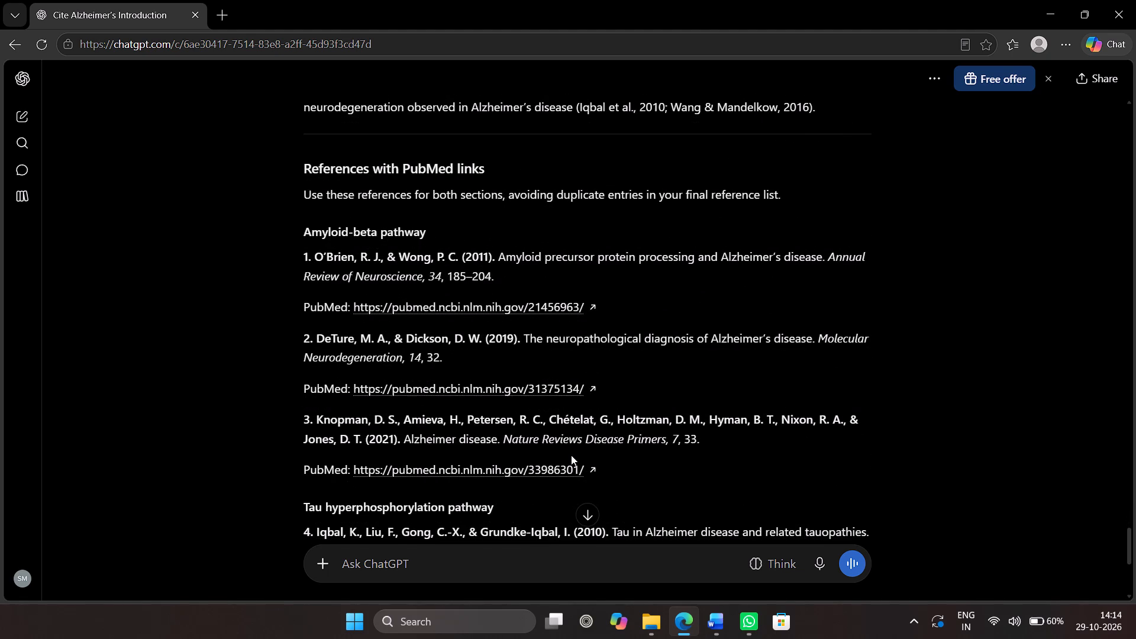
scroll(571, 455, down, 2)
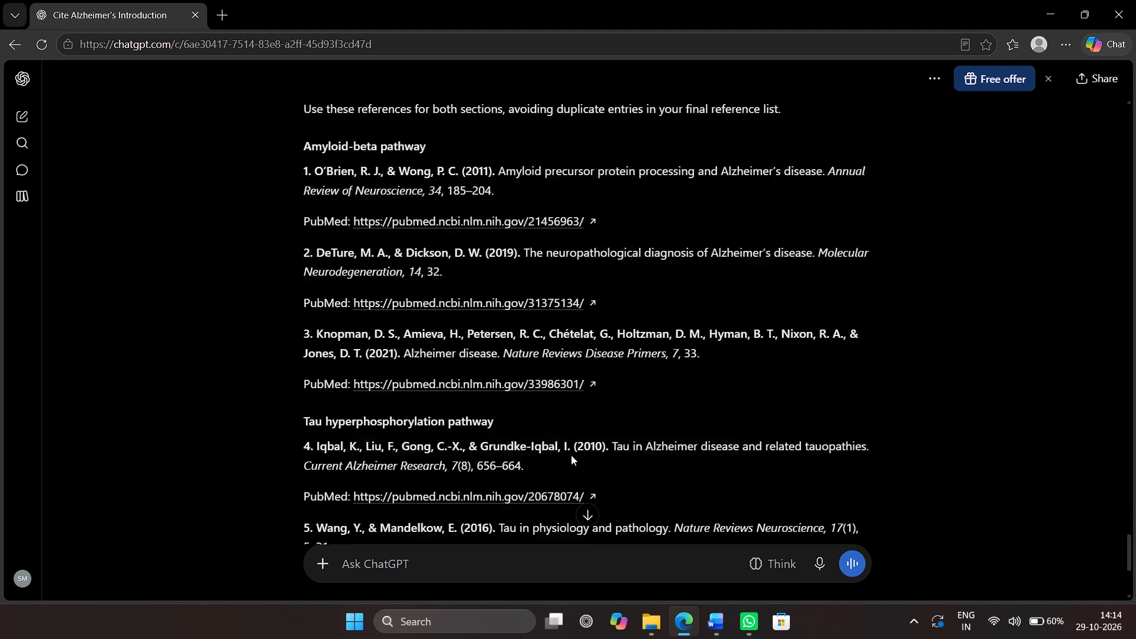
scroll(571, 455, down, 3)
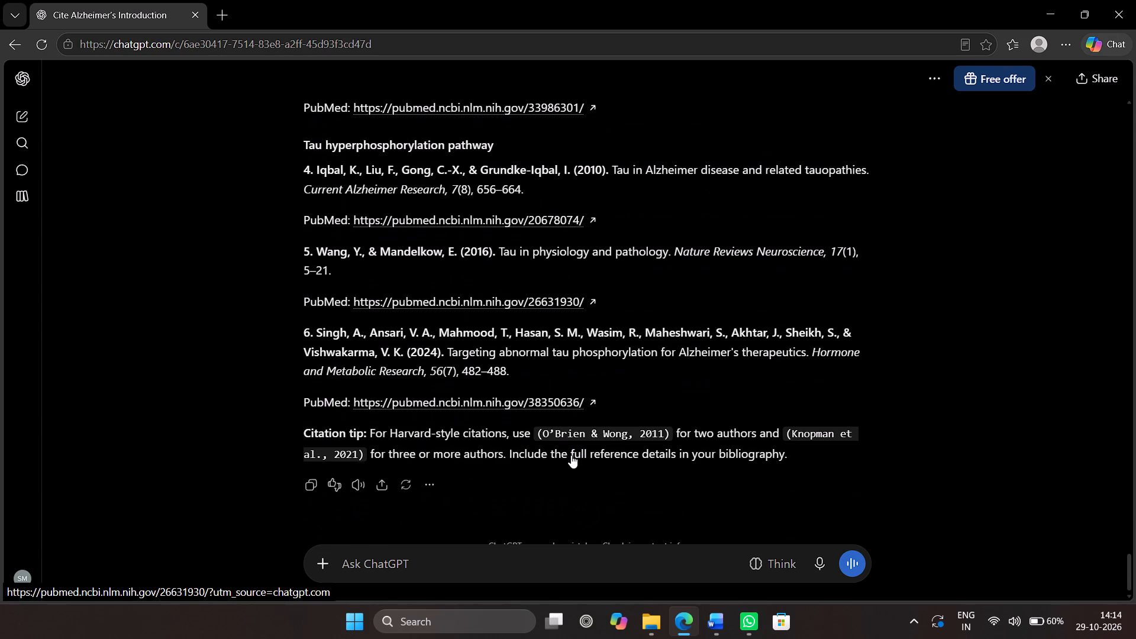
scroll(571, 455, down, 2)
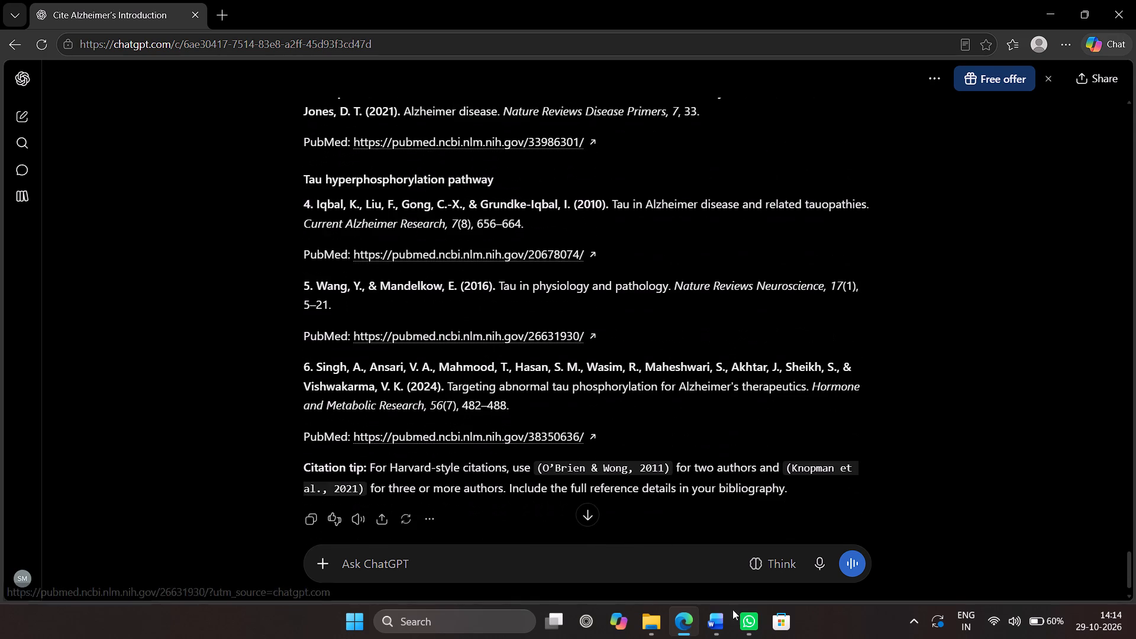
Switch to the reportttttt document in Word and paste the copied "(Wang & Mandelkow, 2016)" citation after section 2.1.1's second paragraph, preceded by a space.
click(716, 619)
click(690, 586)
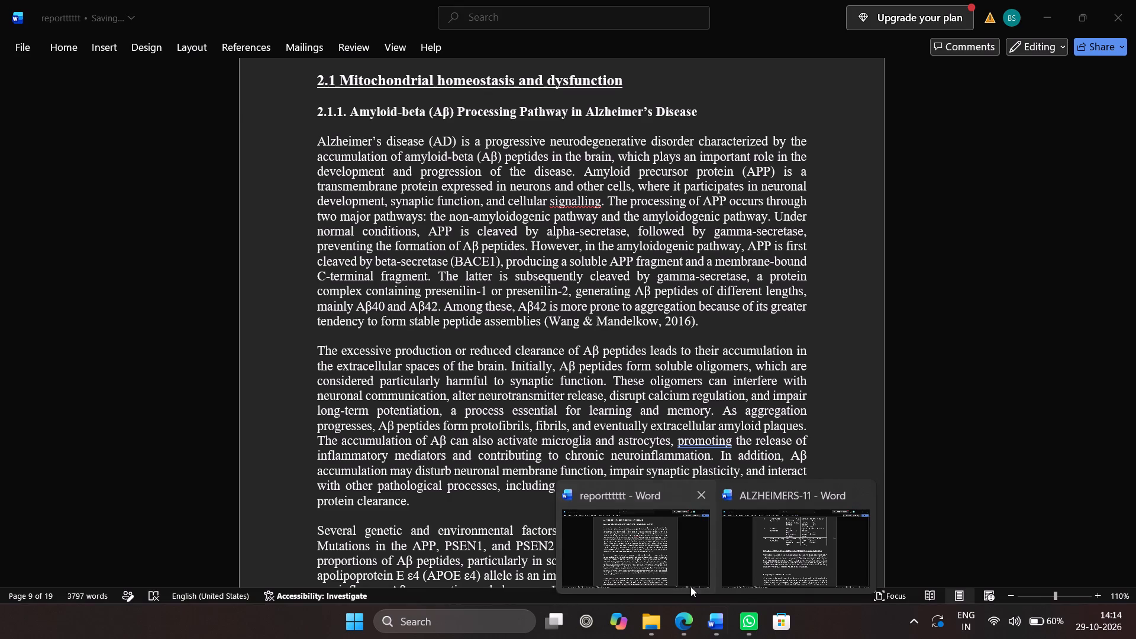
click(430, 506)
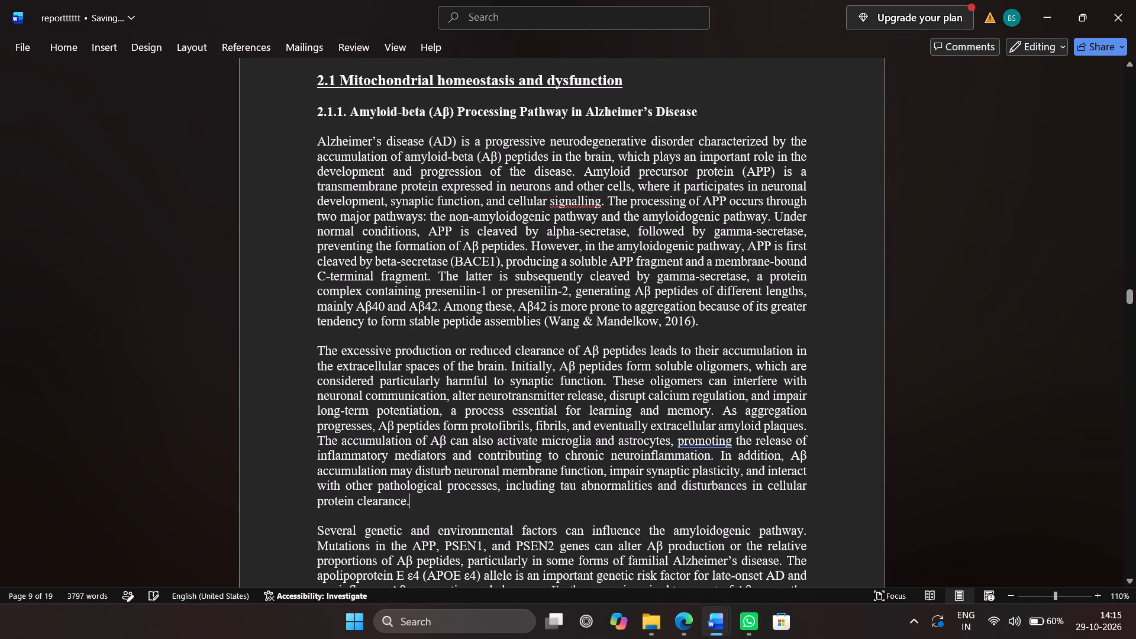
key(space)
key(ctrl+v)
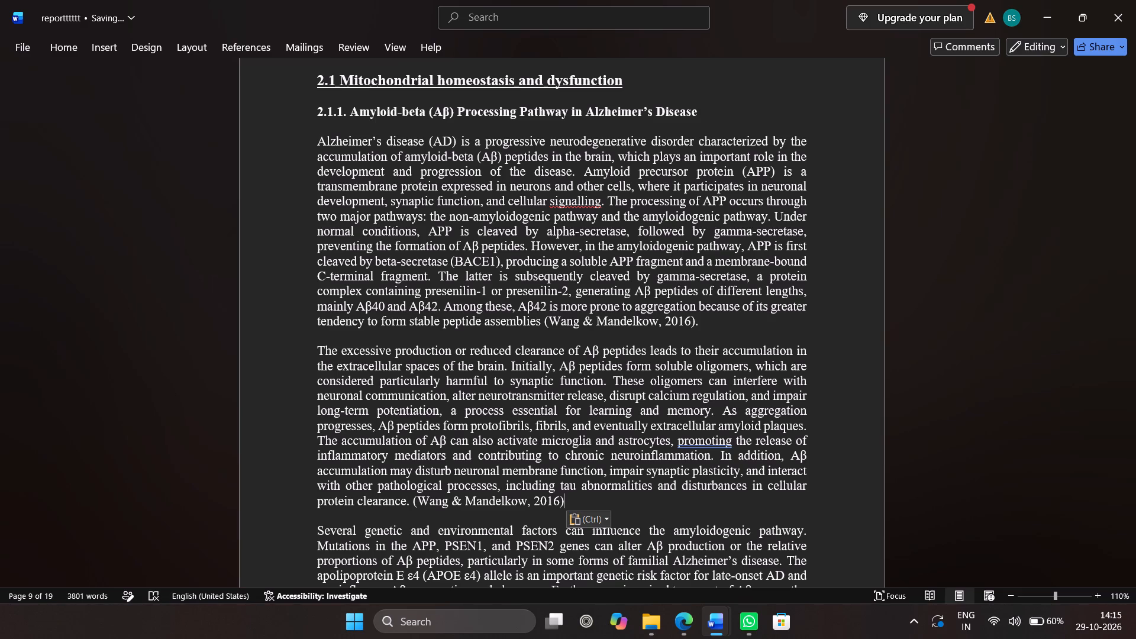
Switch to the ChatGPT conversation in Edge and copy the "(Sengupta et al., 2016)" citation ending section 2.1.1's first paragraph.
scroll(430, 506, down, 2)
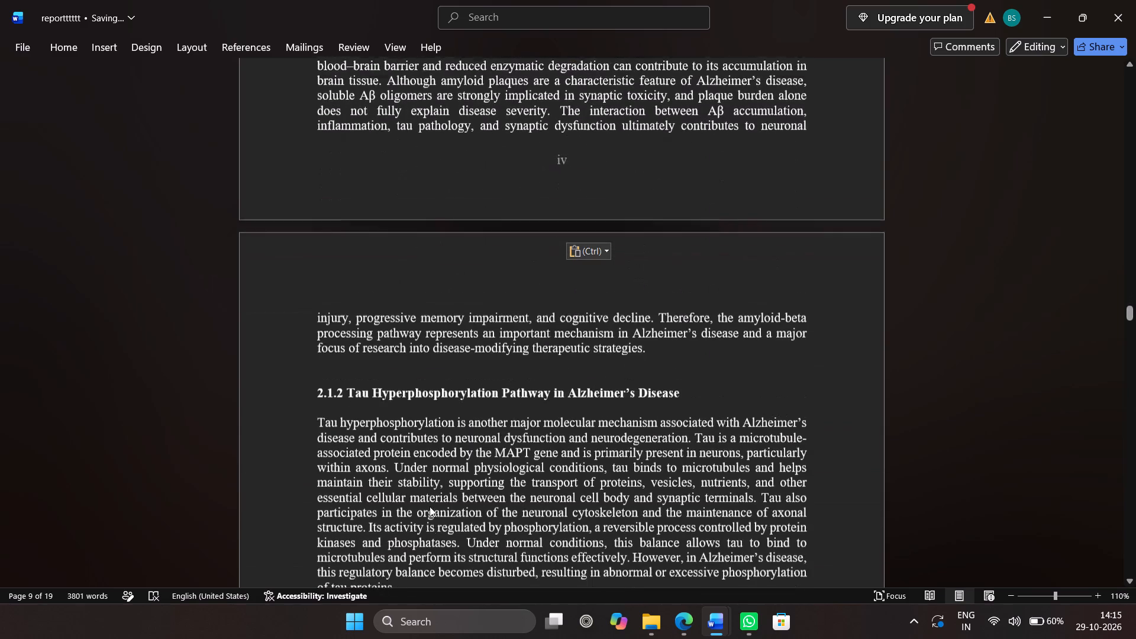
scroll(430, 506, down, 1)
scroll(430, 506, up, 2)
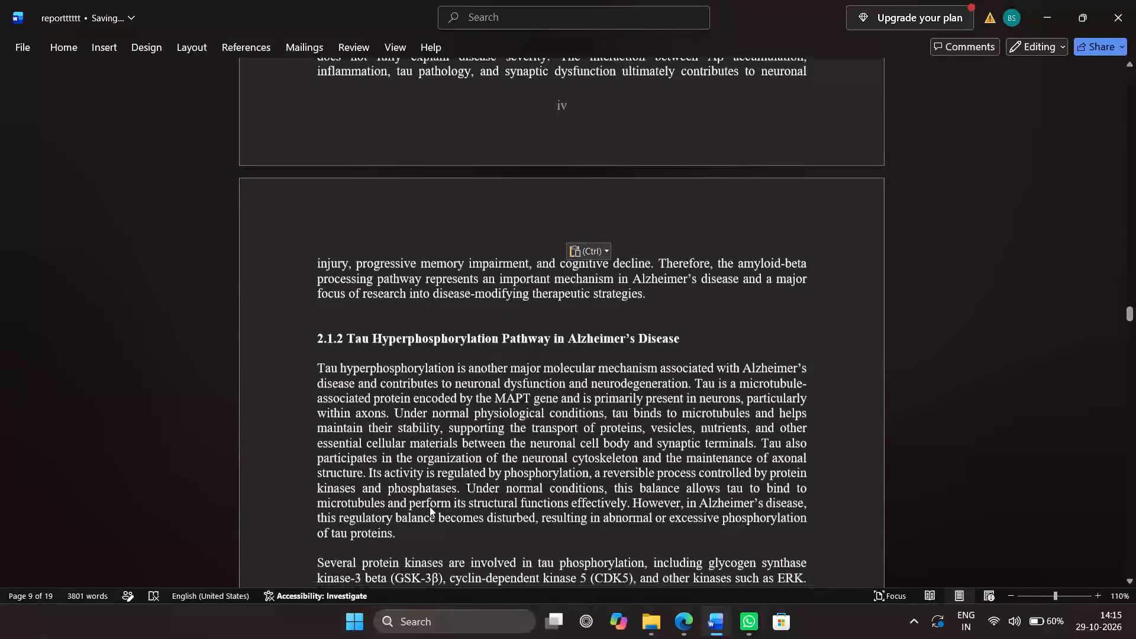
scroll(430, 506, up, 3)
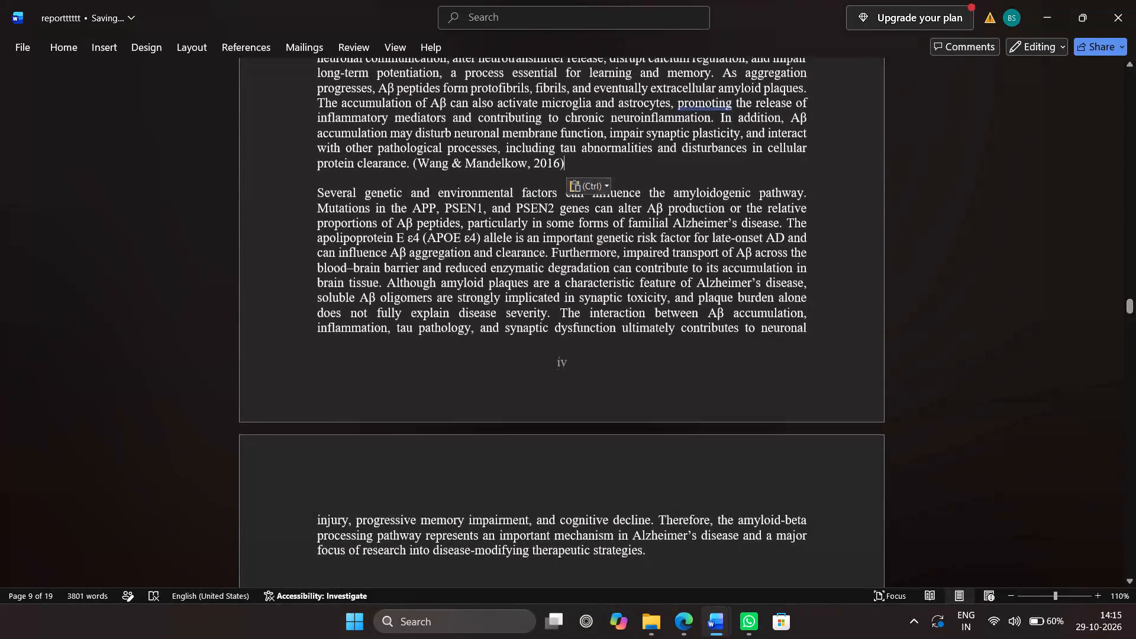
scroll(430, 506, up, 2)
scroll(430, 506, right, 1)
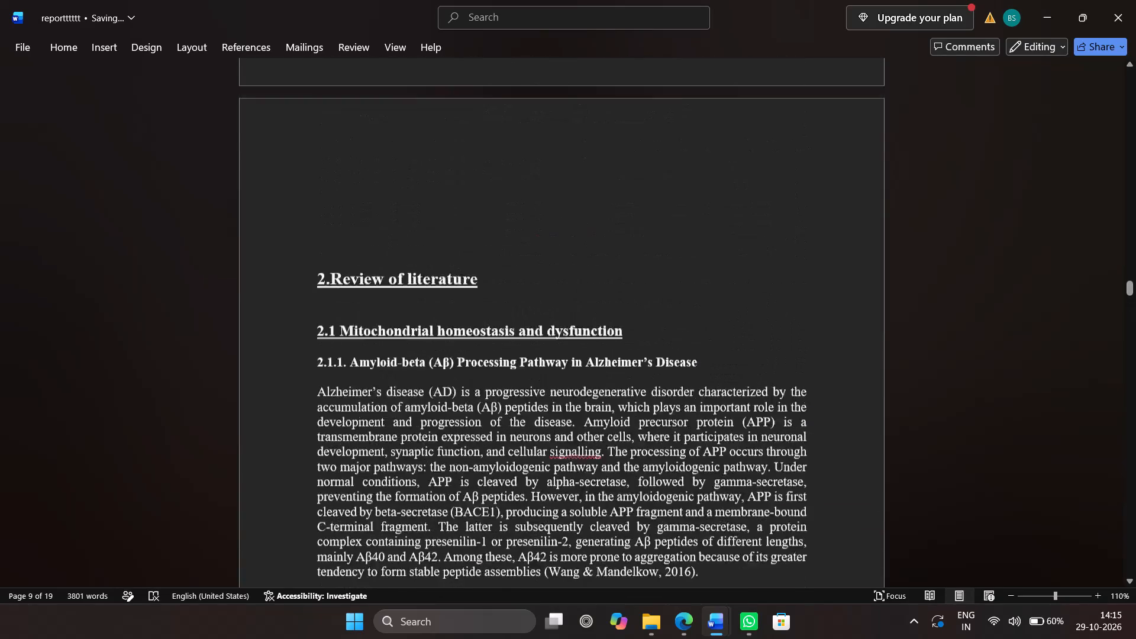
scroll(430, 506, right, 1)
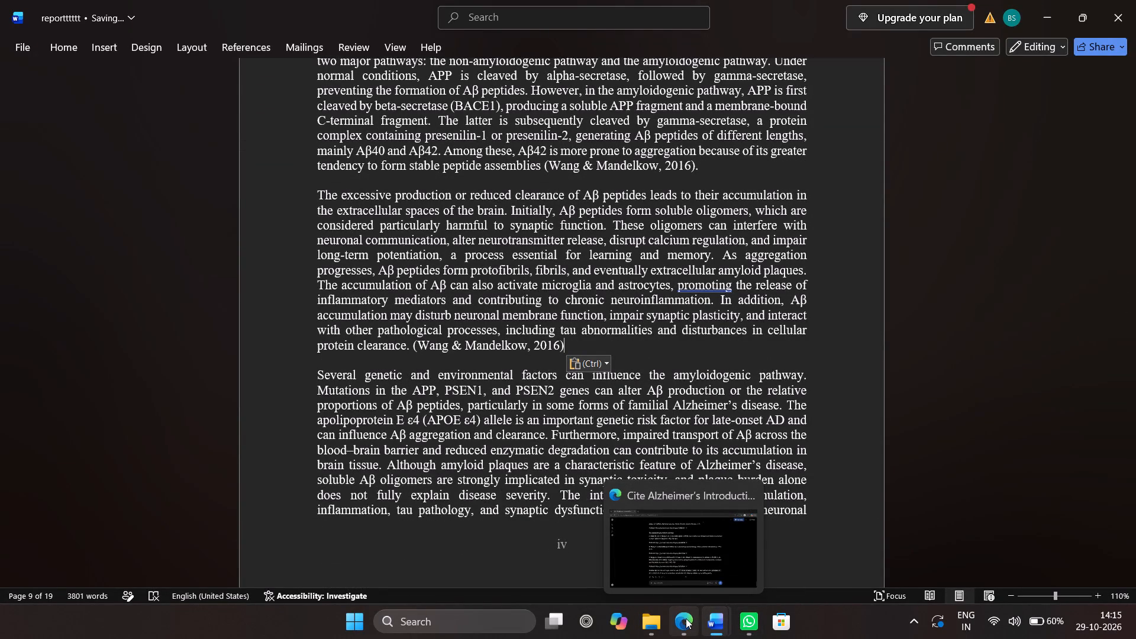
click(686, 618)
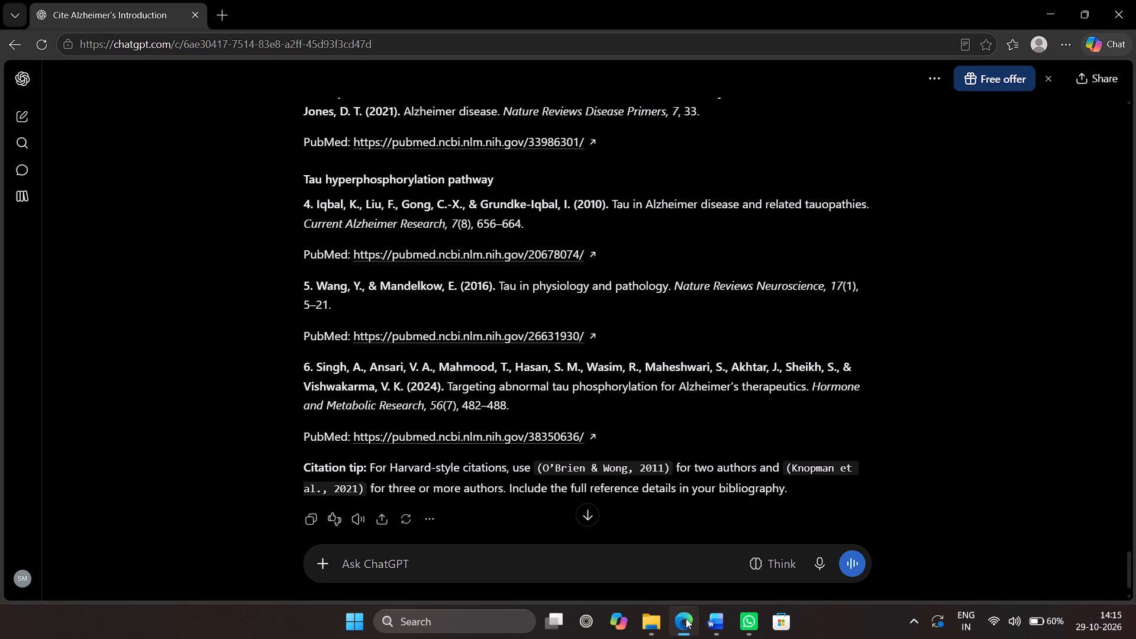
scroll(697, 381, up, 5)
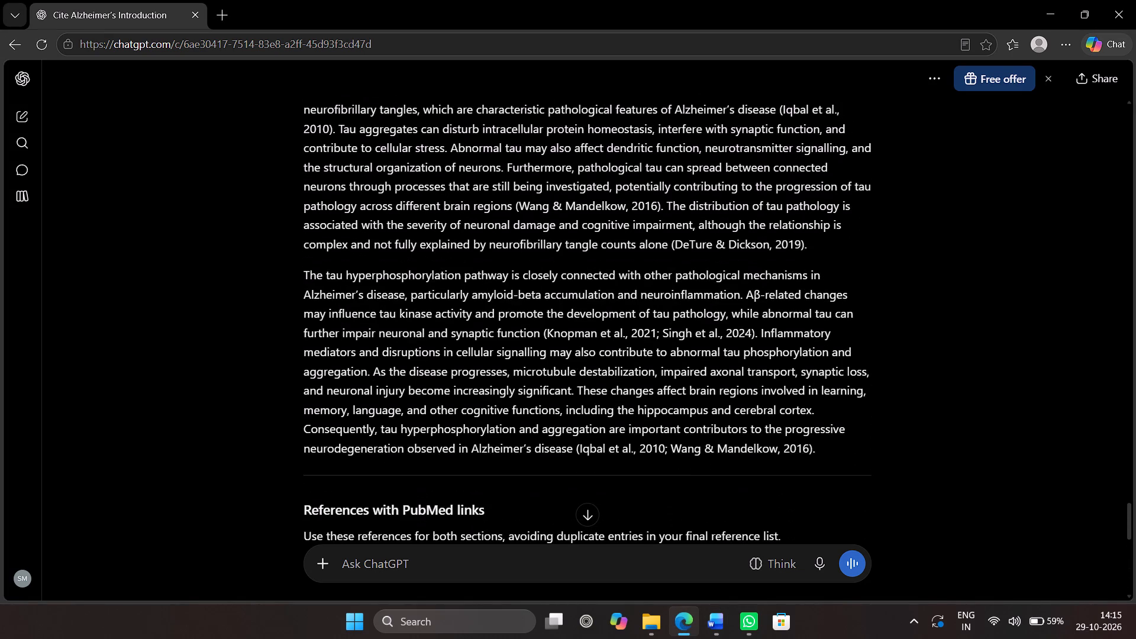
scroll(697, 381, up, 4)
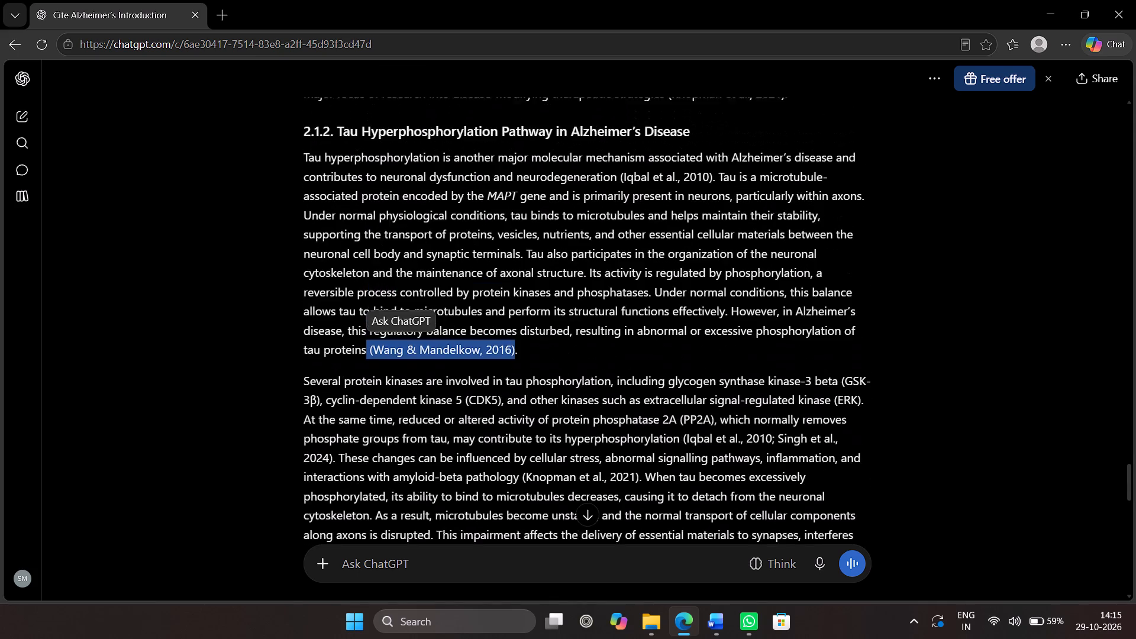
scroll(697, 381, up, 2)
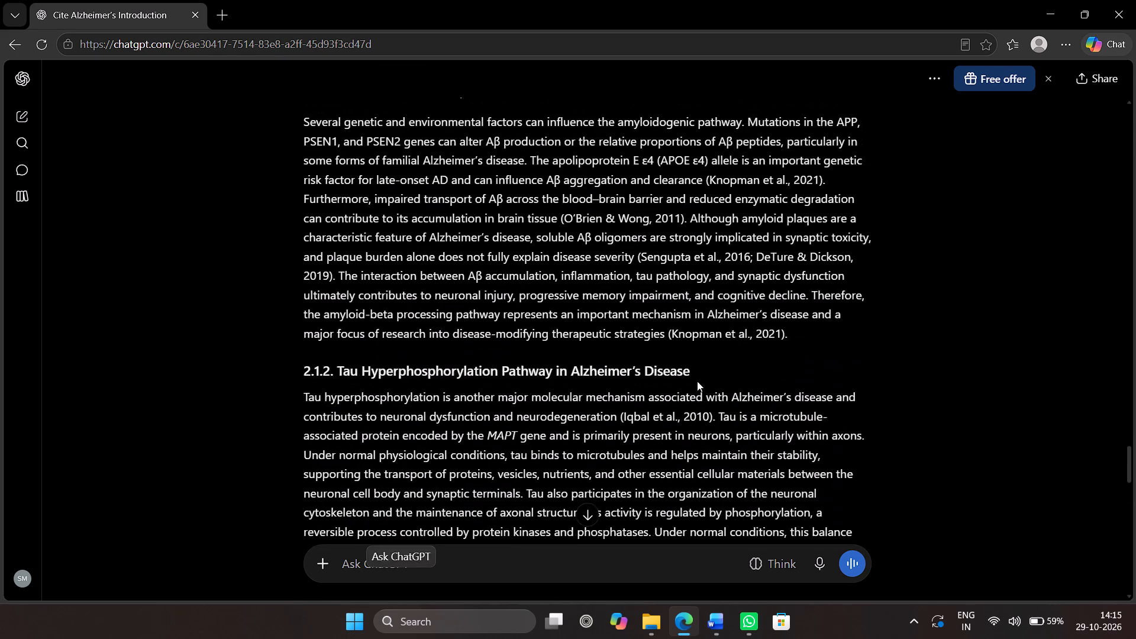
scroll(697, 381, up, 2)
scroll(695, 440, up, 4)
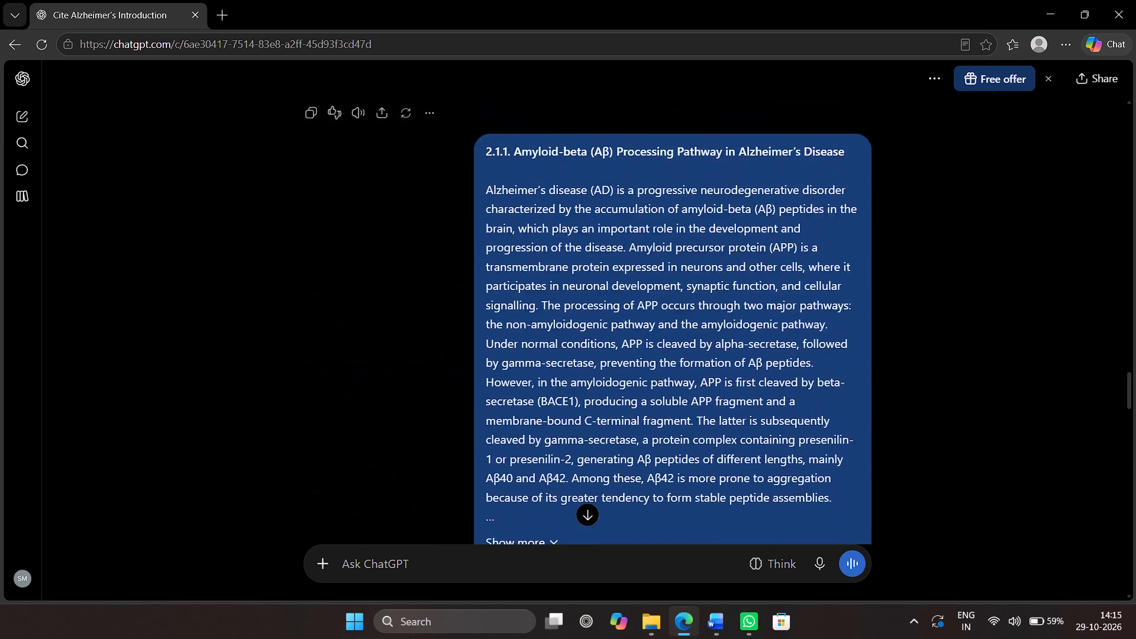
scroll(695, 440, down, 6)
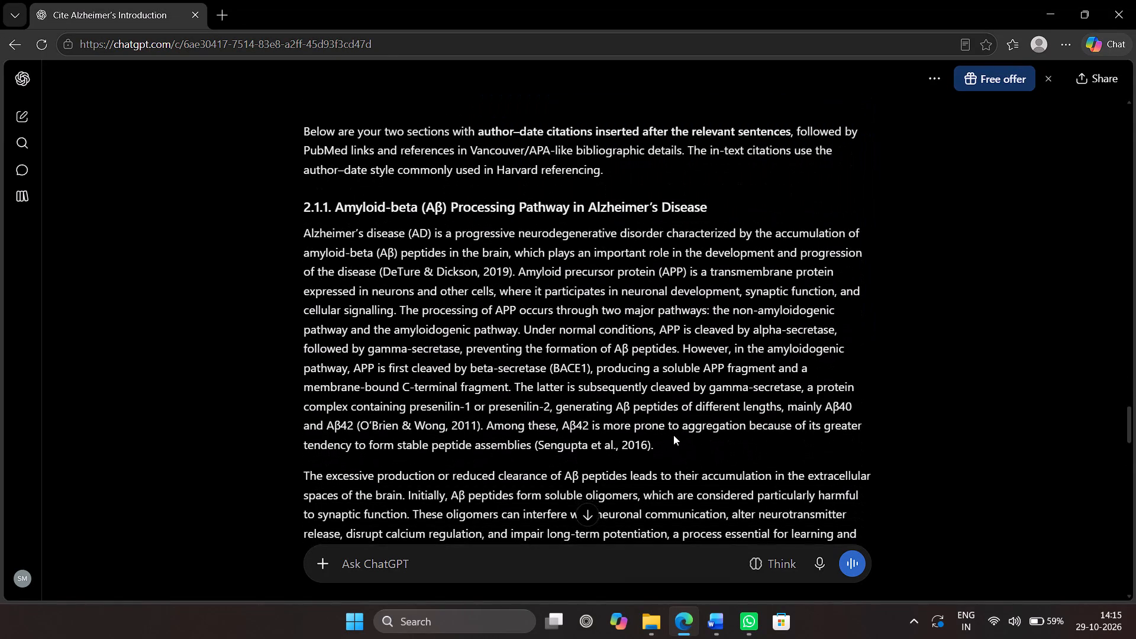
drag(650, 444, 536, 446)
key(ctrl+c)
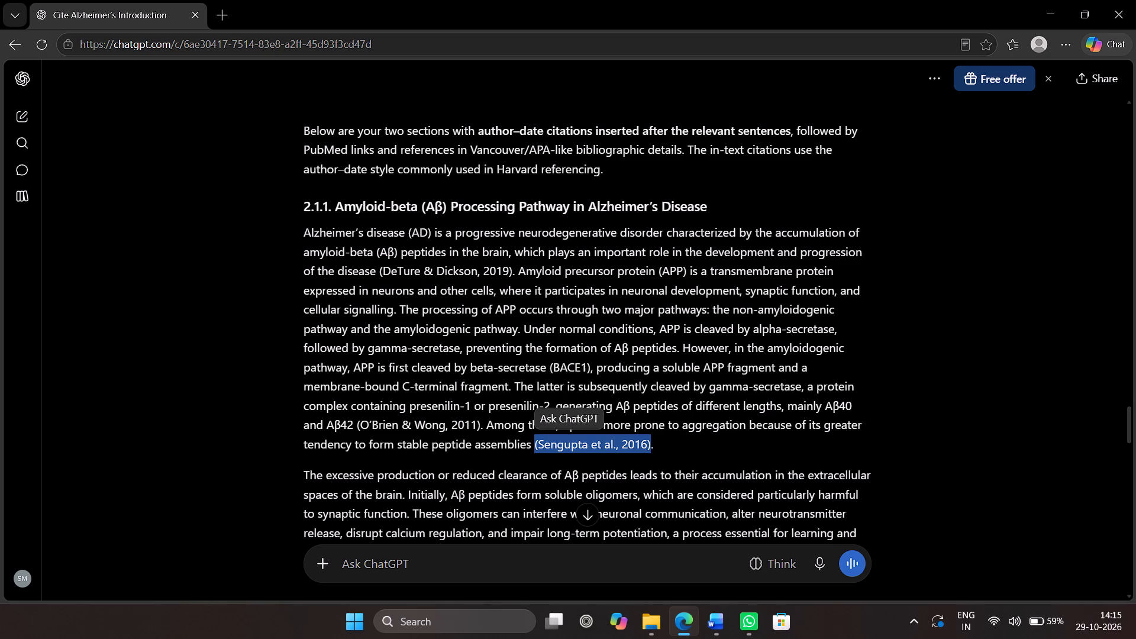
In the reportttttt document, replace the Wang & Mandelkow citation ending section 2.1.1's first paragraph with the copied "(Sengupta et al., 2016)".
click(692, 627)
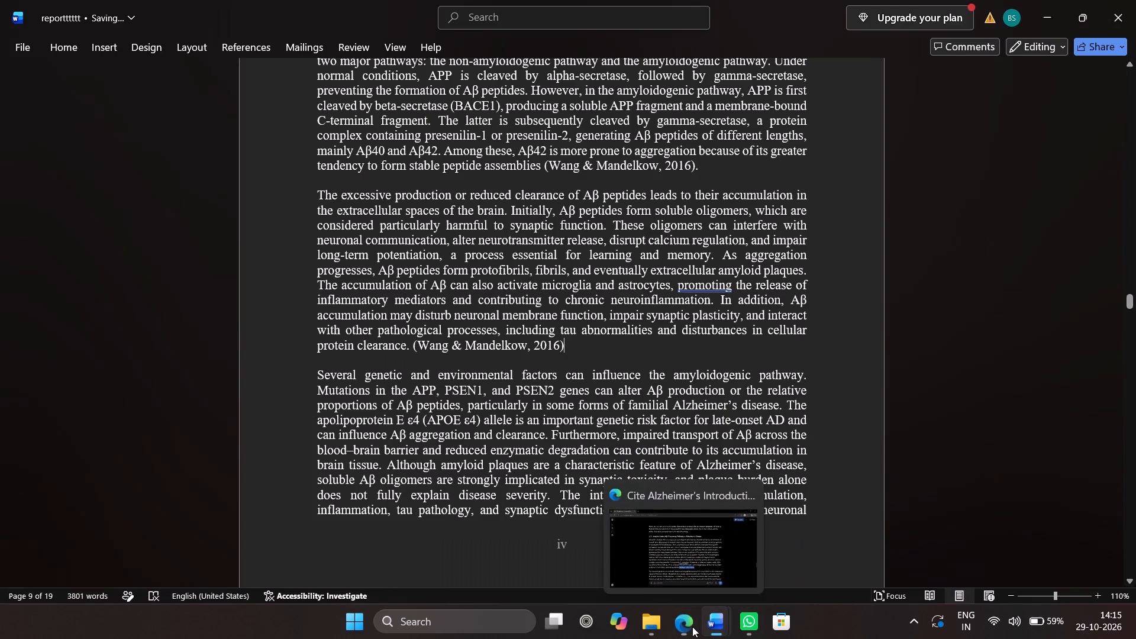
click(720, 624)
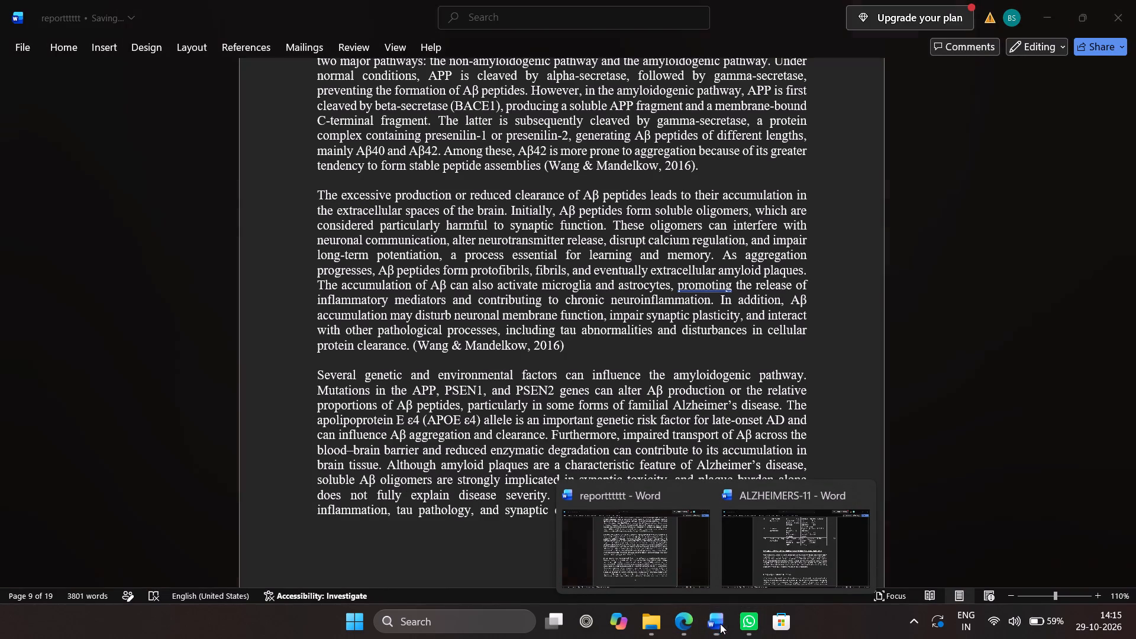
click(683, 564)
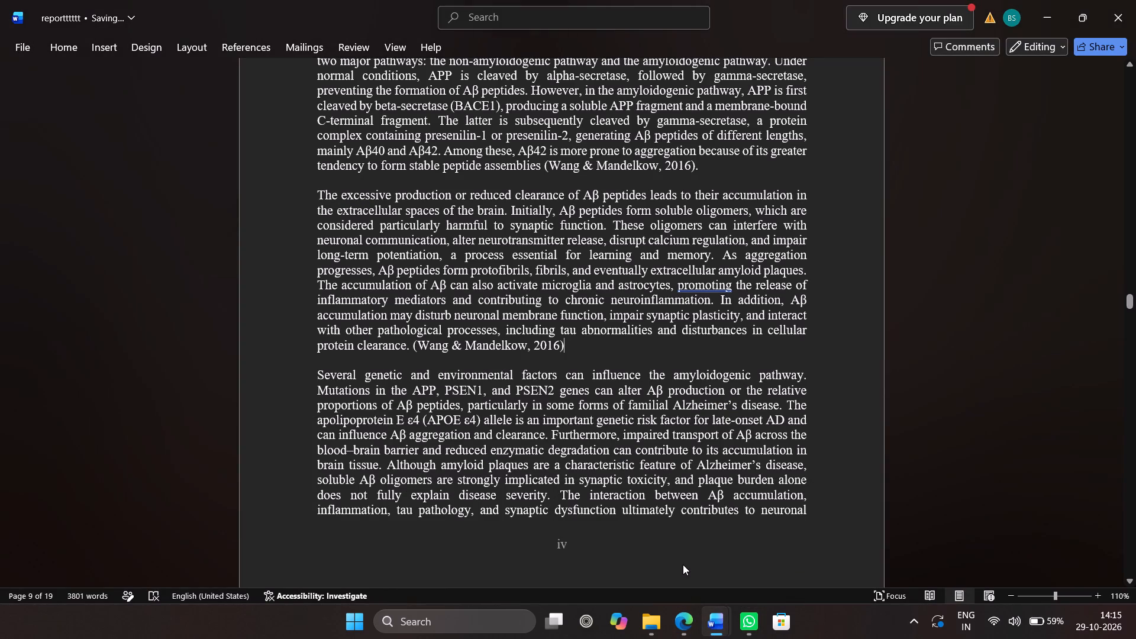
scroll(653, 280, up, 1)
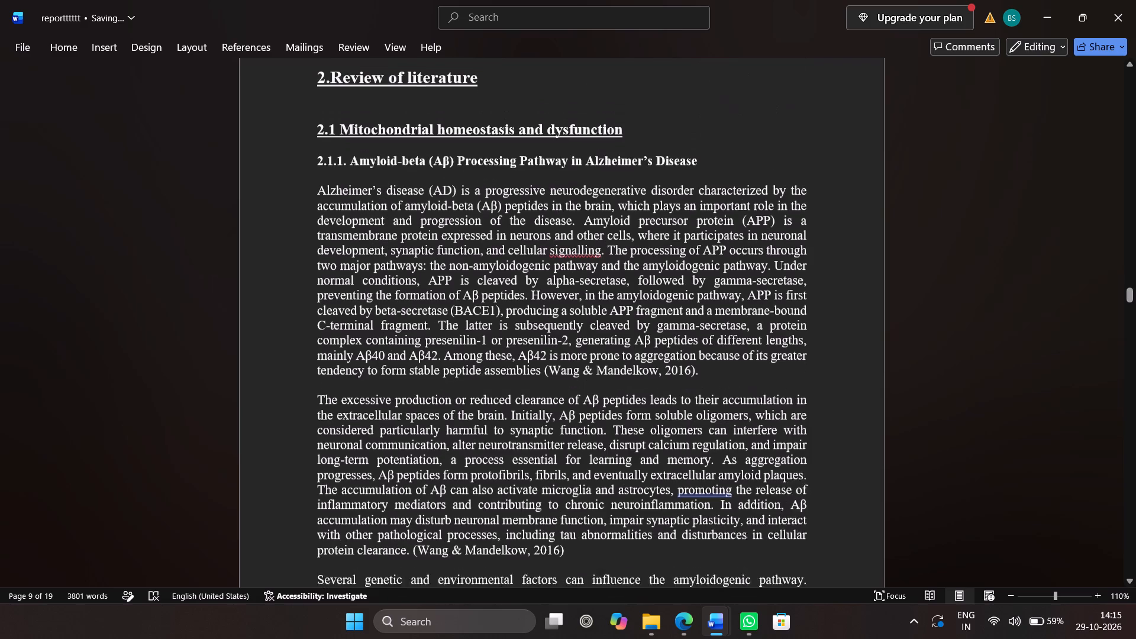
scroll(653, 280, up, 1)
click(693, 393)
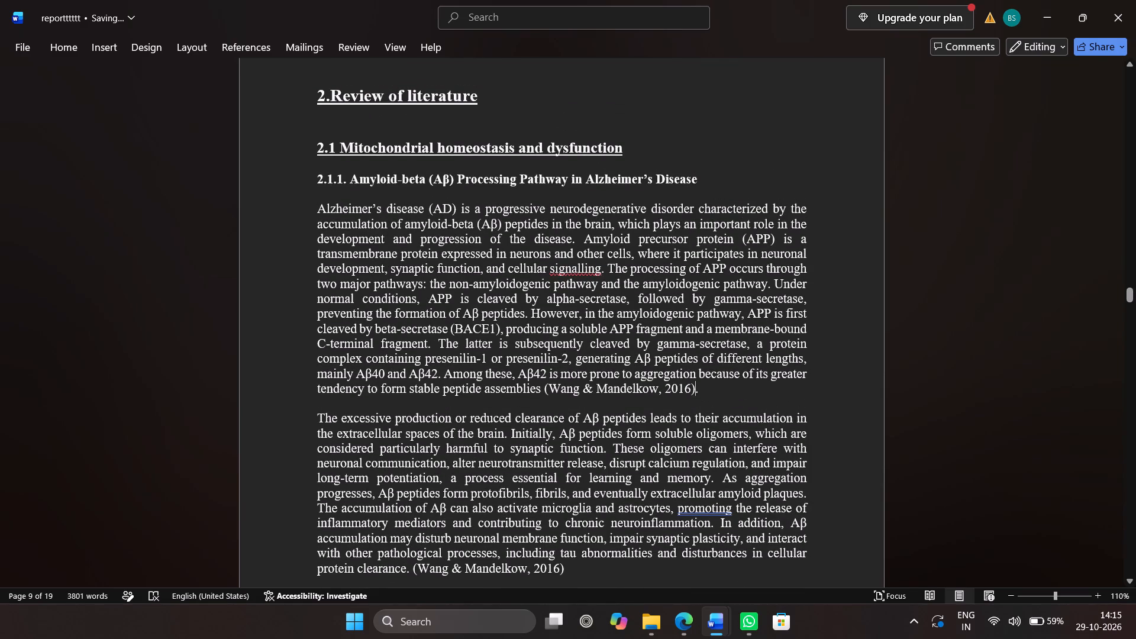
key(BackSpace)
key(BackSpace)
key(BackSpace)
key(BackSpace)
key(BackSpace)
key(BackSpace)
key(BackSpace)
key(BackSpace)
key(BackSpace)
key(BackSpace)
key(BackSpace)
key(BackSpace)
key(BackSpace)
key(BackSpace)
key(BackSpace)
key(BackSpace)
key(BackSpace)
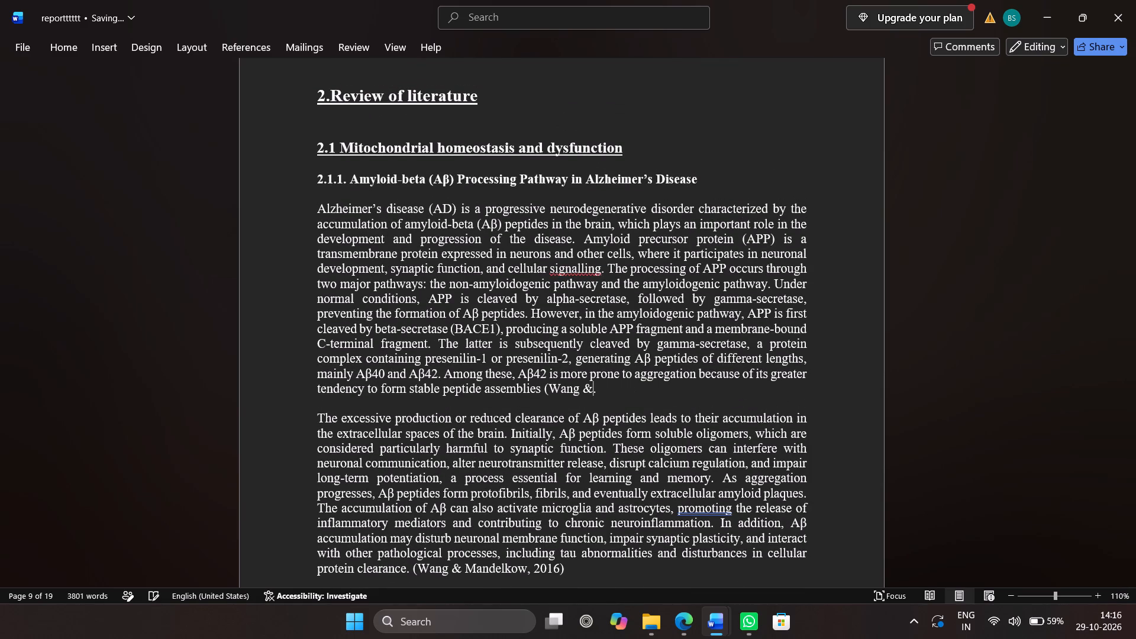
key(BackSpace)
key(BackSpace)
key(BackSpace)
key(BackSpace)
key(BackSpace)
key(BackSpace)
key(BackSpace)
key(ctrl+v)
scroll(693, 393, down, 1)
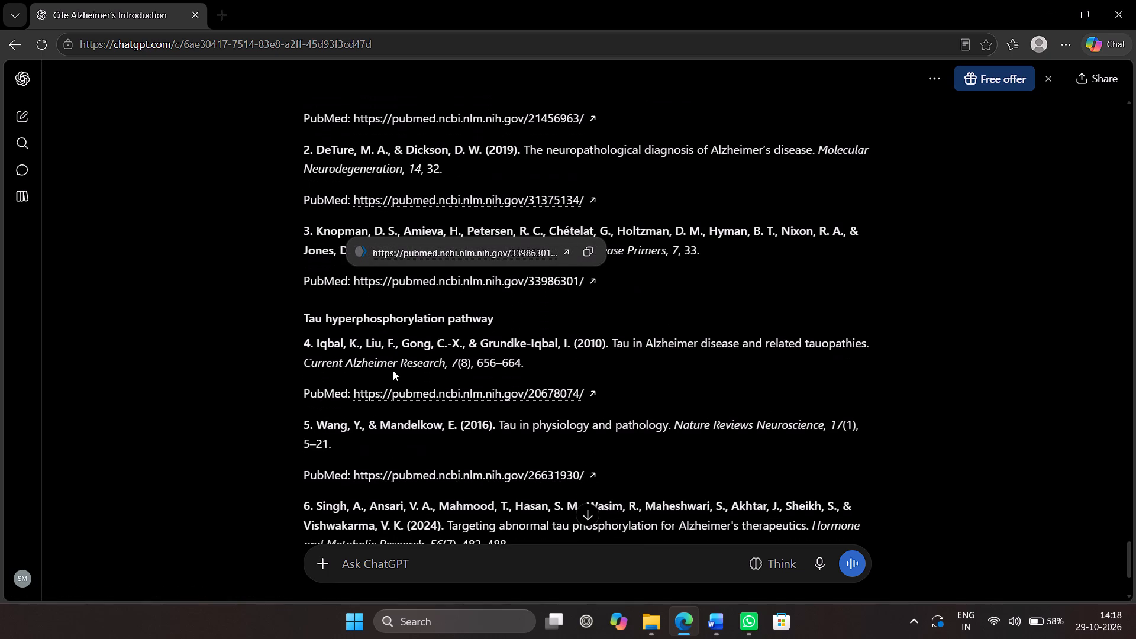
scroll(393, 370, down, 1)
scroll(357, 401, down, 1)
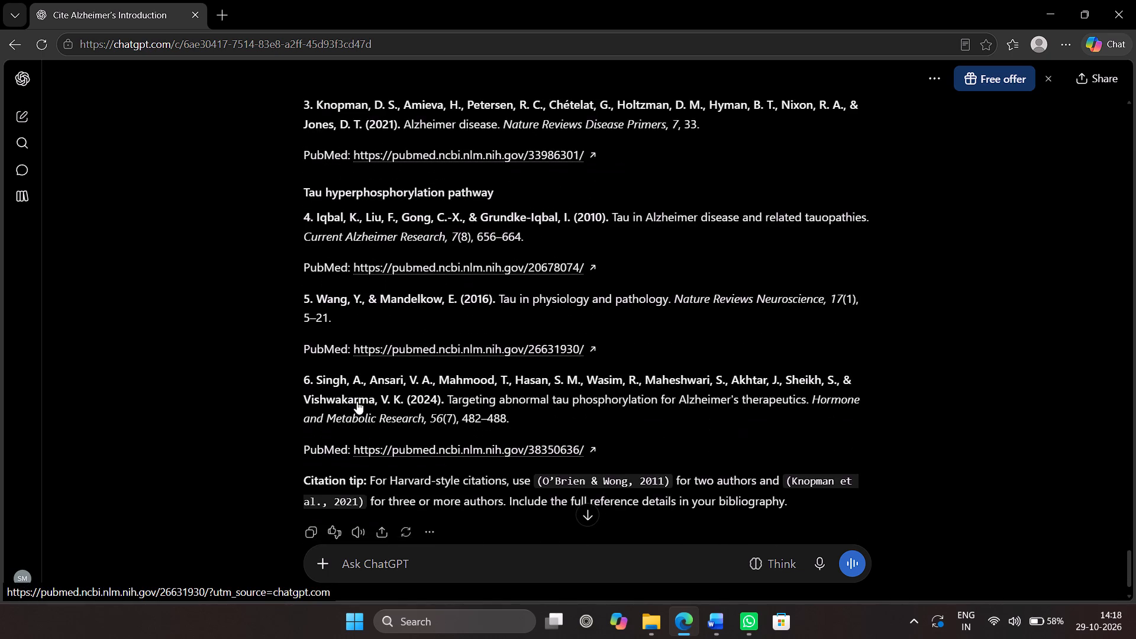
scroll(357, 401, up, 2)
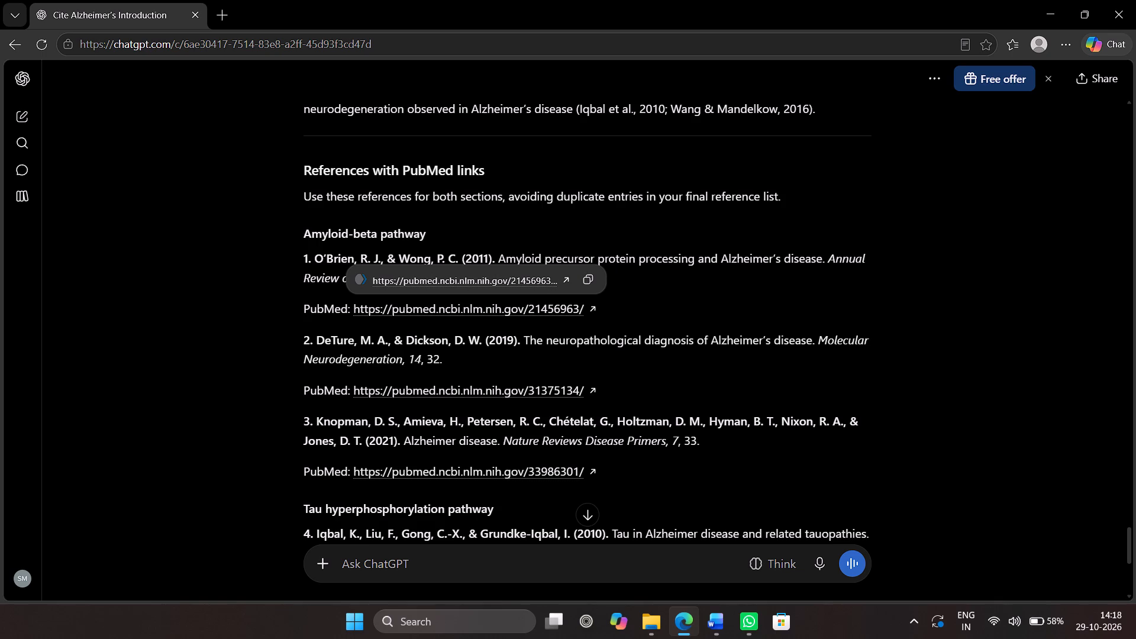
click(419, 314)
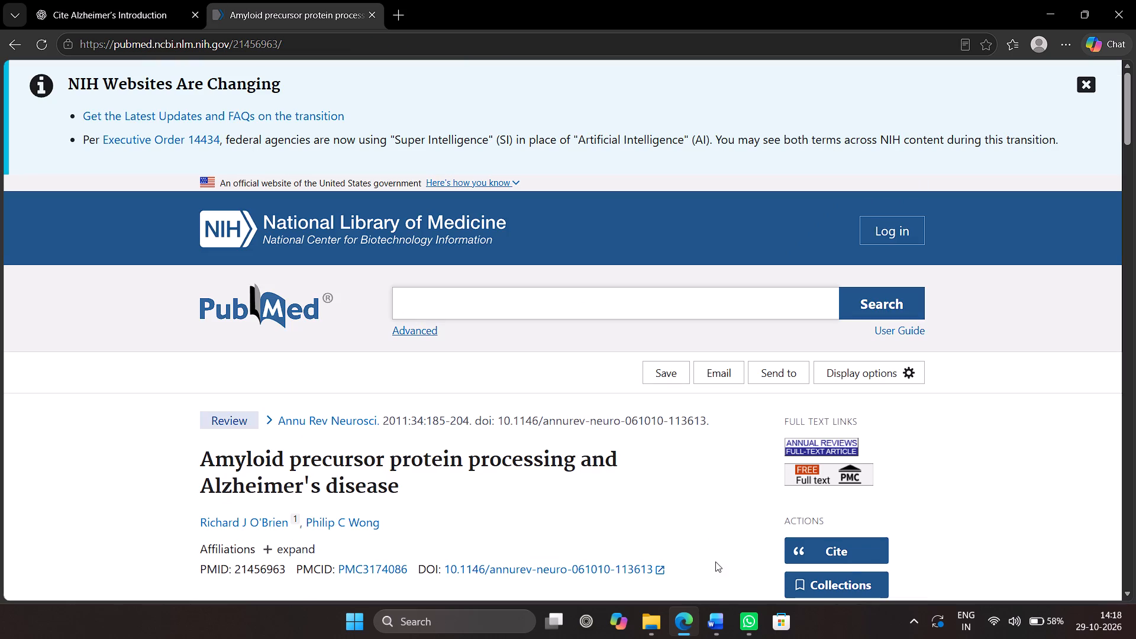
Open the PubMed article's citation in NLM format and copy the full O'Brien RJ, Wong PC reference text.
click(844, 551)
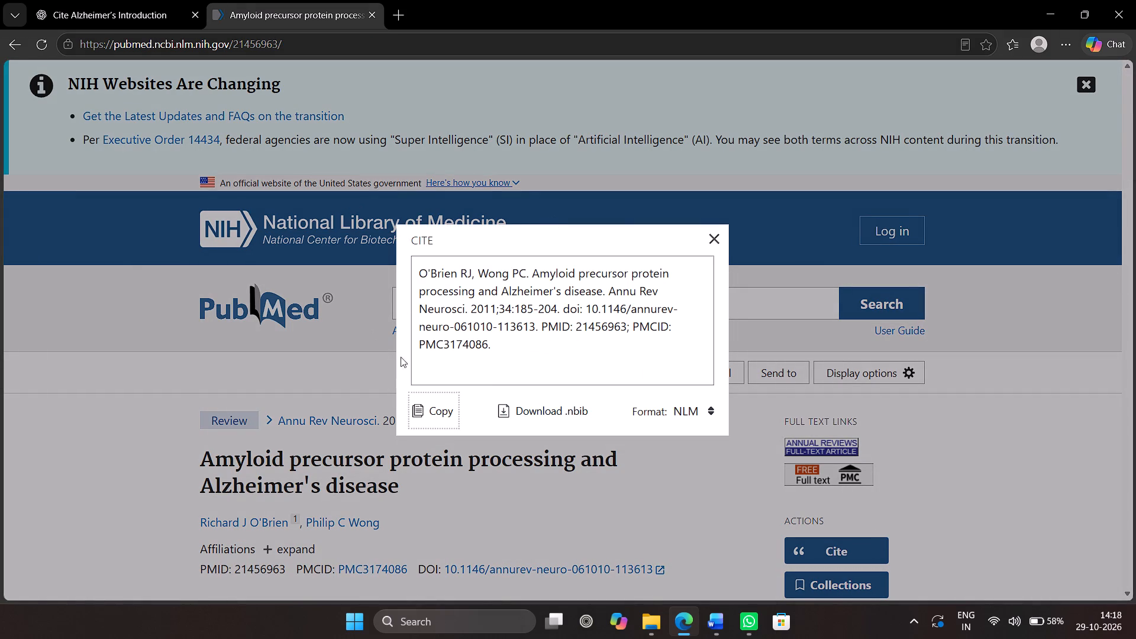
drag(492, 347, 475, 344)
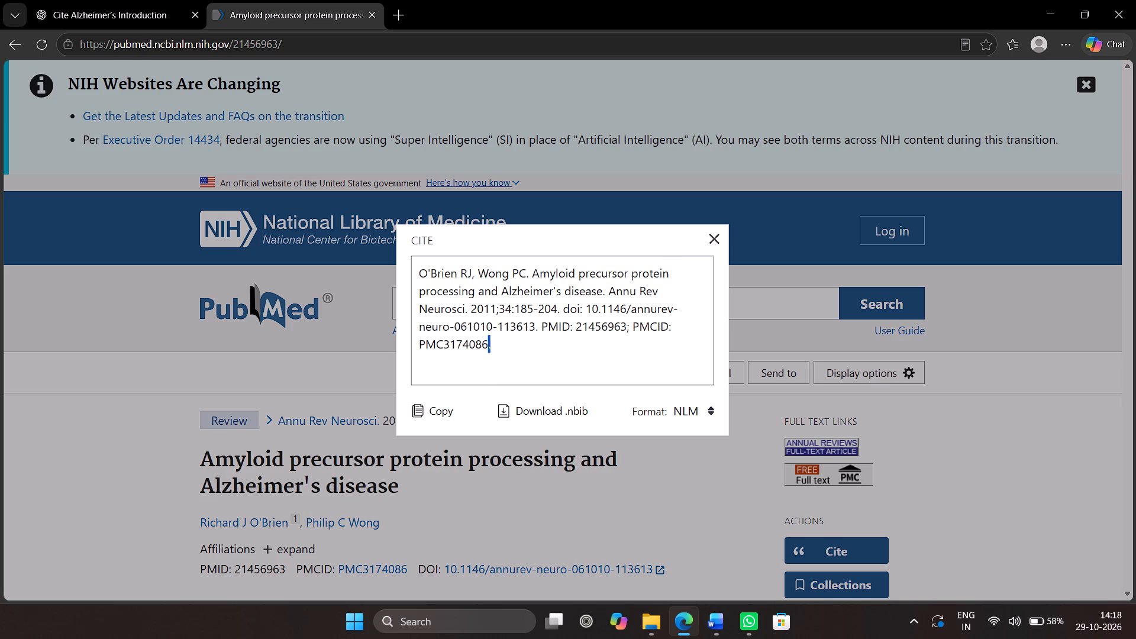
drag(475, 344, 421, 279)
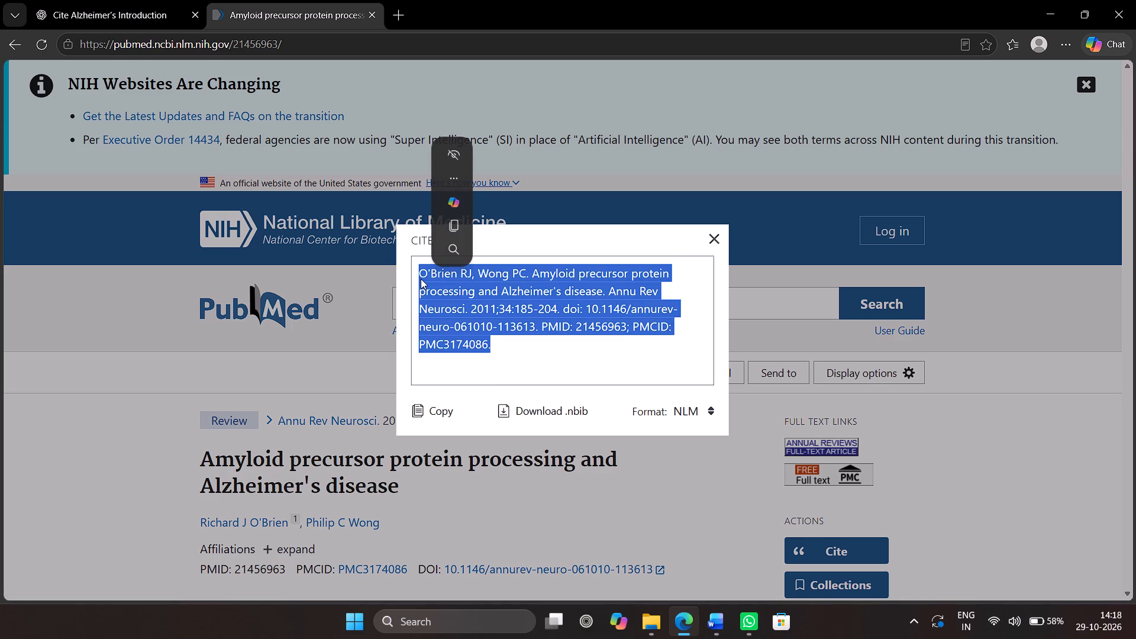
key(ctrl+c)
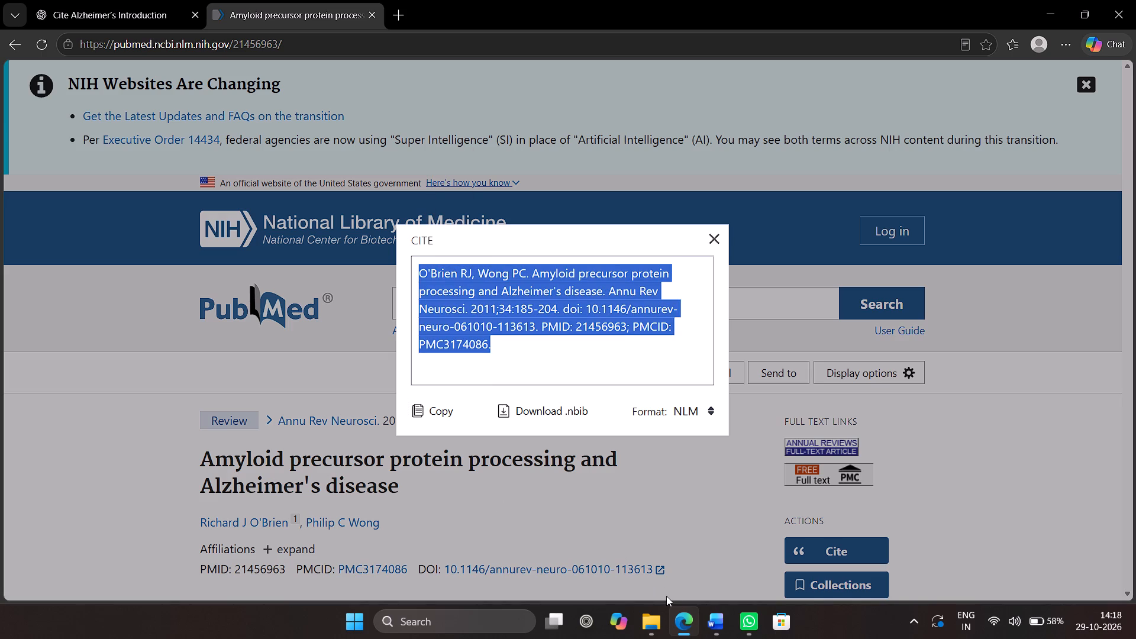
Return to reportttttt and paste the O'Brien RJ, Wong PC reference as a new entry below the Perez Ortiz reference.
click(711, 624)
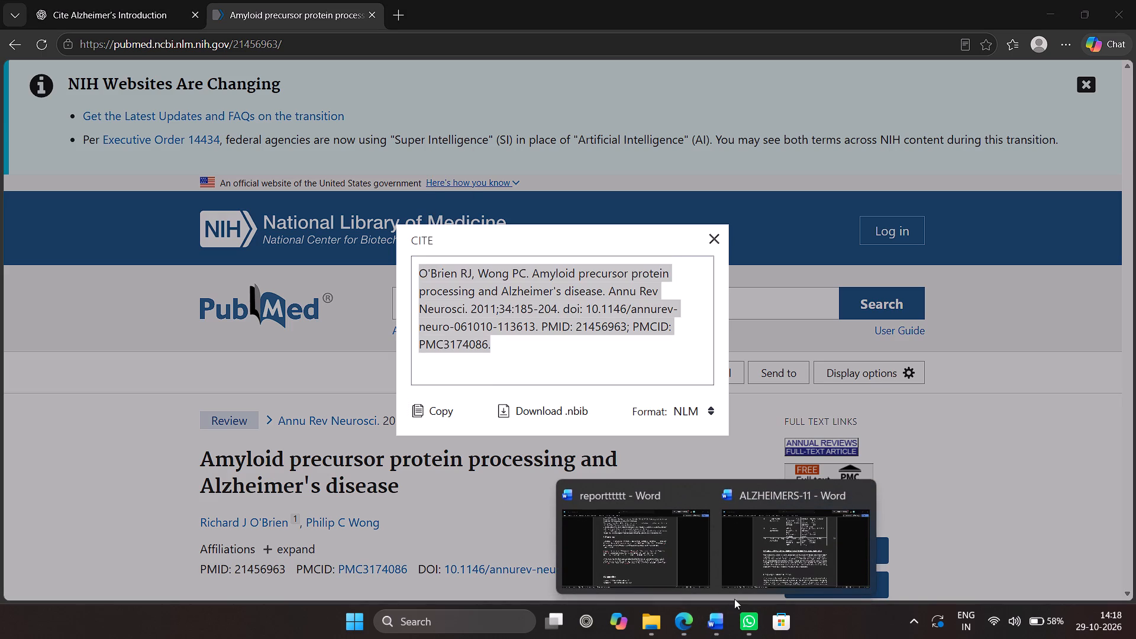
click(682, 570)
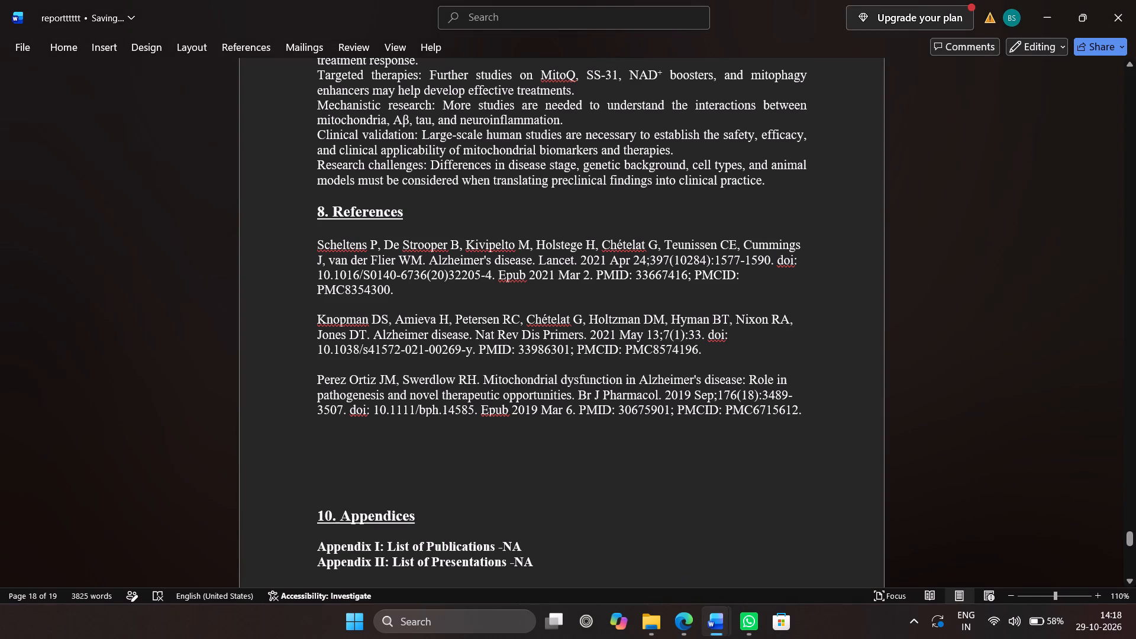
key(ctrl+v)
ctrl+click(682, 570)
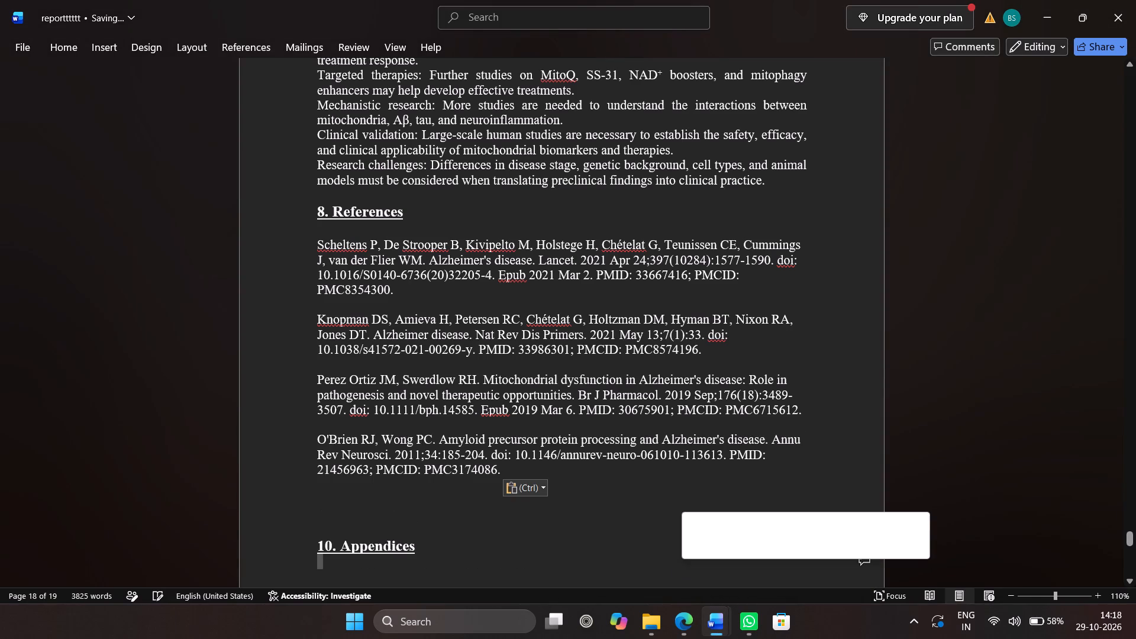
click(553, 464)
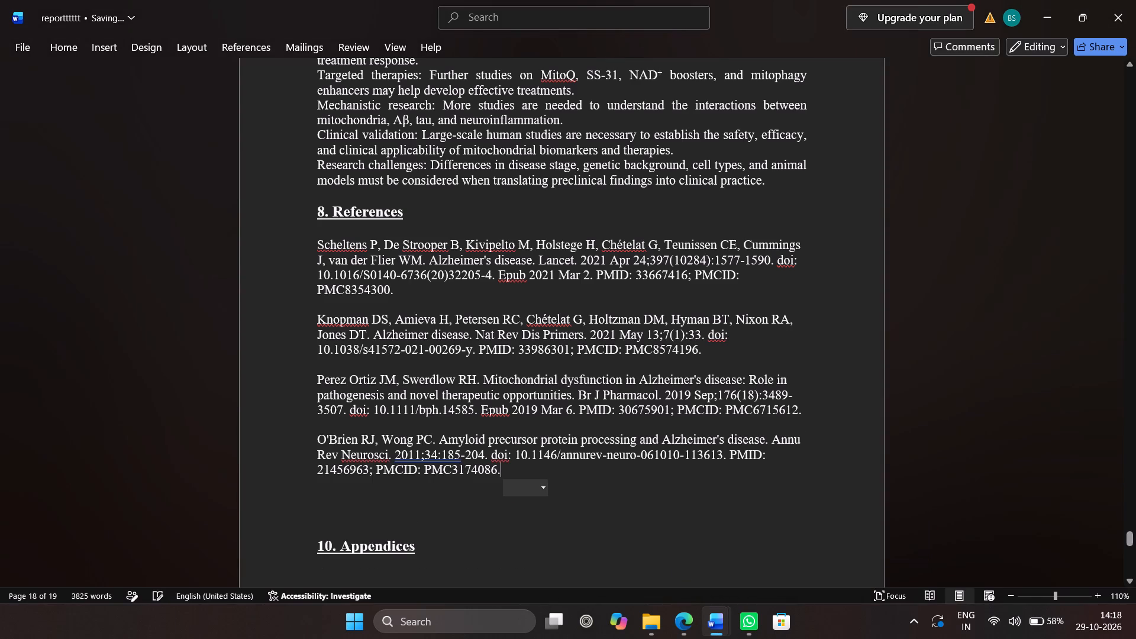
Copy the author name "O'Brien RJ" from the start of the new reference entry.
drag(373, 438, 327, 438)
key(ctrl+c)
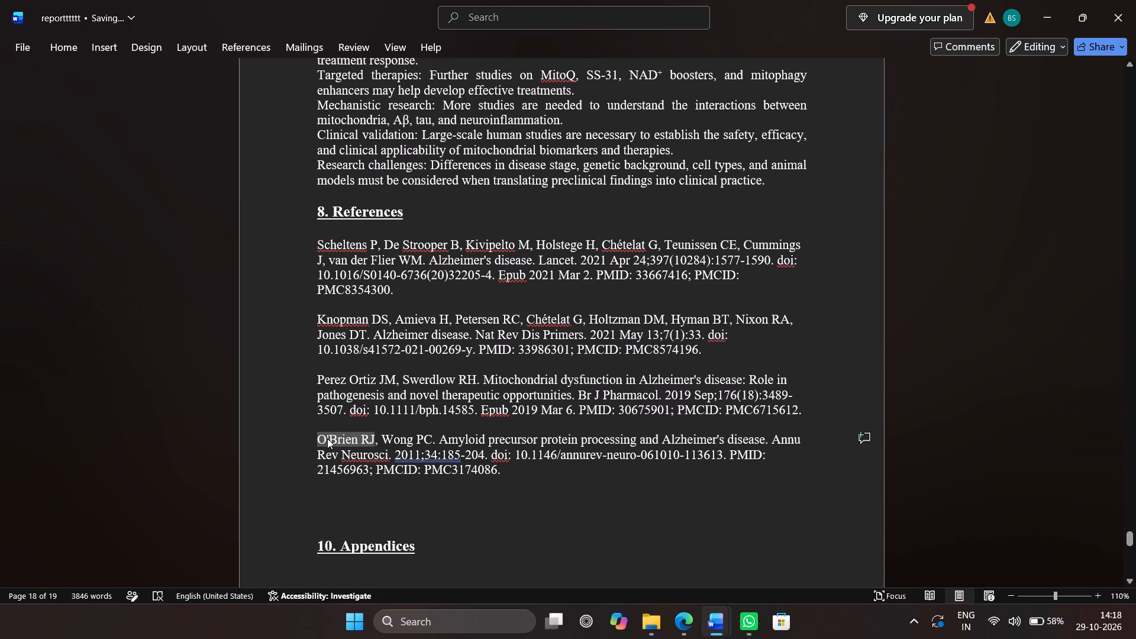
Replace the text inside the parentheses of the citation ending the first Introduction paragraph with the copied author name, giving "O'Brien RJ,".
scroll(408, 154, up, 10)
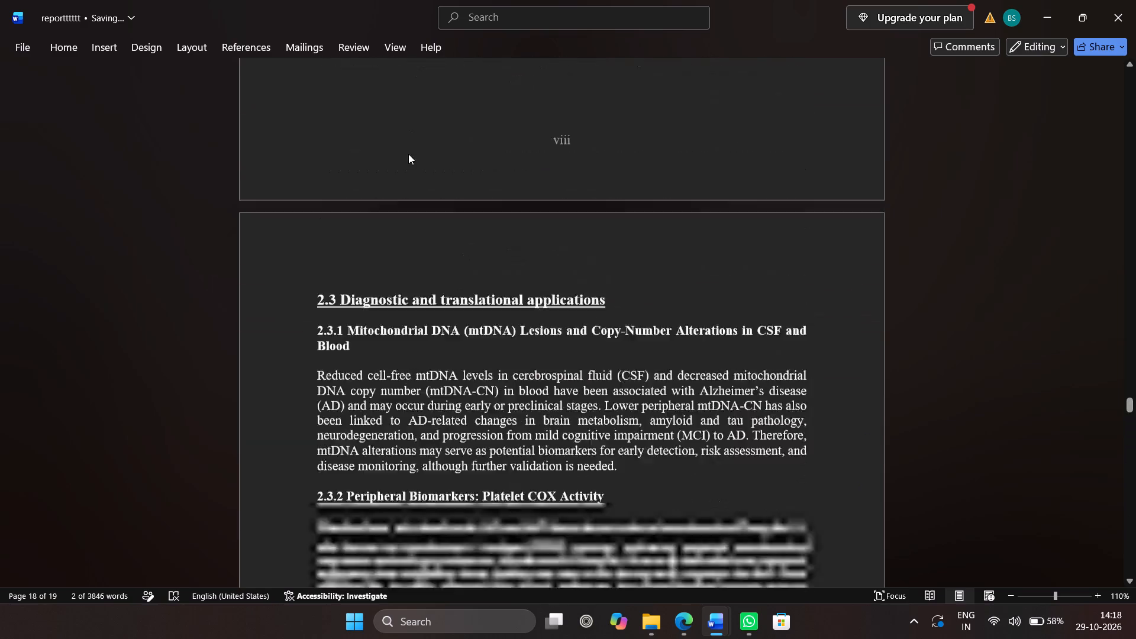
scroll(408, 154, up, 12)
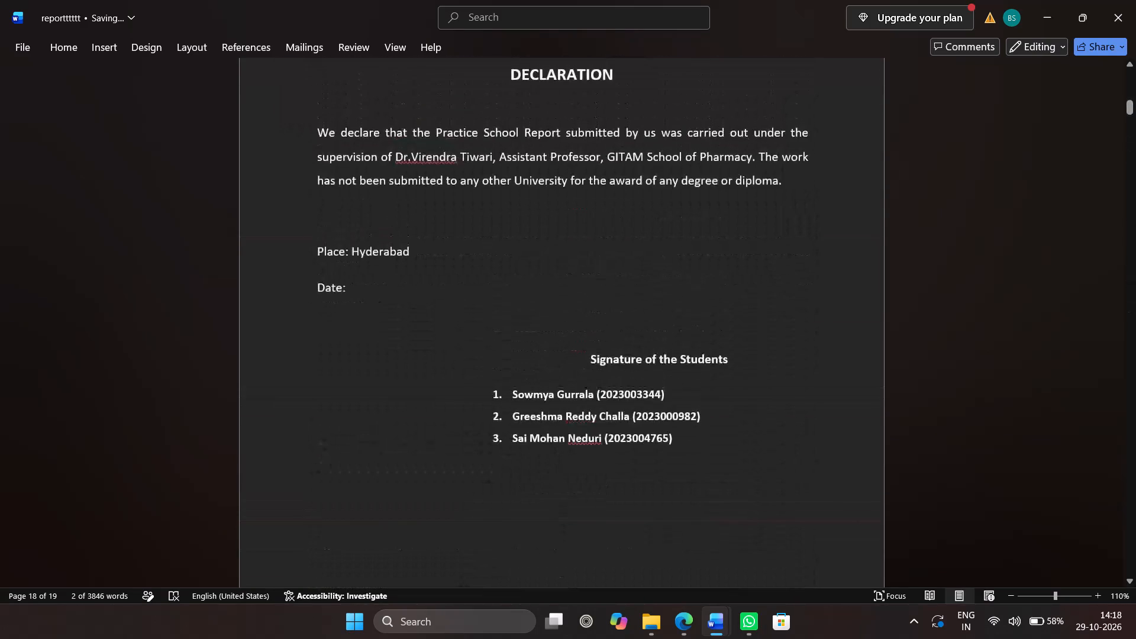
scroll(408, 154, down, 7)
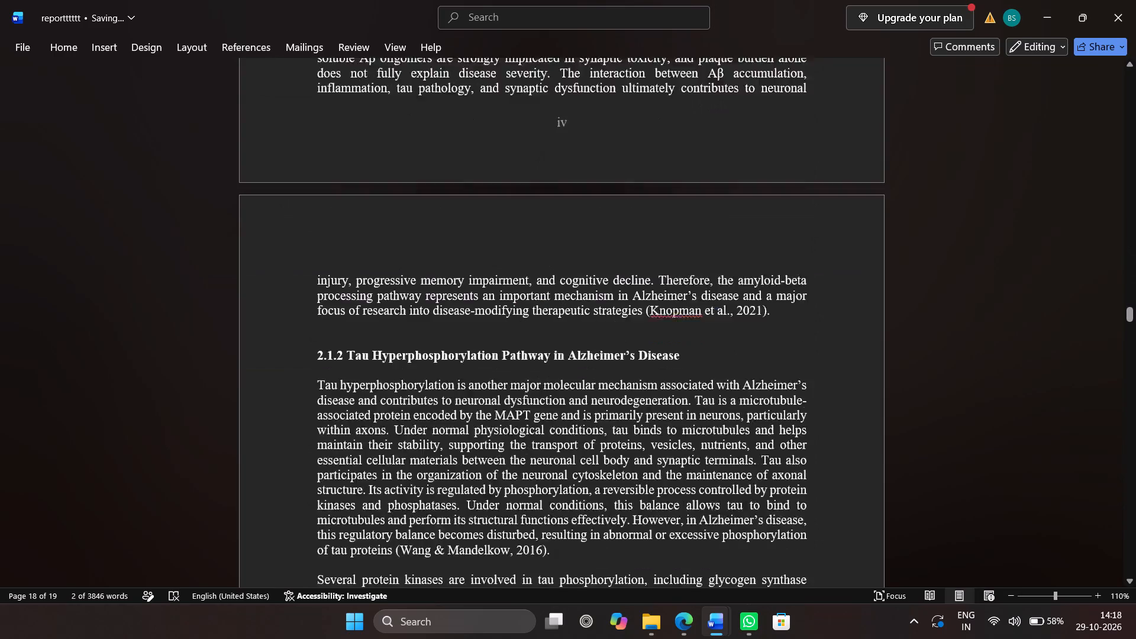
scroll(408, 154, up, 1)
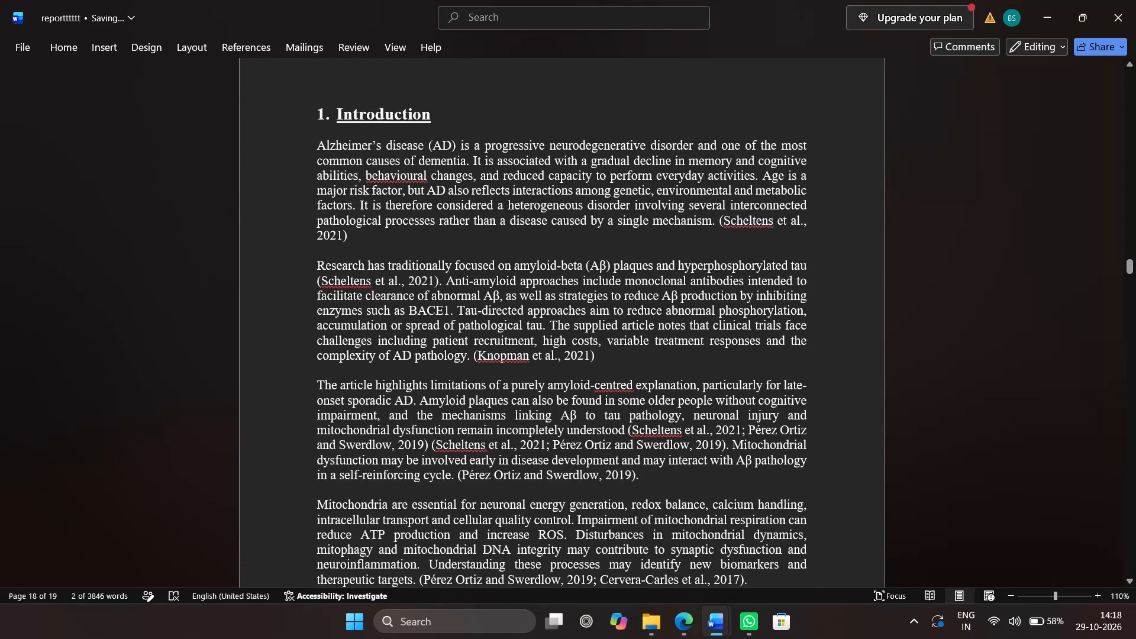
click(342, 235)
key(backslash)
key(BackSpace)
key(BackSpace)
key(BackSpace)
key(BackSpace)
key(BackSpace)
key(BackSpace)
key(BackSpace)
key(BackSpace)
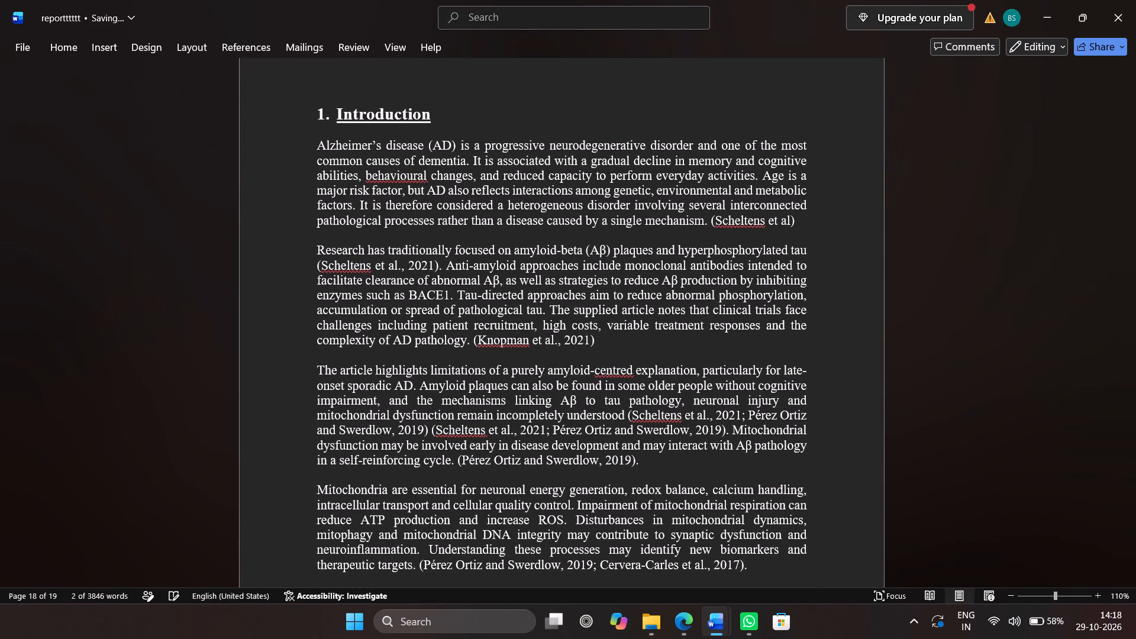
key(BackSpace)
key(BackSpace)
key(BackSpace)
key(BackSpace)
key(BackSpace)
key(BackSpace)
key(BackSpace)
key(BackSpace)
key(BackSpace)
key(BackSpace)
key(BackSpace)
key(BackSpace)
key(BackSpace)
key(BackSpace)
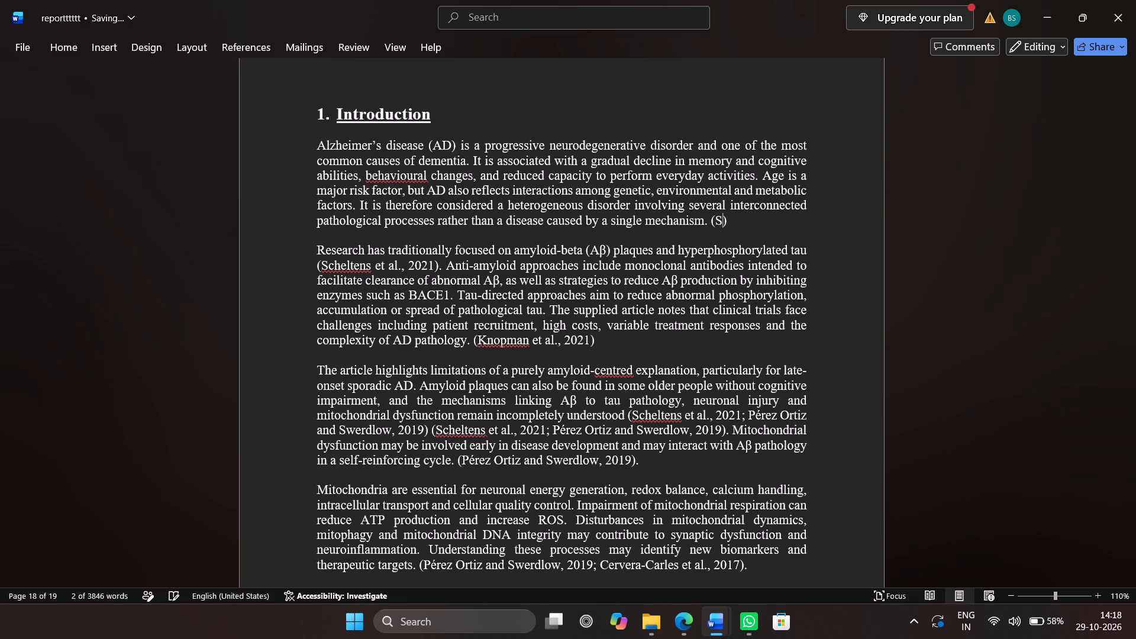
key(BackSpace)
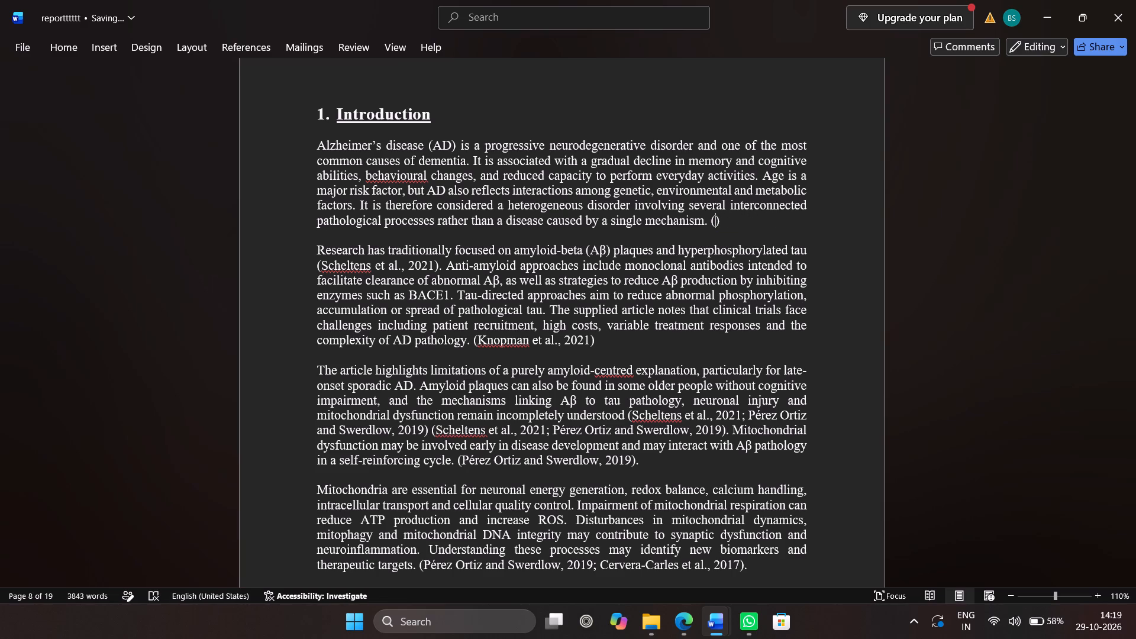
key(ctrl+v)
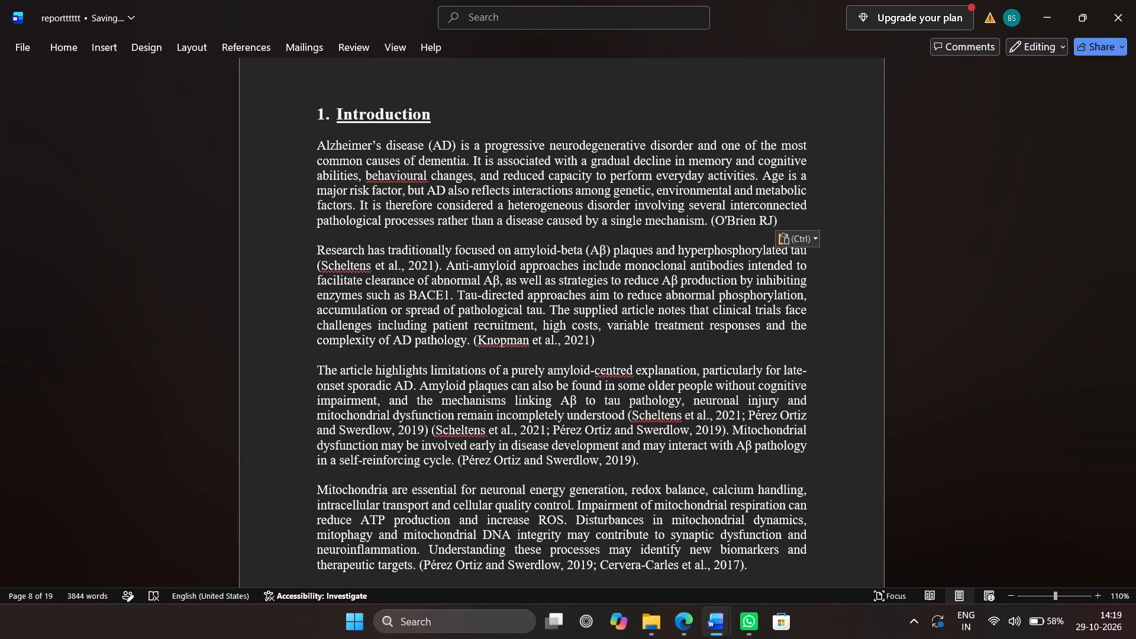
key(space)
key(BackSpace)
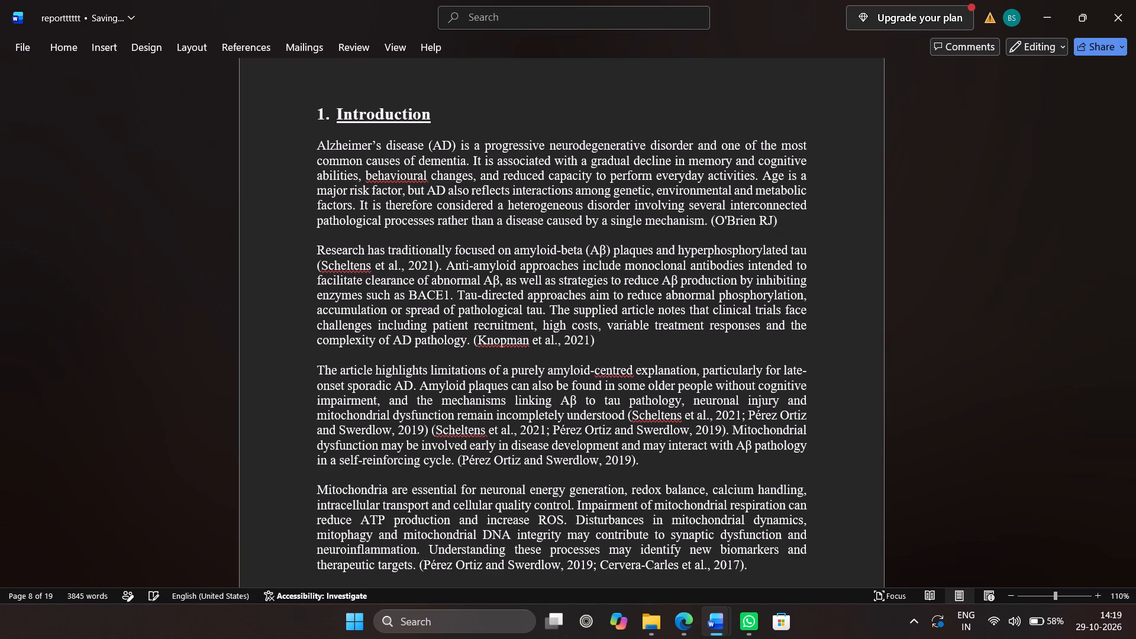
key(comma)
Review the reference list and the in-text citations in sections 2.1.1 and 2.1.2 to find where the O'Brien reference belongs.
scroll(342, 235, down, 18)
scroll(342, 235, down, 9)
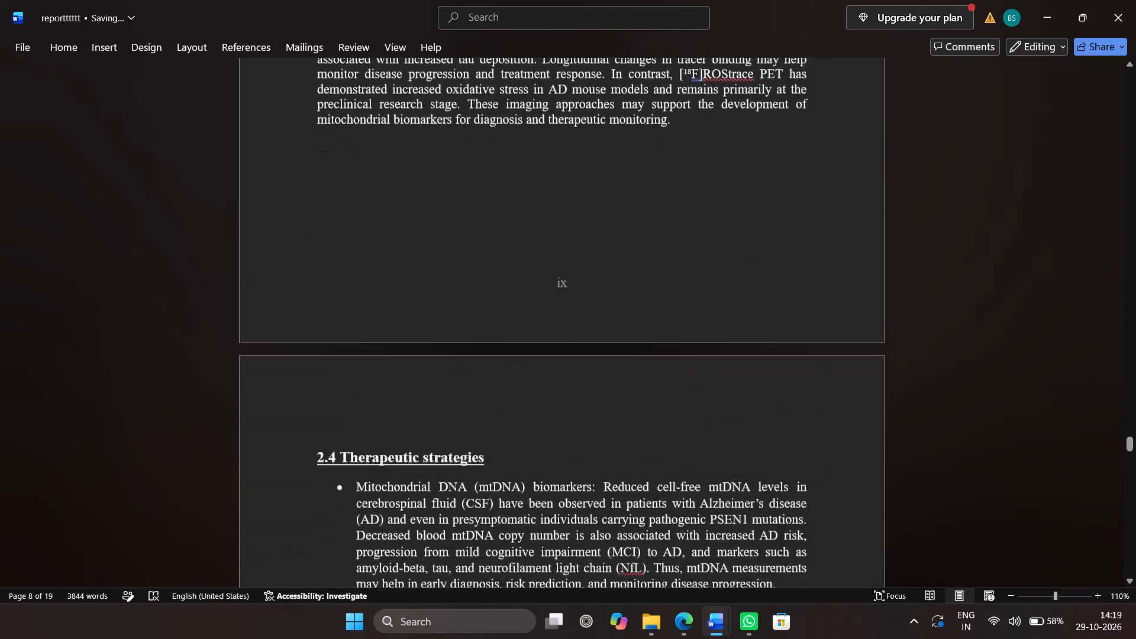
scroll(342, 235, down, 18)
scroll(342, 235, up, 1)
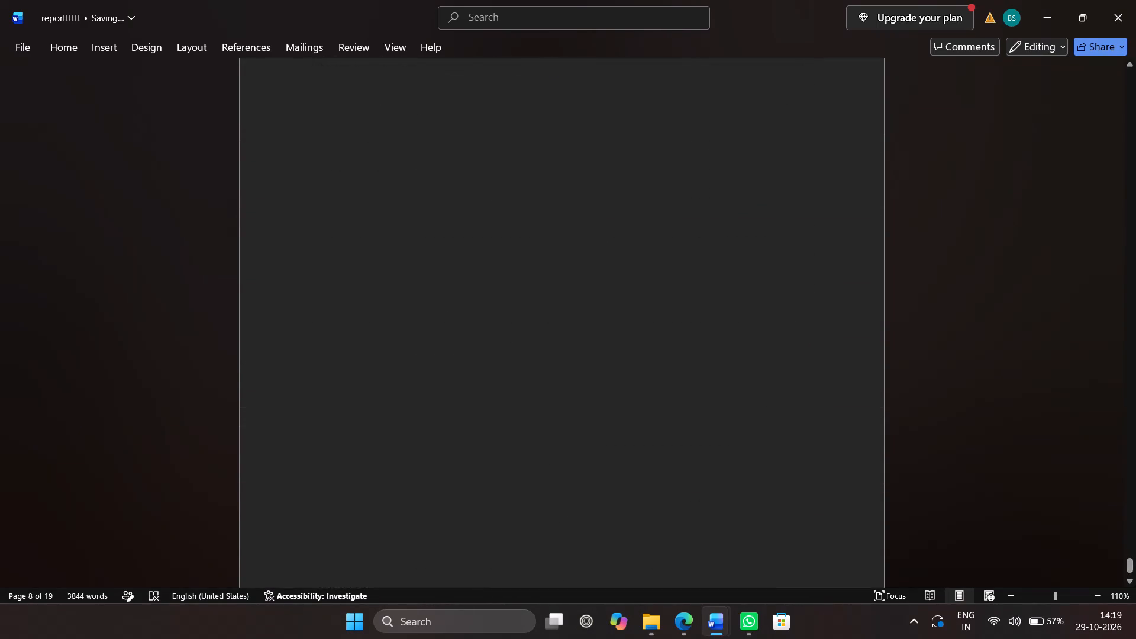
scroll(342, 235, up, 3)
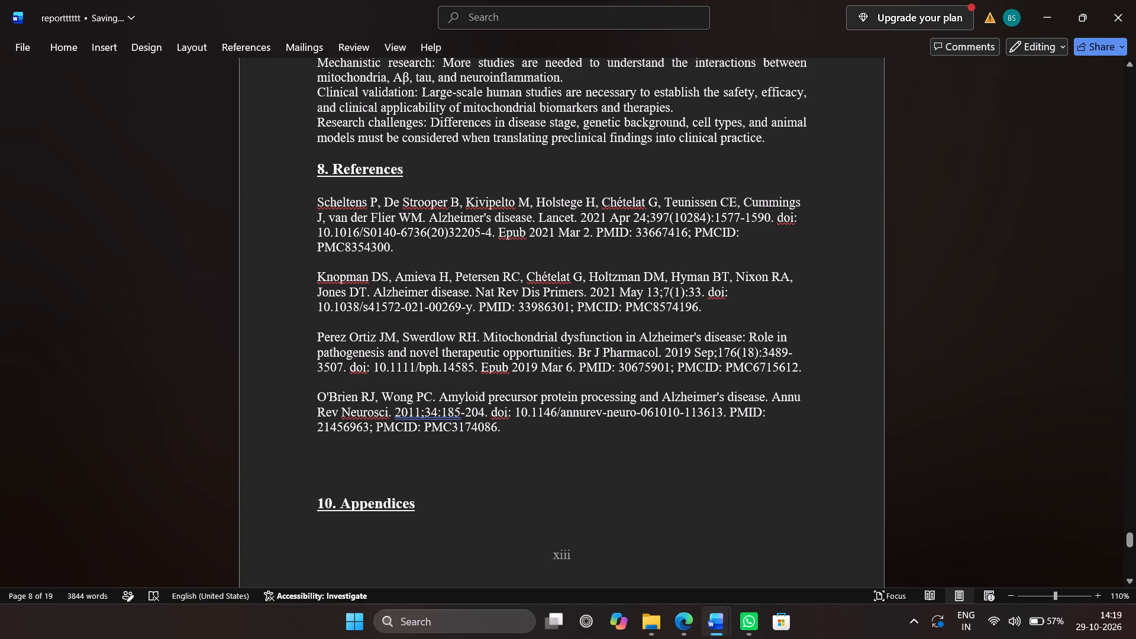
scroll(342, 235, up, 3)
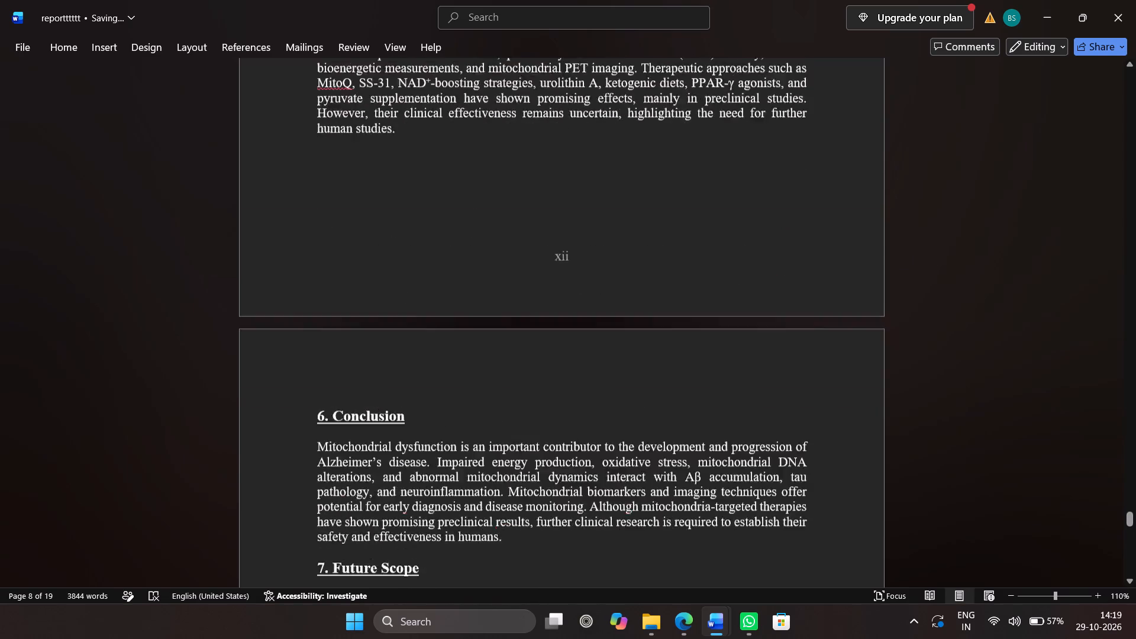
scroll(342, 235, up, 15)
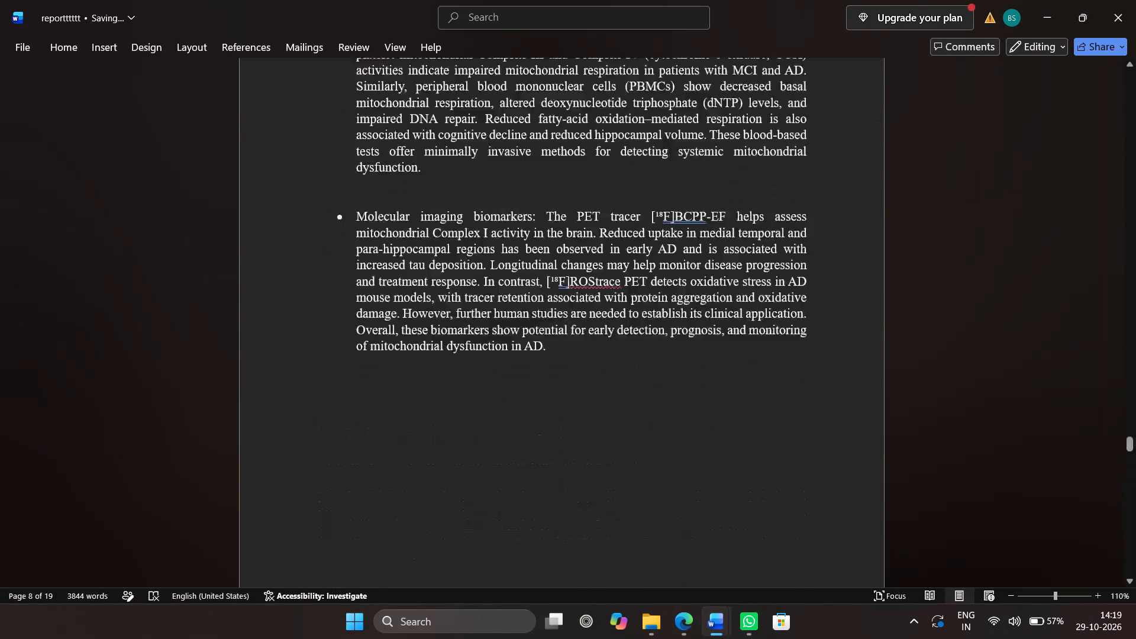
scroll(342, 235, up, 9)
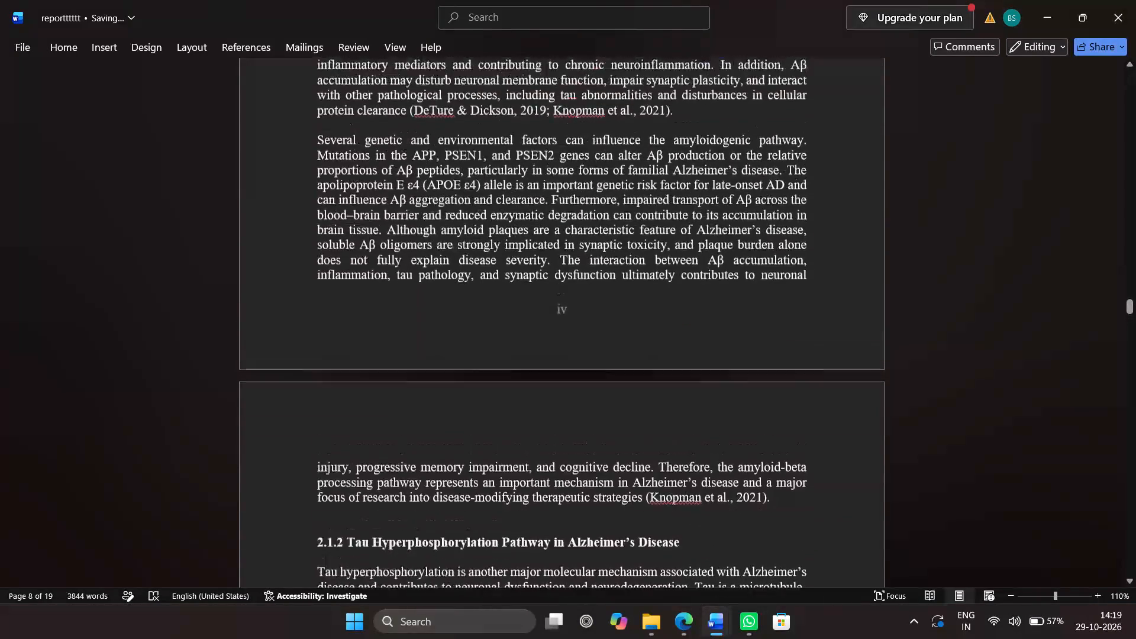
scroll(342, 235, up, 2)
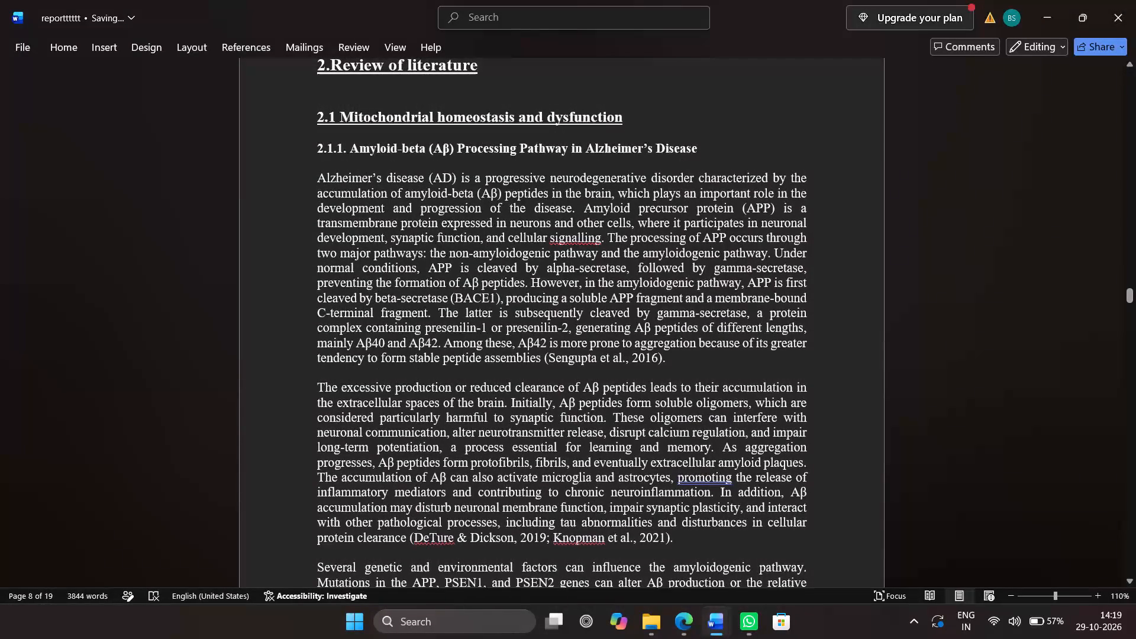
scroll(342, 235, down, 2)
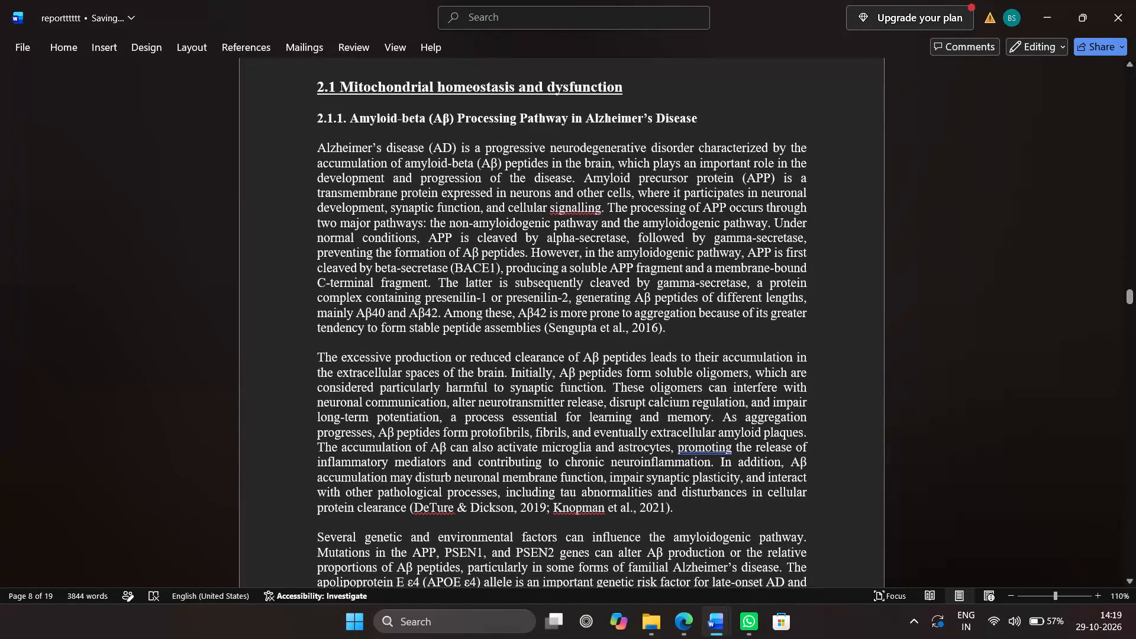
scroll(342, 235, down, 2)
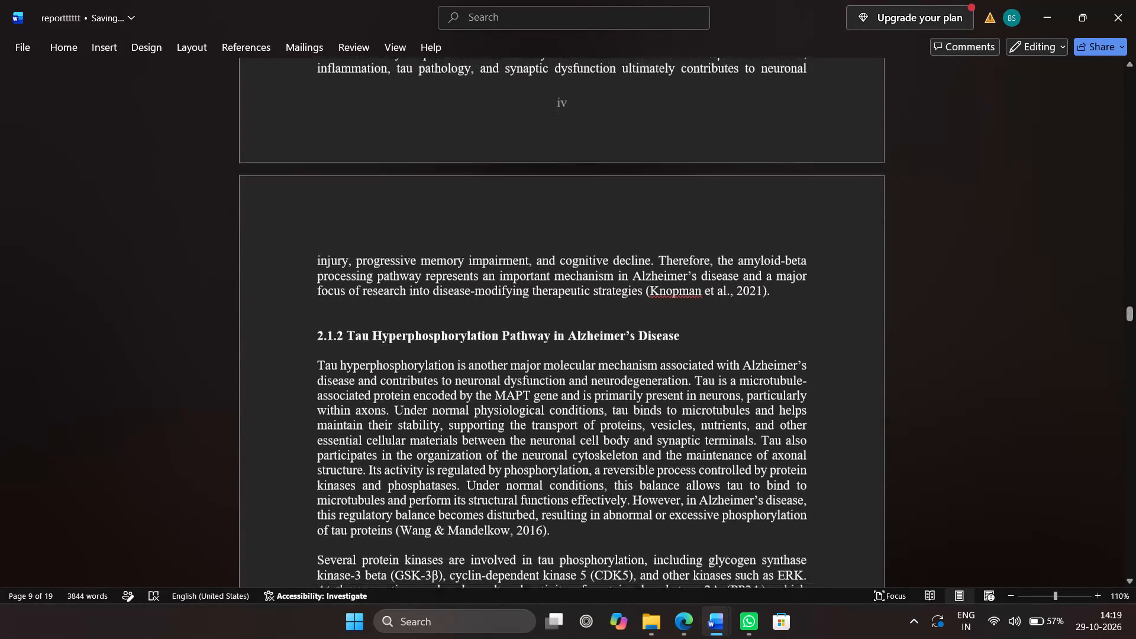
scroll(342, 235, down, 1)
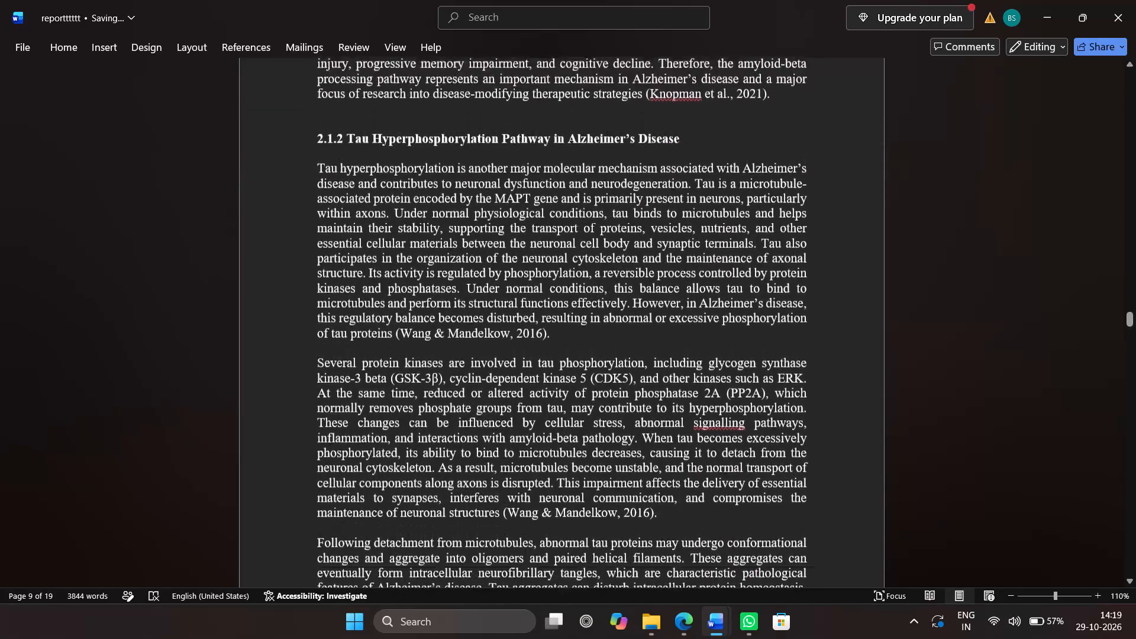
scroll(342, 235, up, 3)
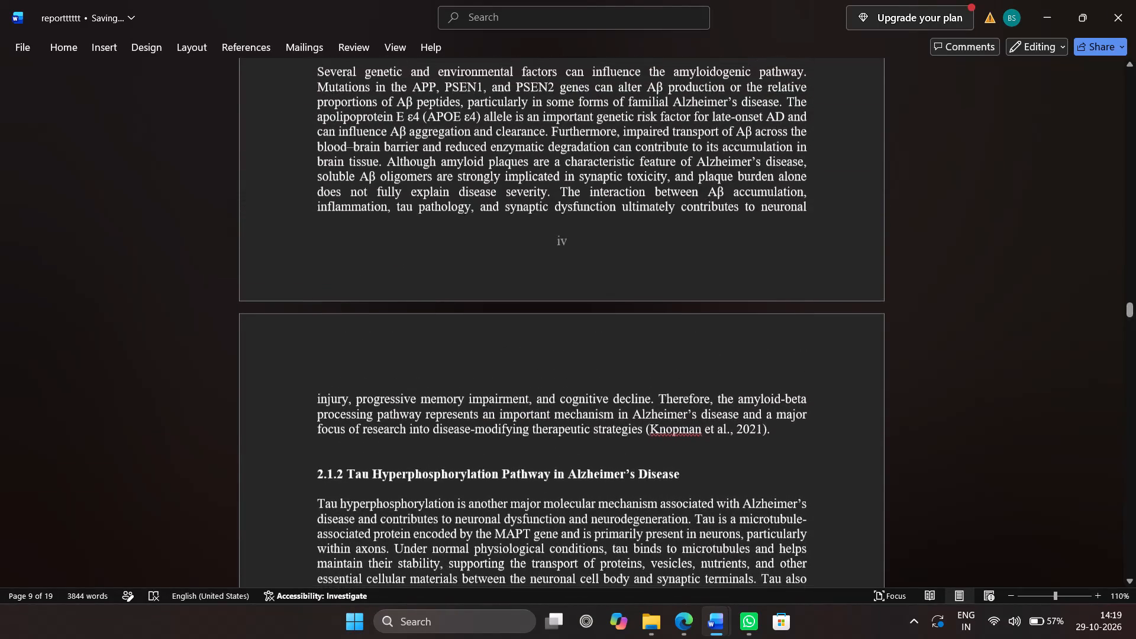
scroll(342, 235, up, 5)
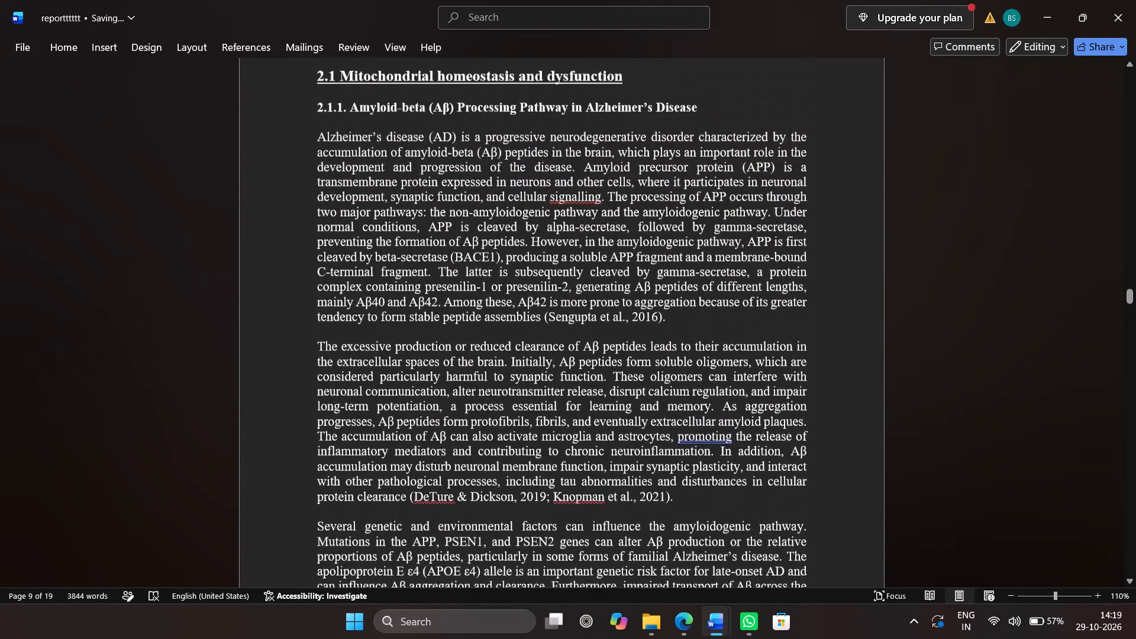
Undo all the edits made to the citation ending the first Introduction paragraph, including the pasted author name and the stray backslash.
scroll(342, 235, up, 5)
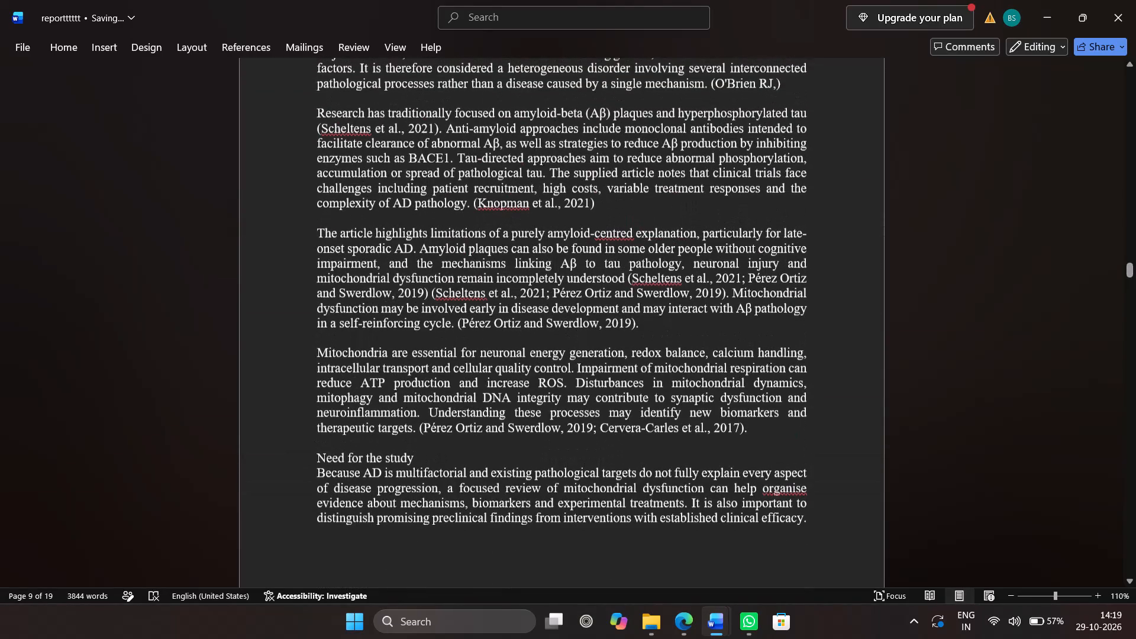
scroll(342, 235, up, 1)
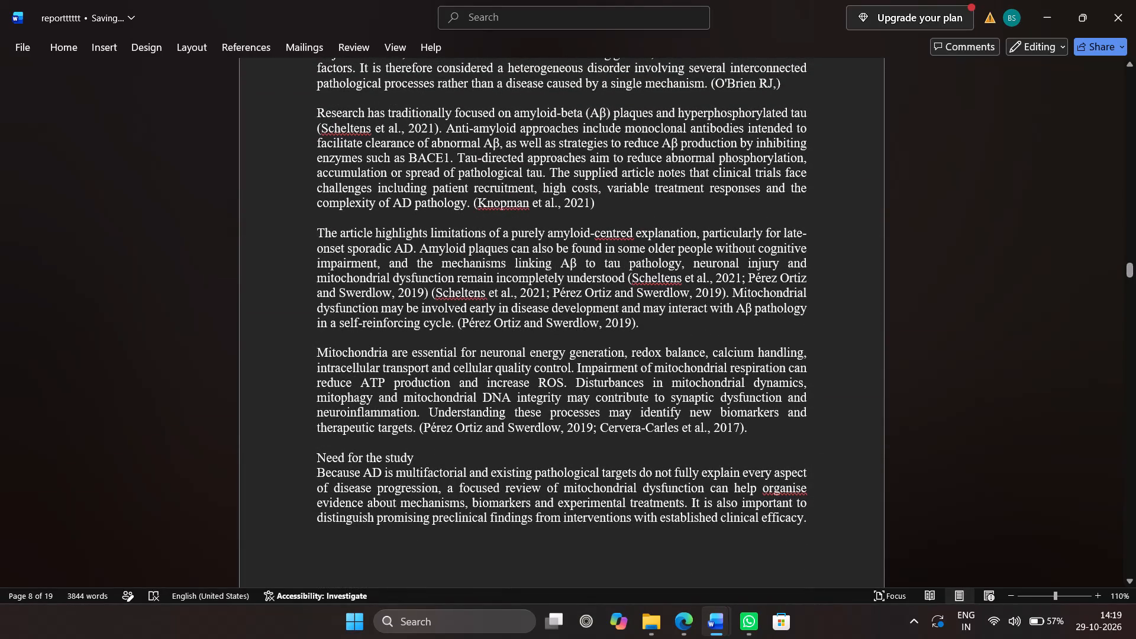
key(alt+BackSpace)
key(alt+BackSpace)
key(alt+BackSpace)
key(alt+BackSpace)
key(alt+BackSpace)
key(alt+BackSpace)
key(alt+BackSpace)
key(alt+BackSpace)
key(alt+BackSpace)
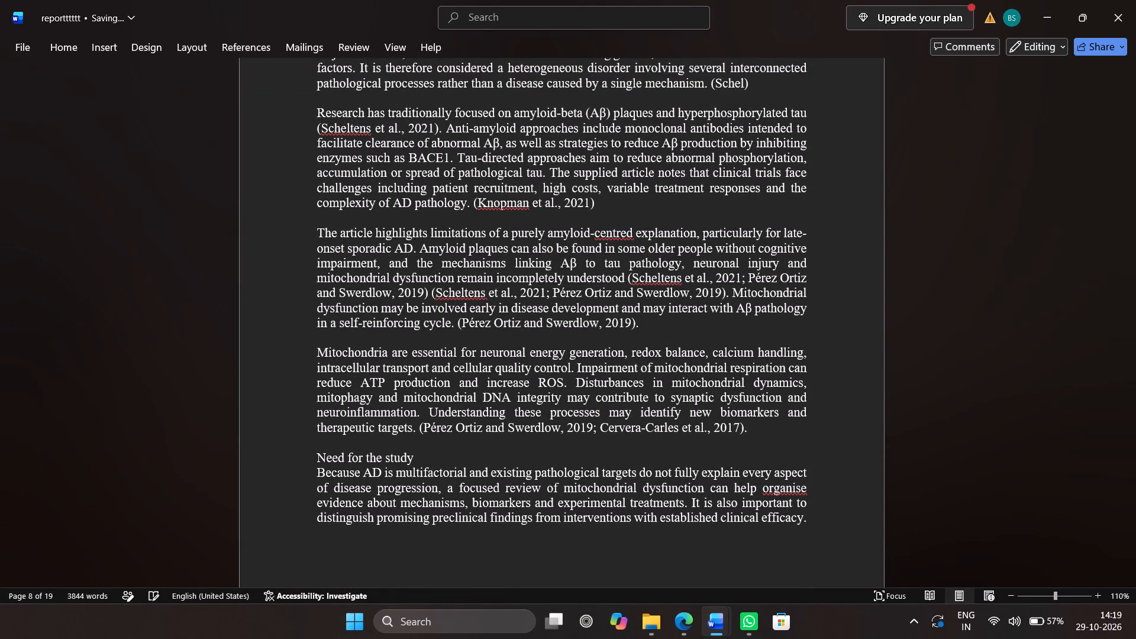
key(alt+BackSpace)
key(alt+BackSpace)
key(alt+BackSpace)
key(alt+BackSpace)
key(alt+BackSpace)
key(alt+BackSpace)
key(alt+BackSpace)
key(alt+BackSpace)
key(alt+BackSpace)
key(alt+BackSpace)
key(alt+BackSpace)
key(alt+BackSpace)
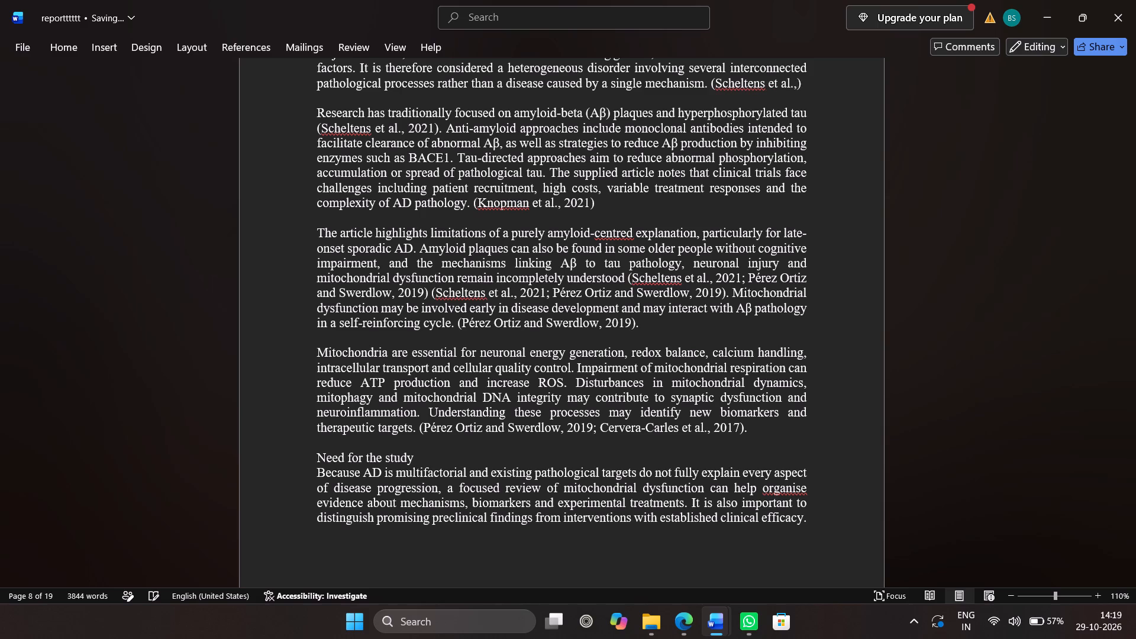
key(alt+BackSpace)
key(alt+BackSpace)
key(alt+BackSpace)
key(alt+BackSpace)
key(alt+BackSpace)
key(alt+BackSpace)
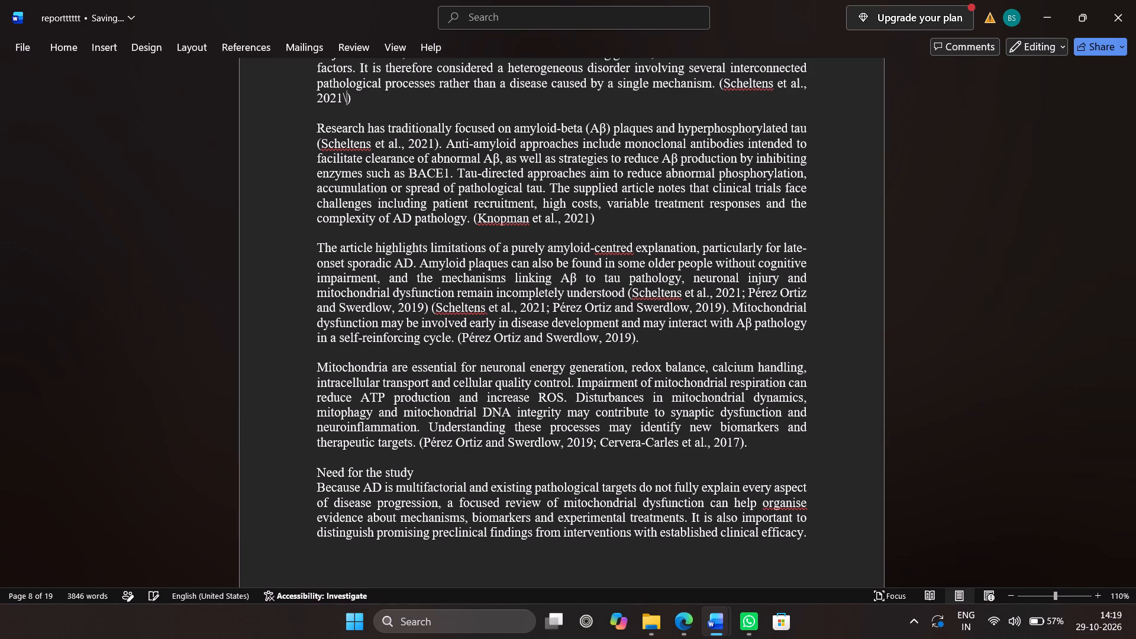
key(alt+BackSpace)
Replace the Sengupta citation ending the first paragraph of section 2.1.1 with the copied author name and year, giving "O'Brien RJ,2011".
scroll(342, 235, up, 1)
scroll(342, 235, down, 2)
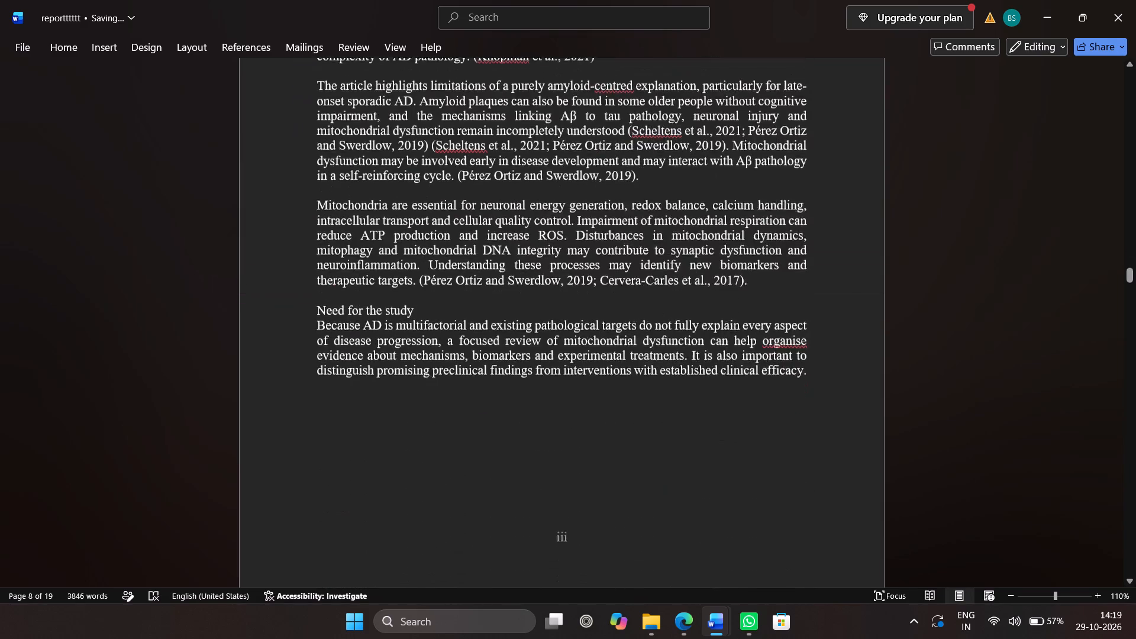
scroll(342, 235, down, 1)
scroll(342, 235, up, 3)
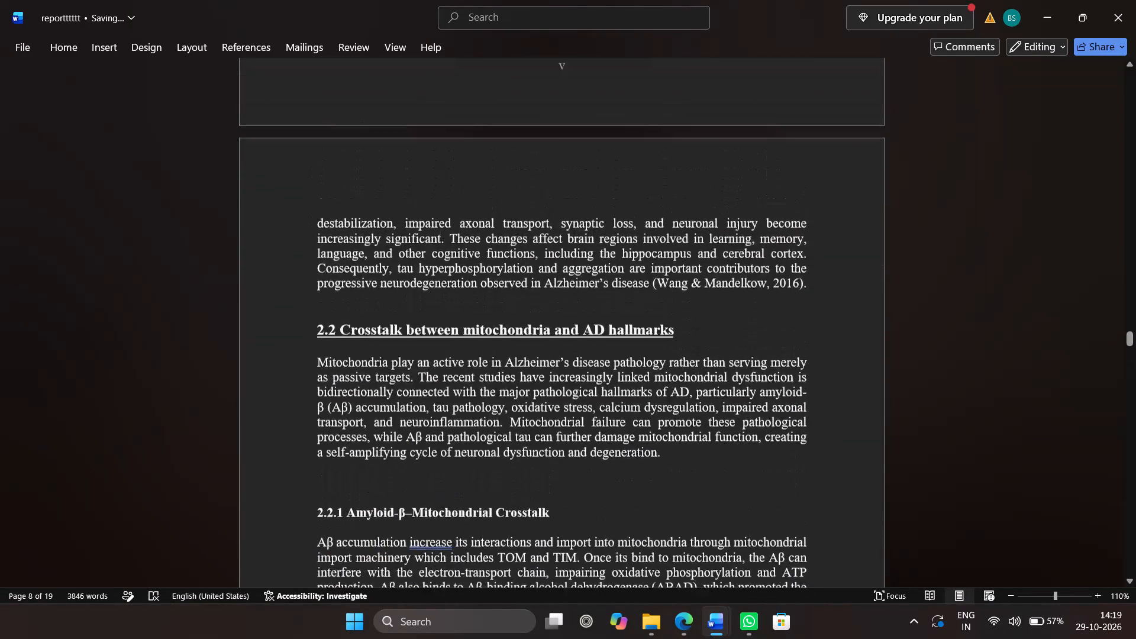
scroll(342, 235, up, 4)
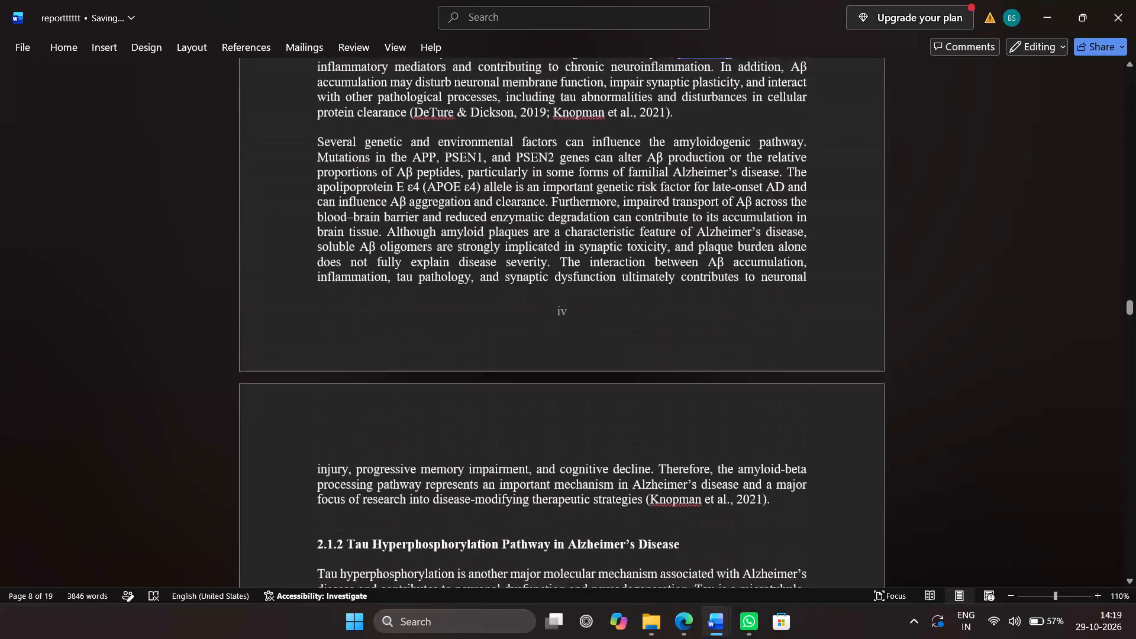
scroll(342, 235, up, 2)
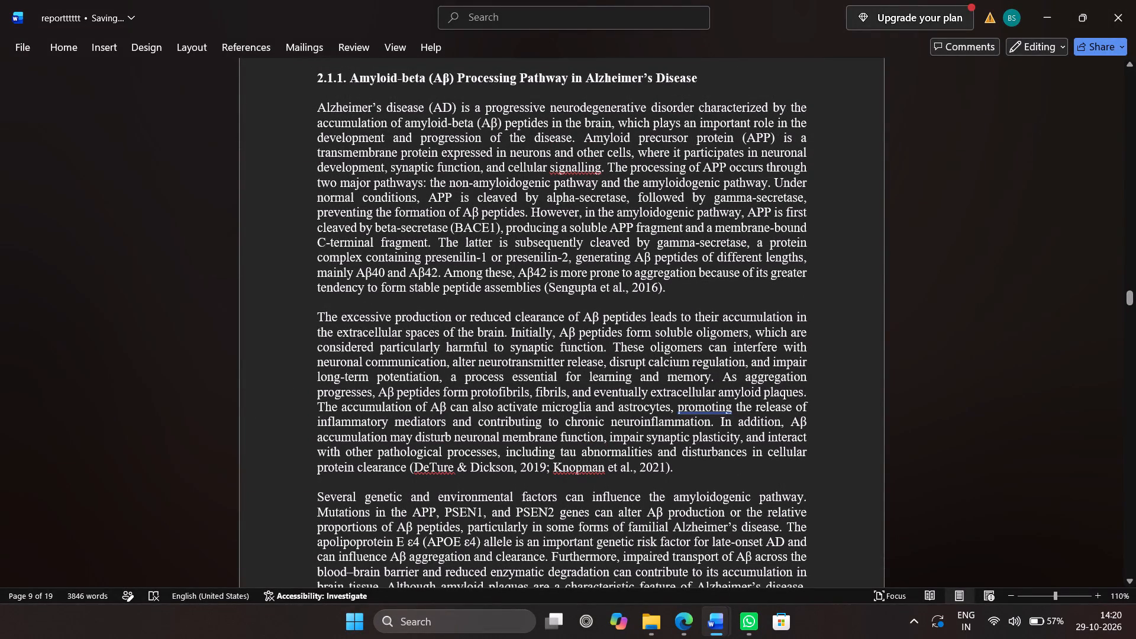
drag(656, 289, 593, 285)
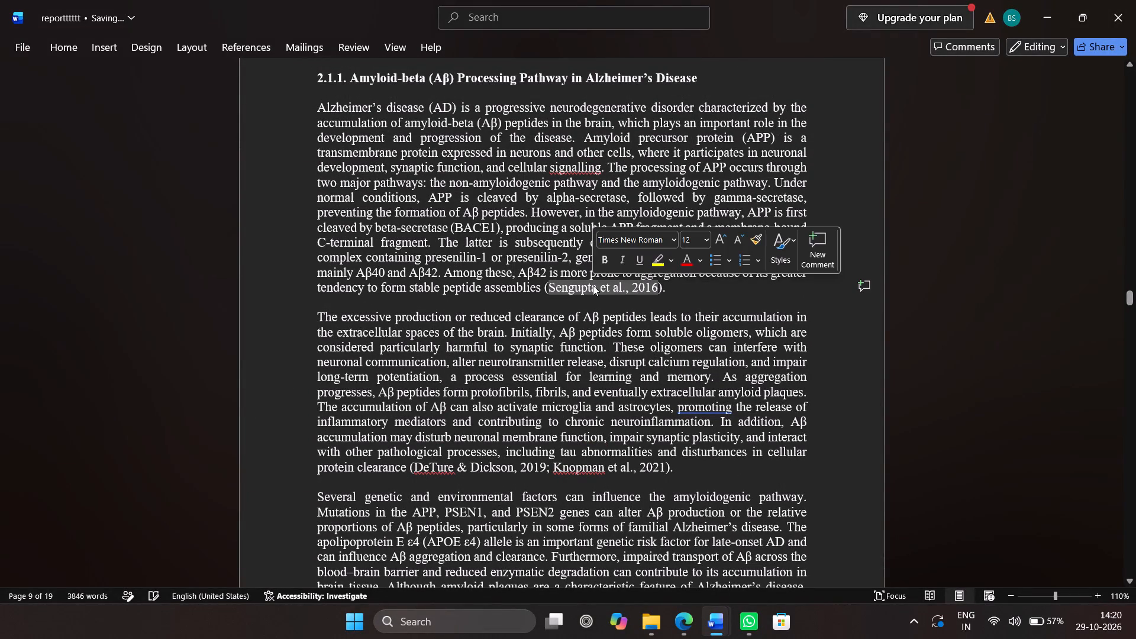
key(BackSpace)
key(ctrl+v)
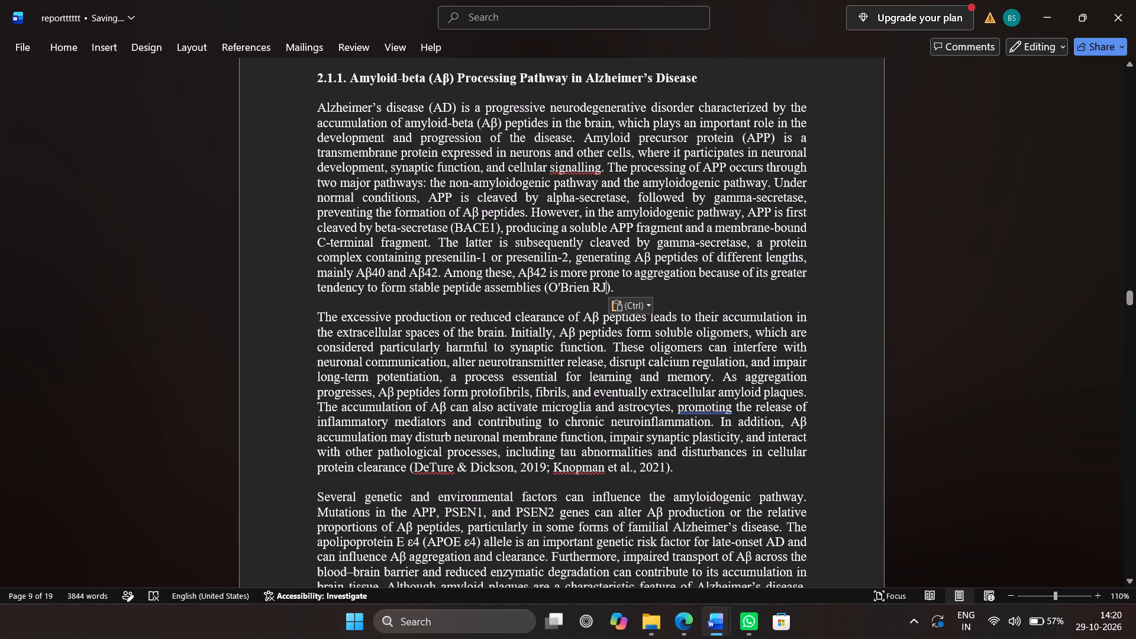
key(comma)
text(2011)
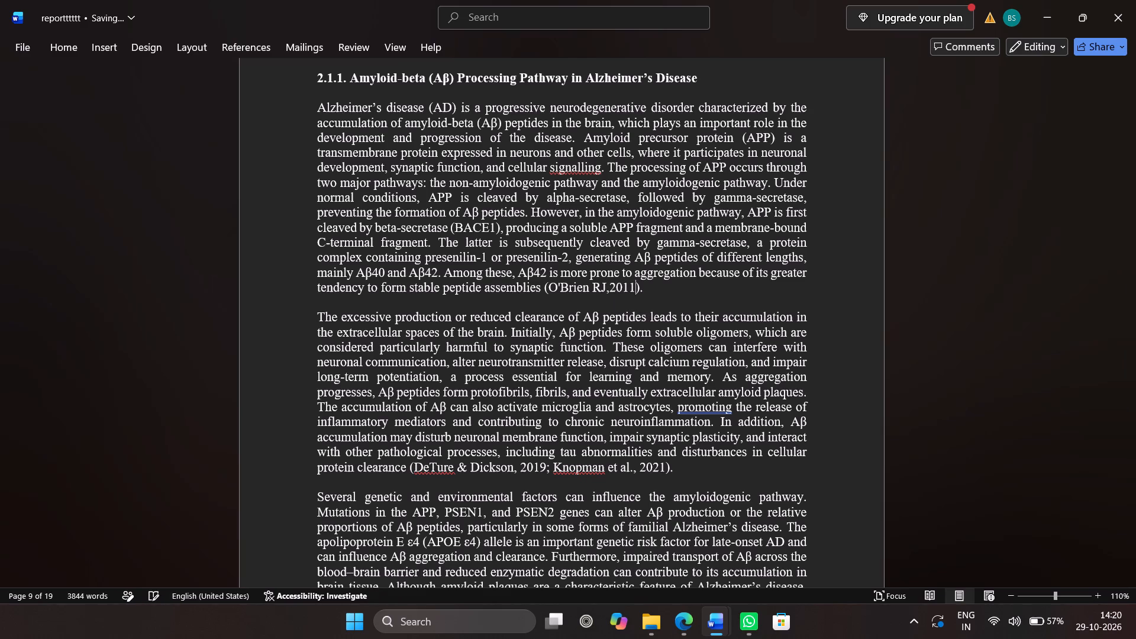
Add a new blank line below the O'Brien entry at the end of the reference list in section 8.
scroll(659, 488, down, 9)
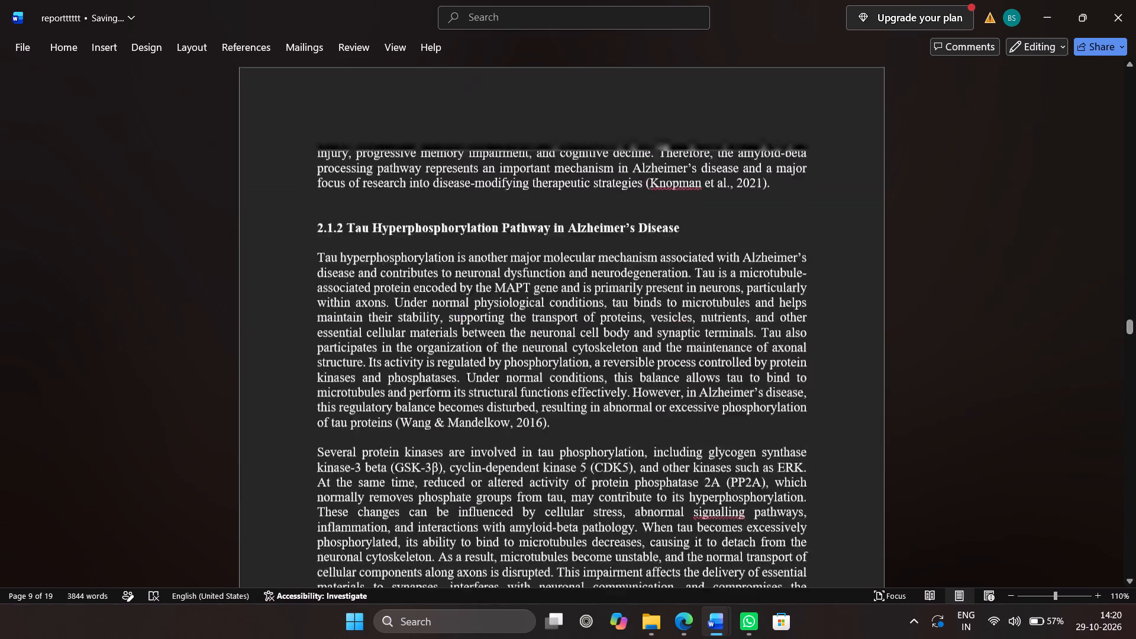
scroll(659, 488, down, 1)
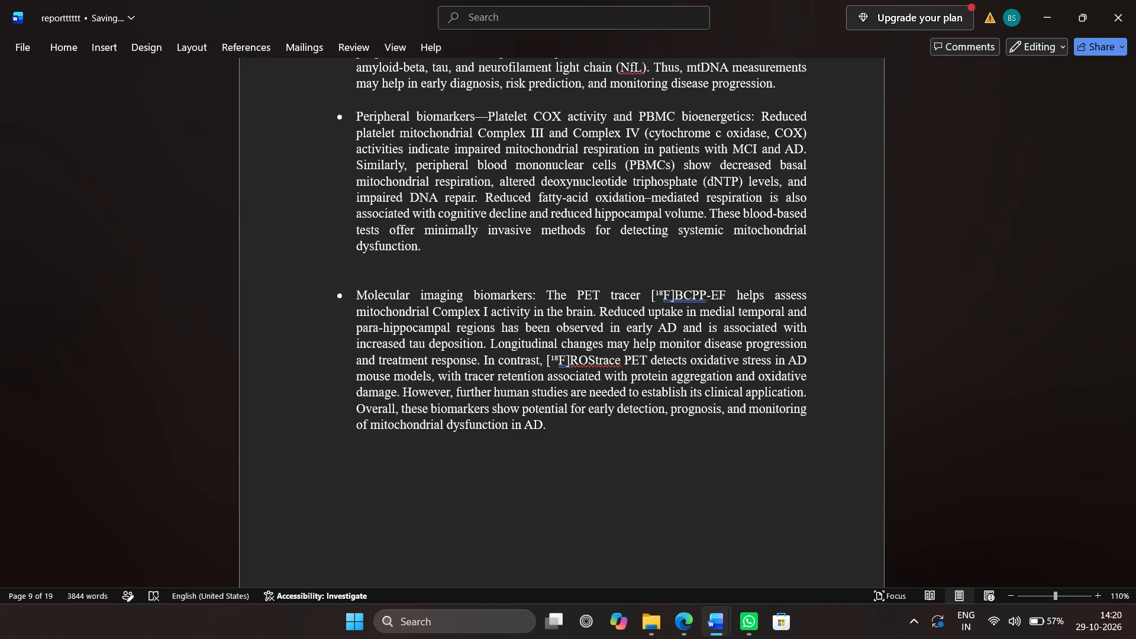
scroll(659, 488, down, 7)
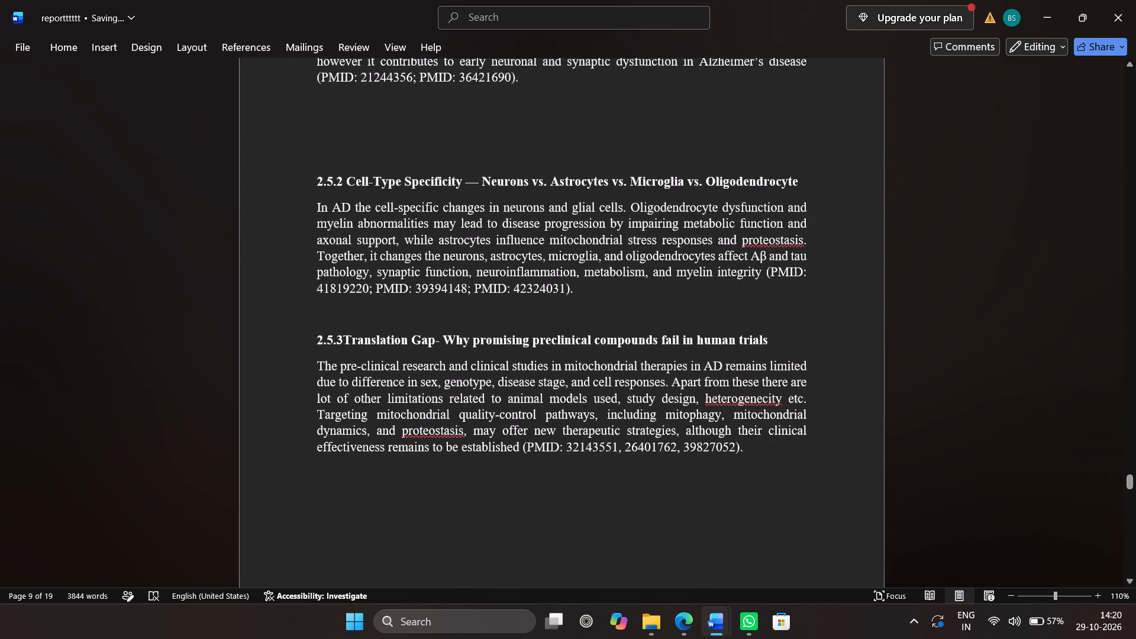
scroll(659, 488, down, 4)
scroll(659, 488, up, 1)
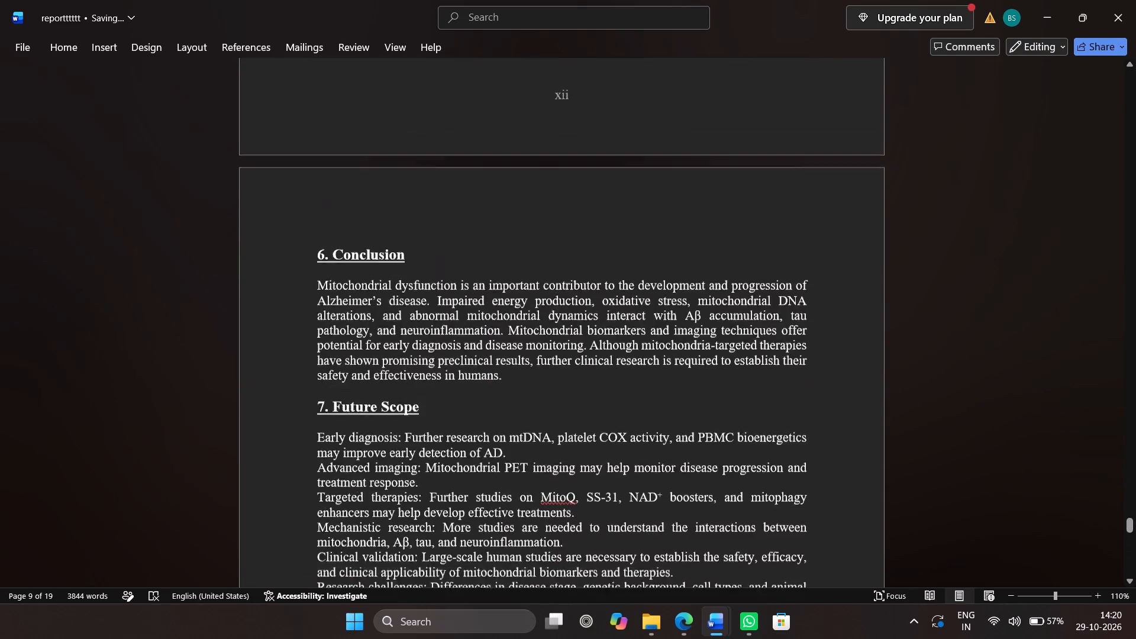
scroll(659, 488, up, 1)
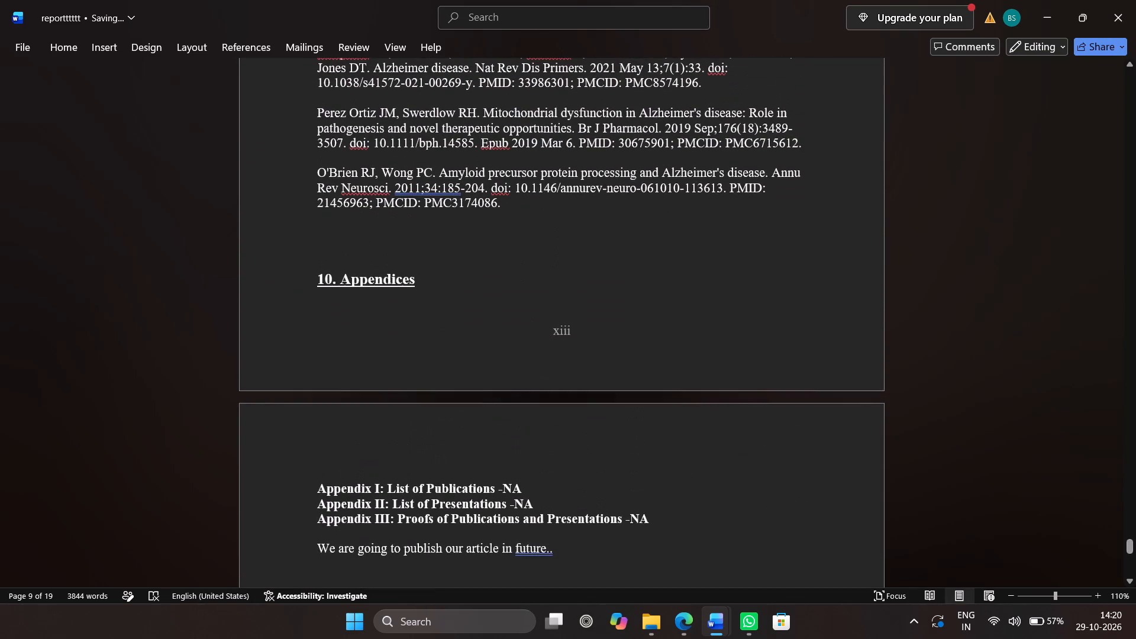
scroll(659, 488, up, 1)
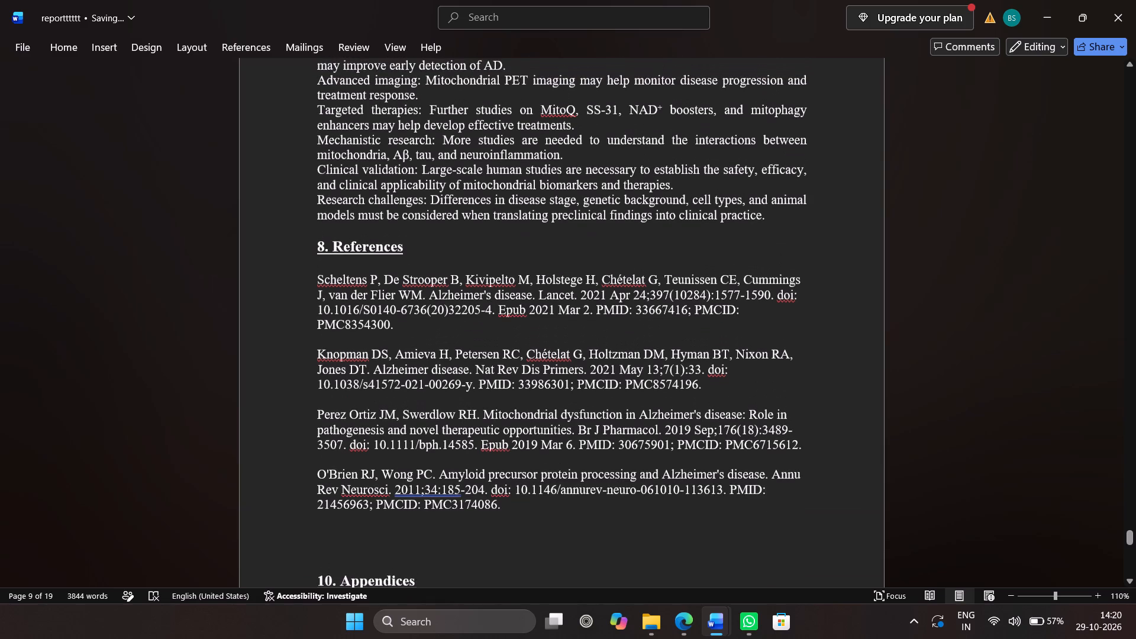
click(534, 524)
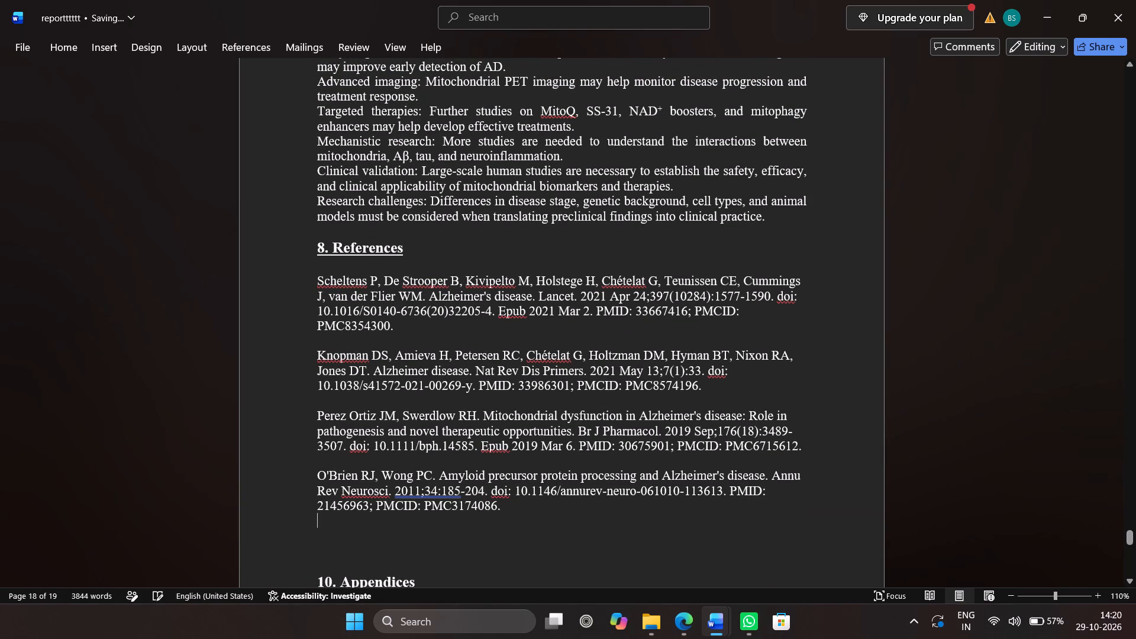
key(Return)
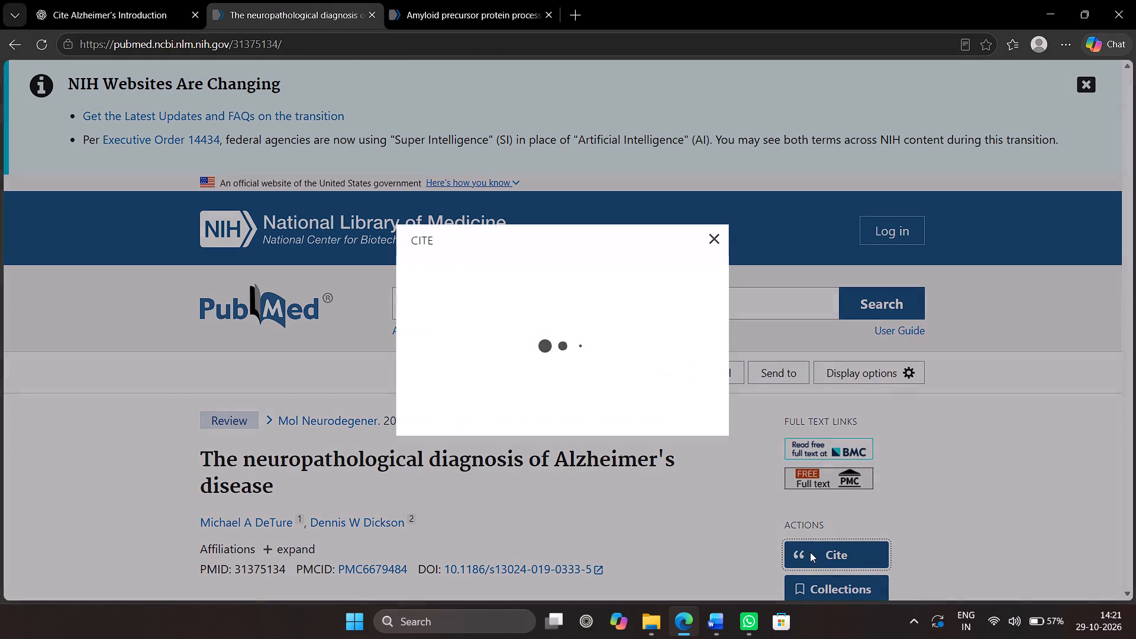
drag(629, 327, 443, 287)
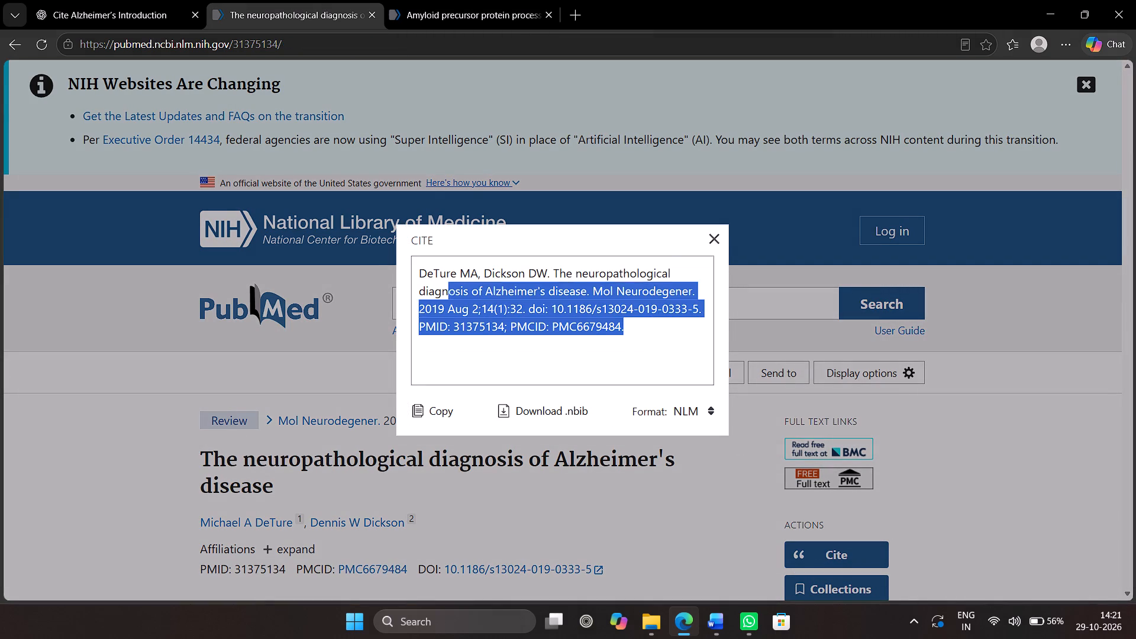
drag(443, 287, 418, 257)
key(ctrl+c)
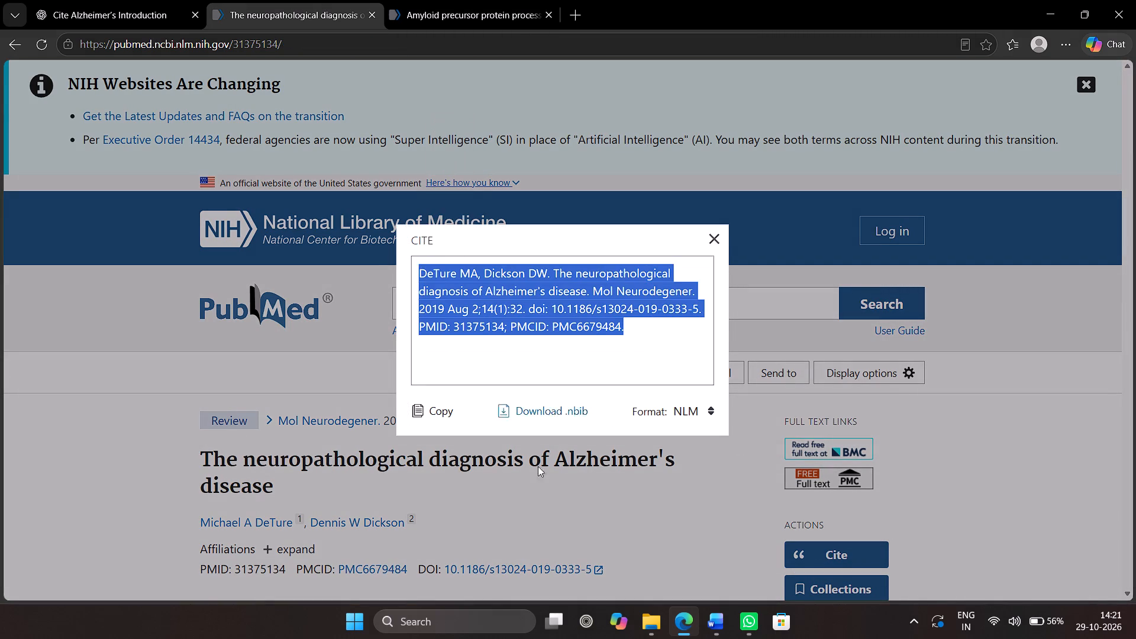
Paste the DeTure citation below the O'Brien entry in the reporttttt document's reference list and add blank lines after it.
click(707, 622)
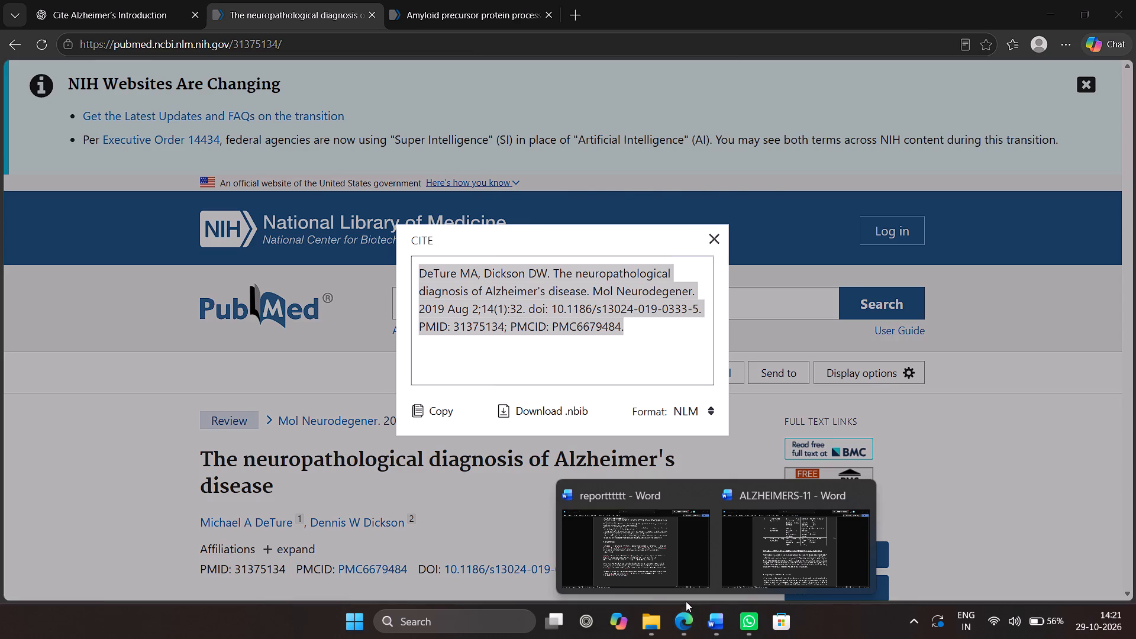
click(685, 579)
key(ctrl+v)
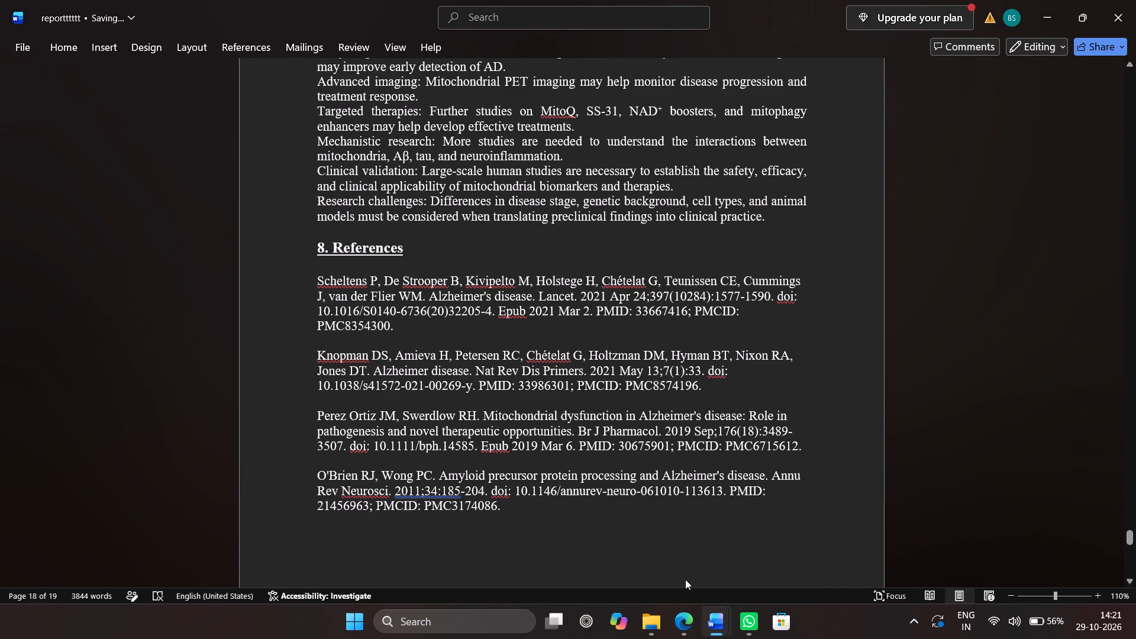
key(Return)
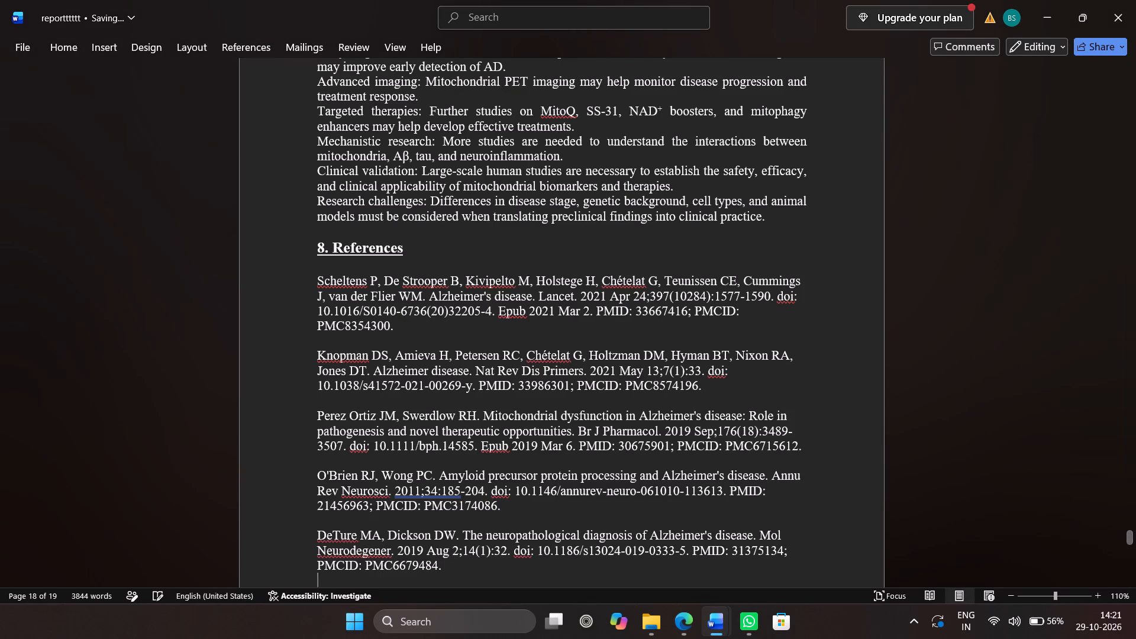
key(Return)
In Edge, open the PubMed link for Knopman et al. (2021) from the ChatGPT reference list and copy its NLM citation.
click(693, 621)
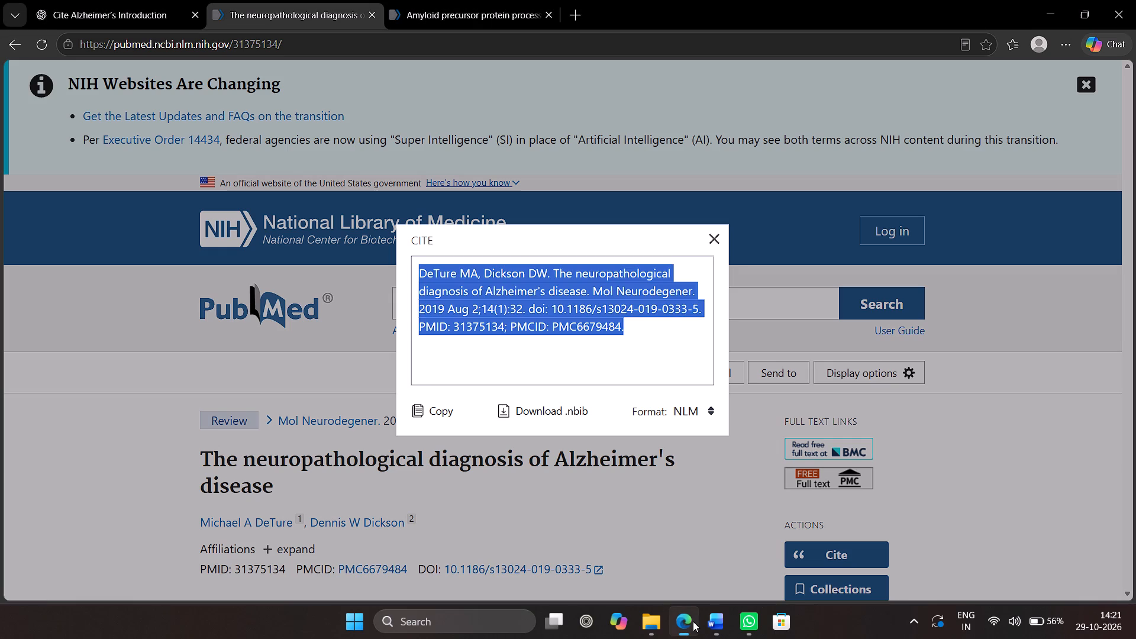
click(192, 7)
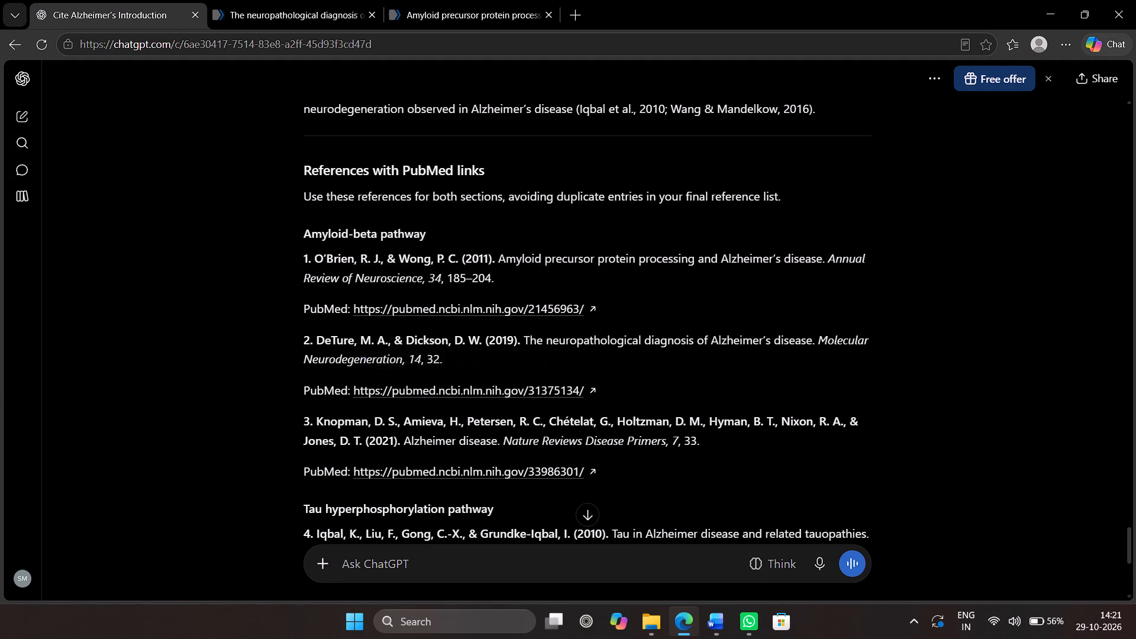
click(442, 467)
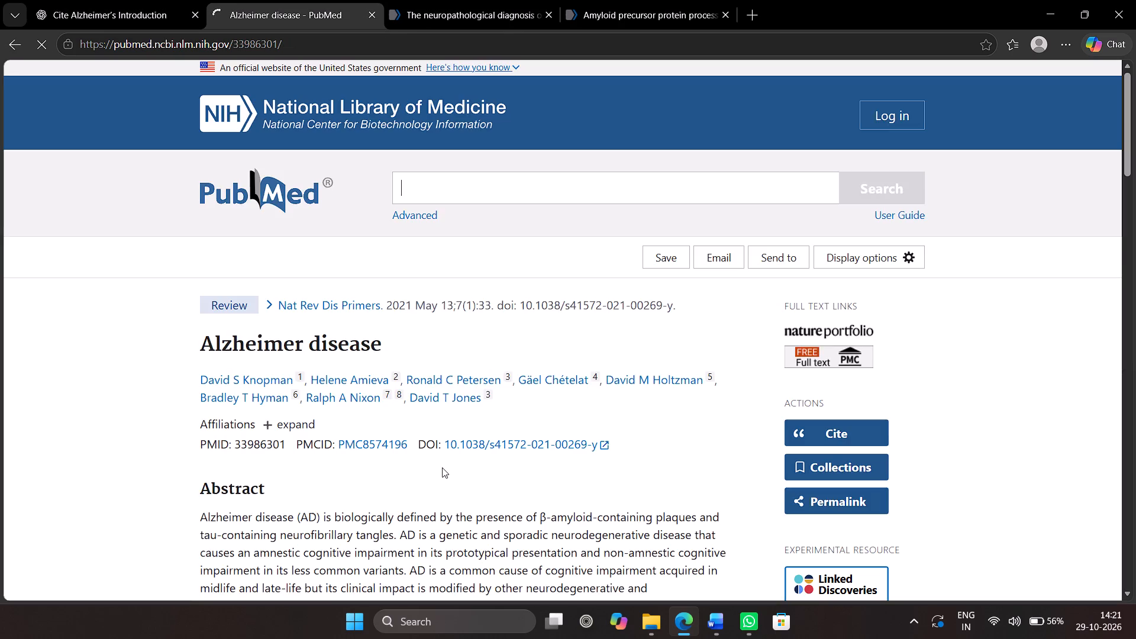
click(827, 543)
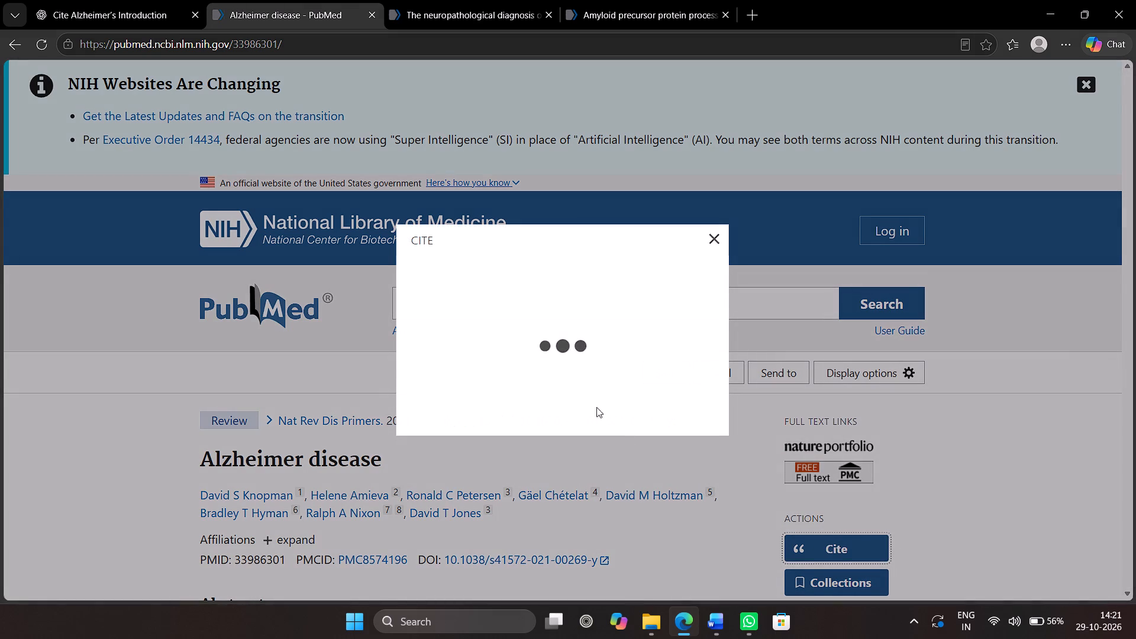
drag(594, 343, 589, 344)
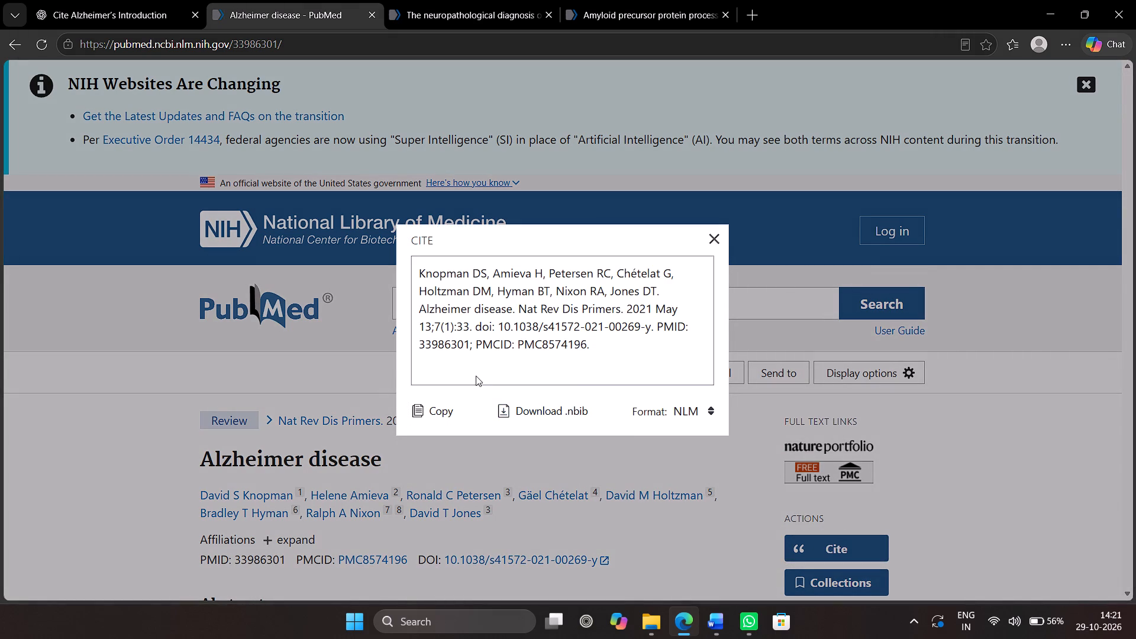
click(440, 412)
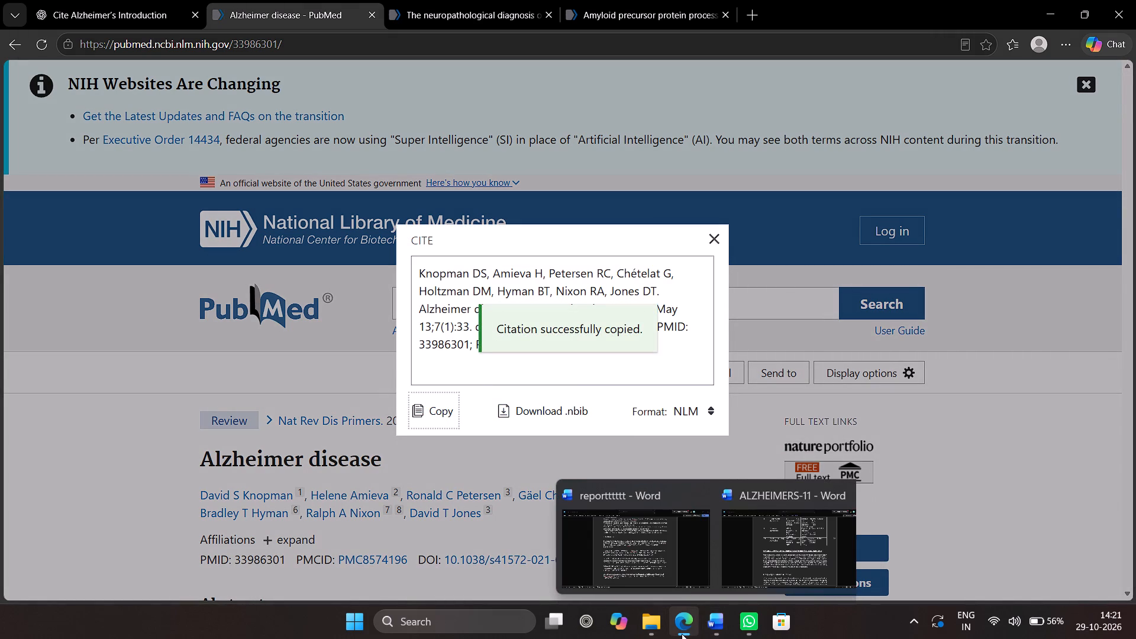
Paste the Knopman citation below the DeTure entry in the reporttttt document's reference list and start a new line after it.
click(651, 576)
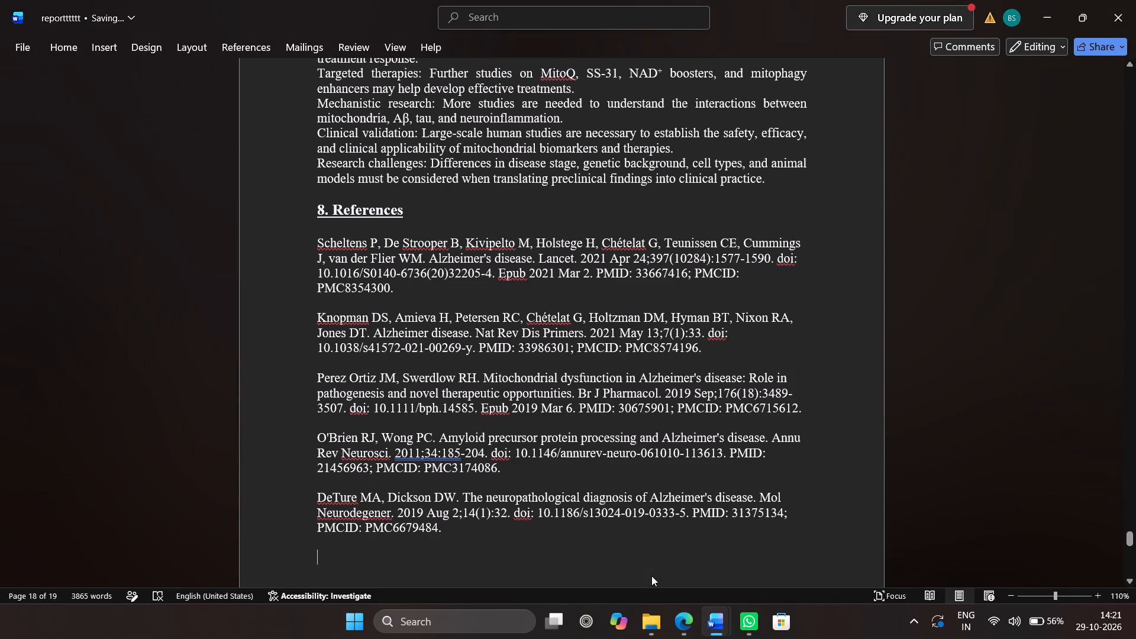
key(ctrl+v)
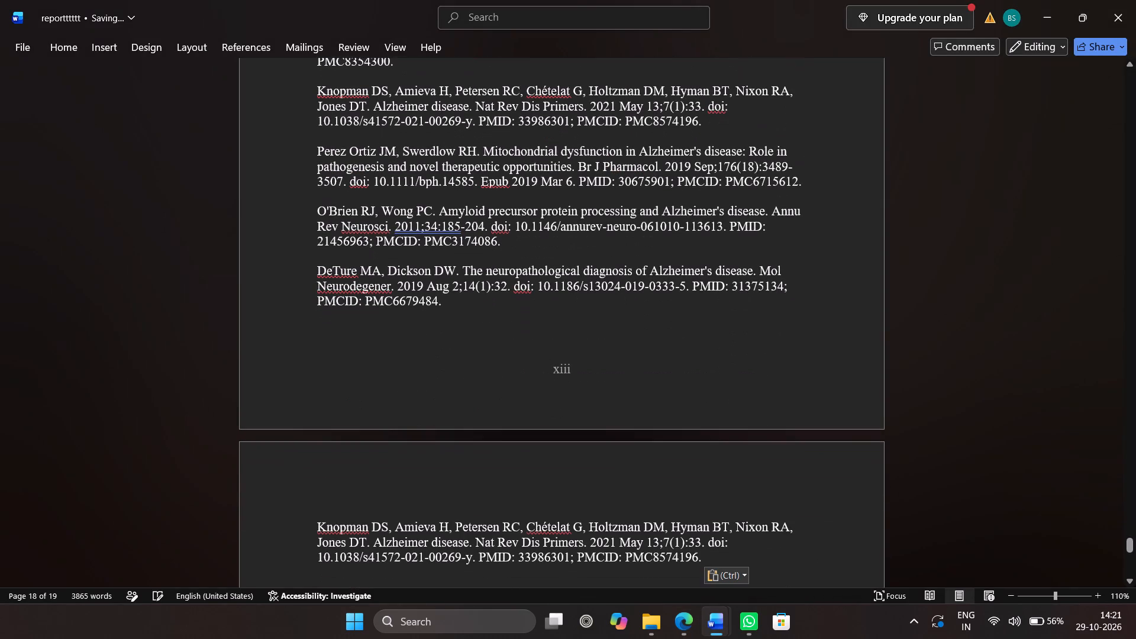
scroll(651, 576, down, 2)
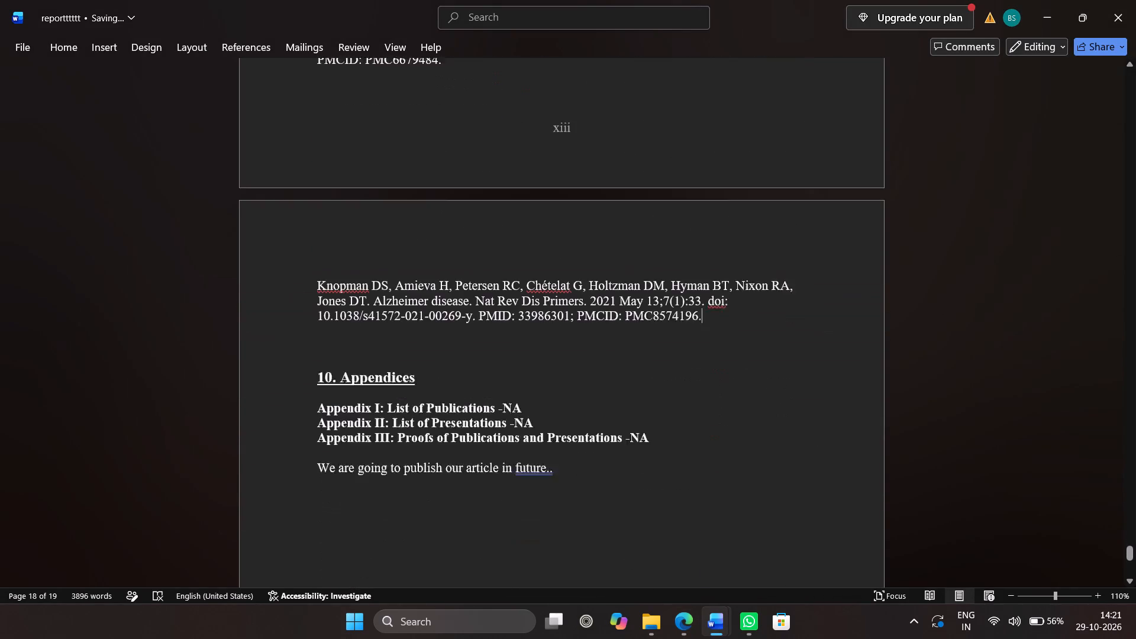
scroll(651, 576, down, 1)
key(Return)
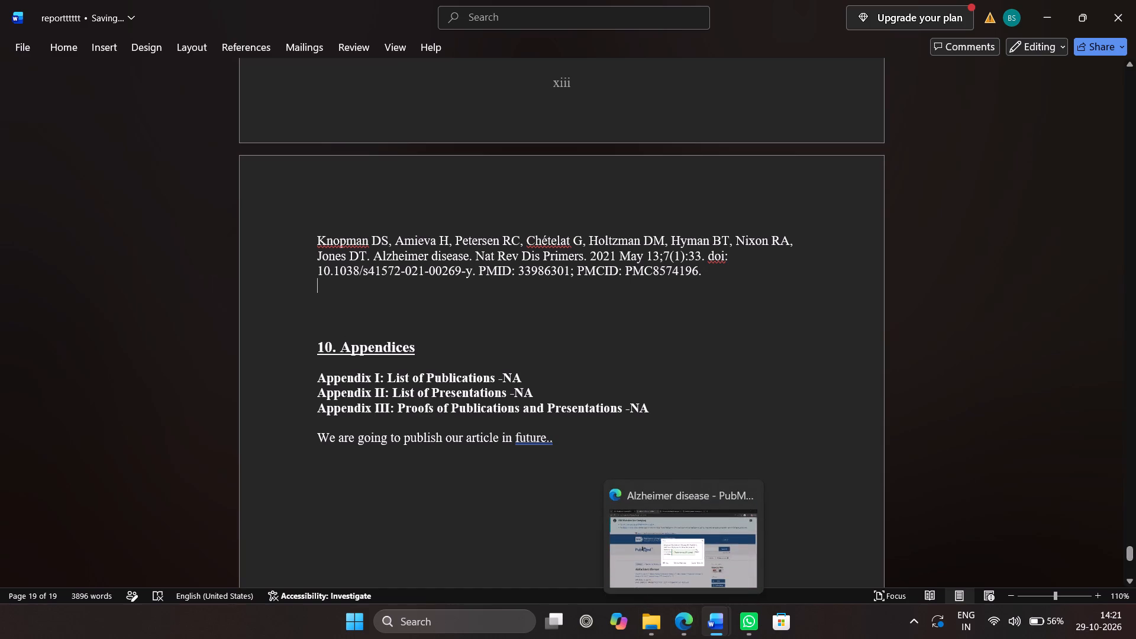
In Edge, open the PubMed link for Wang & Mandelkow (2016) from the ChatGPT reference list and copy its NLM citation.
click(691, 635)
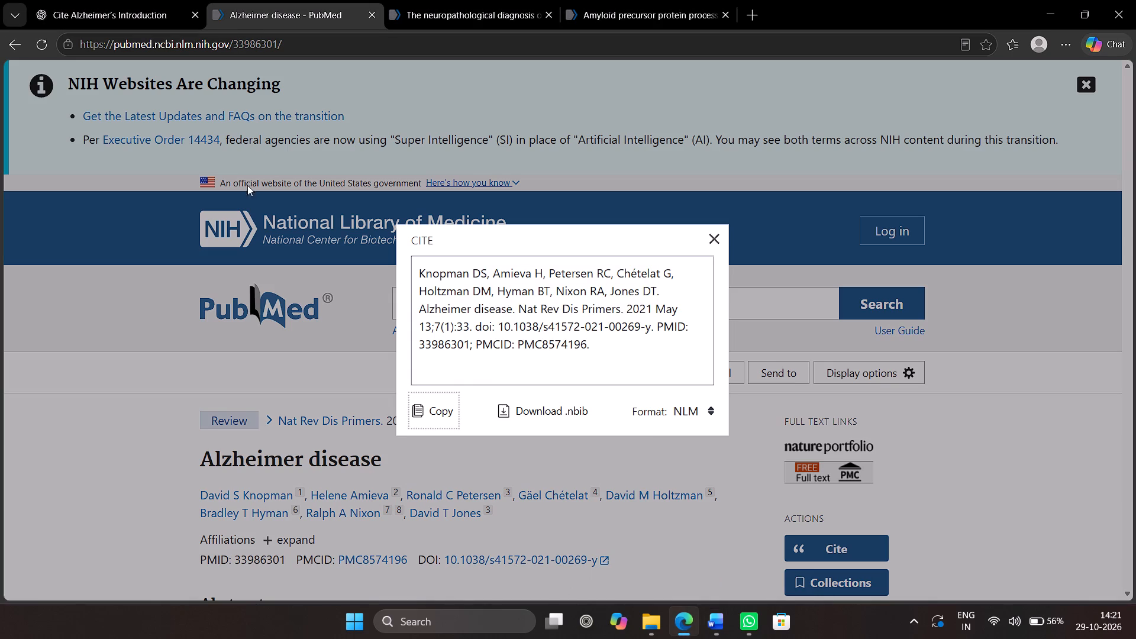
click(157, 6)
scroll(301, 250, down, 1)
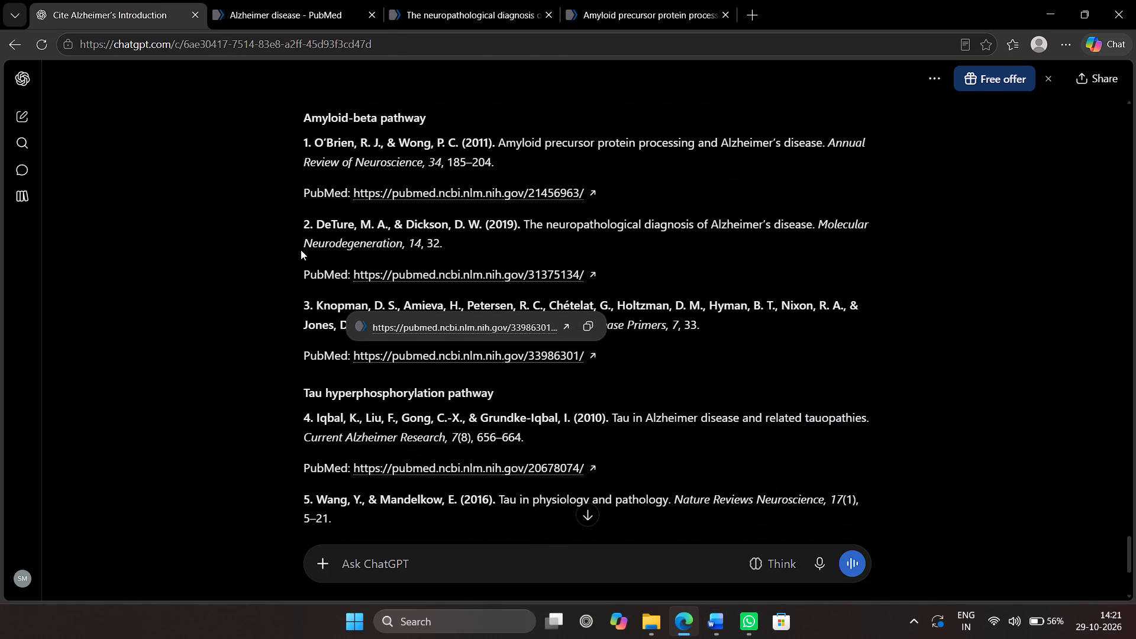
scroll(301, 250, down, 3)
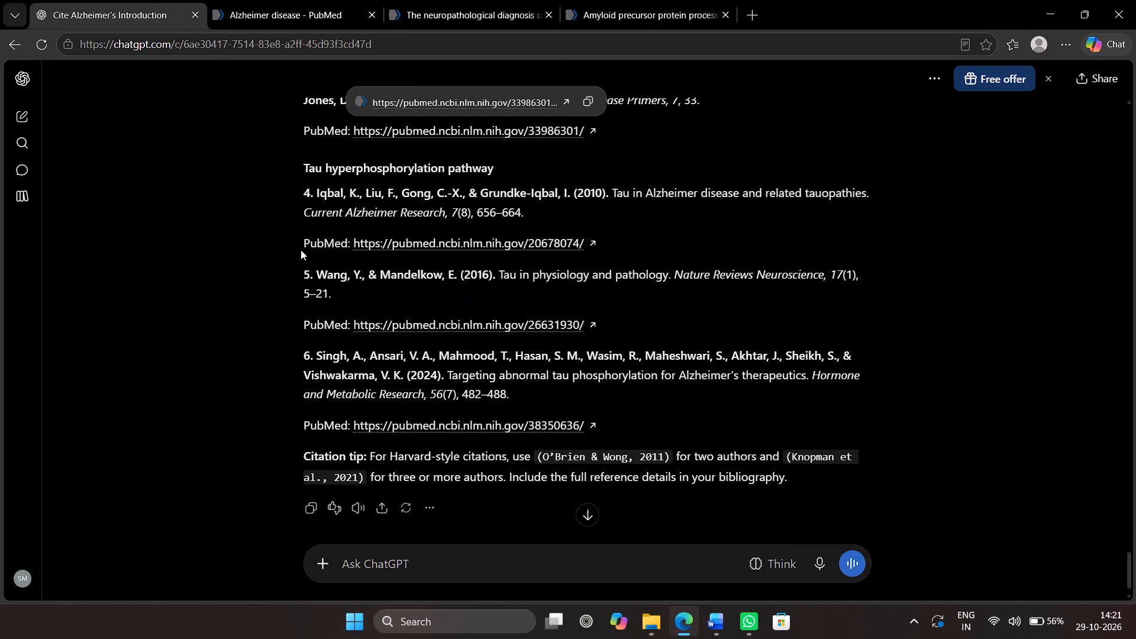
scroll(301, 250, down, 1)
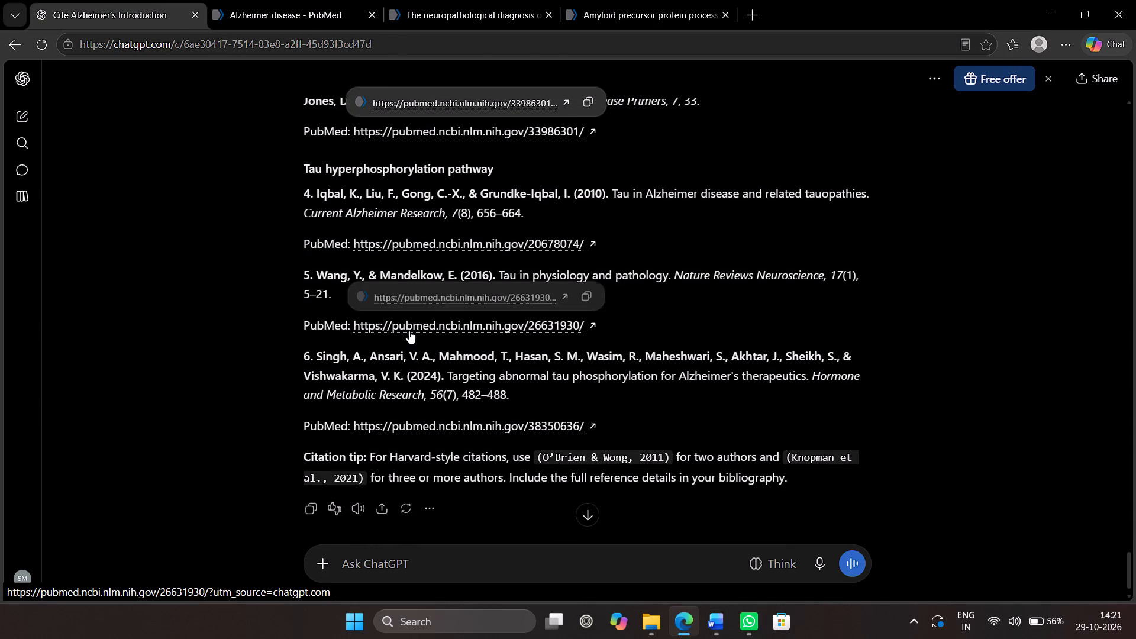
click(409, 330)
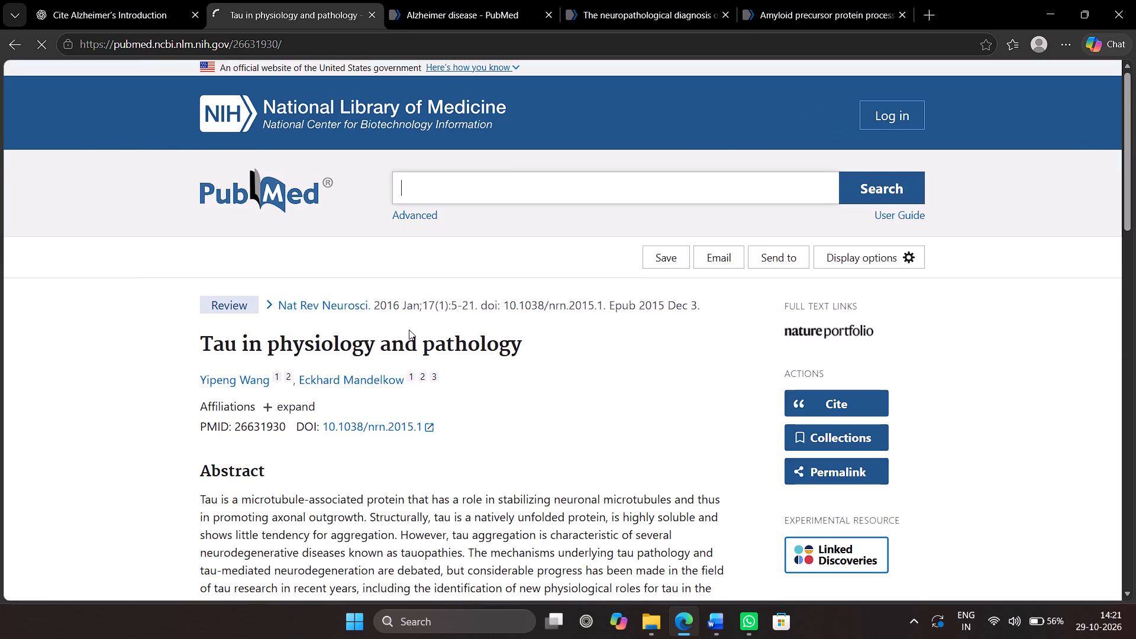
click(824, 511)
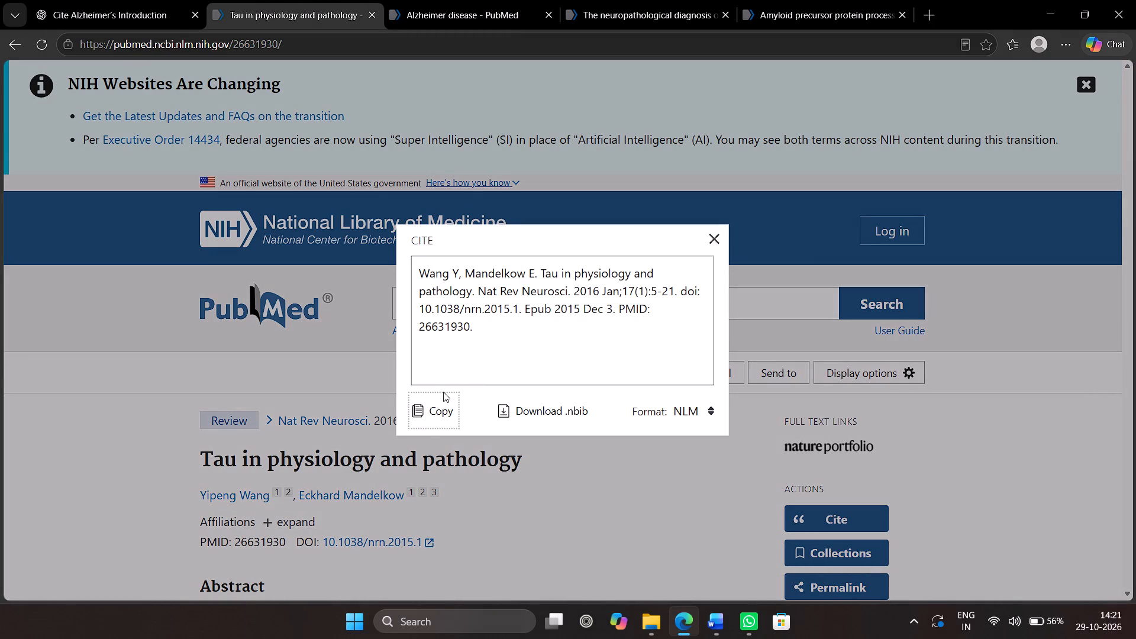
click(443, 392)
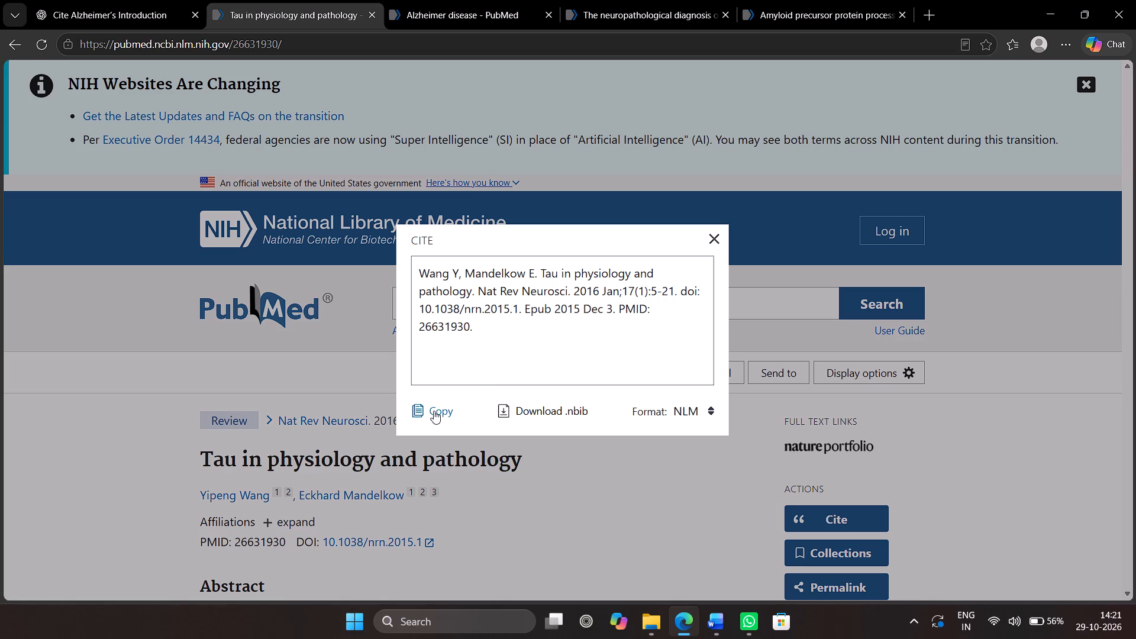
click(434, 411)
In Word, paste the Wang & Mandelkow citation below the Knopman entry, separate the two with a blank line, and add a new line after it.
click(686, 630)
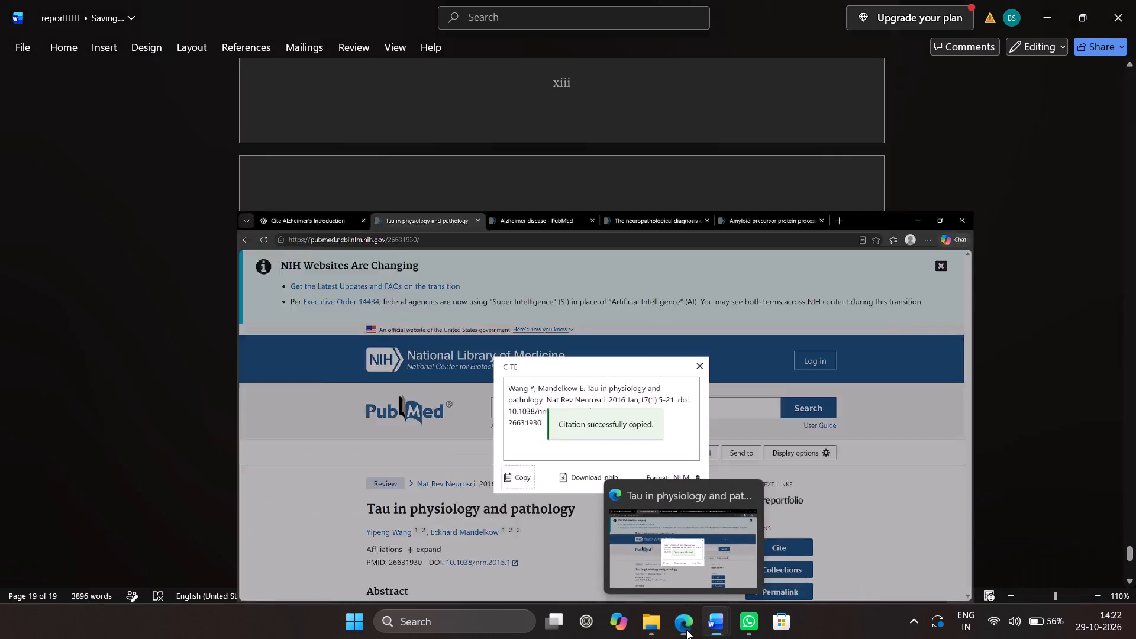
key(ctrl+v)
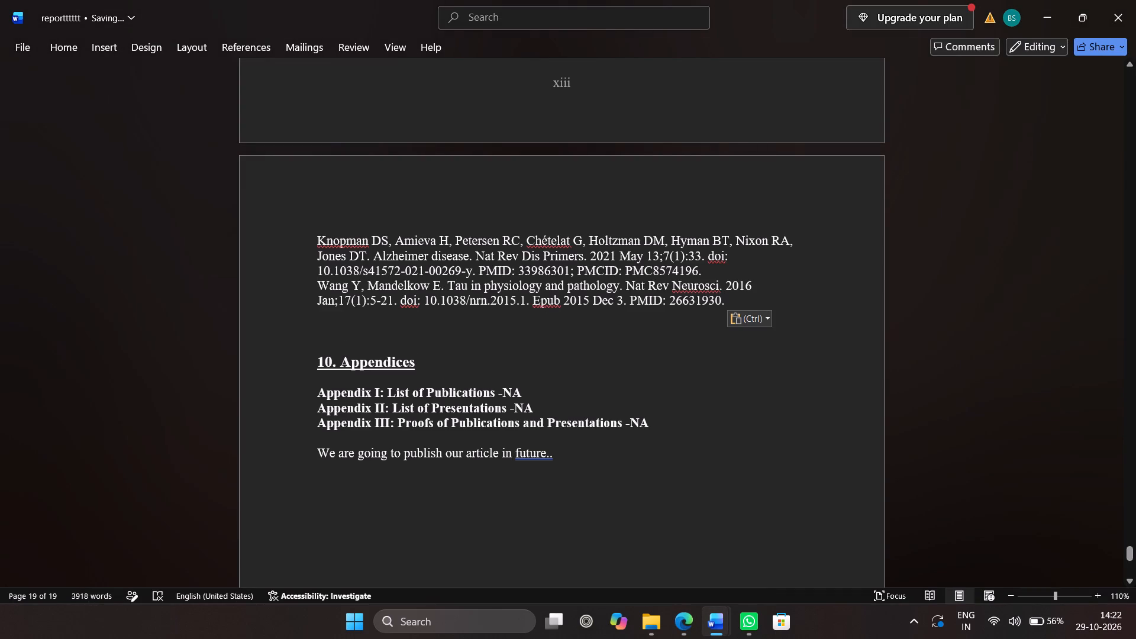
click(705, 270)
key(Return)
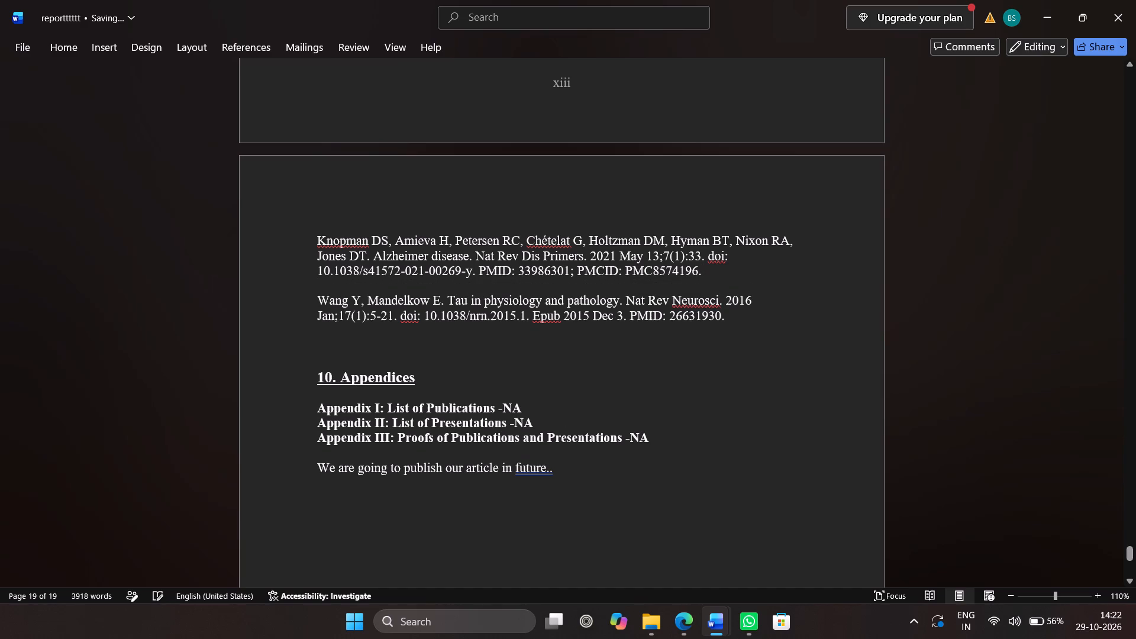
click(730, 315)
key(Return)
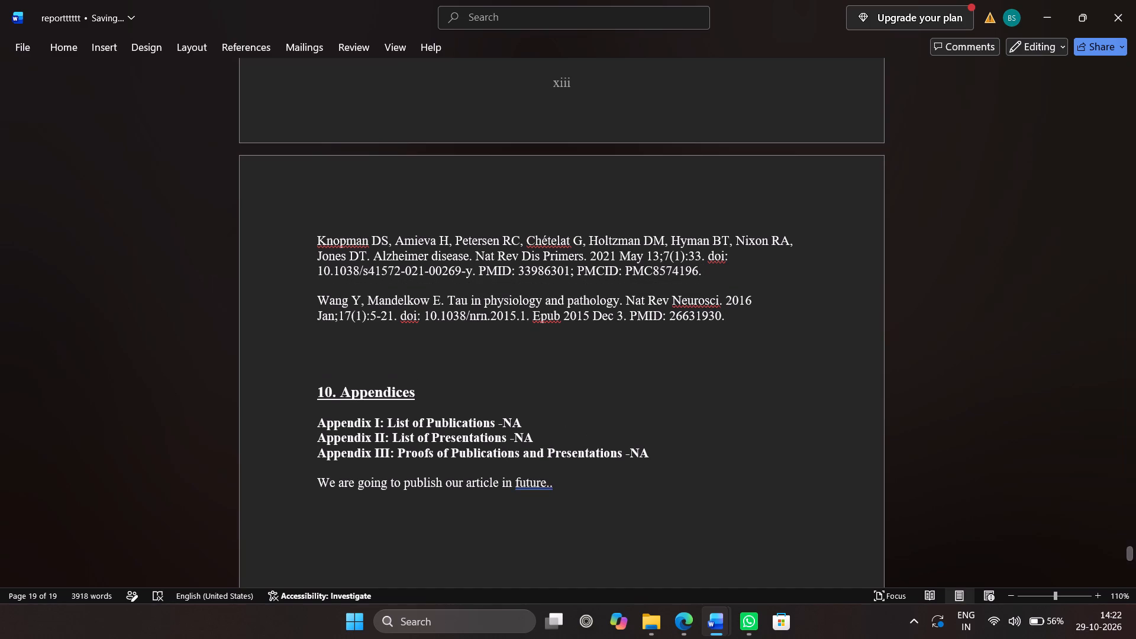
Review the reference list, then look back through the conclusion, results and section 2.5 for their in-text PMID citations.
scroll(769, 170, up, 3)
scroll(769, 170, down, 1)
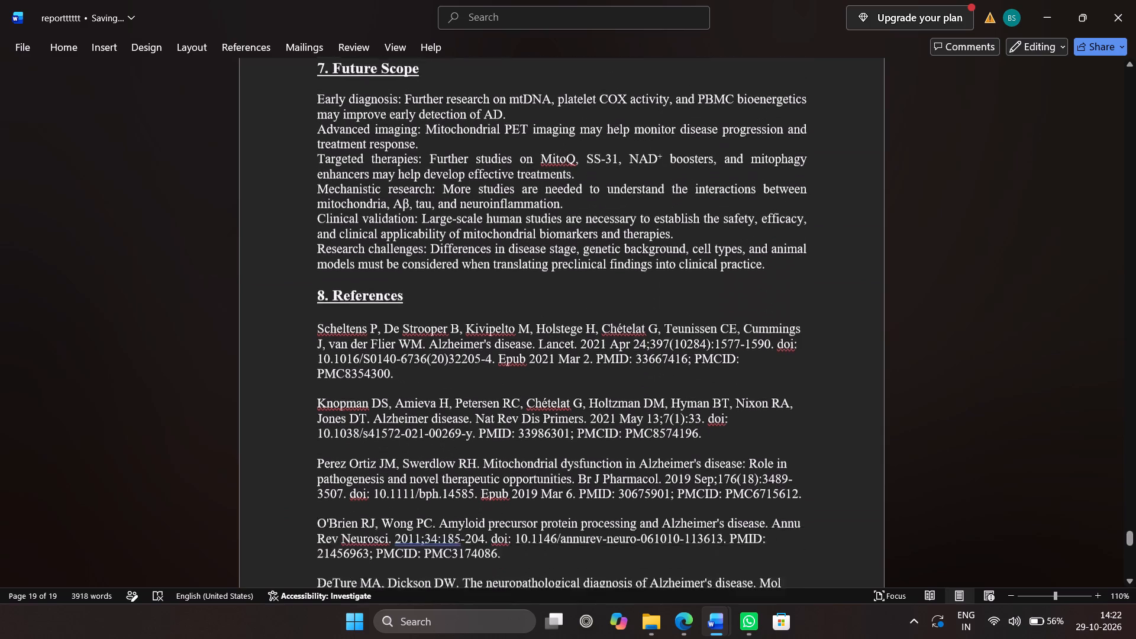
scroll(769, 170, down, 1)
scroll(769, 170, up, 1)
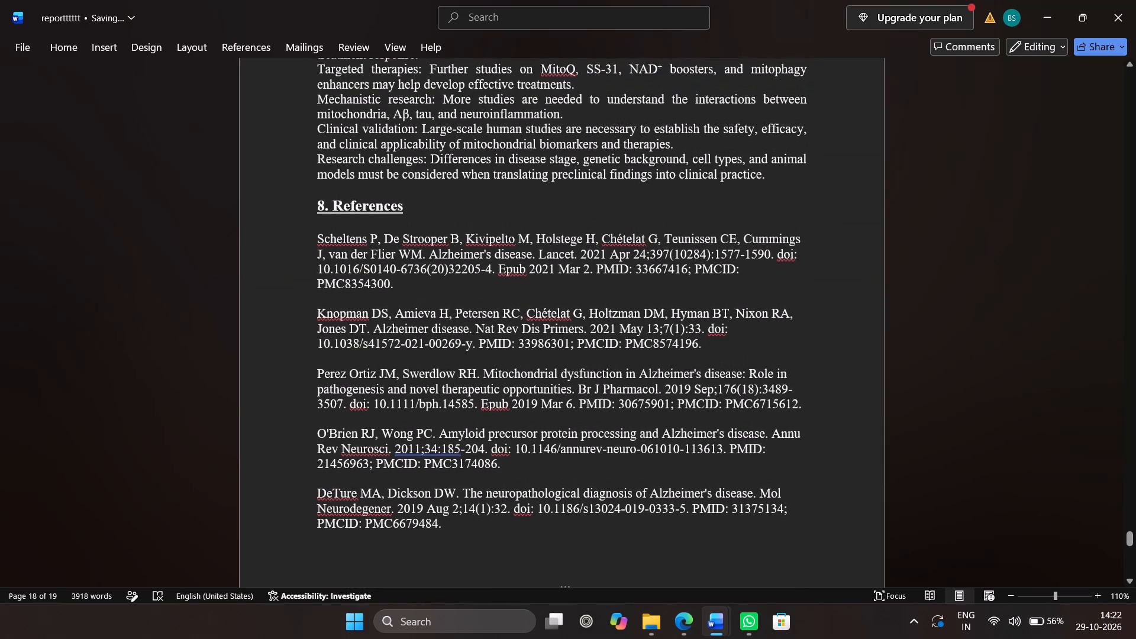
scroll(769, 170, up, 1)
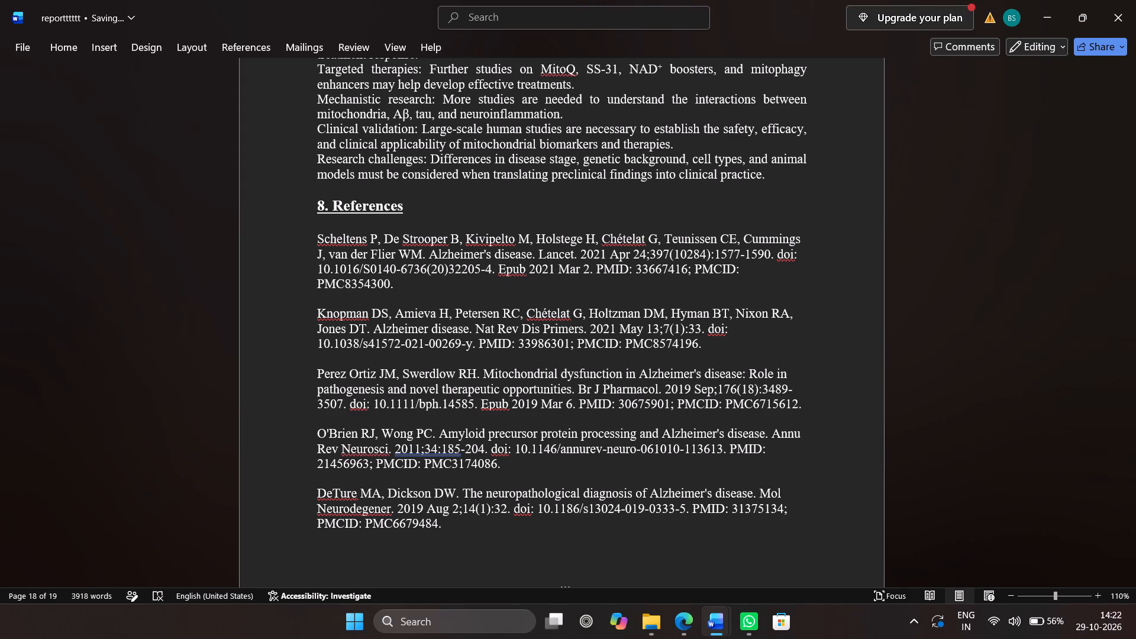
scroll(769, 170, up, 2)
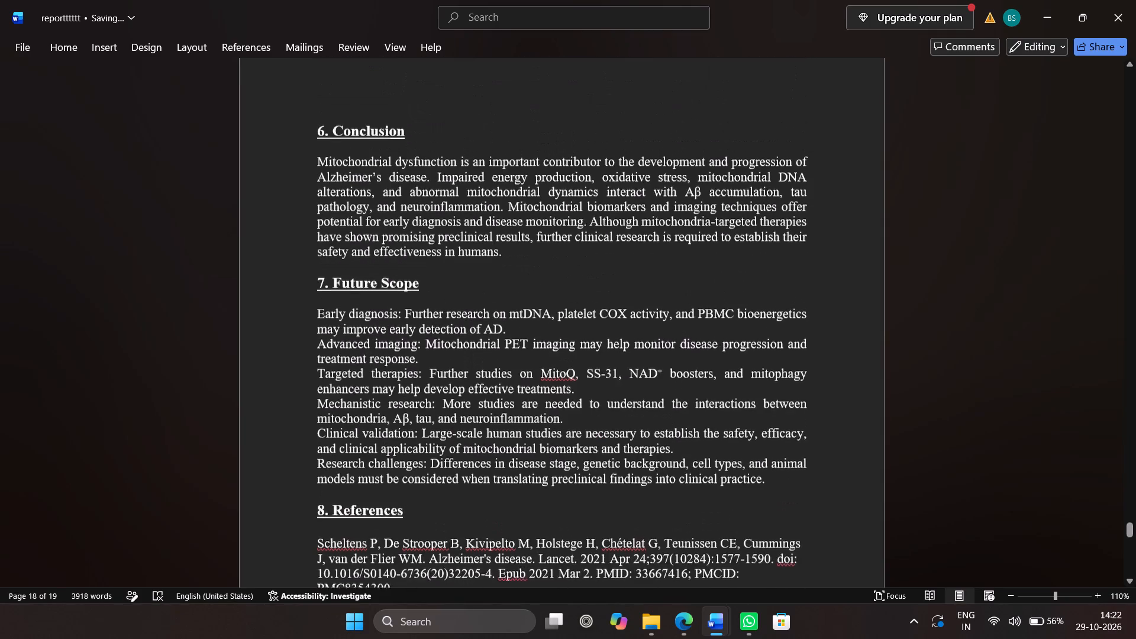
scroll(769, 170, up, 6)
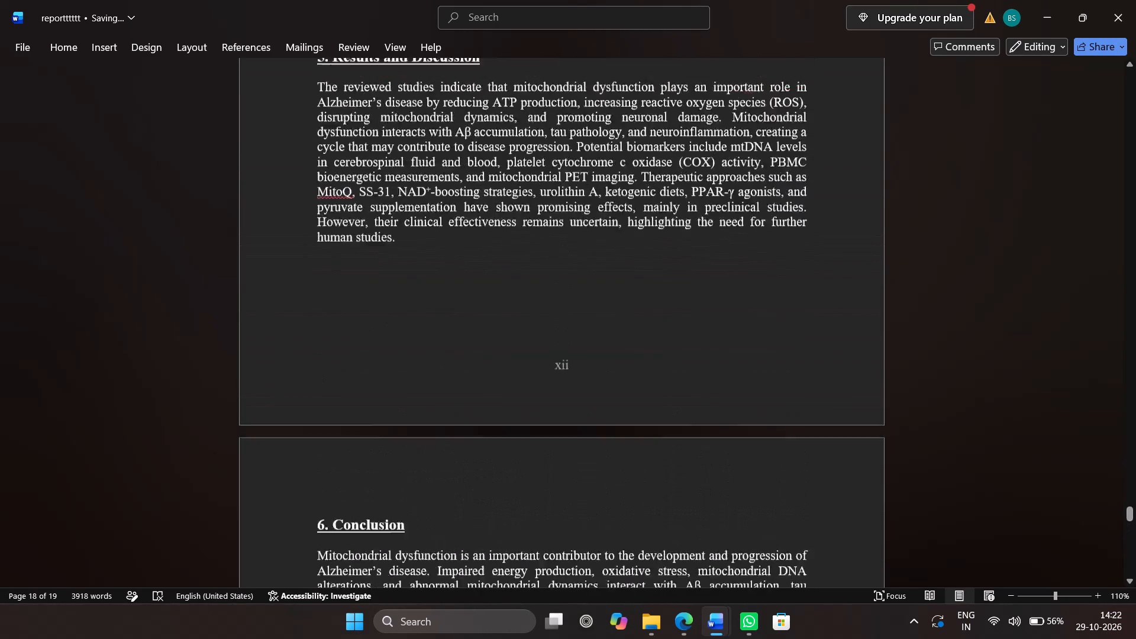
scroll(769, 170, up, 9)
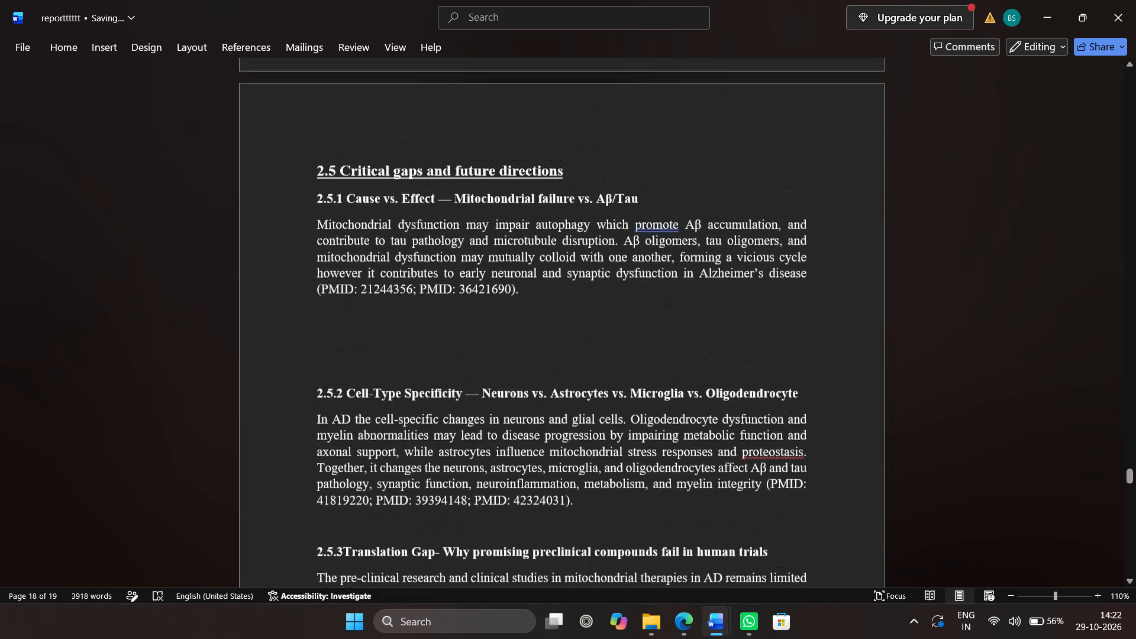
scroll(769, 170, down, 1)
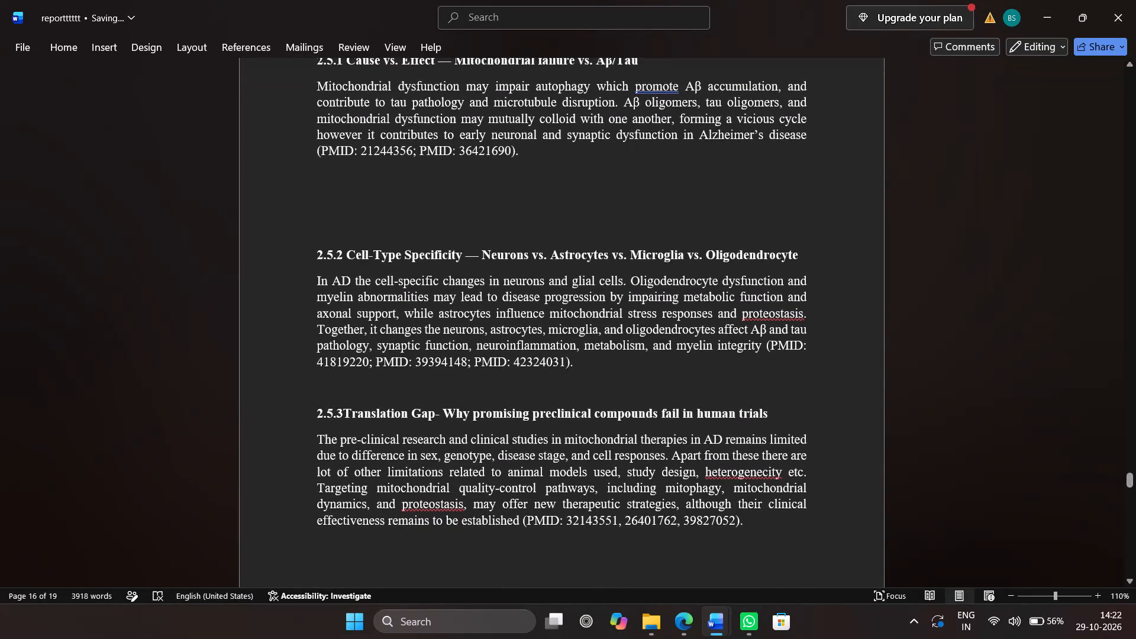